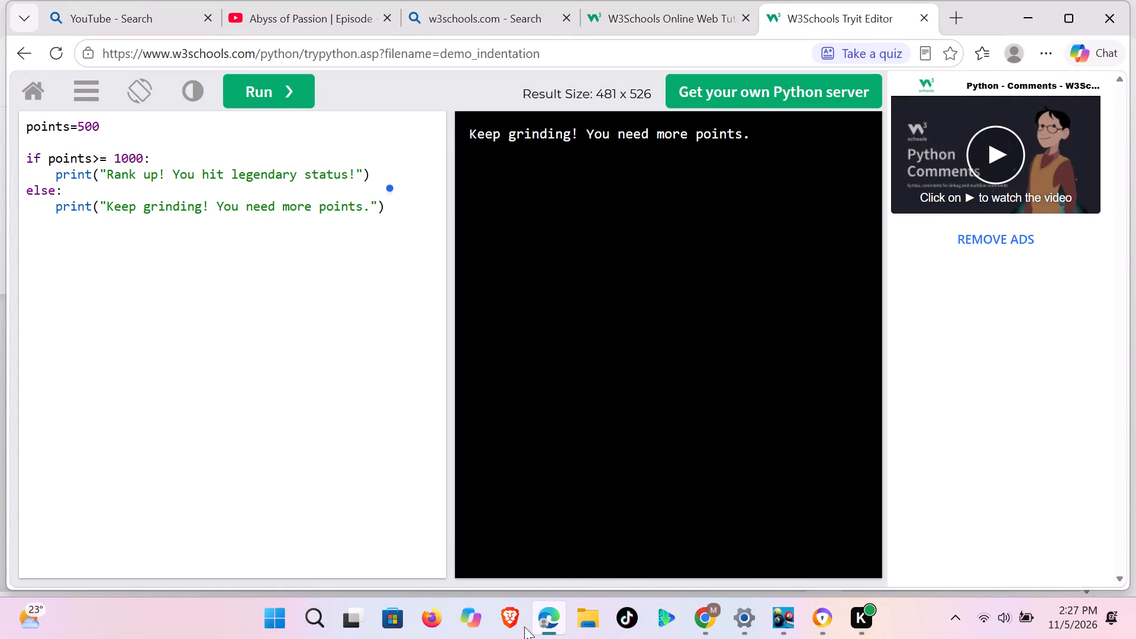
Search for Canva from the Windows search and open the canva.com website from the web results.
left_click(286, 609)
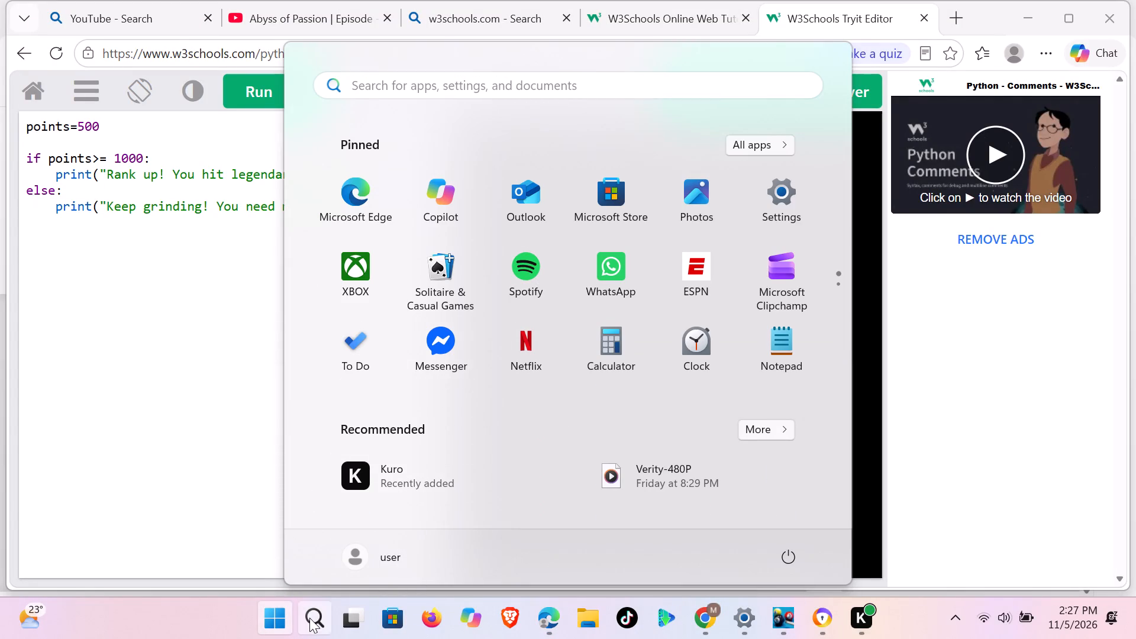
left_click_drag(311, 618, 327, 617)
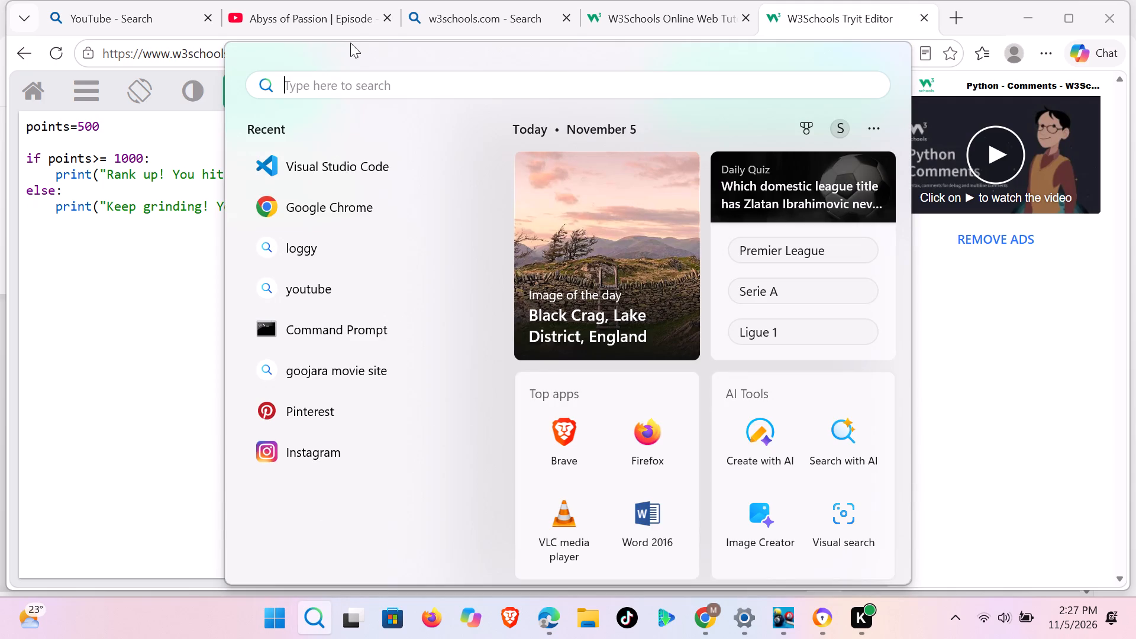
left_click(354, 89)
key("c")
key("a")
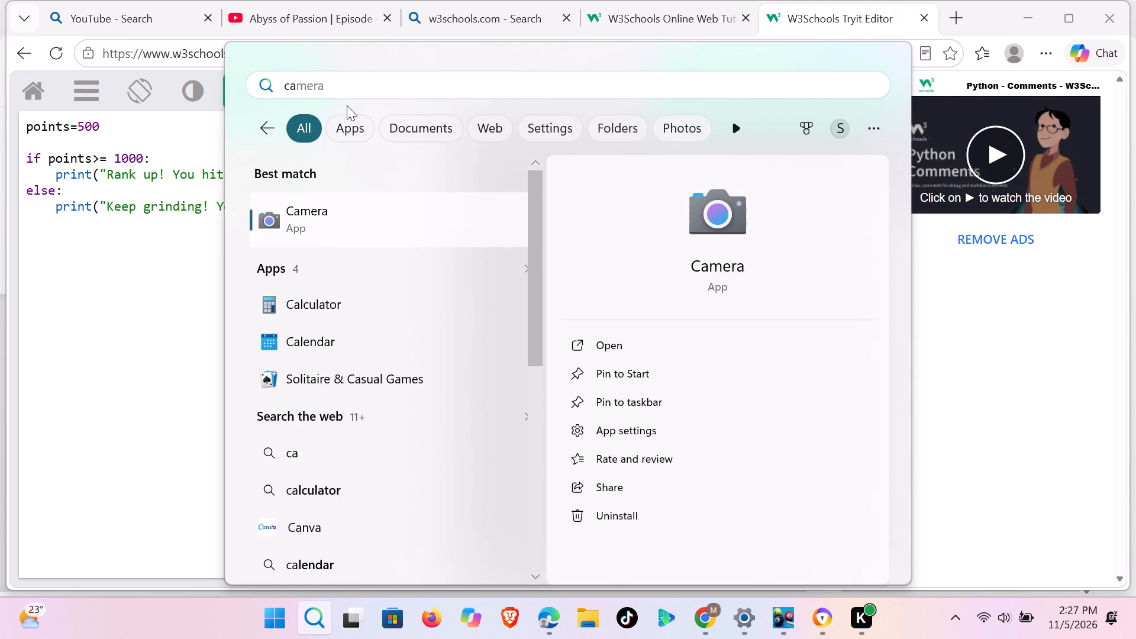
left_click(279, 526)
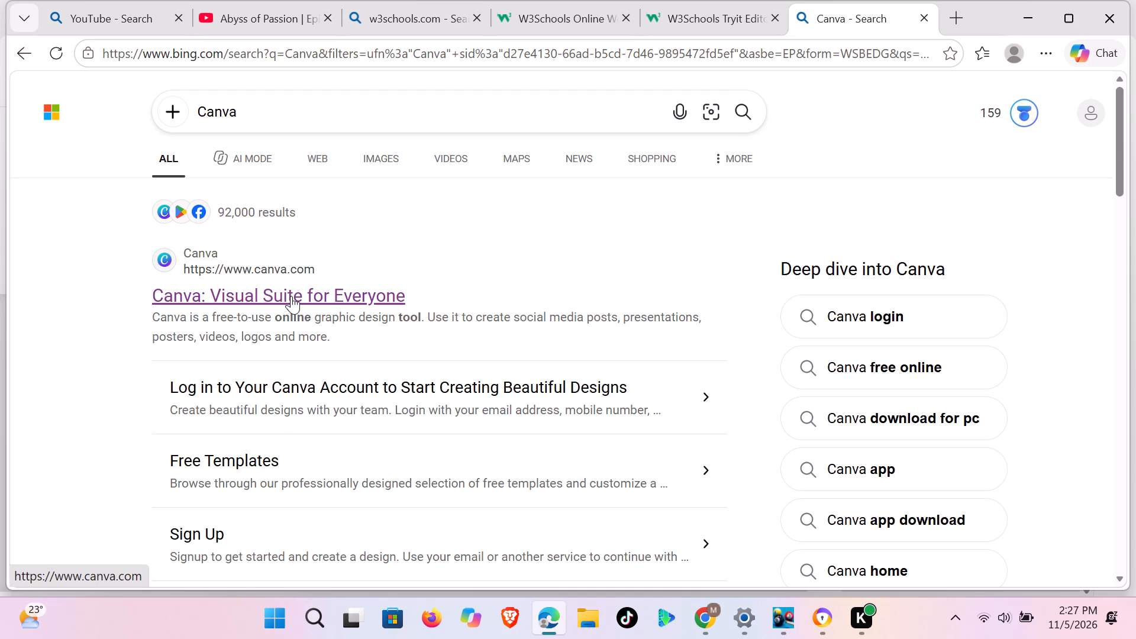
left_click(258, 299)
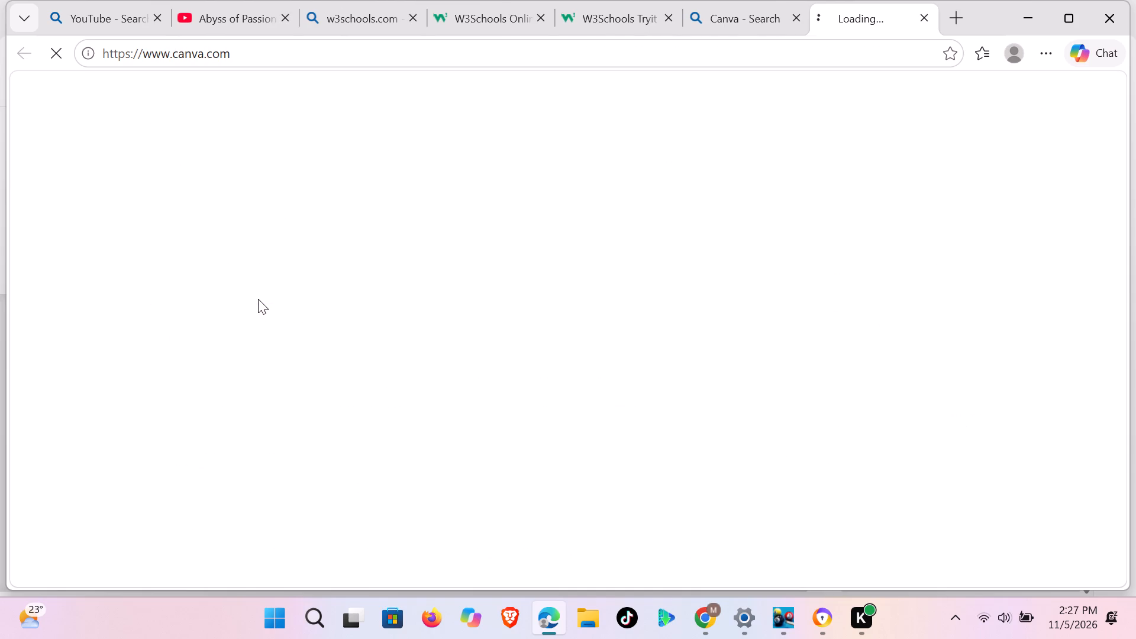
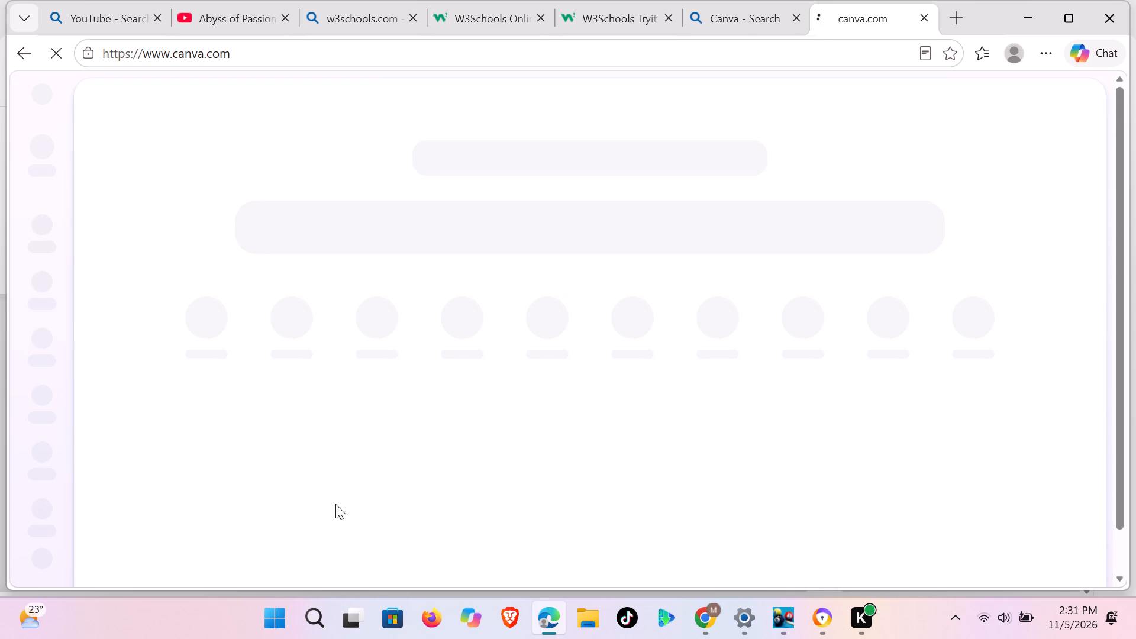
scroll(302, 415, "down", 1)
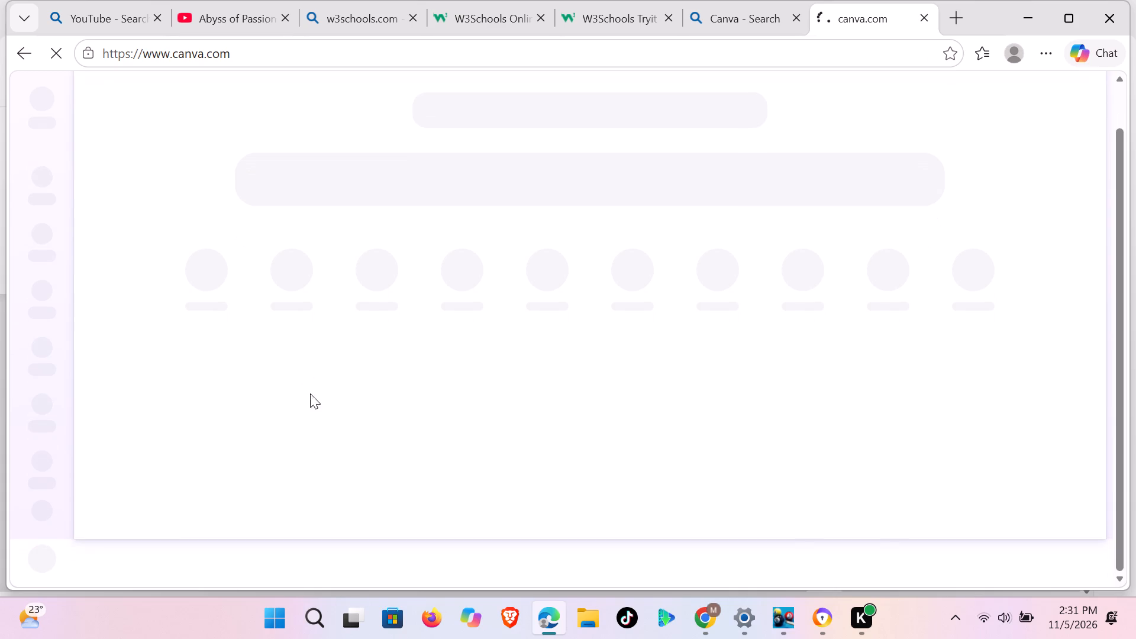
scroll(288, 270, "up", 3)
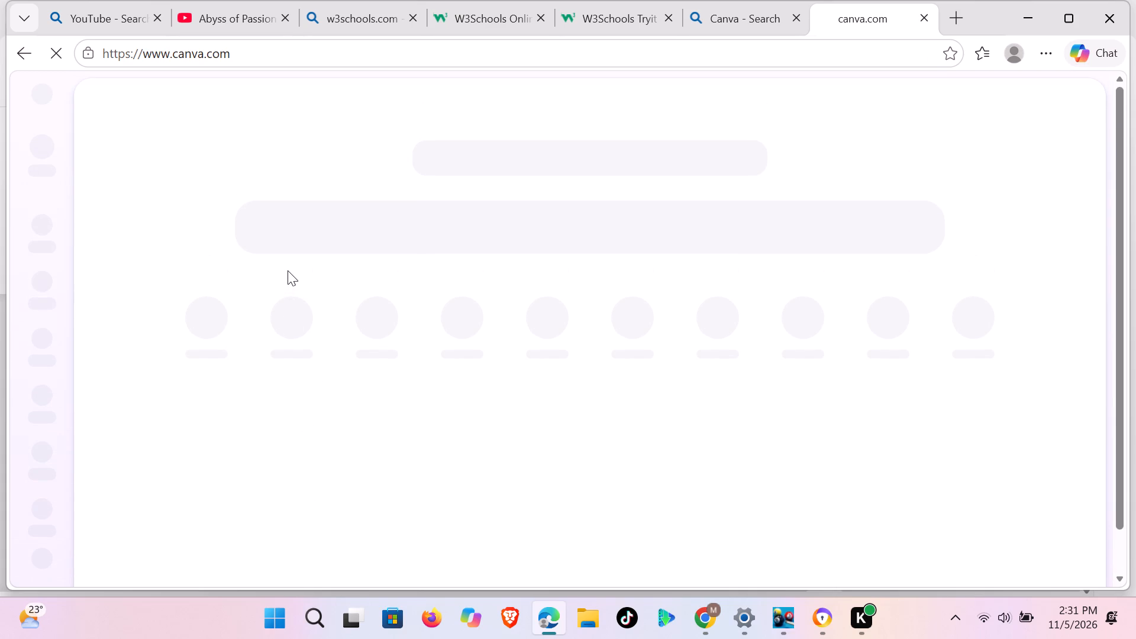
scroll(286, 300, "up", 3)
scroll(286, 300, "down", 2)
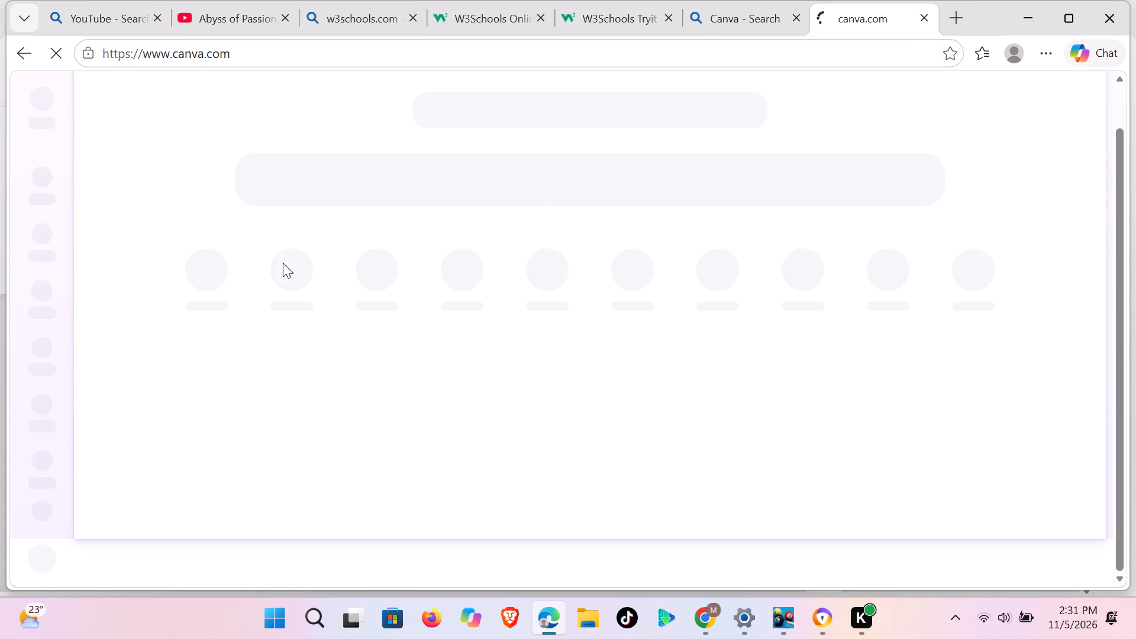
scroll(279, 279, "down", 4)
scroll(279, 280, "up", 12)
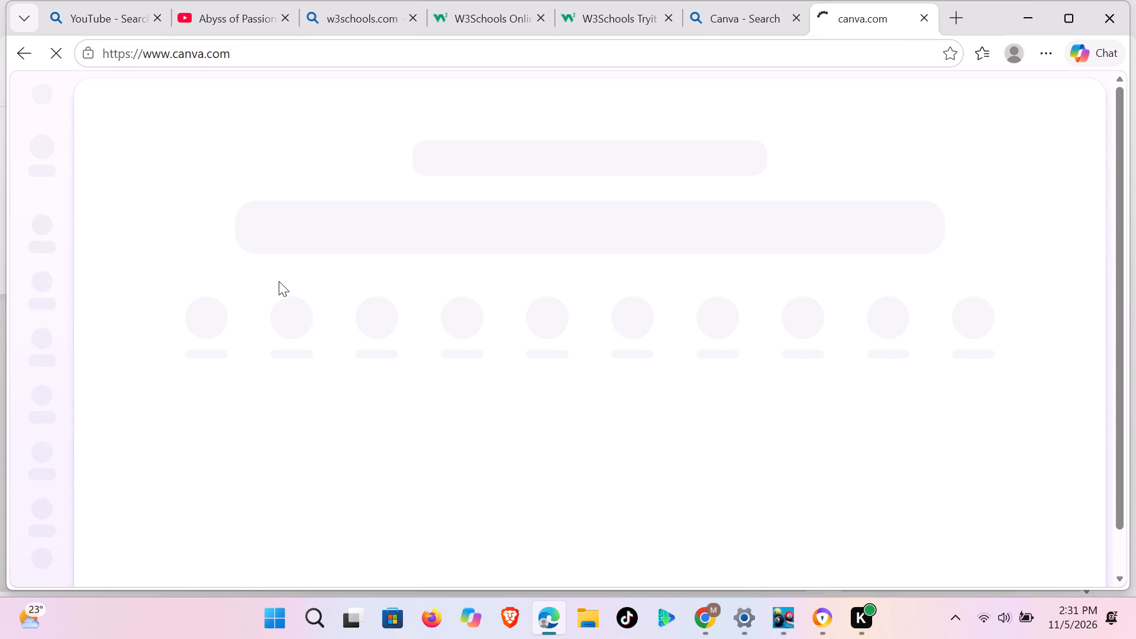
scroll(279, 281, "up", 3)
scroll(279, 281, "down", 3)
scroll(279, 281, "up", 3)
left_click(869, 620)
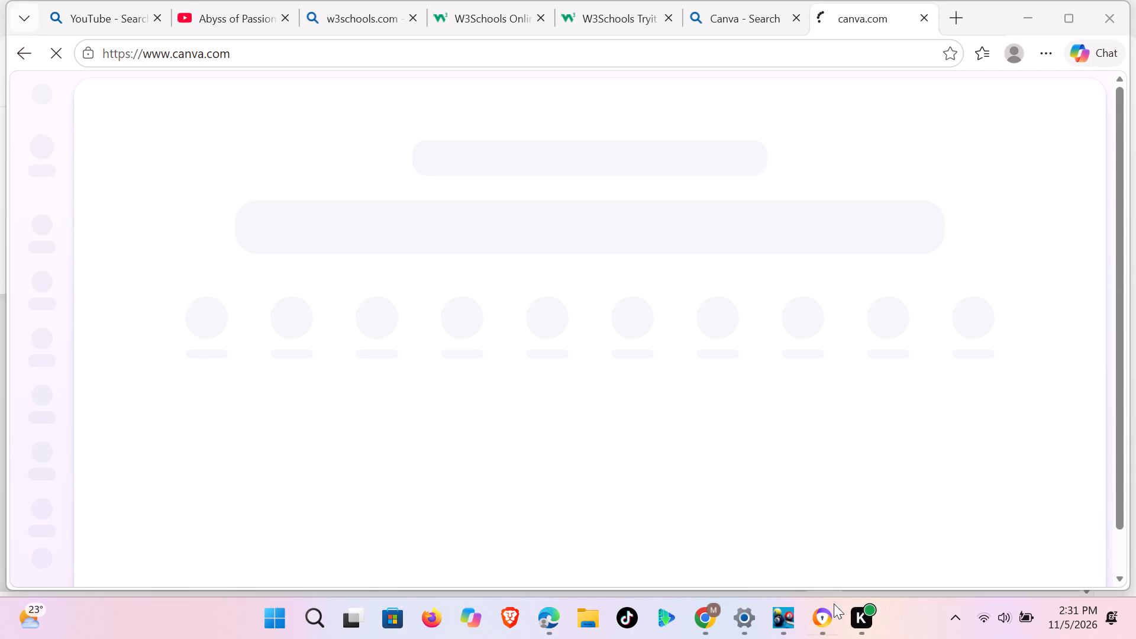
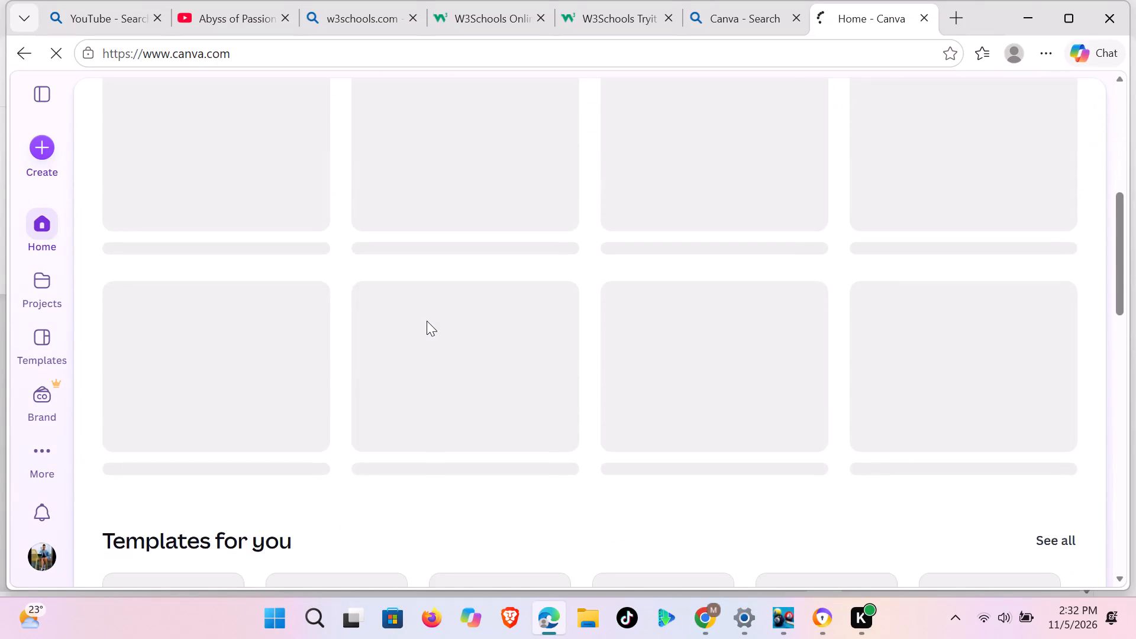
Open the 30 Pgs PUBG colouring book flyer (A4) from the recent designs for editing.
scroll(427, 321, "up", 1)
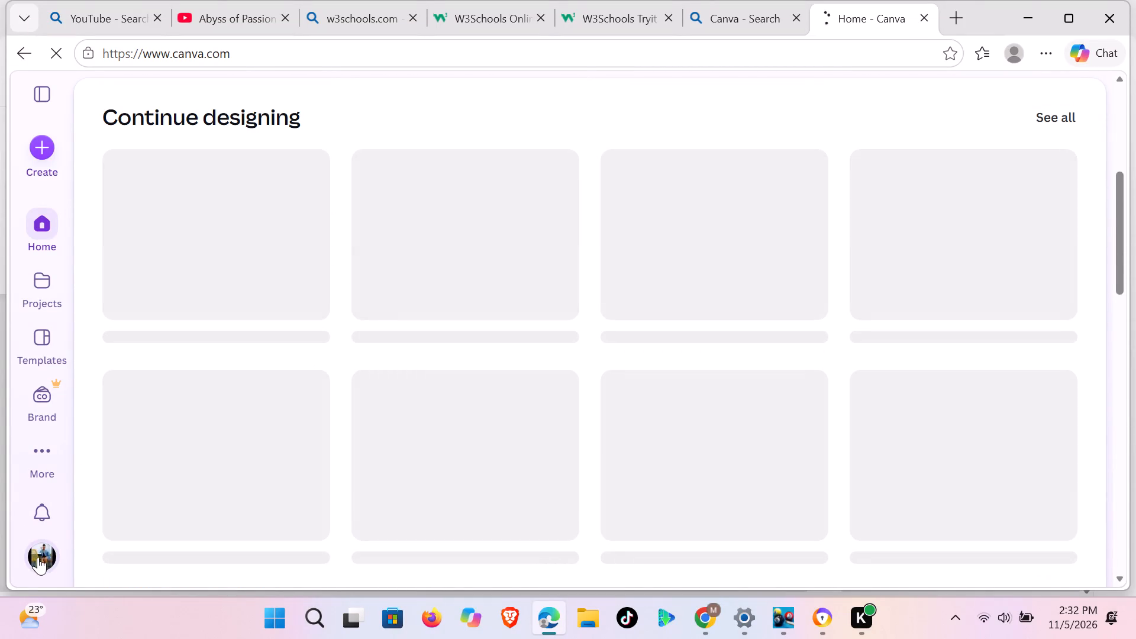
scroll(298, 419, "up", 2)
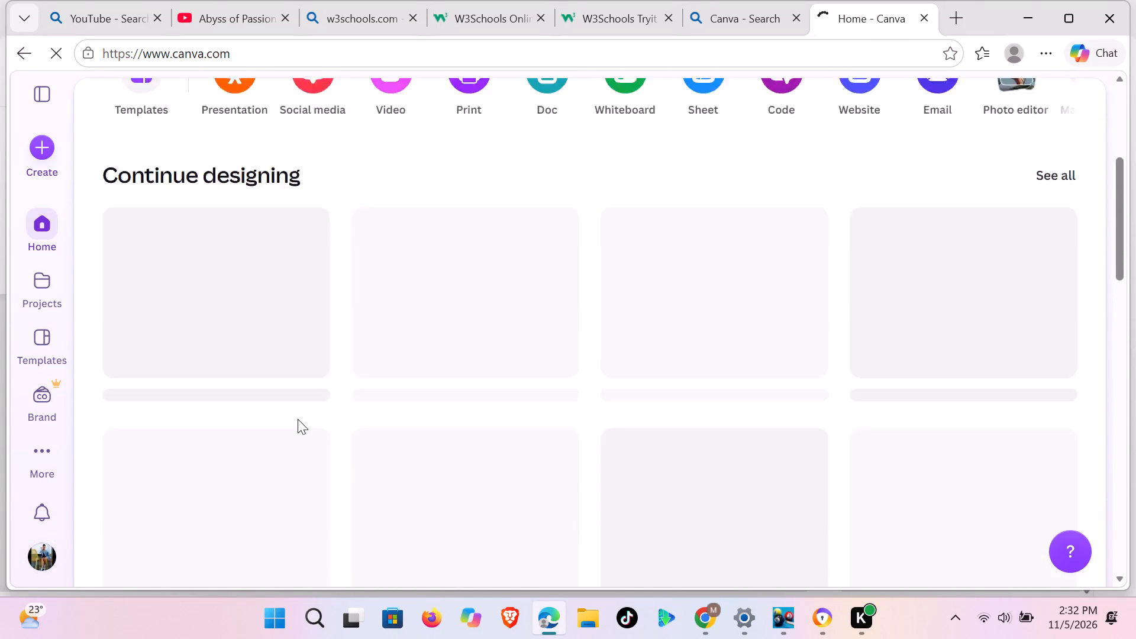
scroll(298, 419, "up", 3)
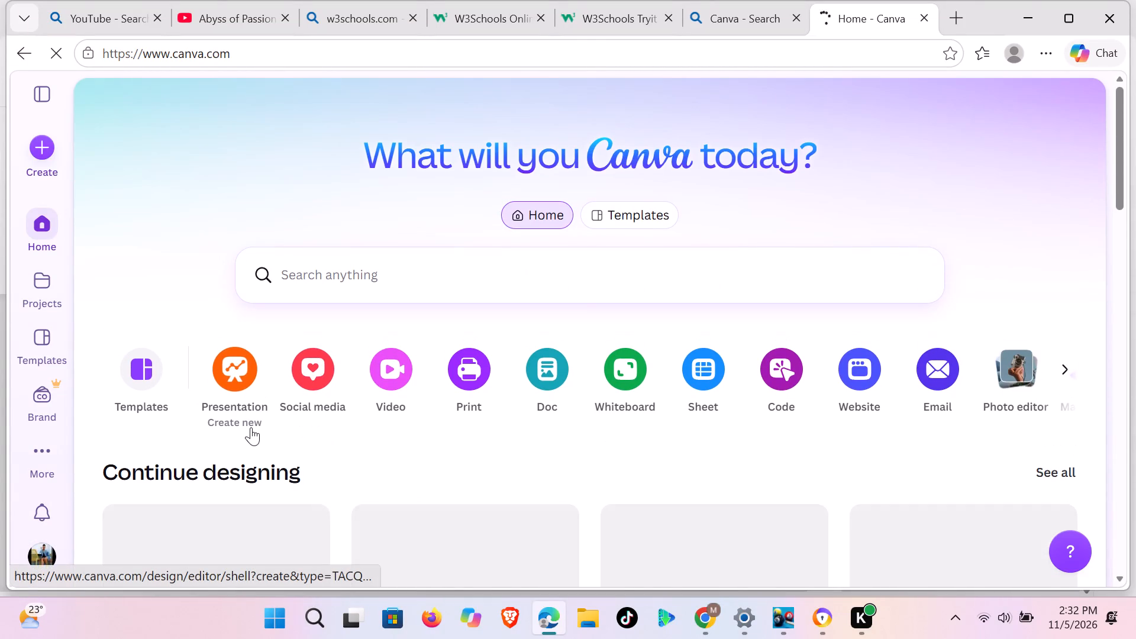
scroll(251, 427, "down", 2)
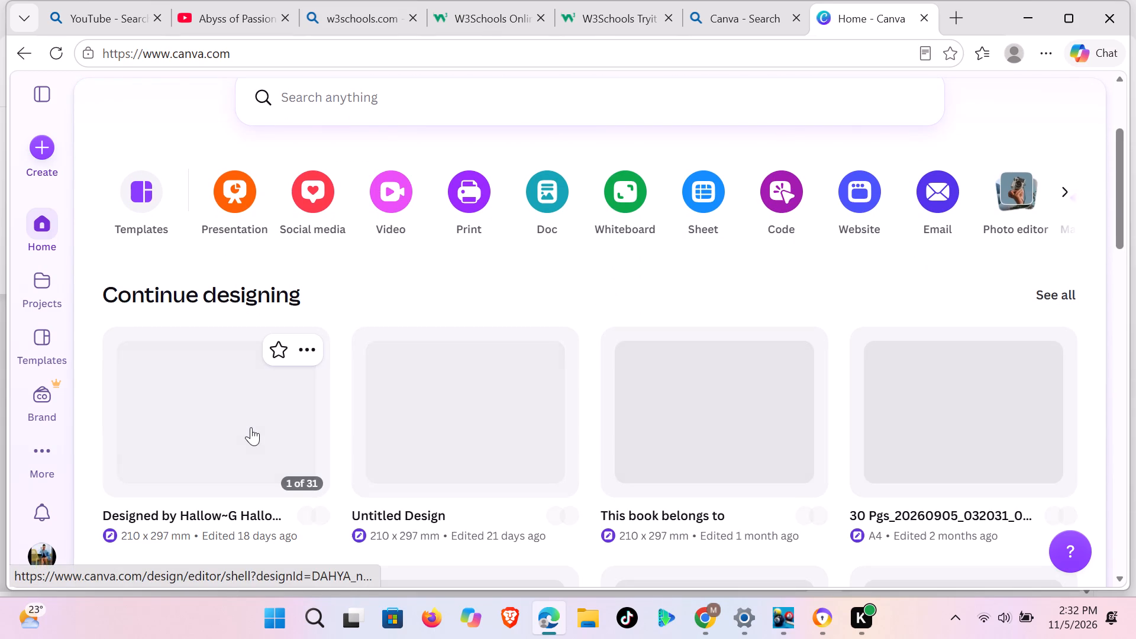
scroll(251, 427, "down", 2)
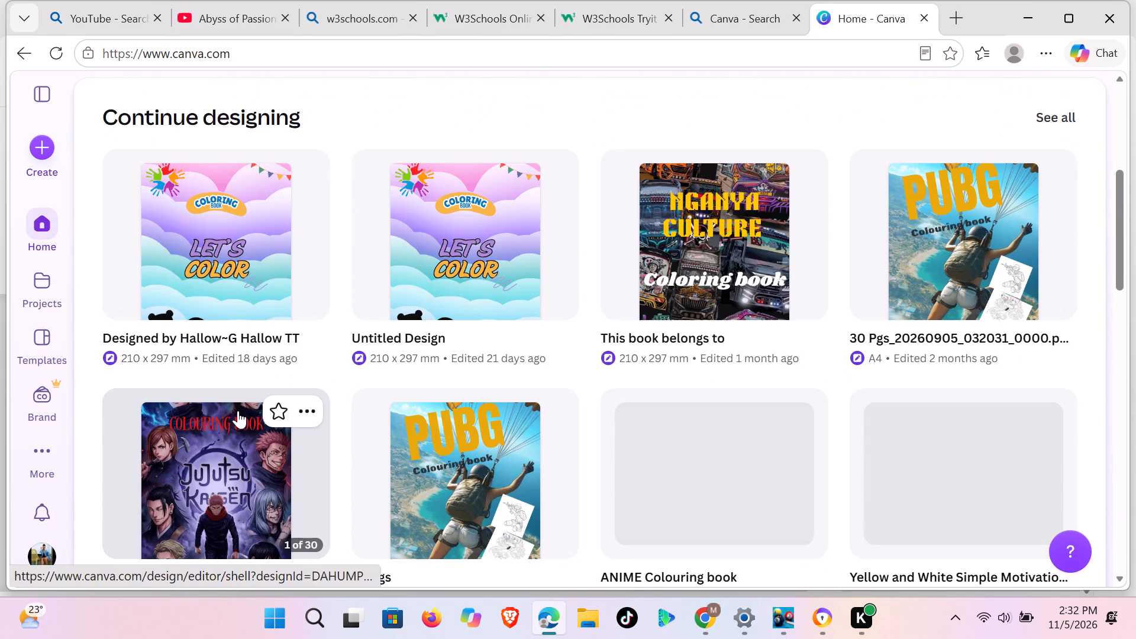
scroll(683, 361, "down", 2)
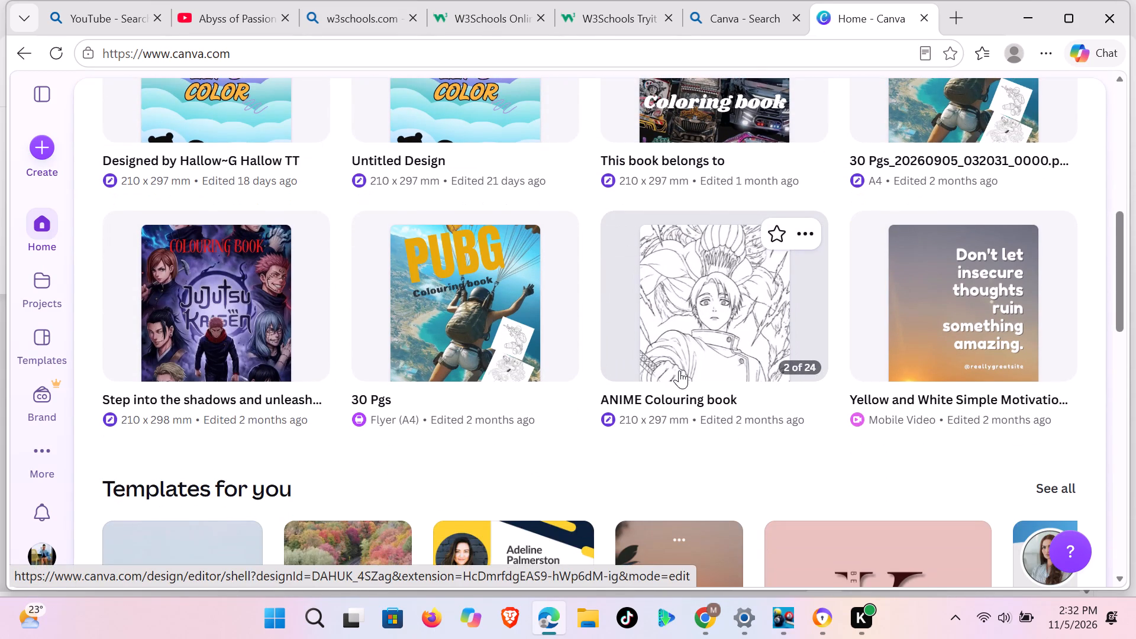
scroll(679, 370, "down", 2)
scroll(679, 370, "up", 2)
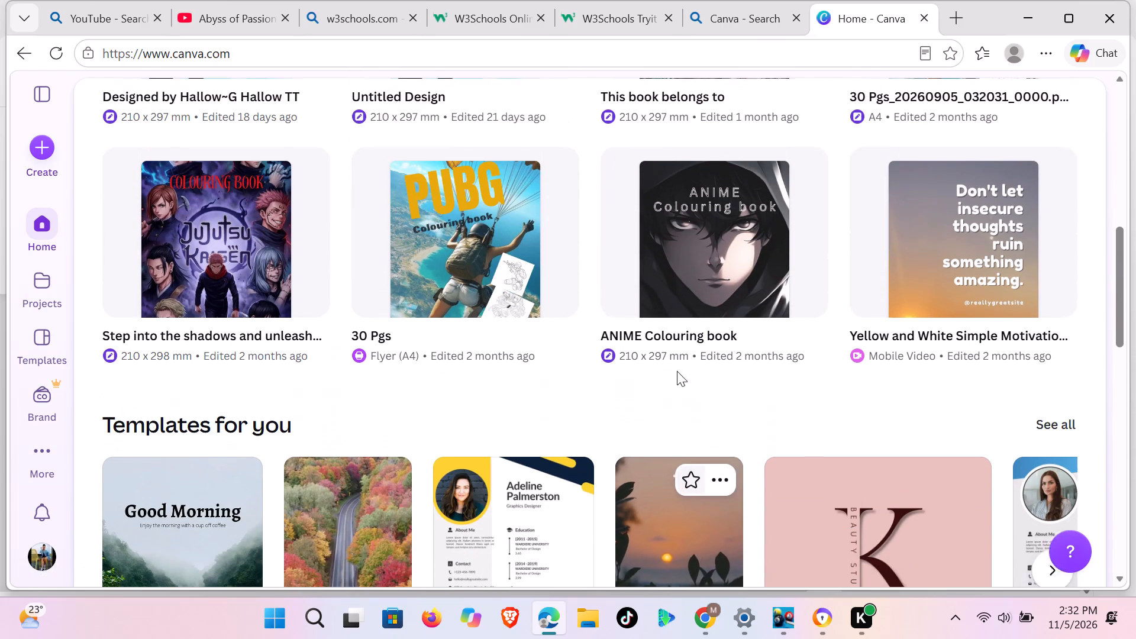
left_click(447, 310)
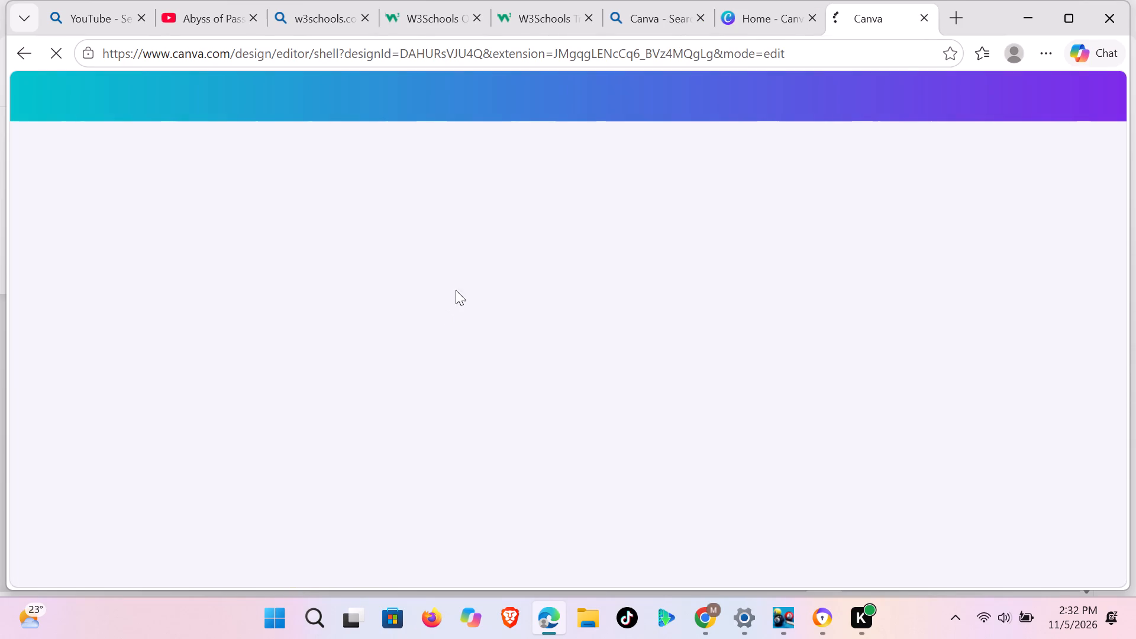
scroll(1058, 242, "down", 1)
scroll(626, 204, "down", 1)
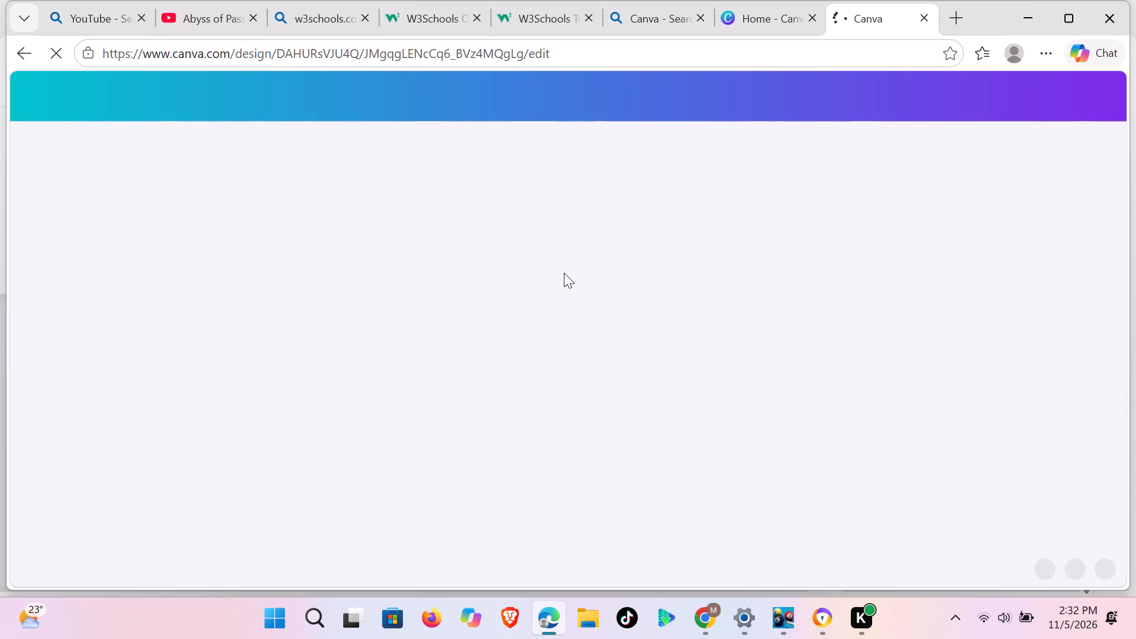
scroll(564, 273, "up", 3)
scroll(564, 273, "down", 8)
scroll(564, 273, "up", 5)
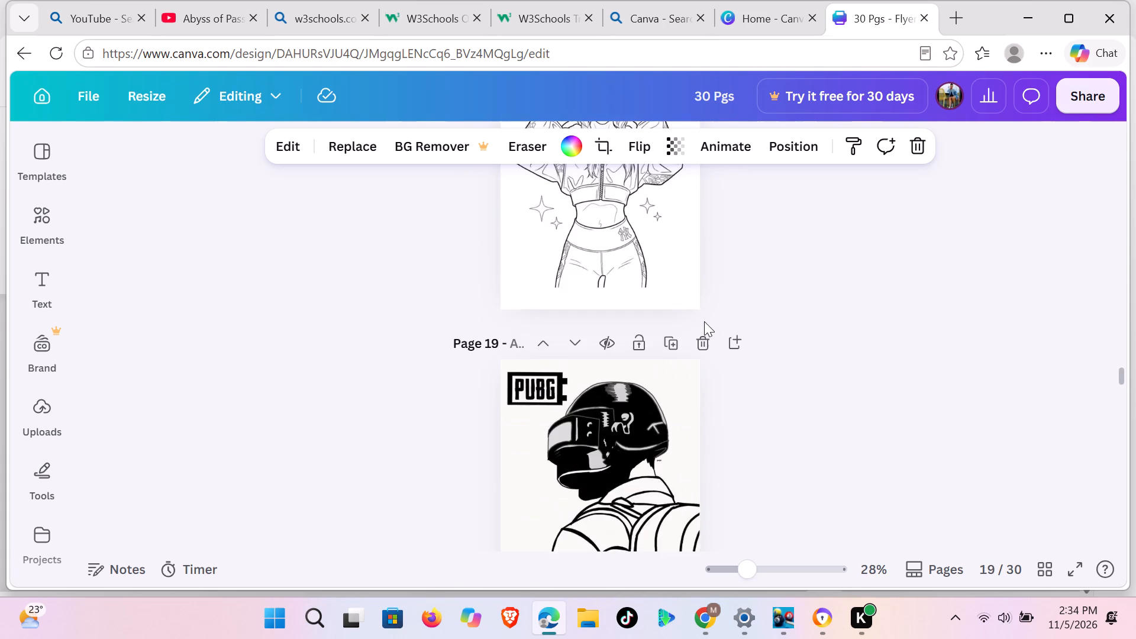
scroll(704, 321, "up", 8)
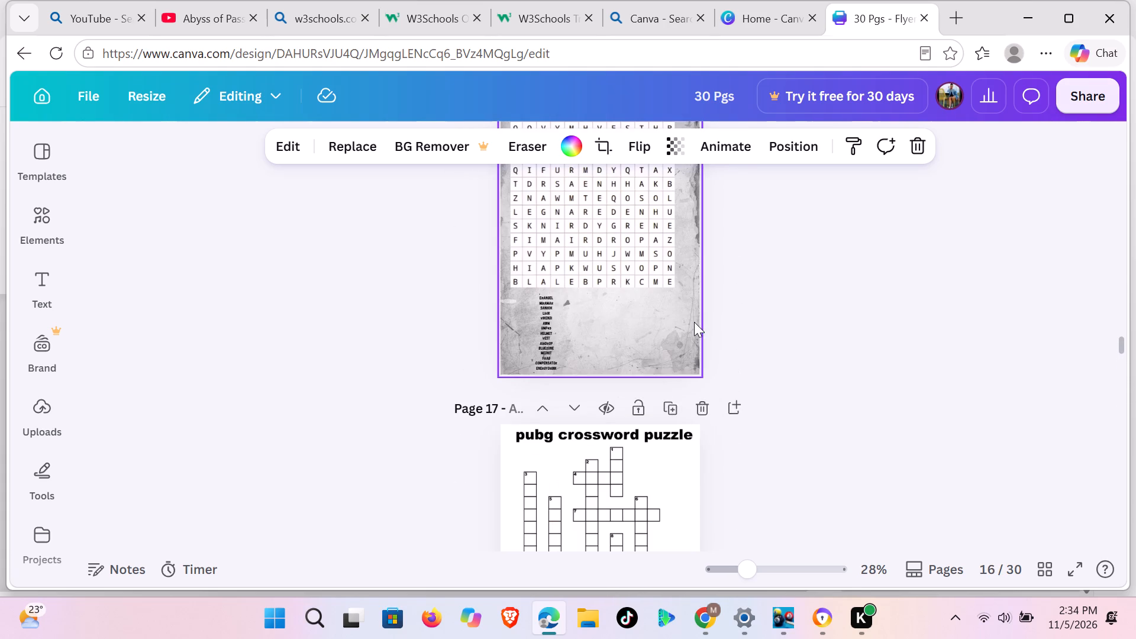
scroll(692, 322, "up", 7)
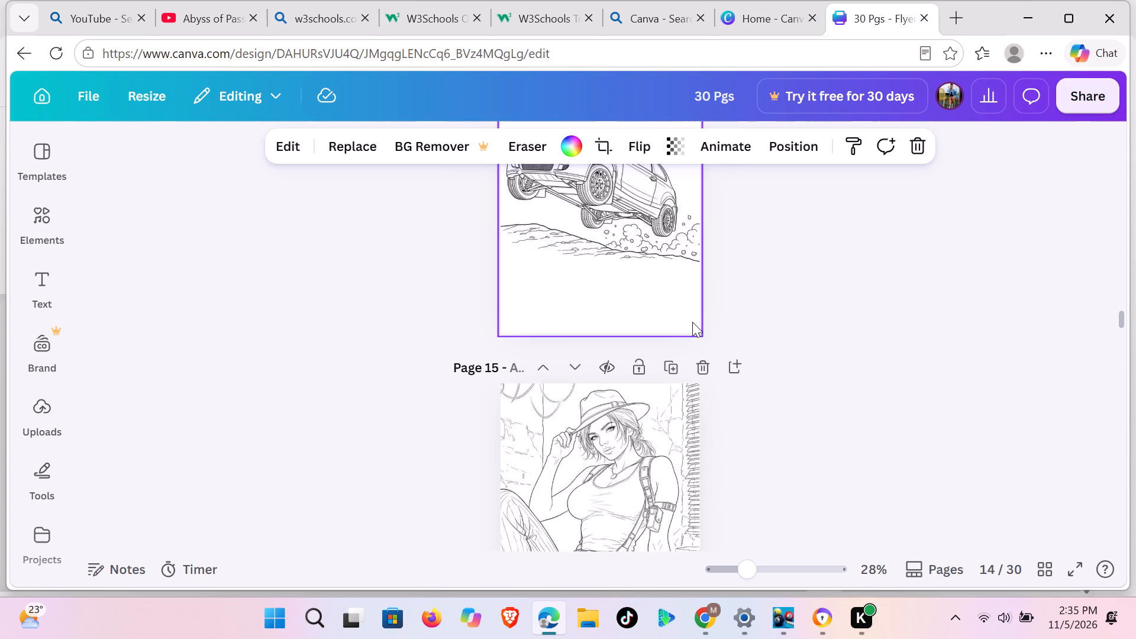
scroll(692, 322, "up", 10)
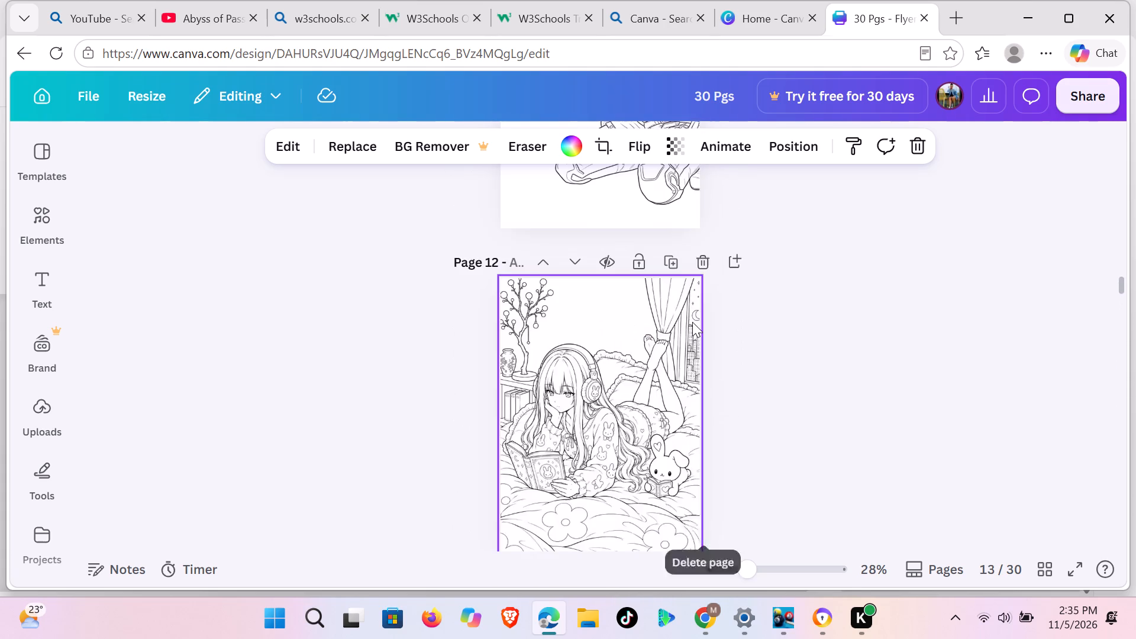
scroll(692, 322, "up", 2)
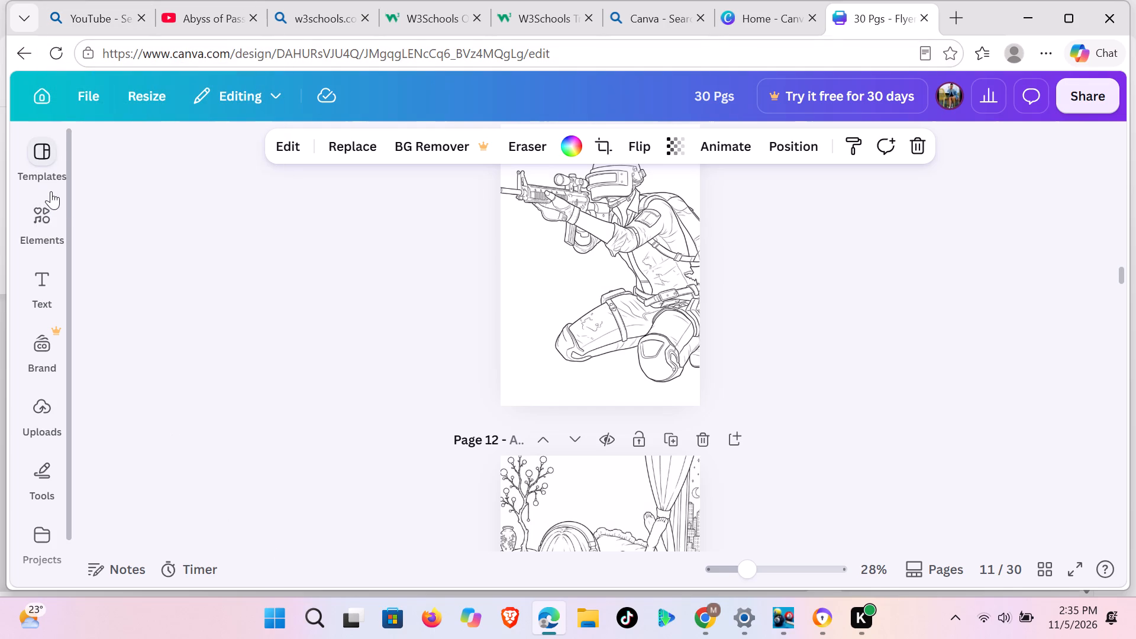
scroll(66, 202, "down", 4)
scroll(67, 202, "up", 8)
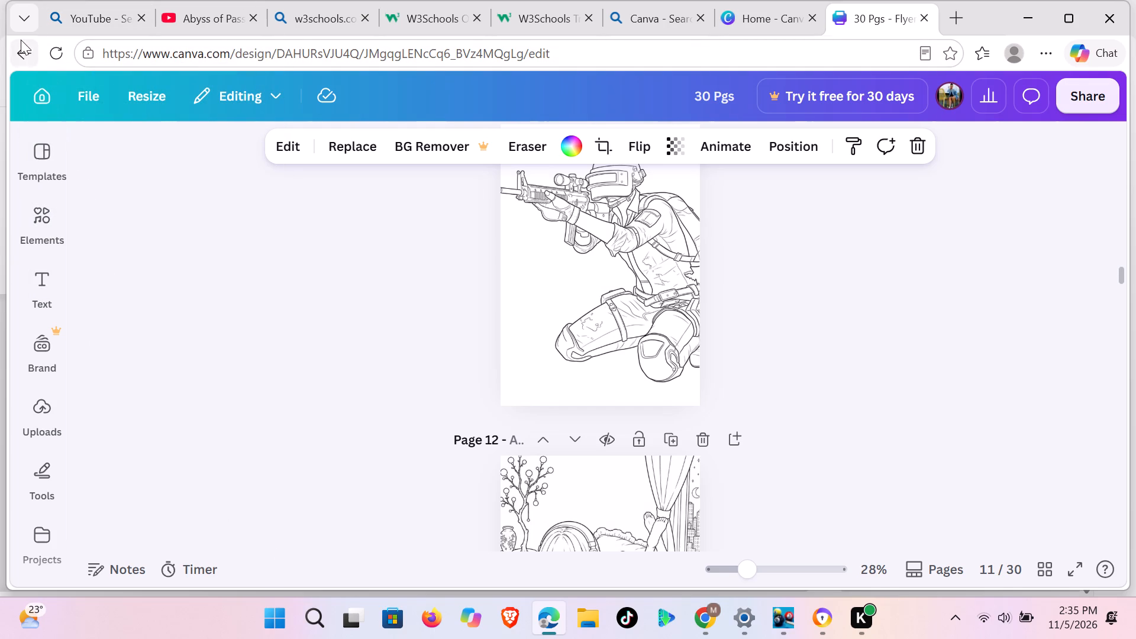
Leave the PUBG colouring book and go to a blank untitled A4 design.
left_click(19, 64)
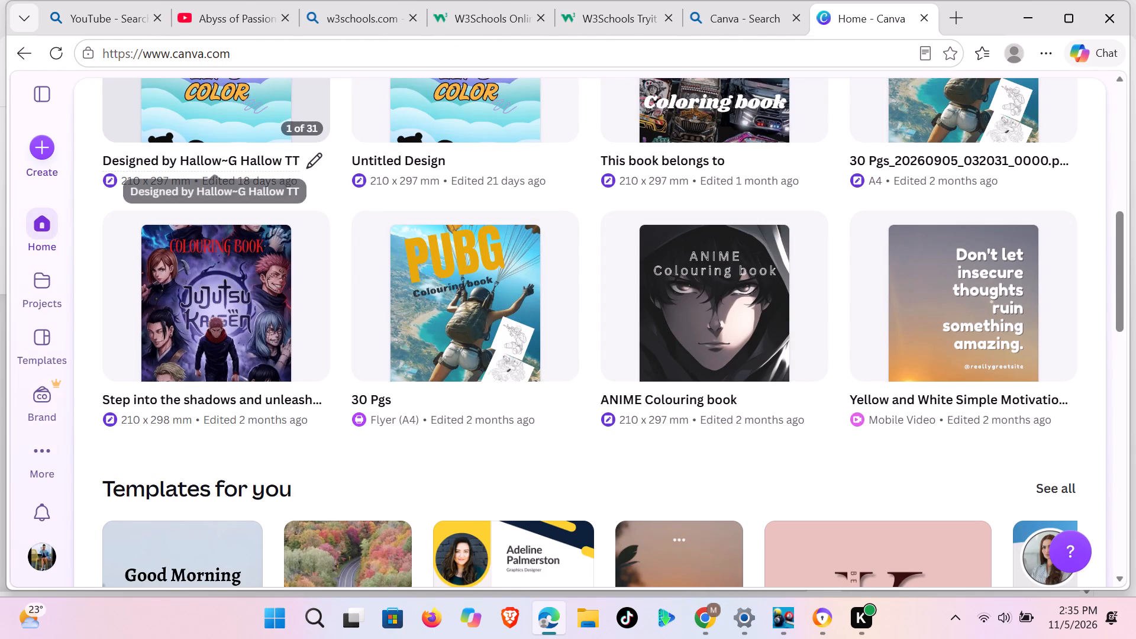
Create a new blank design from the popular Document (A4, Portrait) format and select its empty page.
left_click(43, 149)
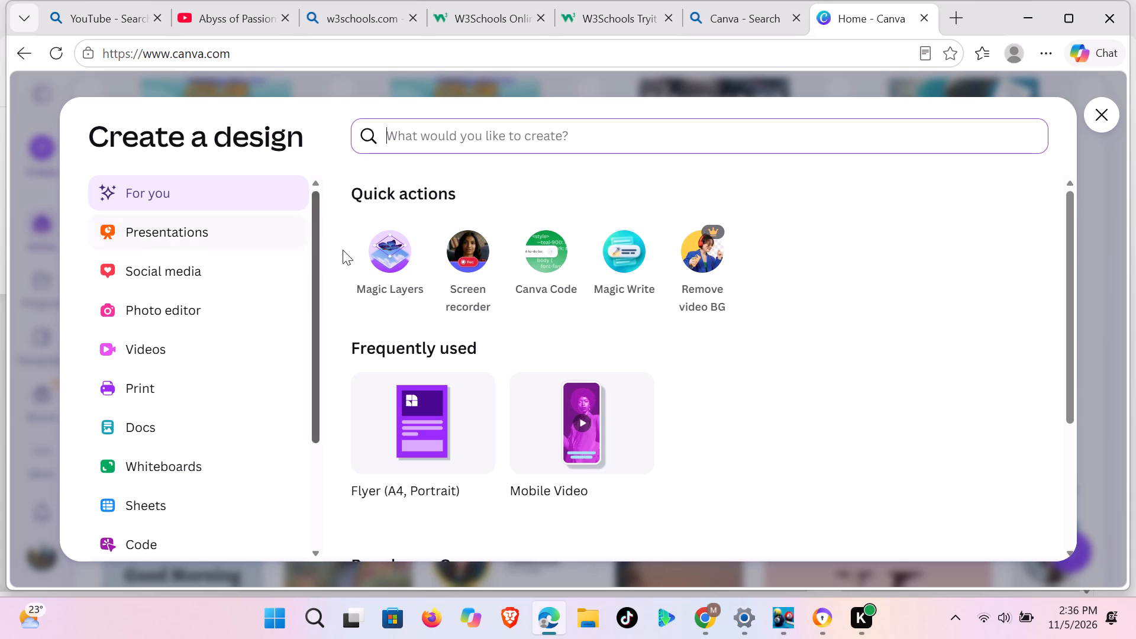
scroll(423, 239, "down", 7)
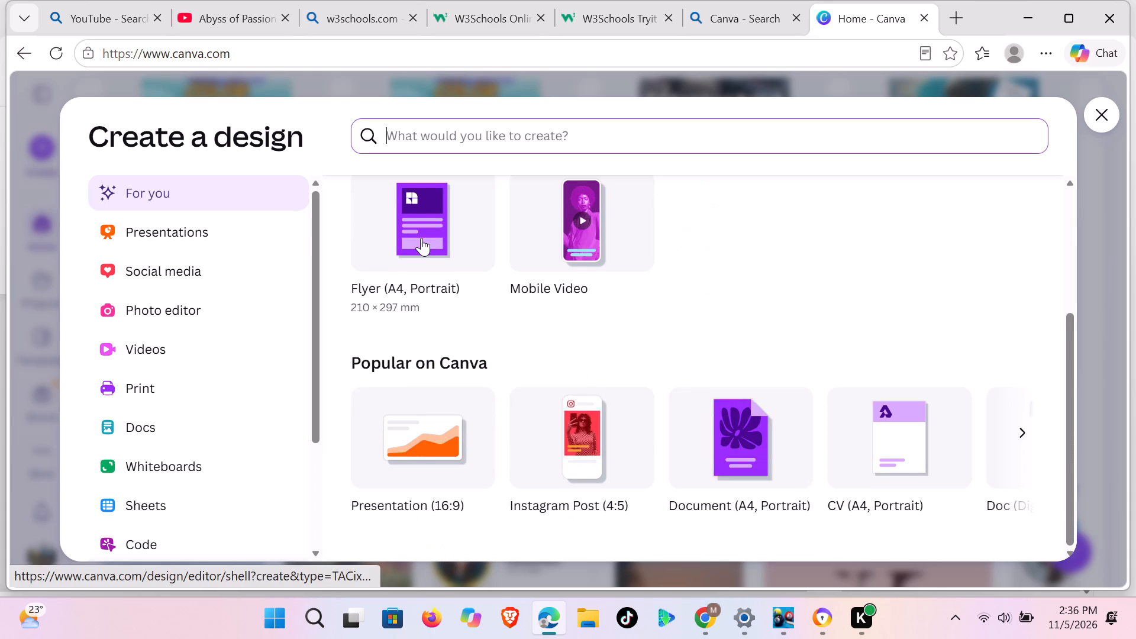
scroll(421, 238, "down", 1)
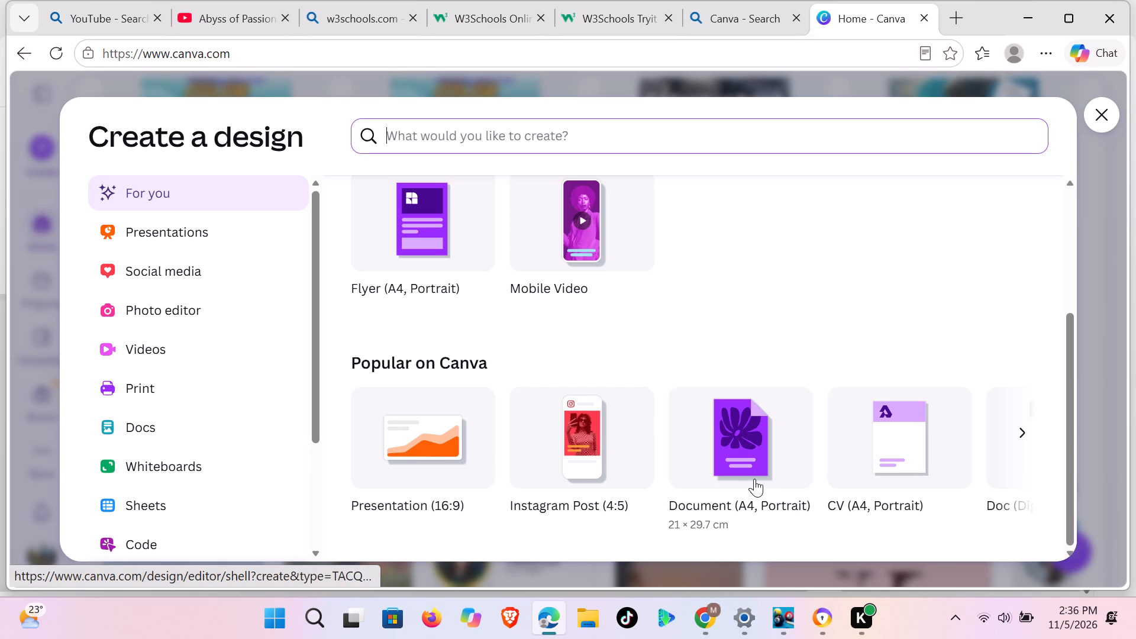
scroll(775, 450, "down", 1)
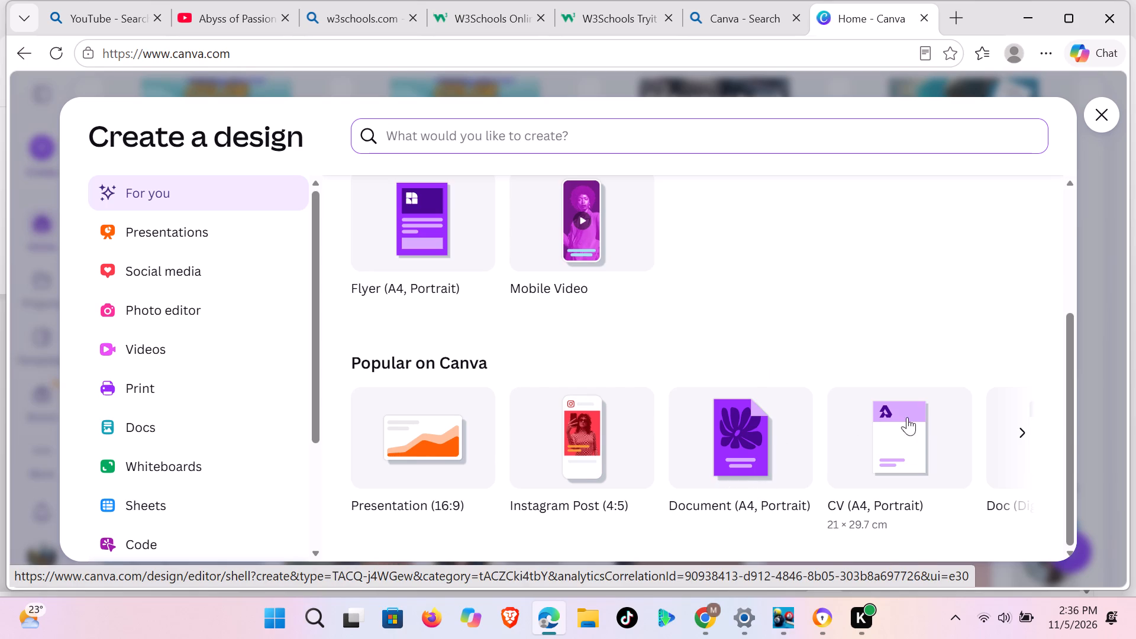
scroll(850, 401, "down", 6)
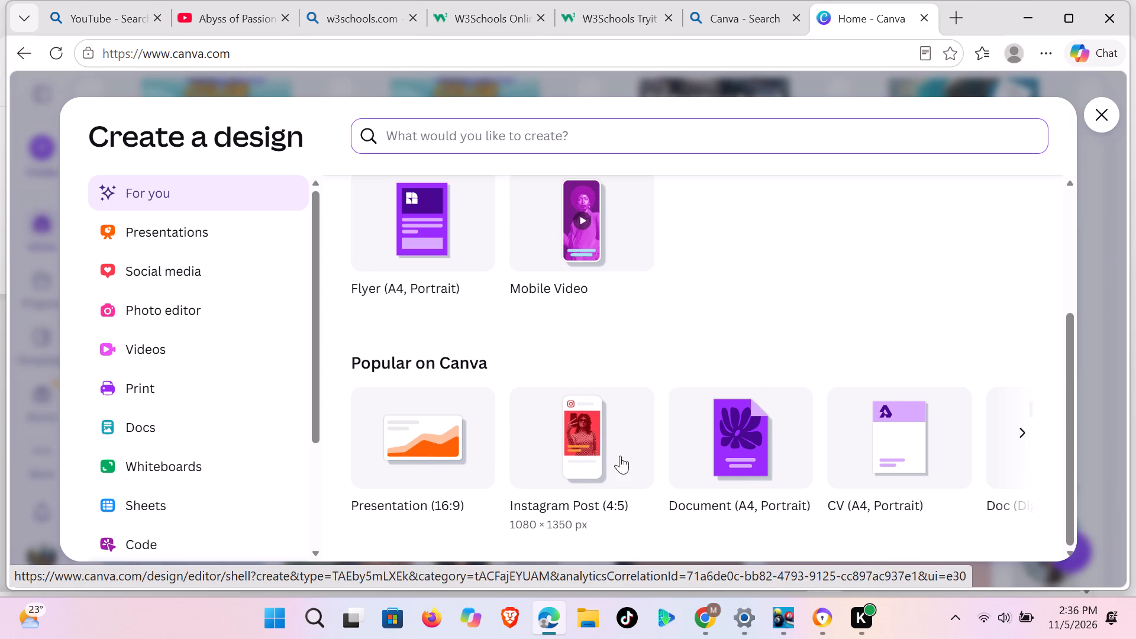
left_click(788, 454)
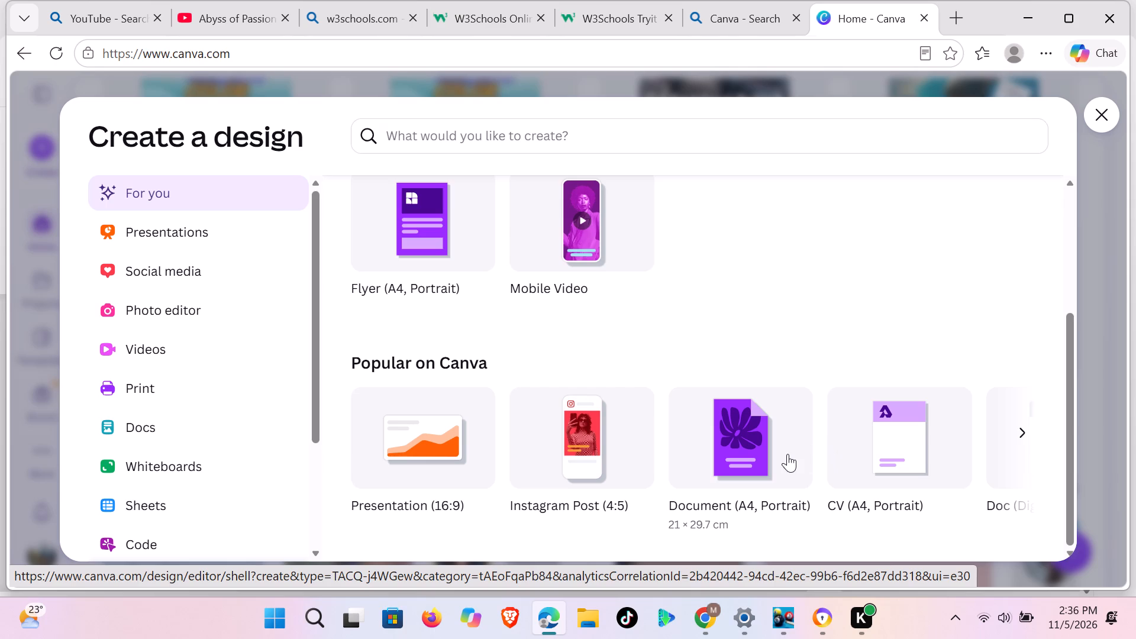
scroll(689, 404, "down", 3)
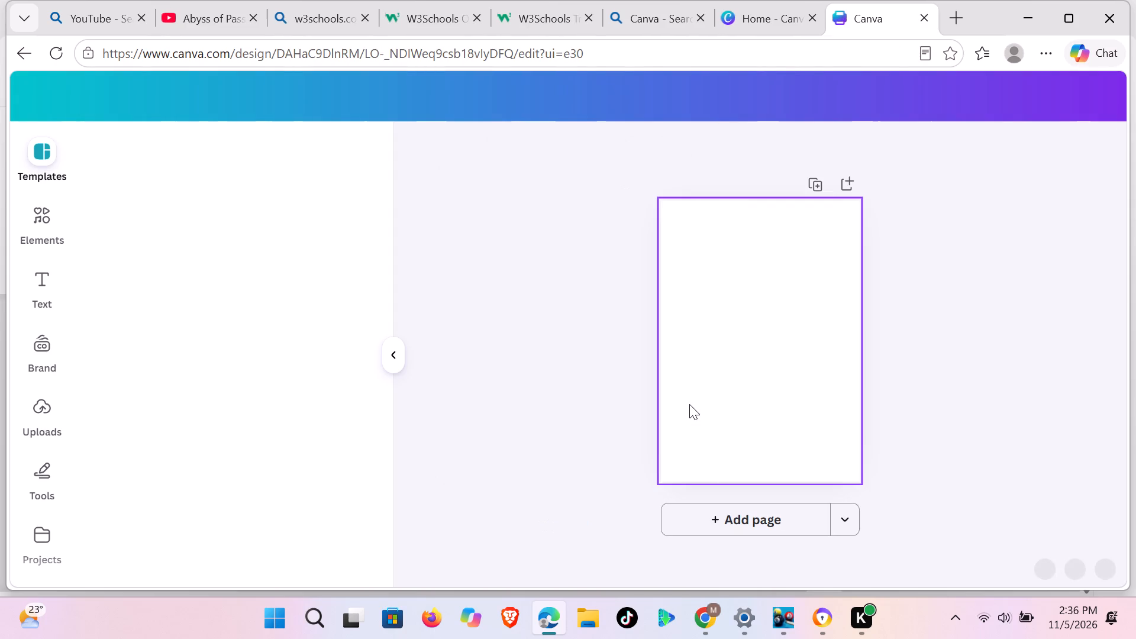
left_click(716, 391)
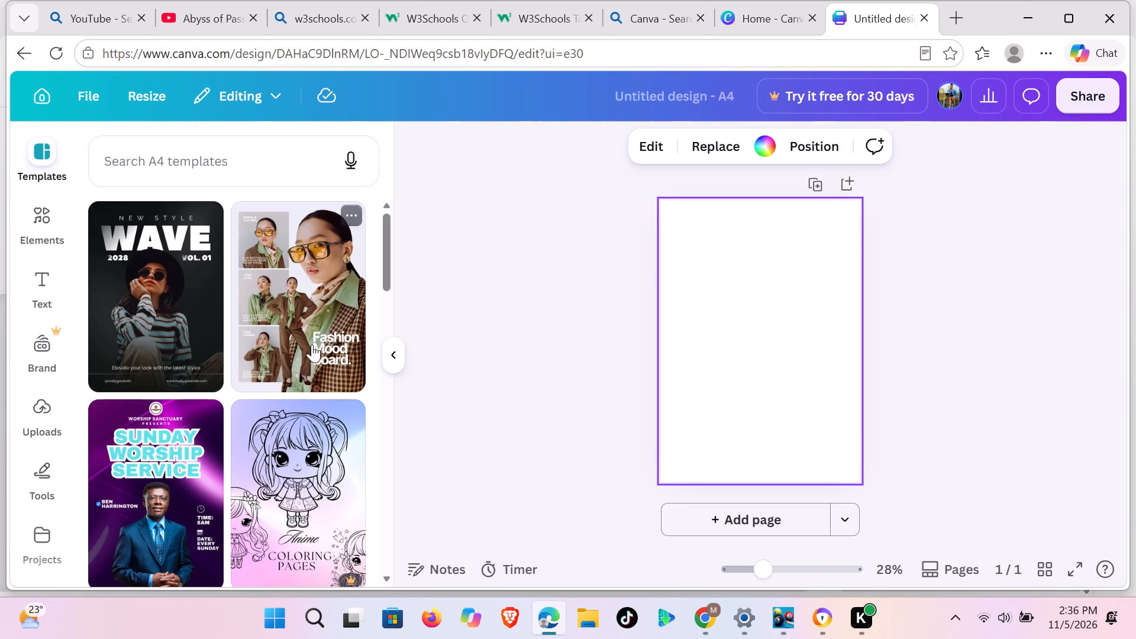
Browse the suggested A4 templates from the Sunday Worship Service poster through the colouring book covers to the Dinosaur Dot to Dot design.
scroll(212, 351, "down", 2)
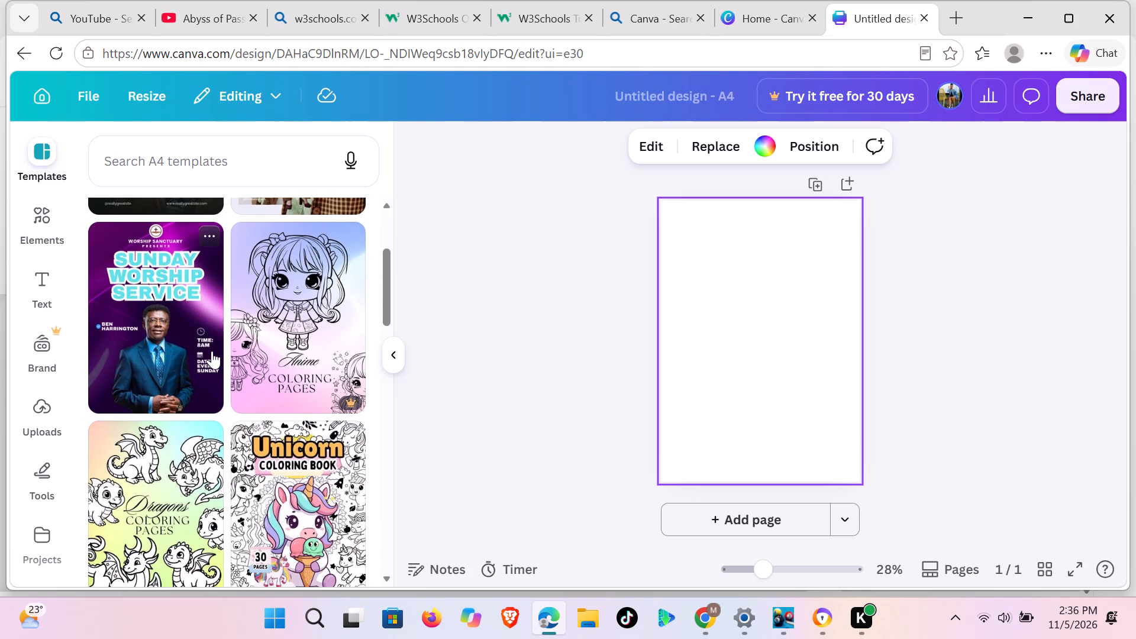
scroll(212, 351, "down", 1)
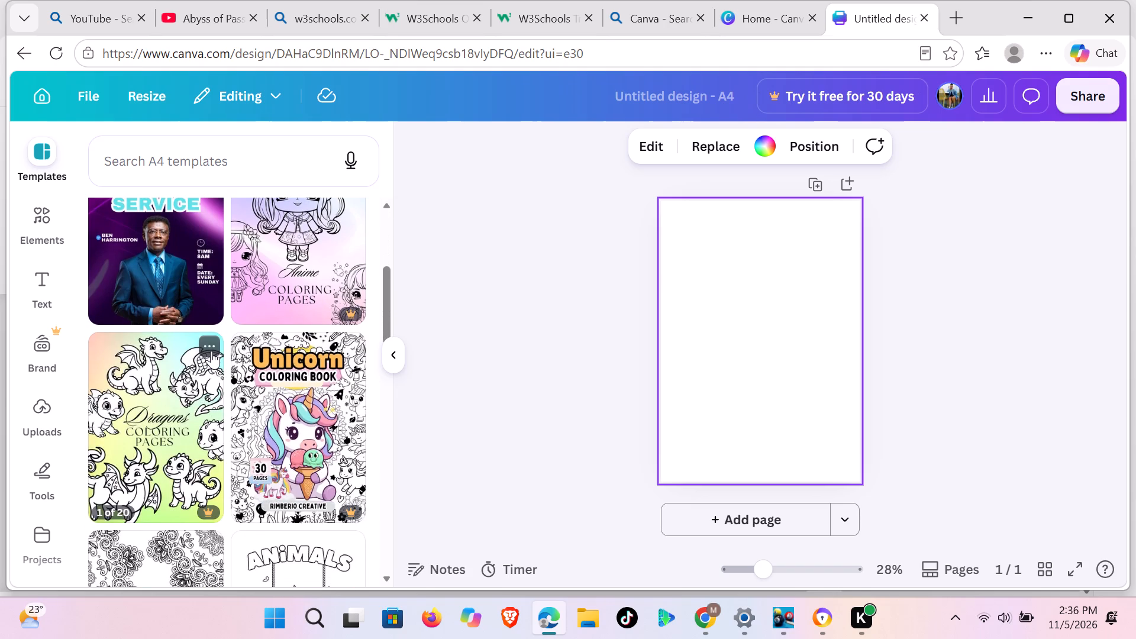
scroll(211, 354, "up", 1)
scroll(260, 353, "down", 2)
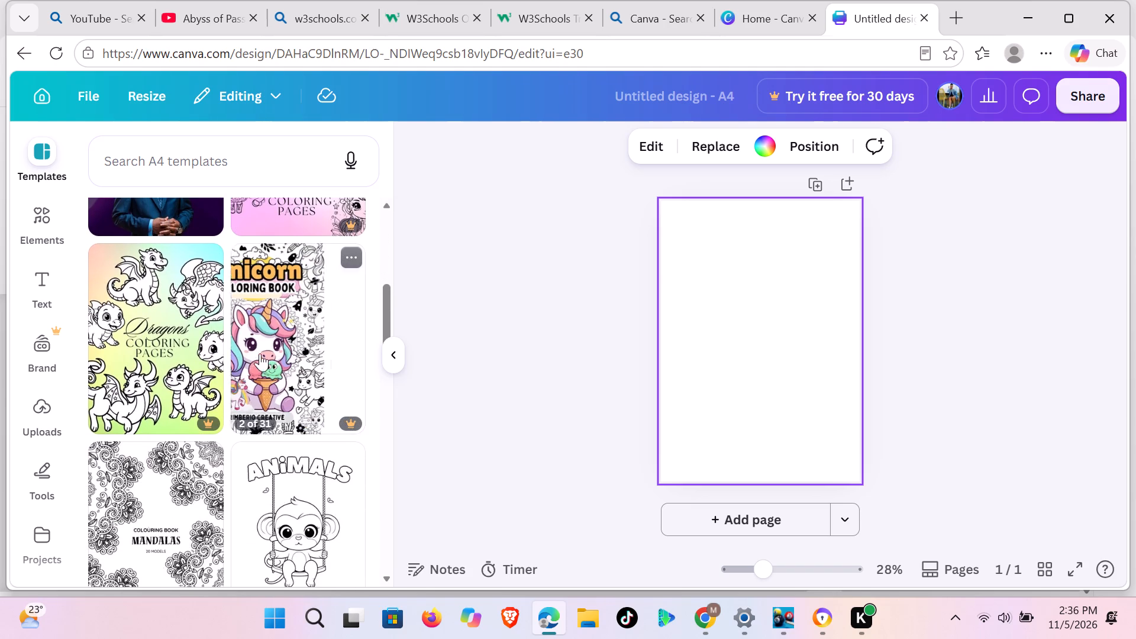
scroll(260, 353, "down", 1)
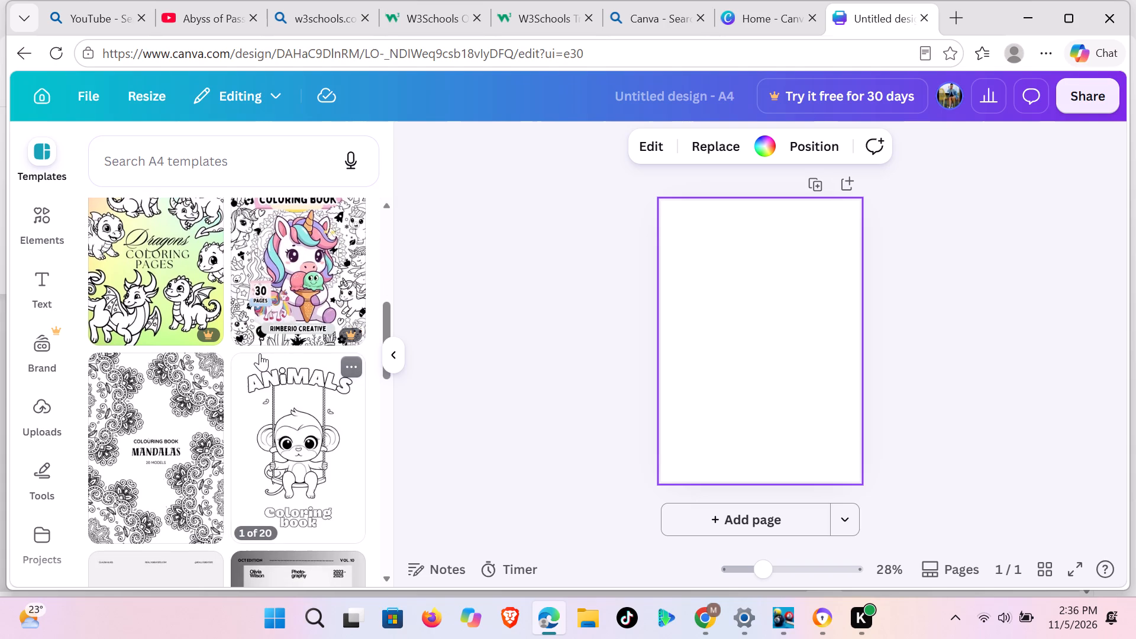
scroll(260, 353, "down", 4)
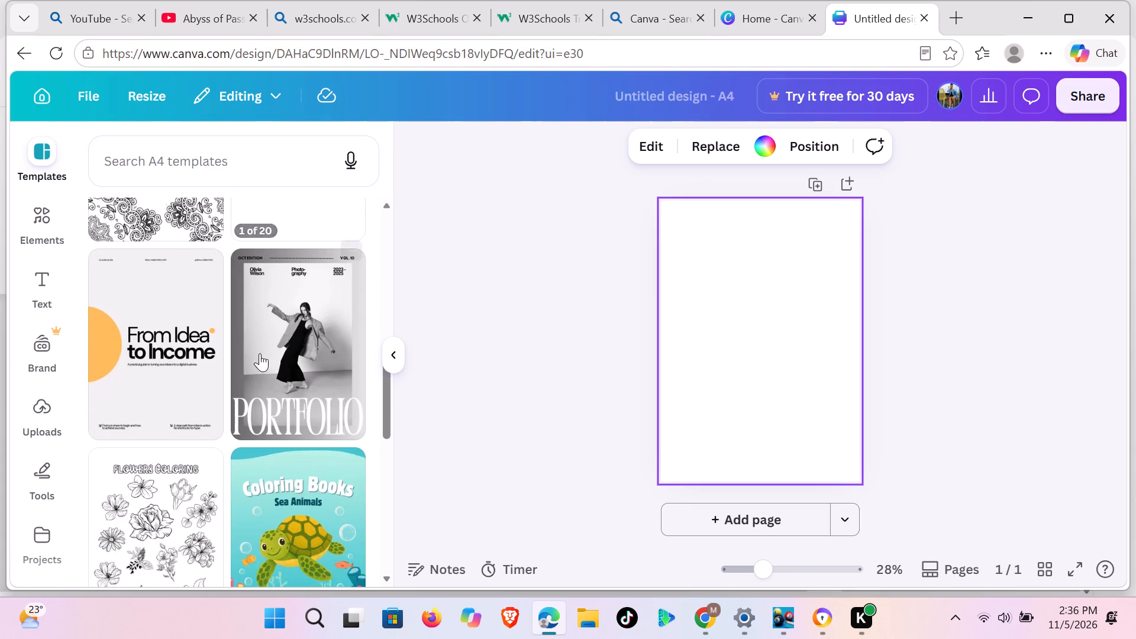
scroll(260, 353, "down", 1)
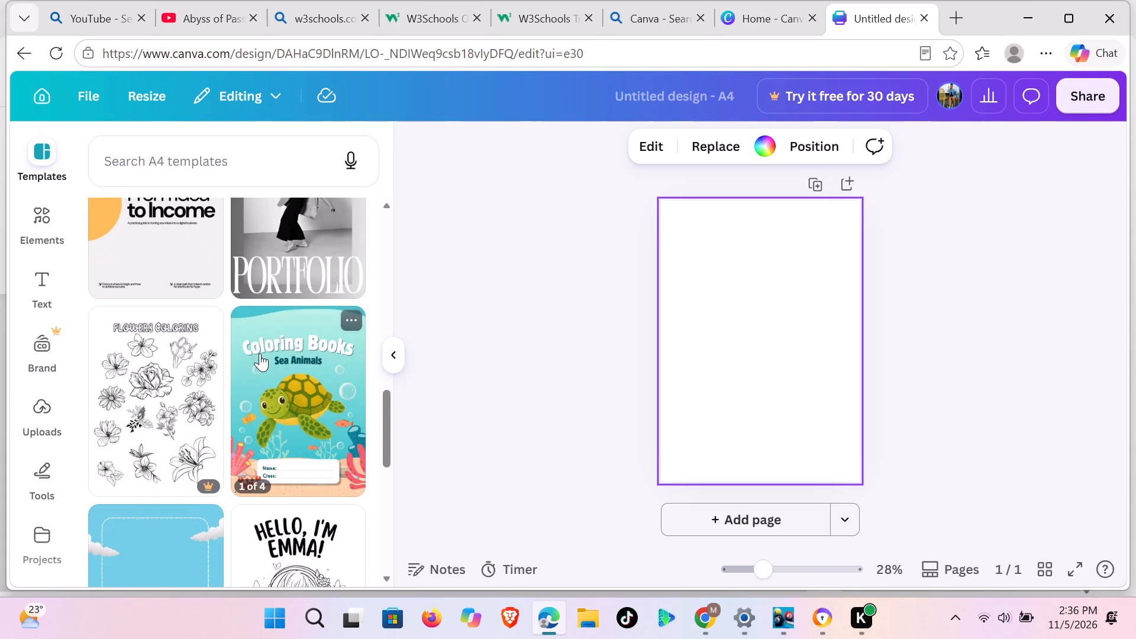
scroll(260, 353, "down", 2)
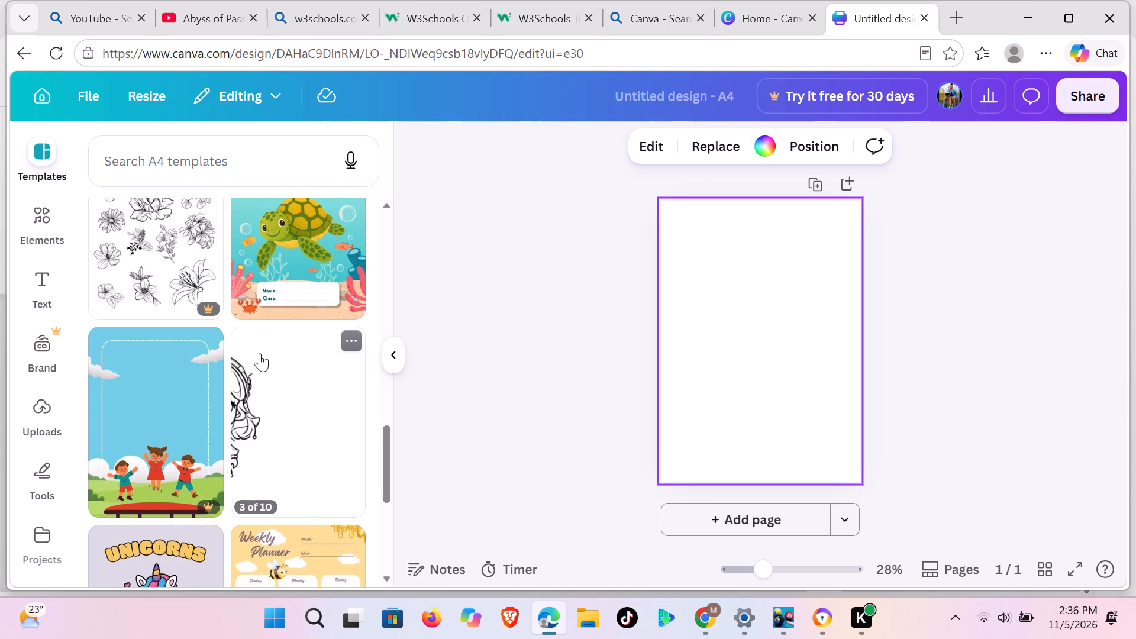
scroll(260, 353, "down", 2)
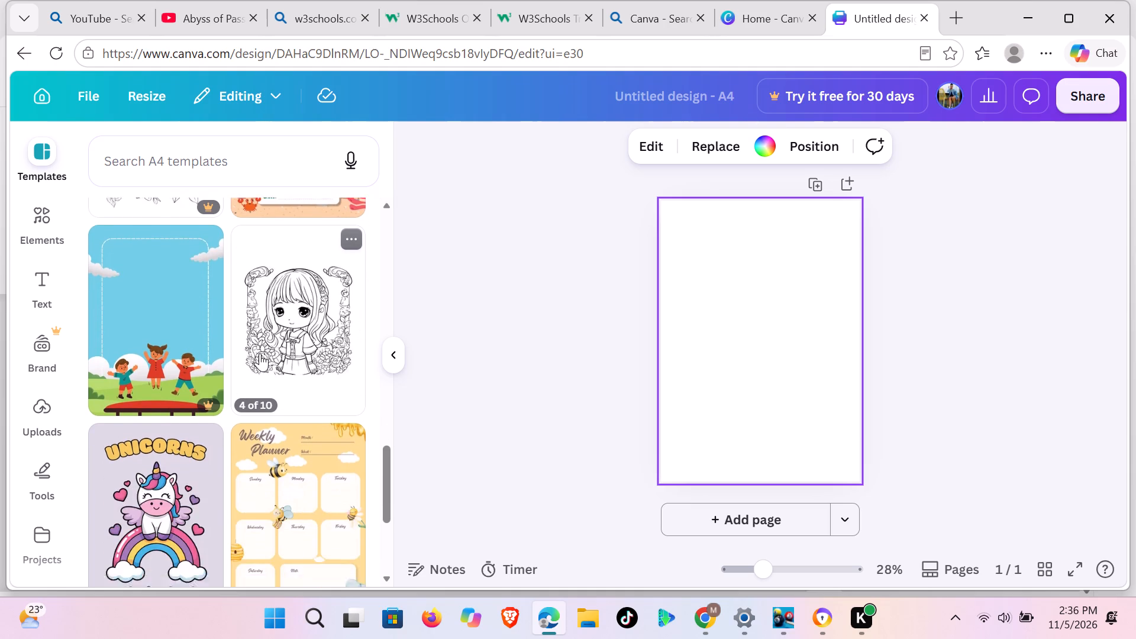
scroll(260, 353, "down", 2)
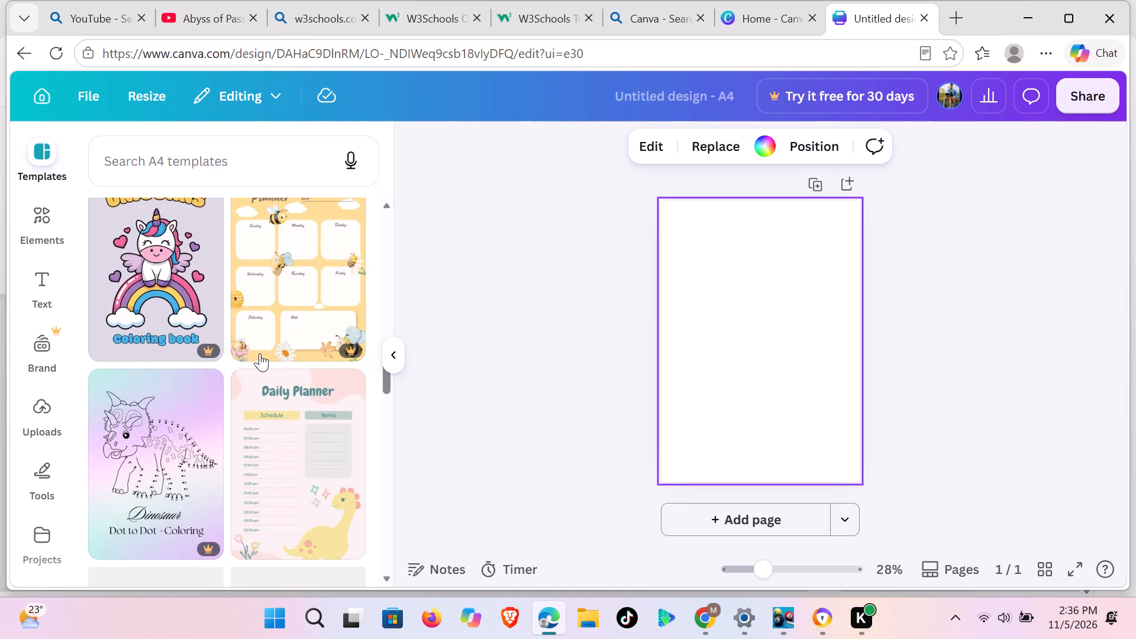
Examine further A4 templates, from the Self Care Coloring Book to the Capibara and Dinosaurs colouring book covers.
scroll(260, 353, "down", 3)
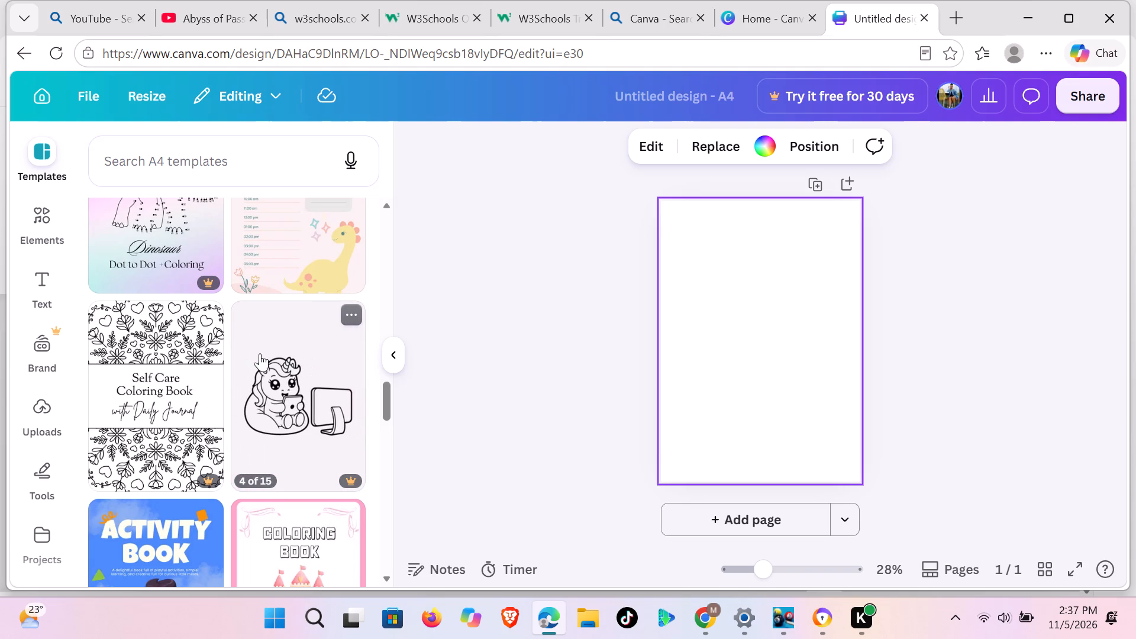
scroll(260, 353, "down", 1)
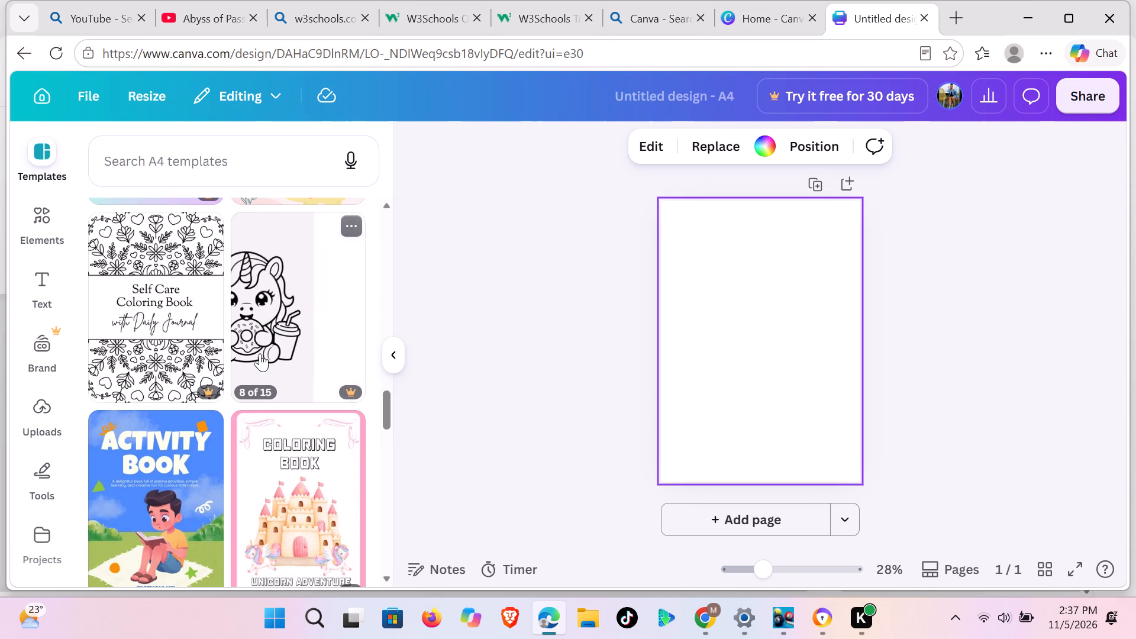
scroll(260, 353, "down", 1)
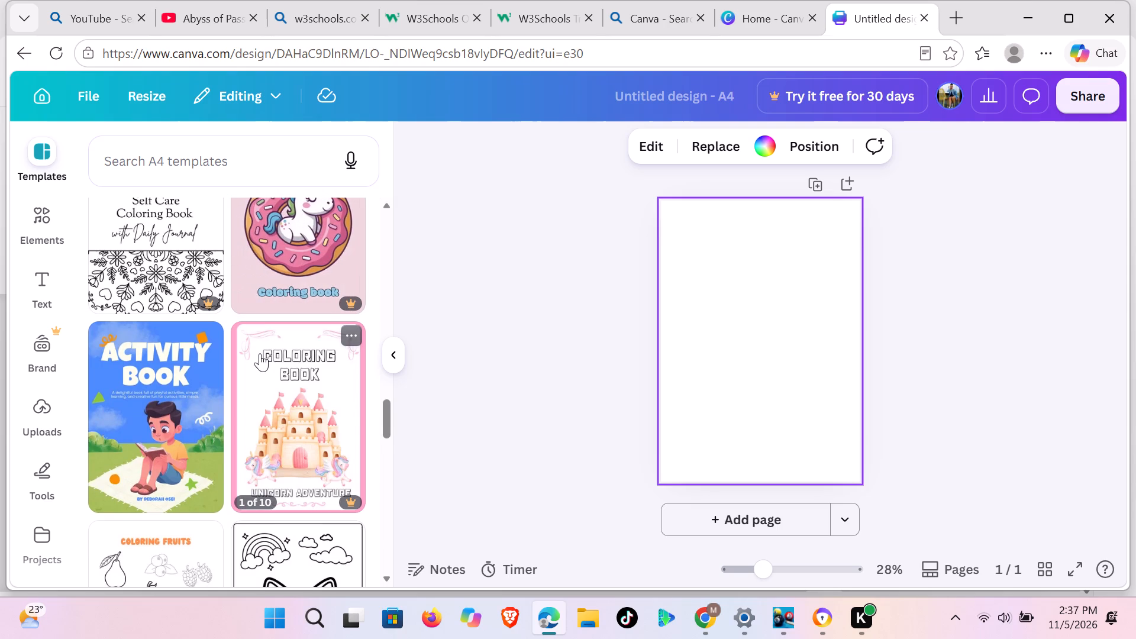
scroll(260, 353, "down", 3)
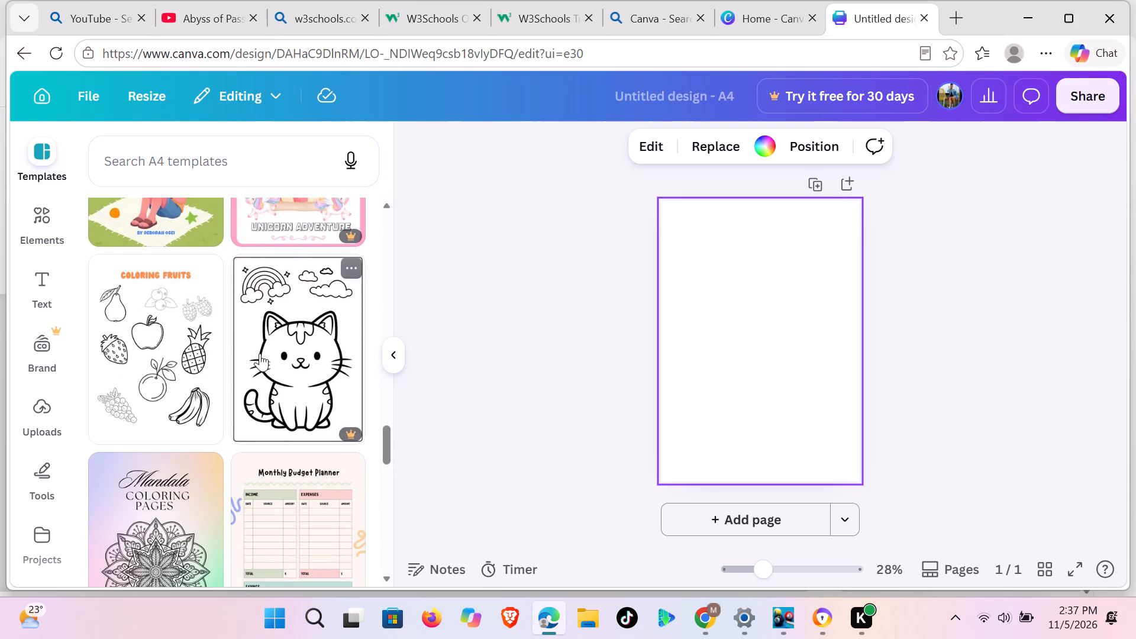
scroll(260, 353, "down", 3)
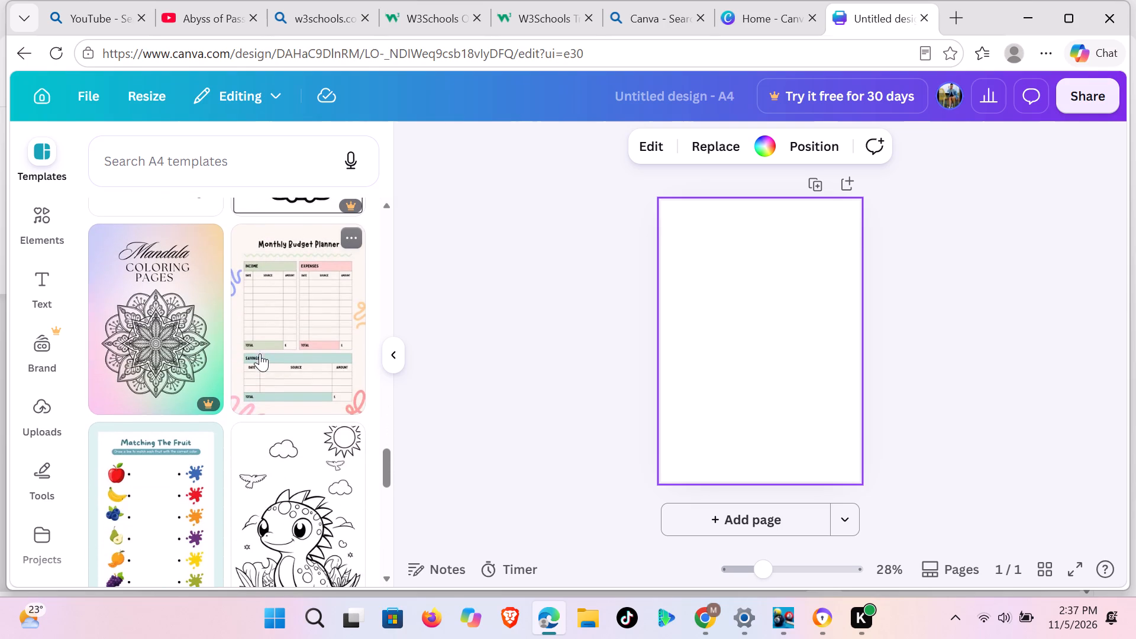
scroll(260, 353, "down", 1)
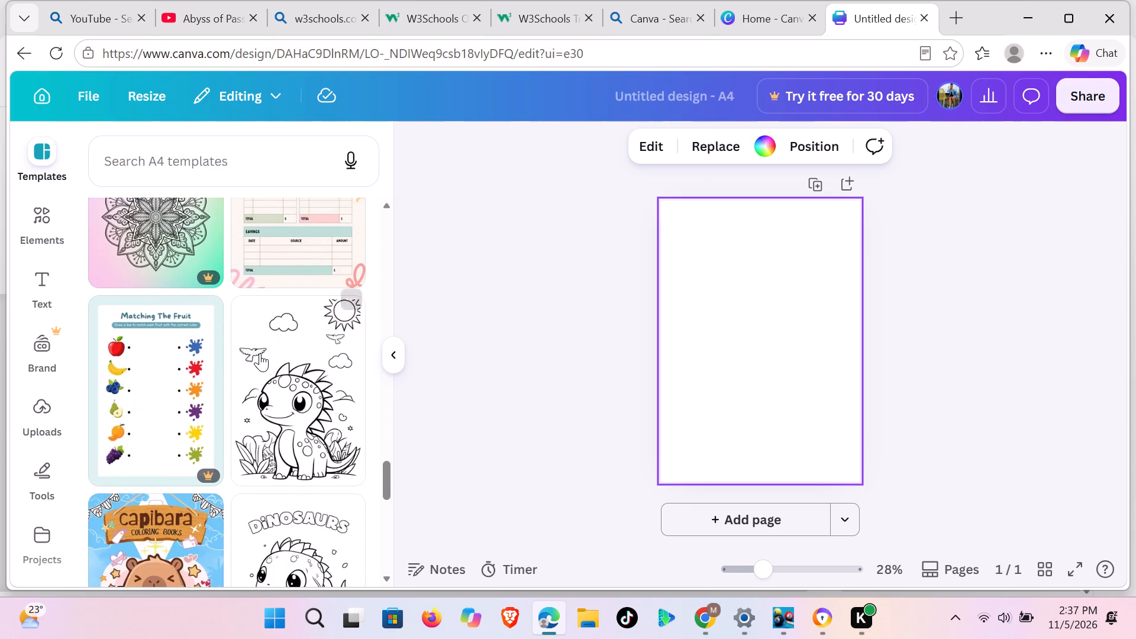
scroll(260, 353, "down", 2)
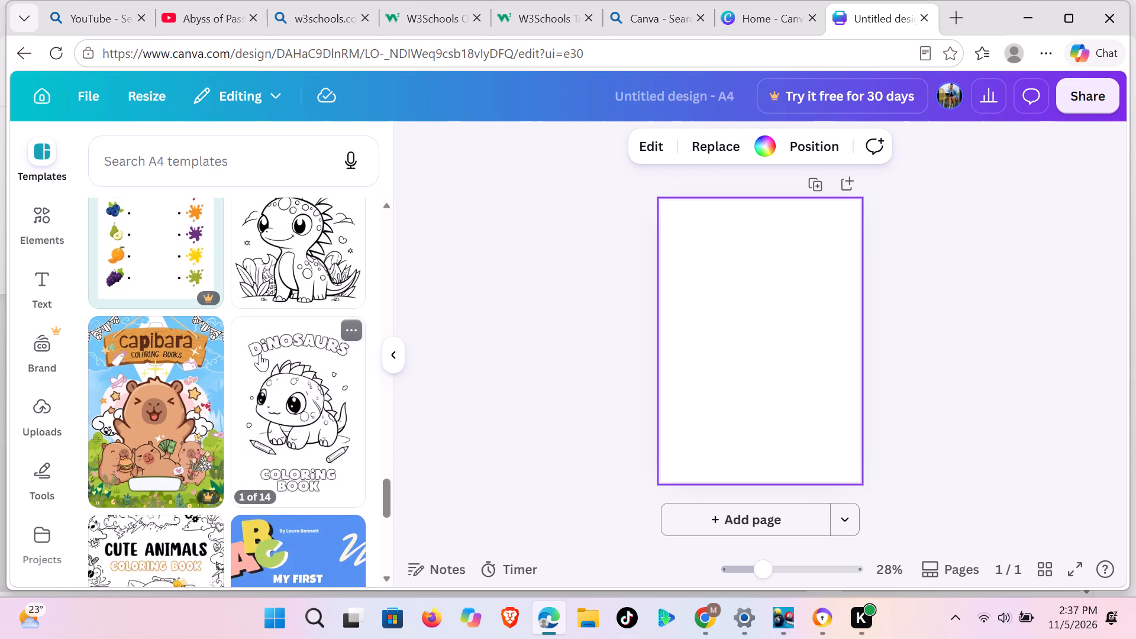
Look through more A4 templates, from the Cute Animals and Animals Zoo colouring books past the Story Book cover.
scroll(260, 353, "down", 3)
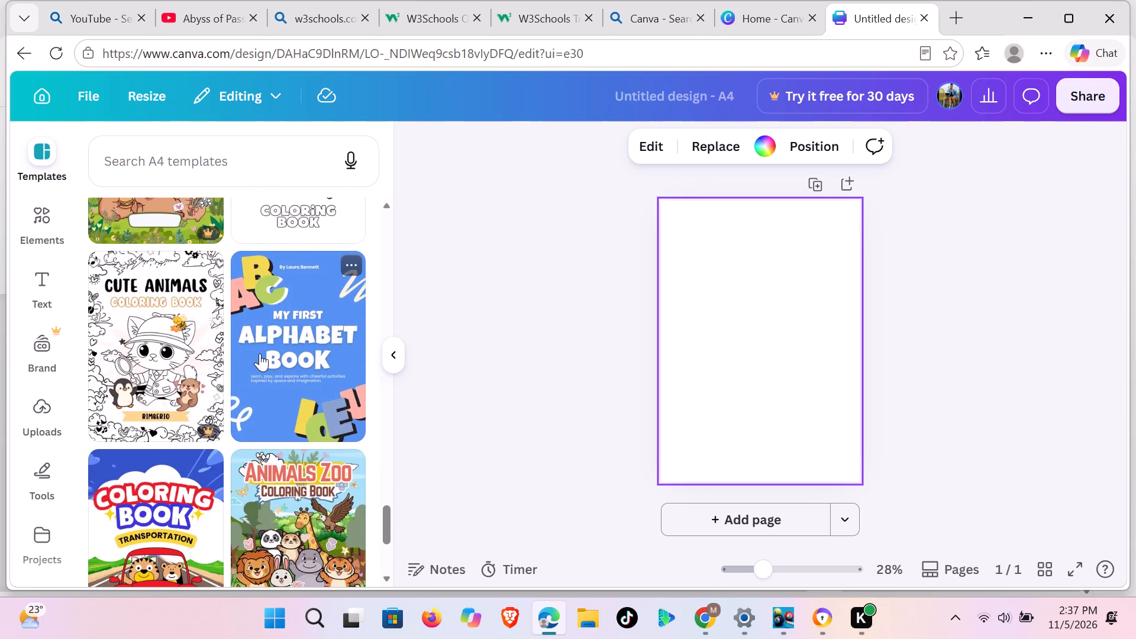
scroll(260, 353, "down", 5)
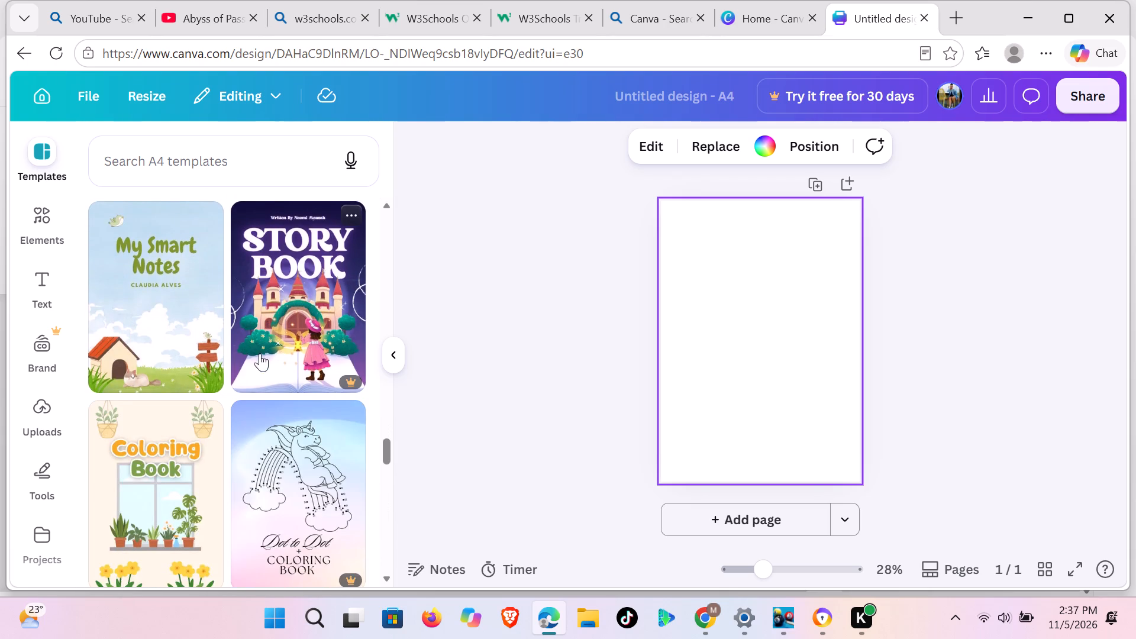
scroll(260, 353, "down", 4)
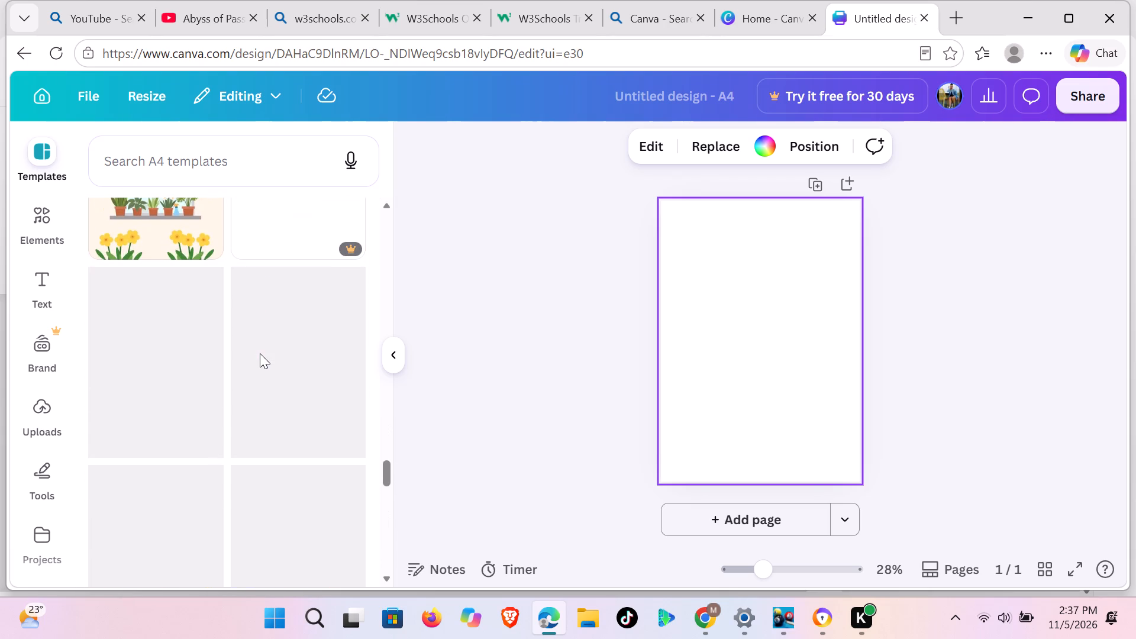
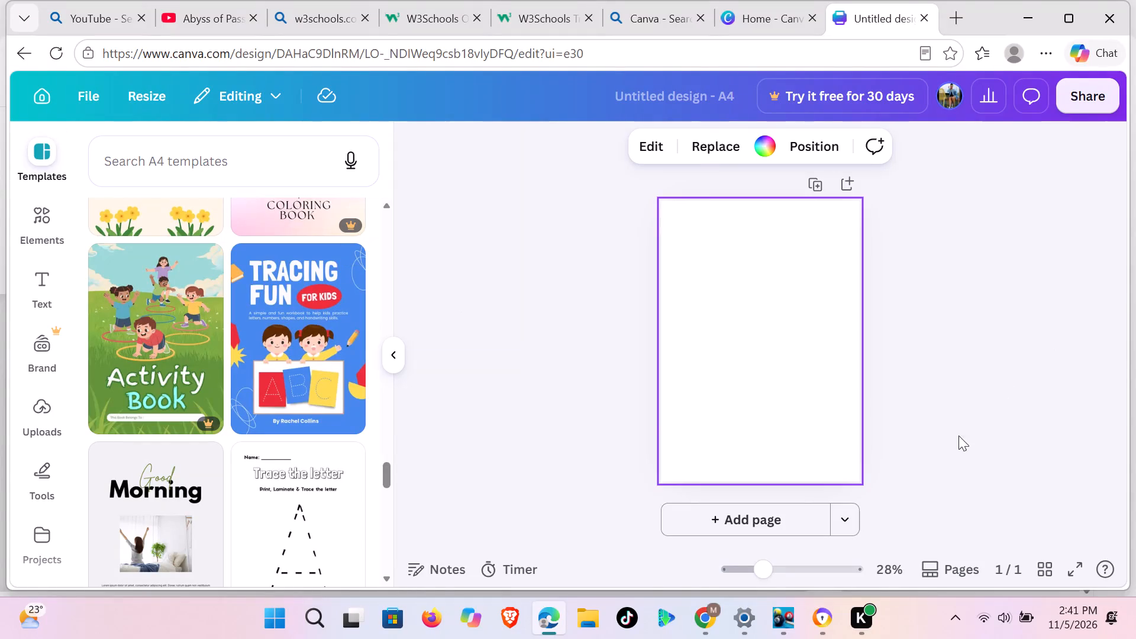
Look through further A4 templates, from the Activity Book and Tracing Fun covers to the Adult Coloring Pages and unicorn colouring page.
left_click(764, 336)
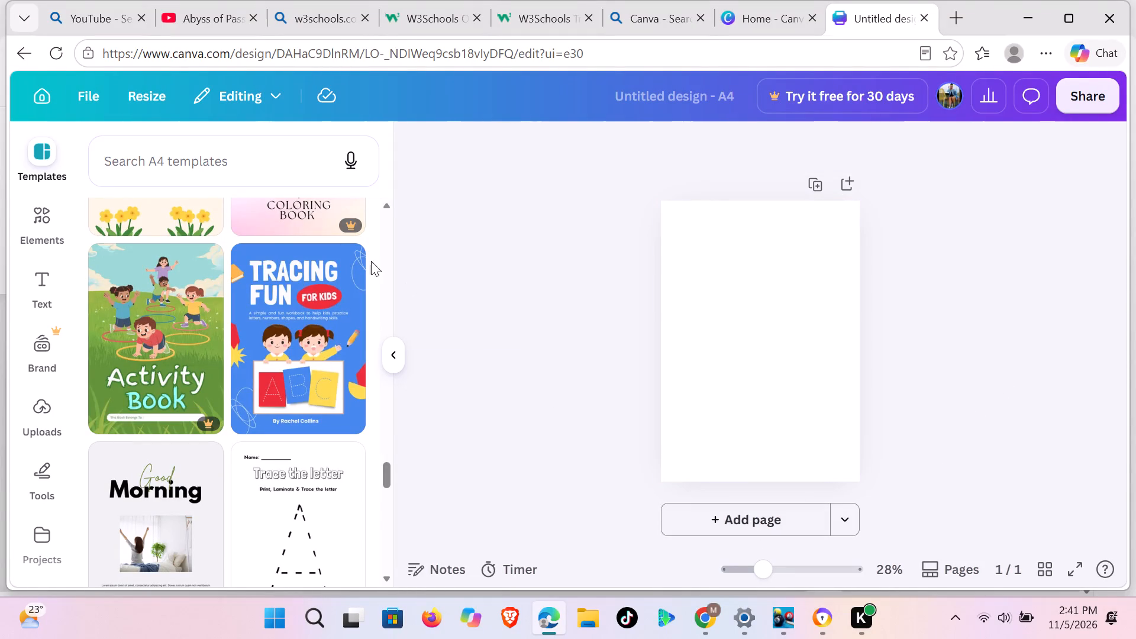
scroll(228, 285, "down", 3)
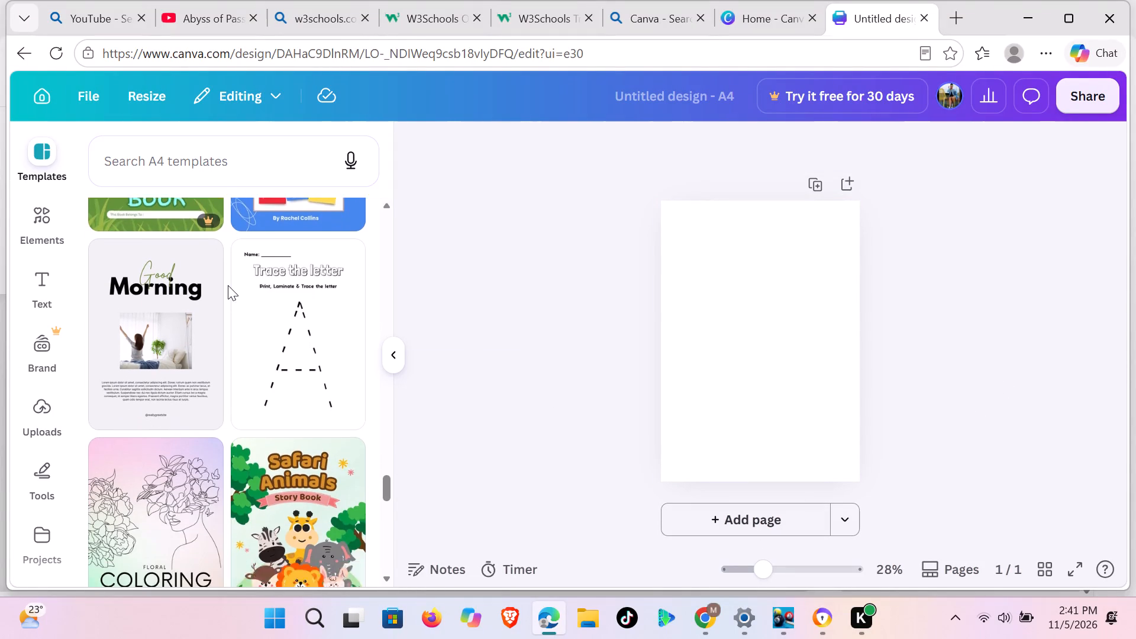
scroll(228, 285, "up", 1)
scroll(228, 285, "down", 2)
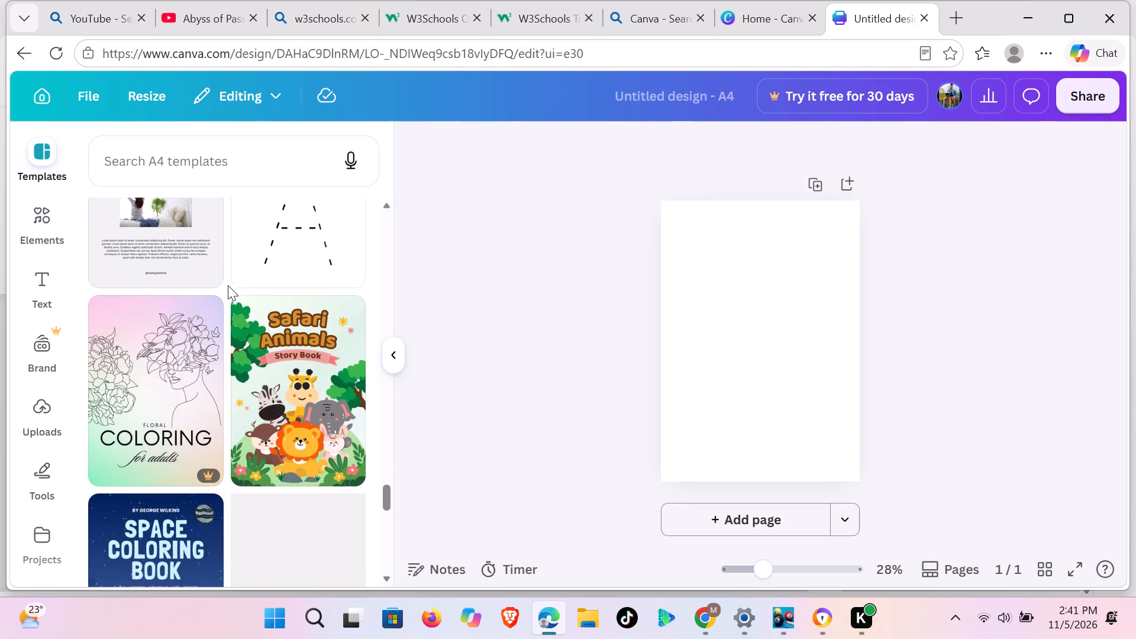
scroll(228, 285, "down", 6)
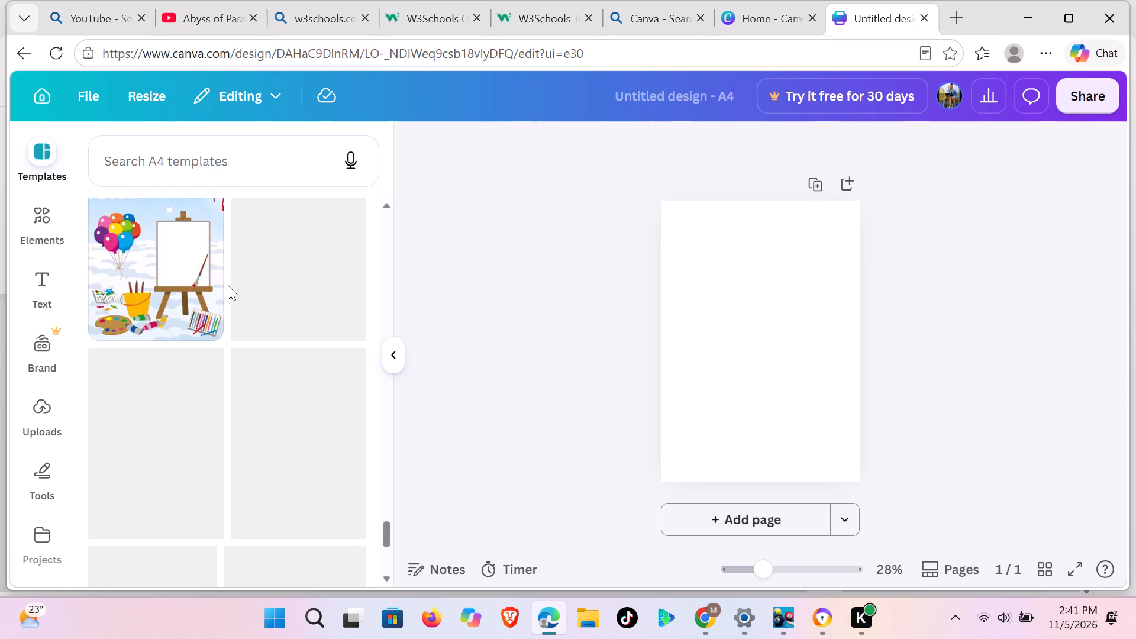
scroll(228, 285, "up", 2)
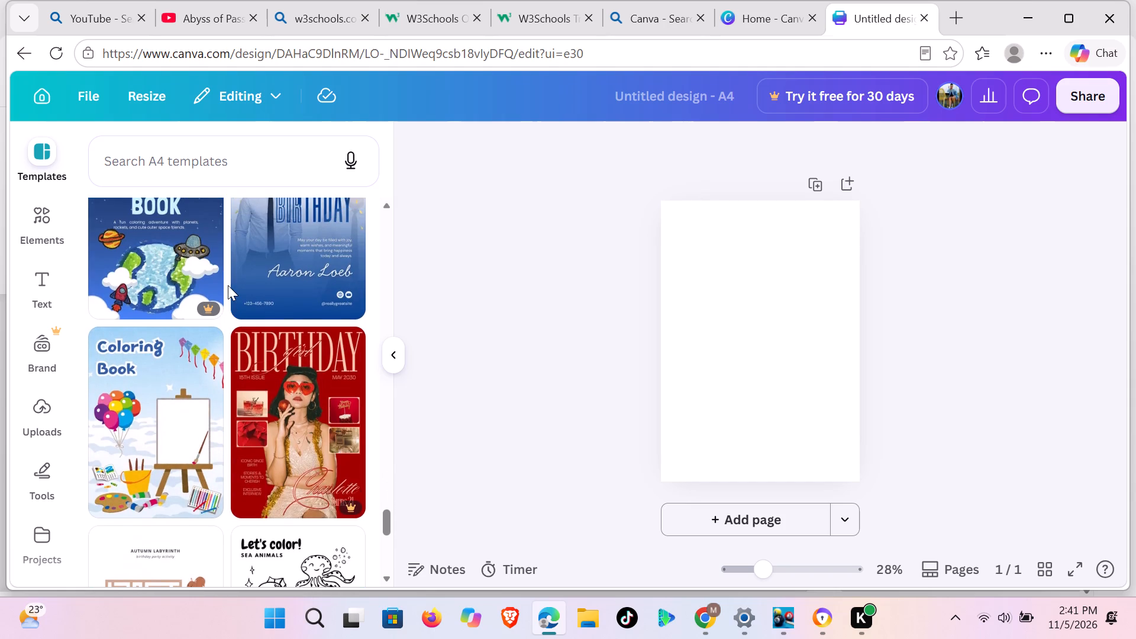
scroll(228, 285, "down", 5)
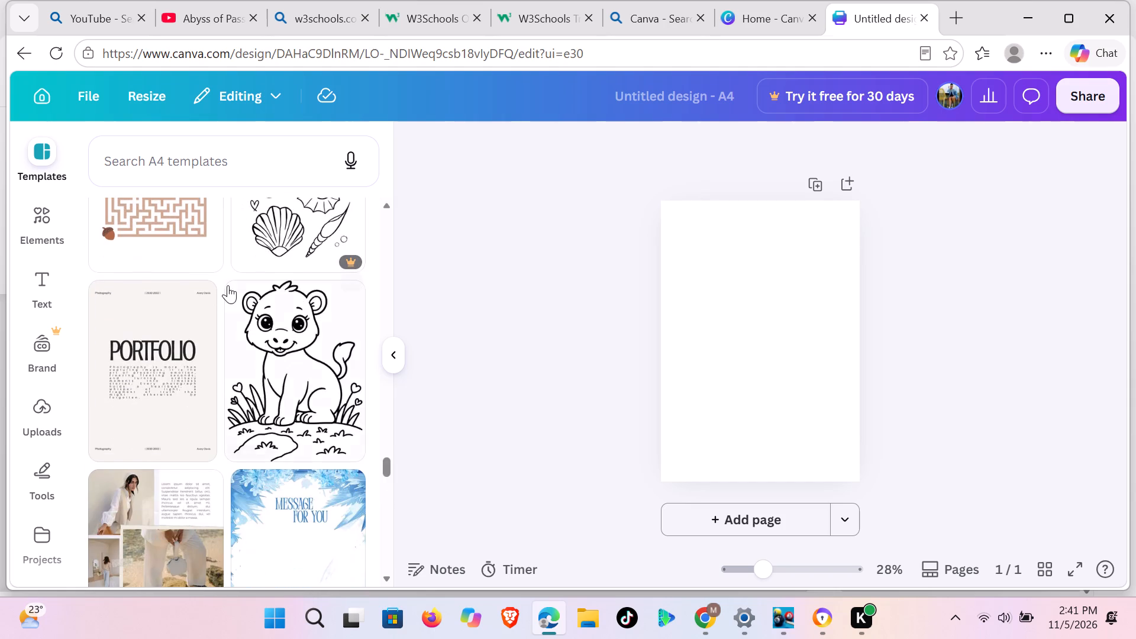
scroll(228, 285, "down", 6)
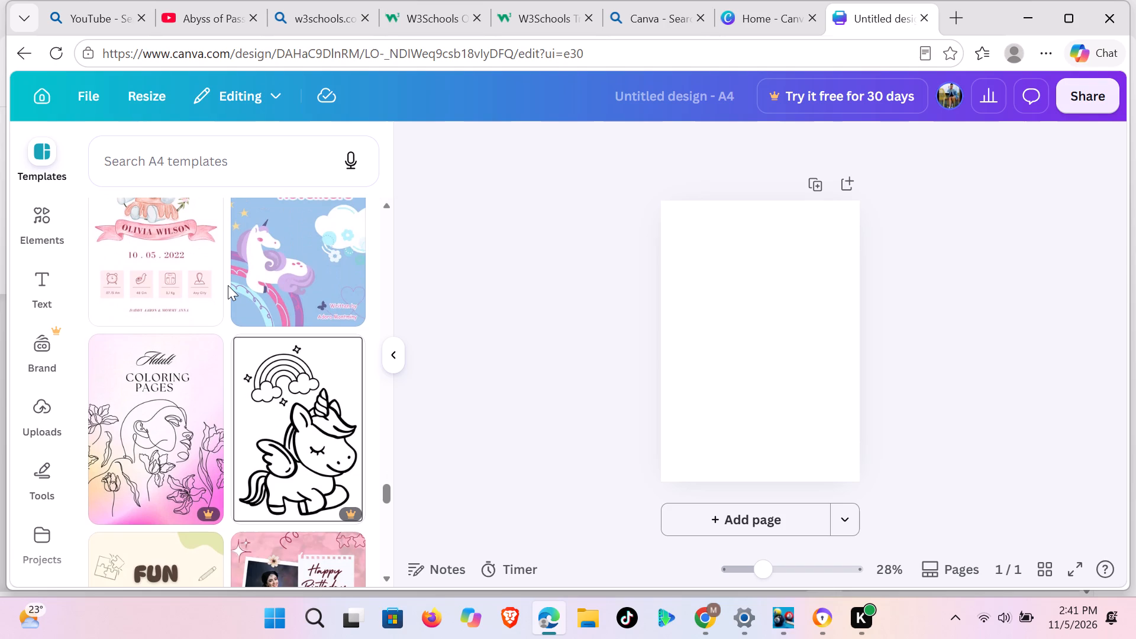
Search the A4 templates for "girly".
left_click(231, 165)
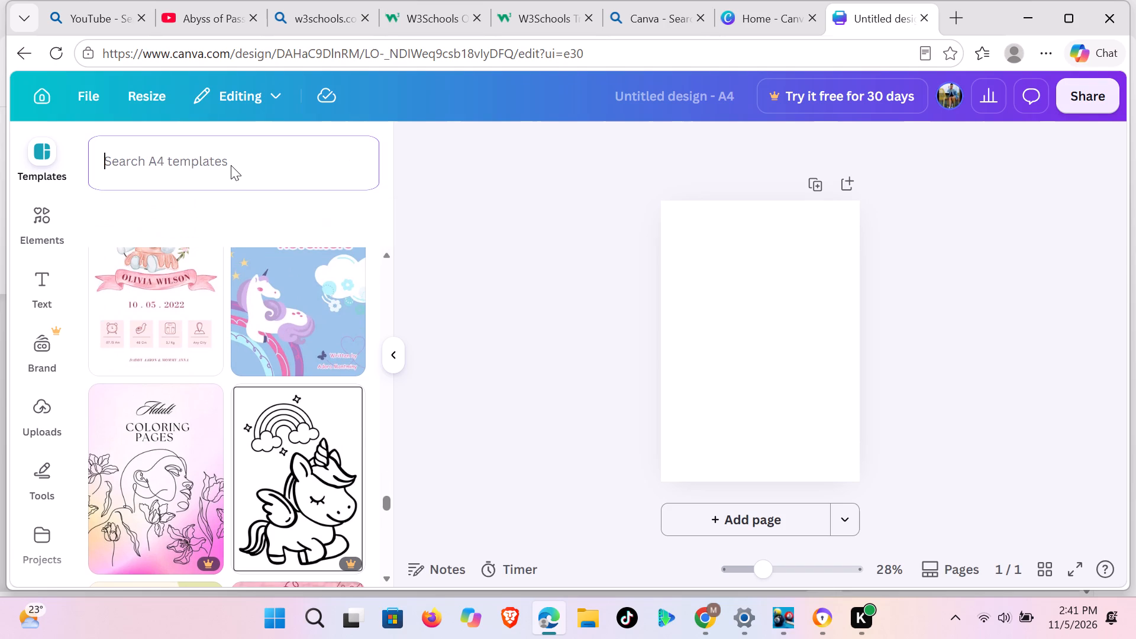
type("gir")
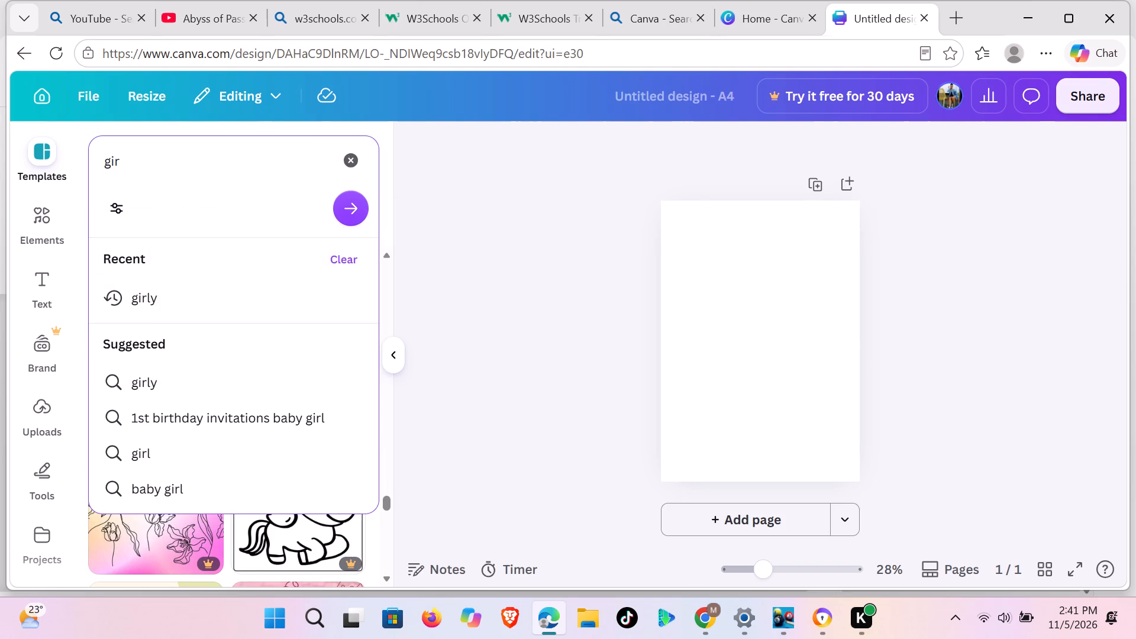
key("l")
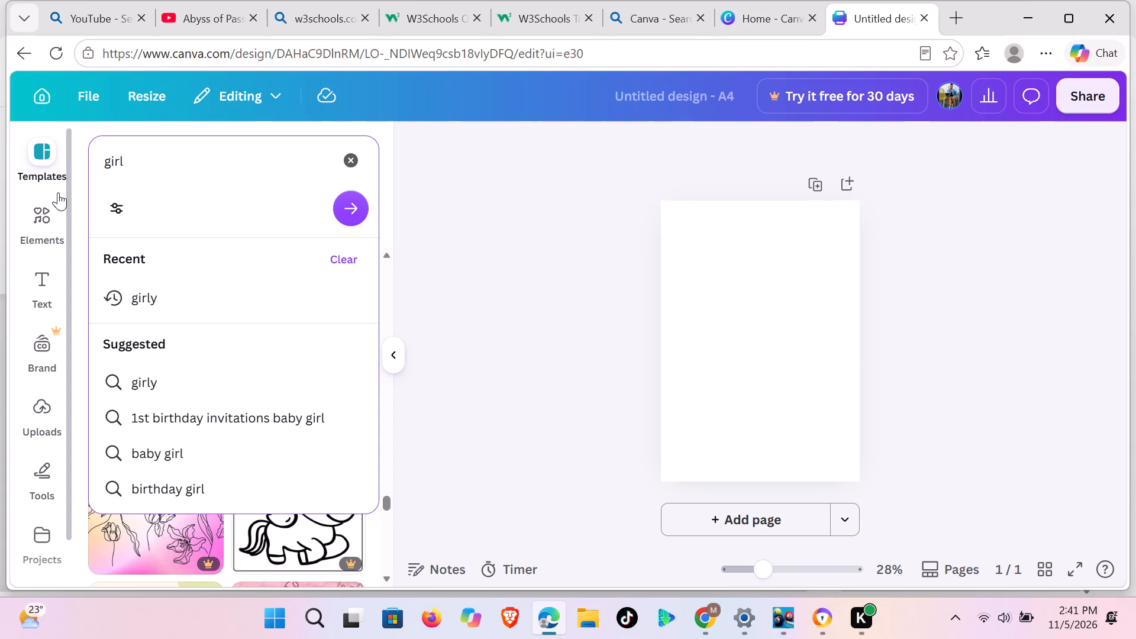
left_click(155, 299)
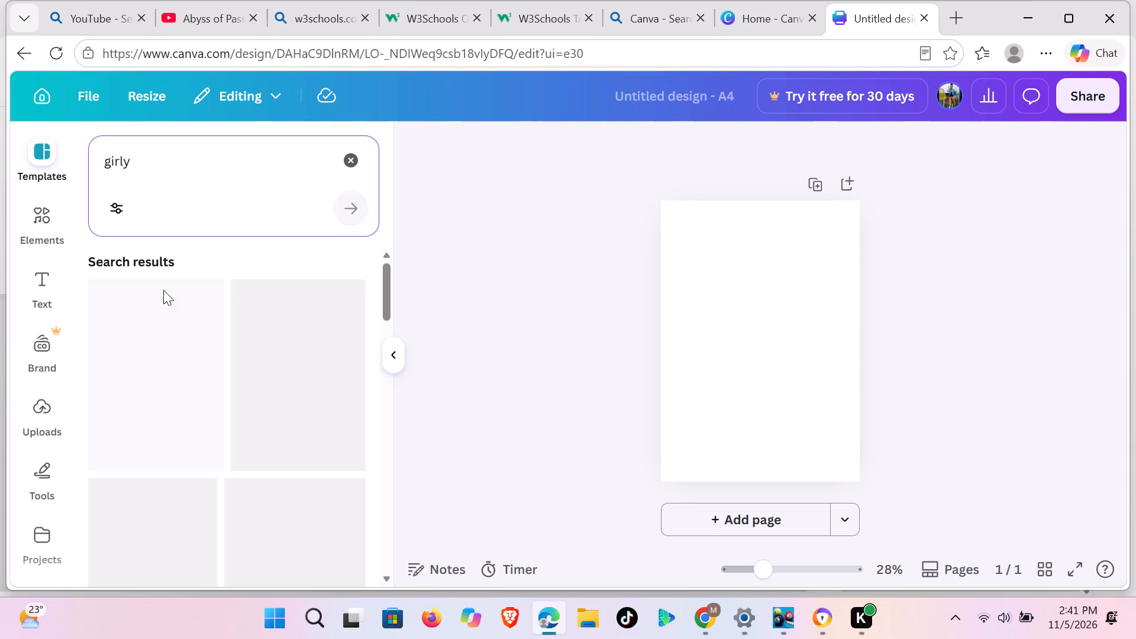
Browse the girly templates from the bow-framed Brand cover page through the notebook and journal covers to the Diary Book cover.
scroll(162, 291, "down", 1)
scroll(156, 302, "up", 1)
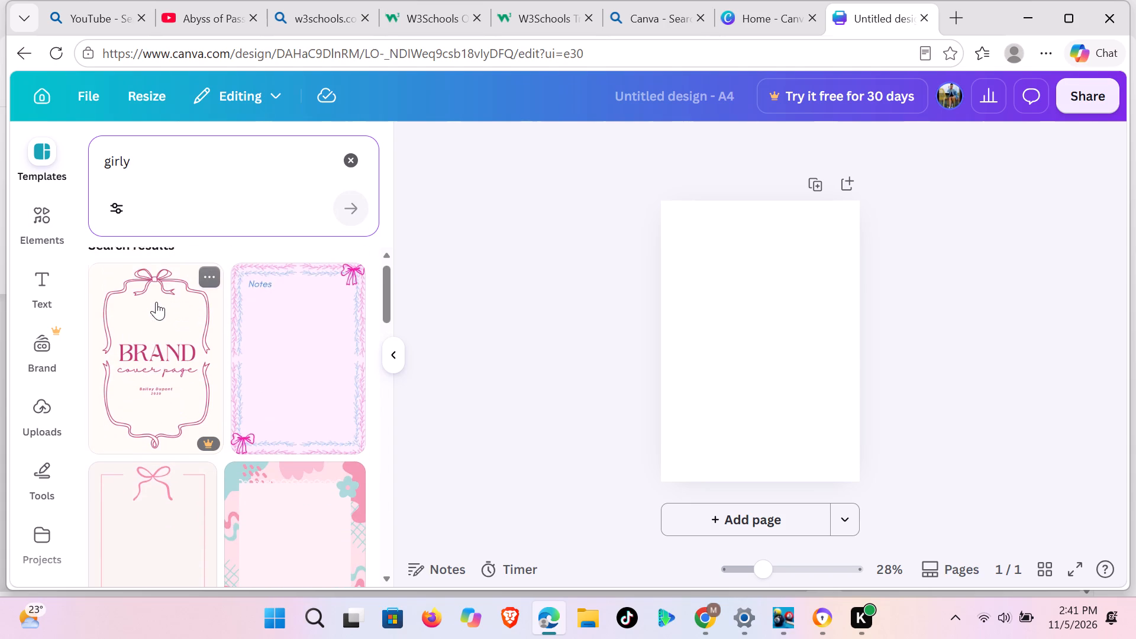
scroll(156, 302, "up", 1)
scroll(156, 302, "down", 5)
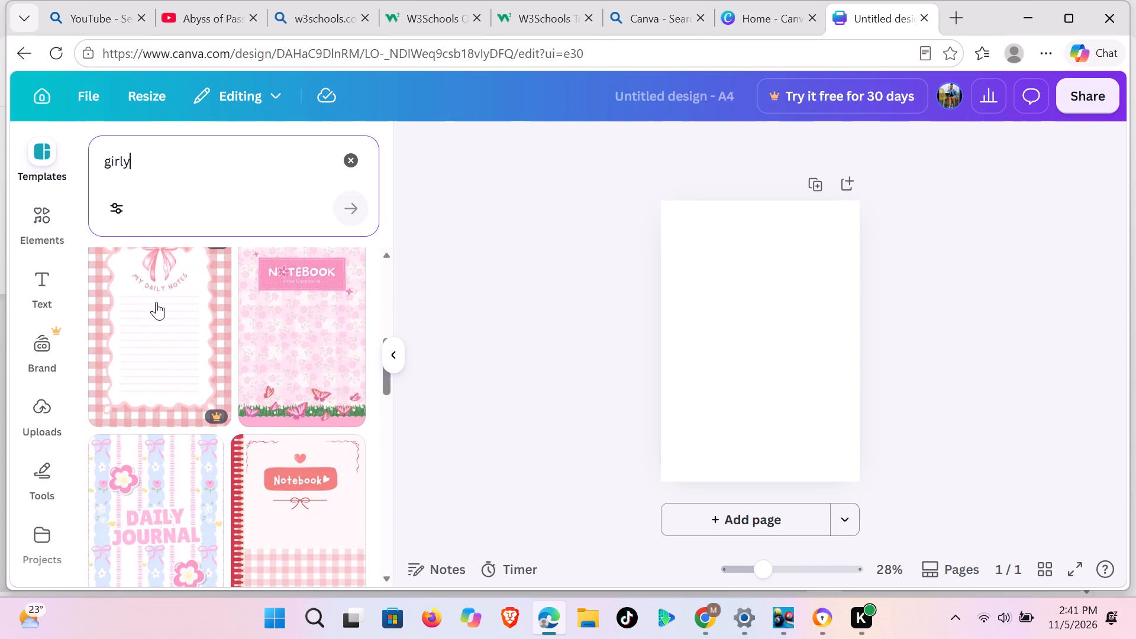
scroll(156, 302, "down", 4)
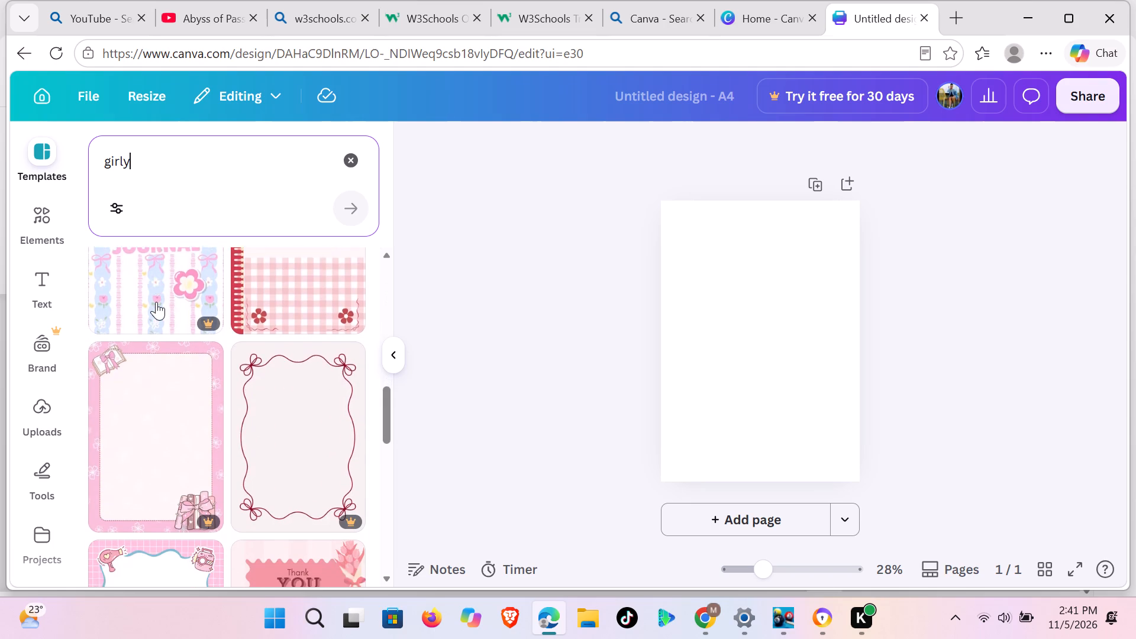
scroll(156, 302, "down", 4)
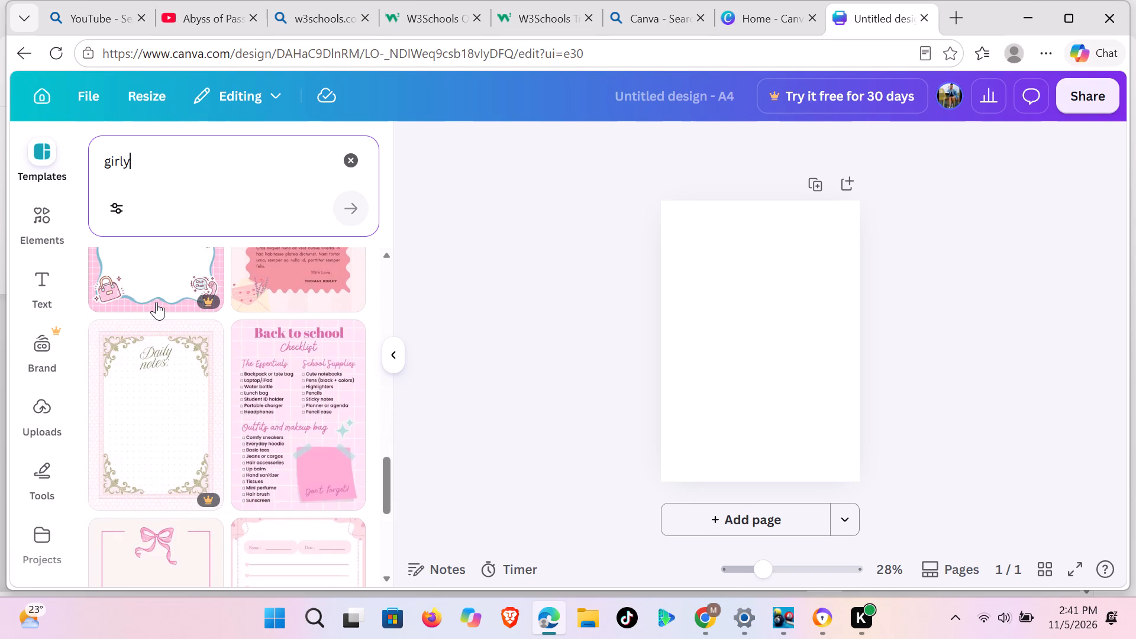
scroll(156, 302, "down", 3)
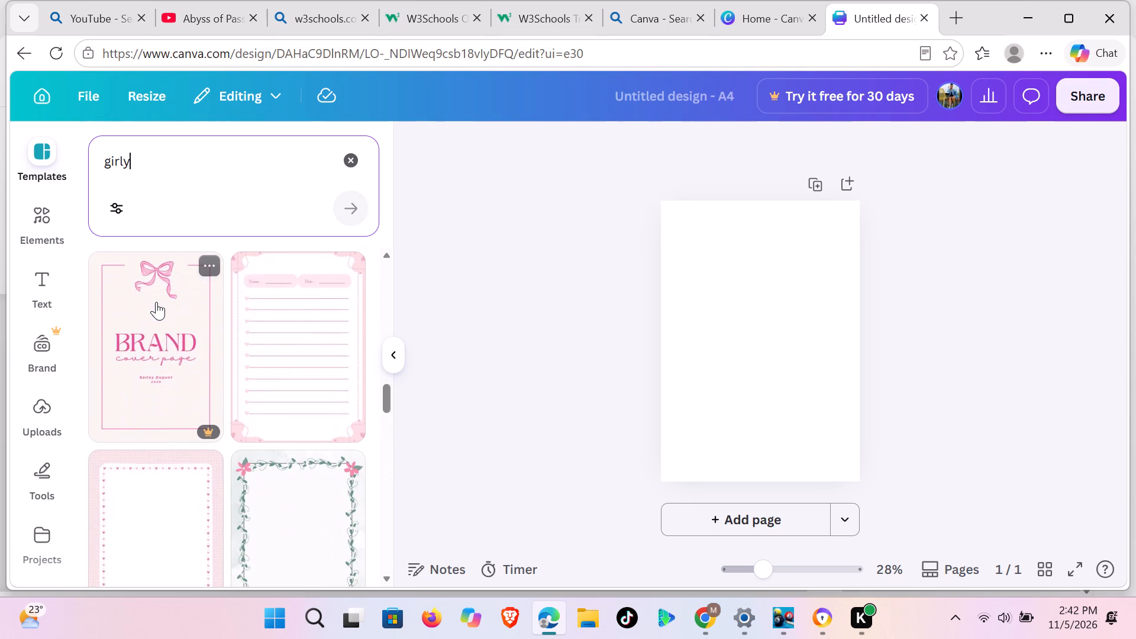
scroll(156, 302, "down", 2)
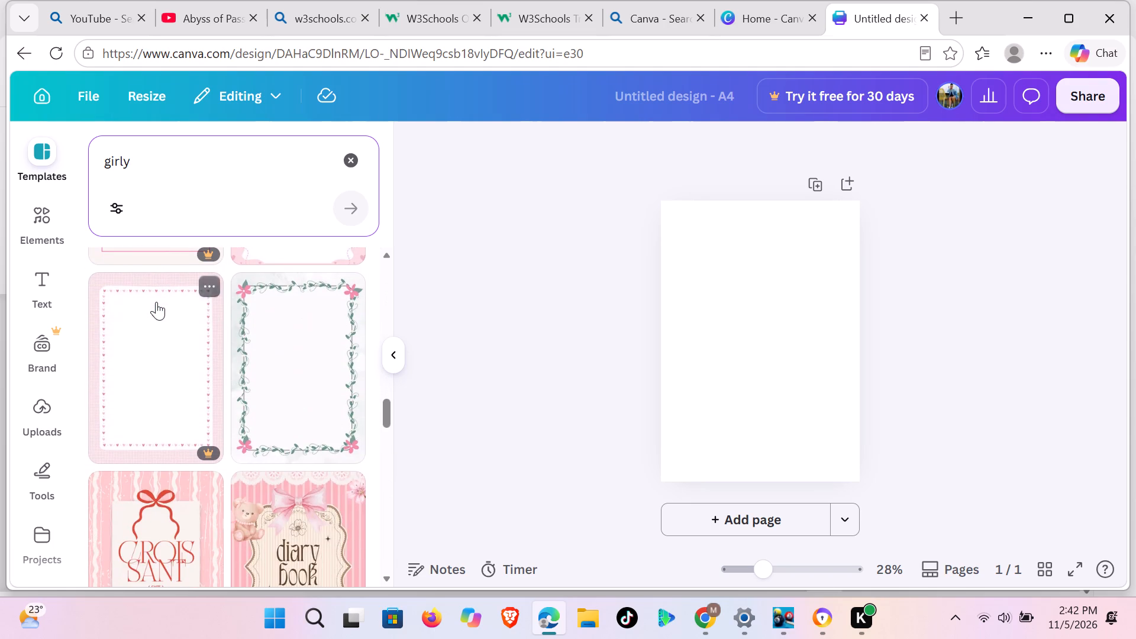
Examine more girly templates, from the Daily Planner and School Schedule through the note pages to the Happy Valentine's Day design.
scroll(156, 302, "down", 4)
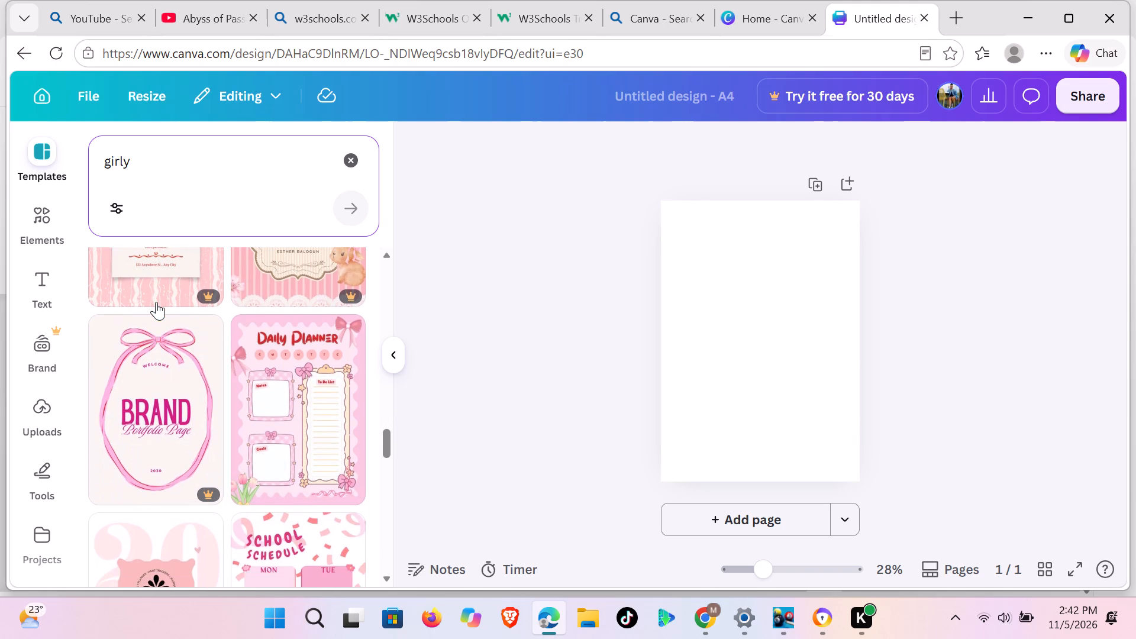
scroll(156, 302, "down", 2)
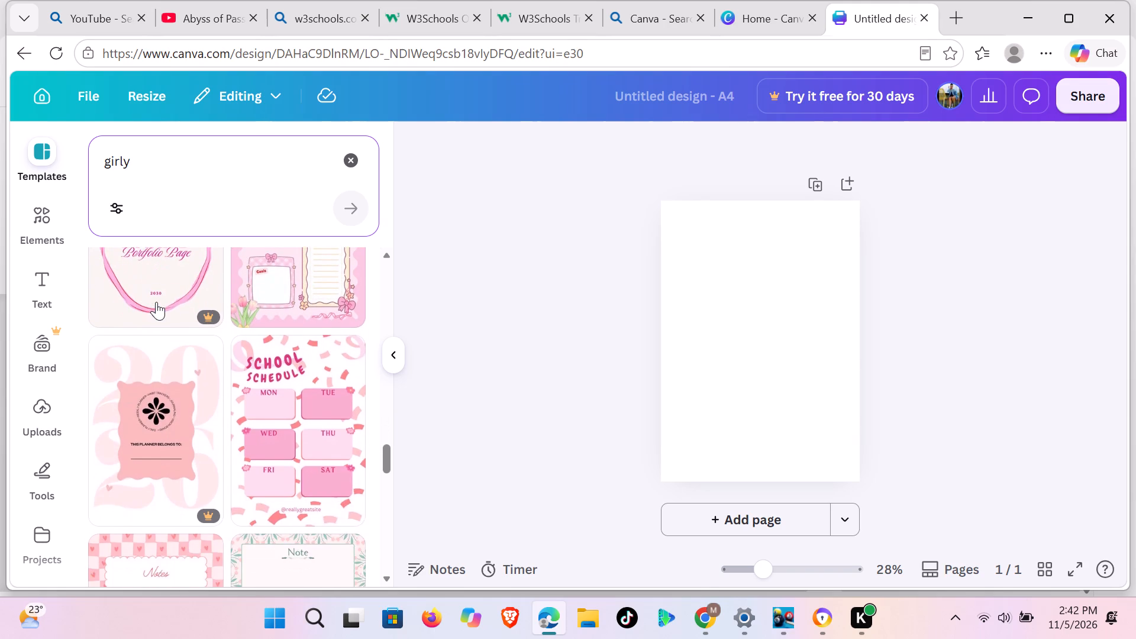
scroll(156, 302, "down", 4)
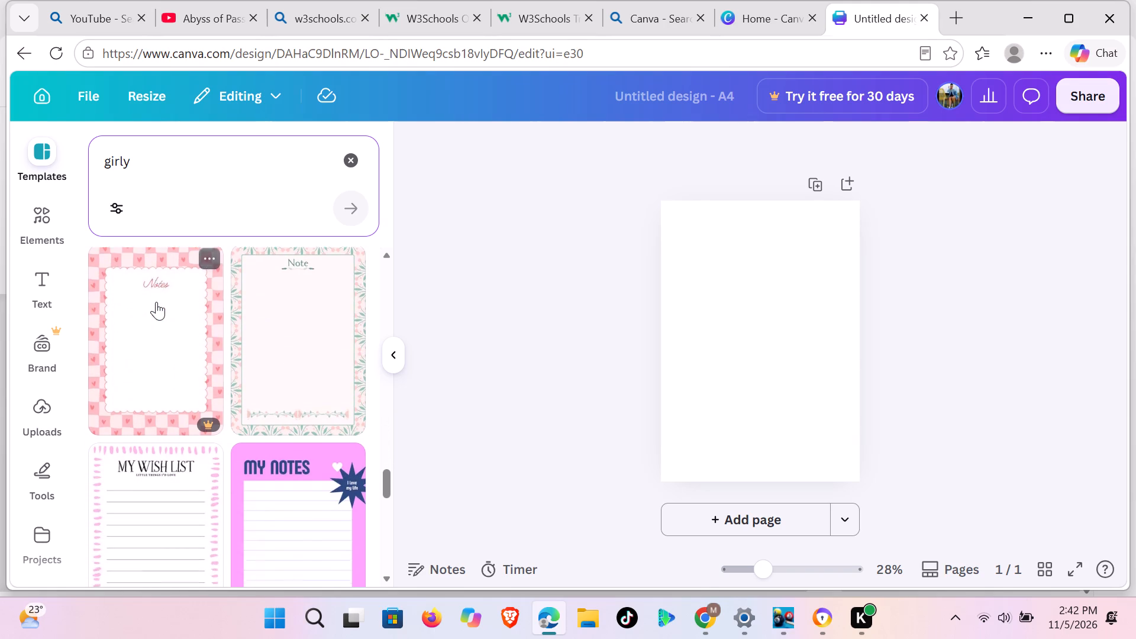
scroll(156, 302, "down", 2)
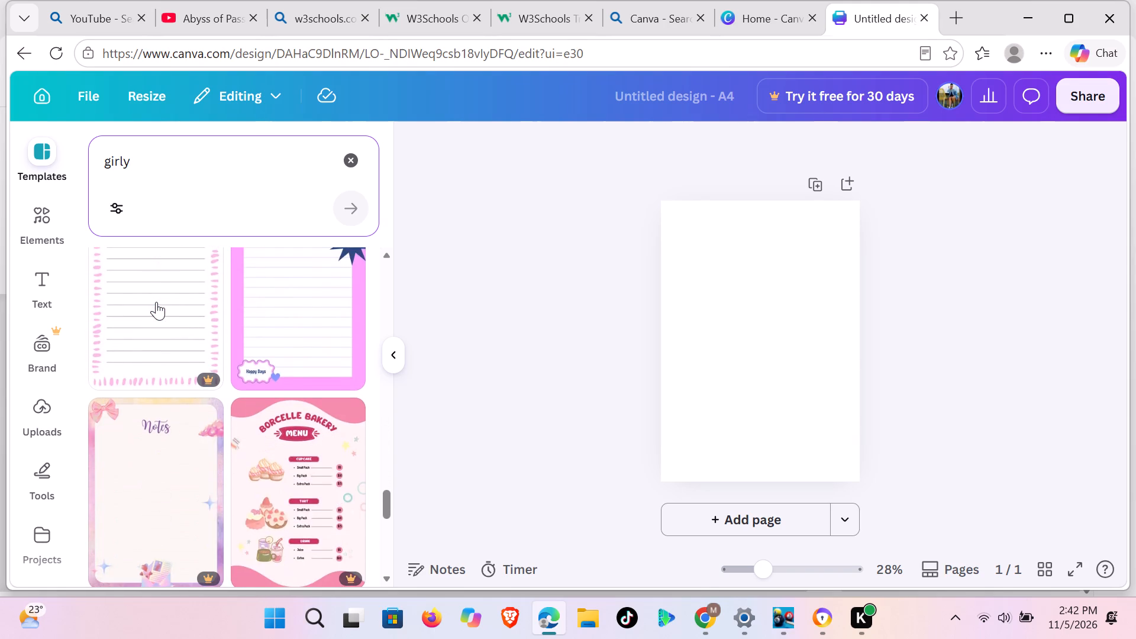
scroll(156, 302, "down", 3)
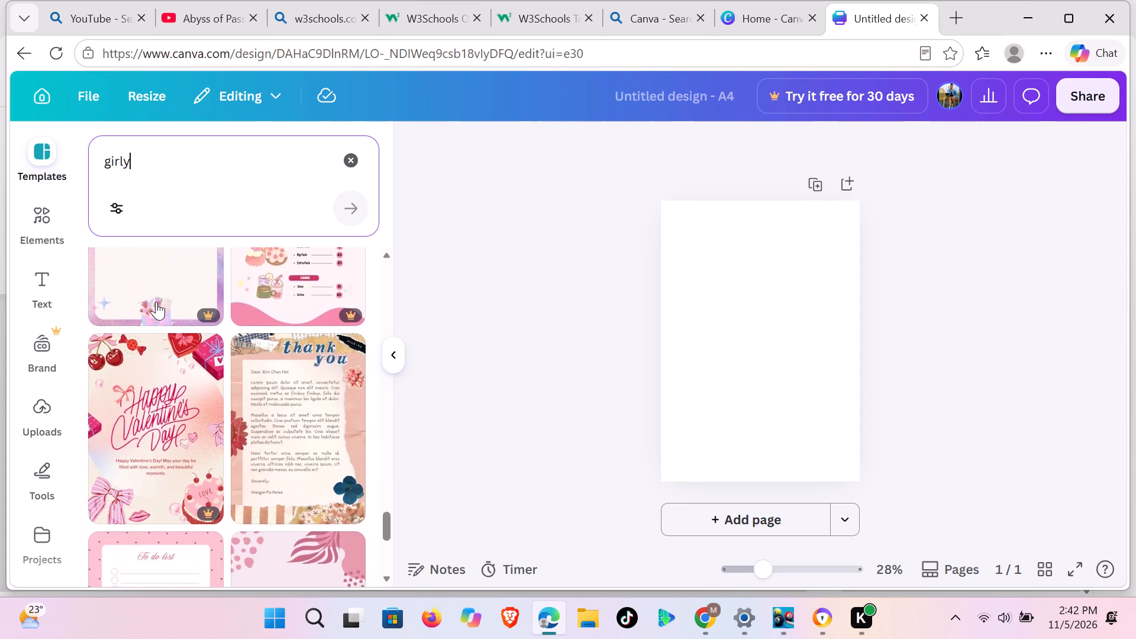
Look through more girly templates, from the pink Portfolio cover past the Ballerina Journal and rainbow Notebook to the Creative Portfolio cover.
scroll(156, 302, "down", 4)
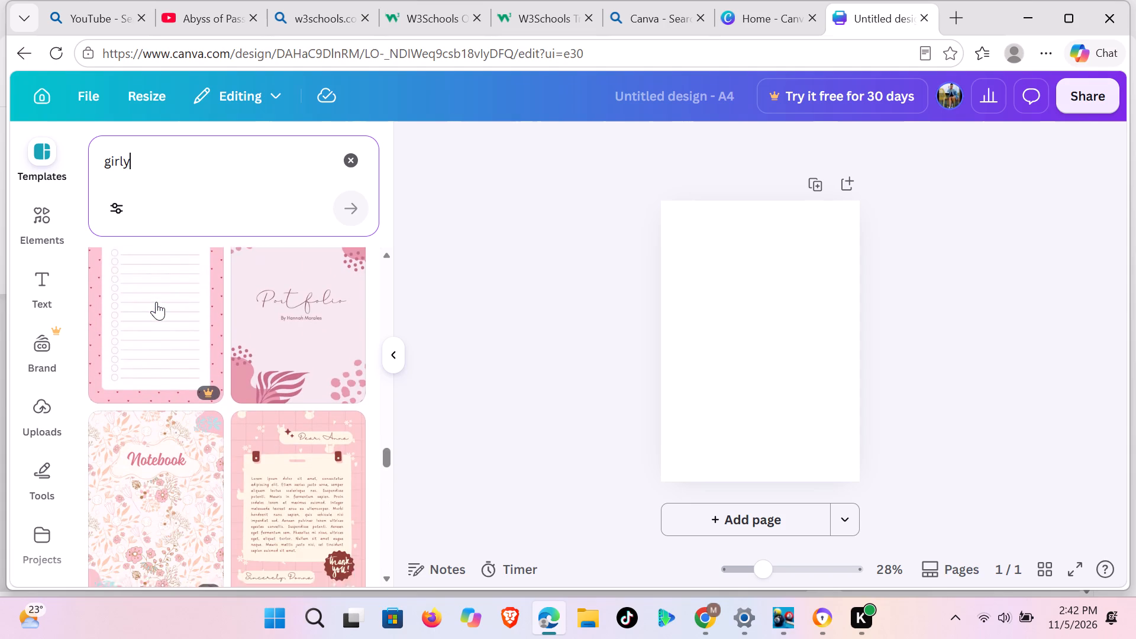
scroll(156, 302, "down", 2)
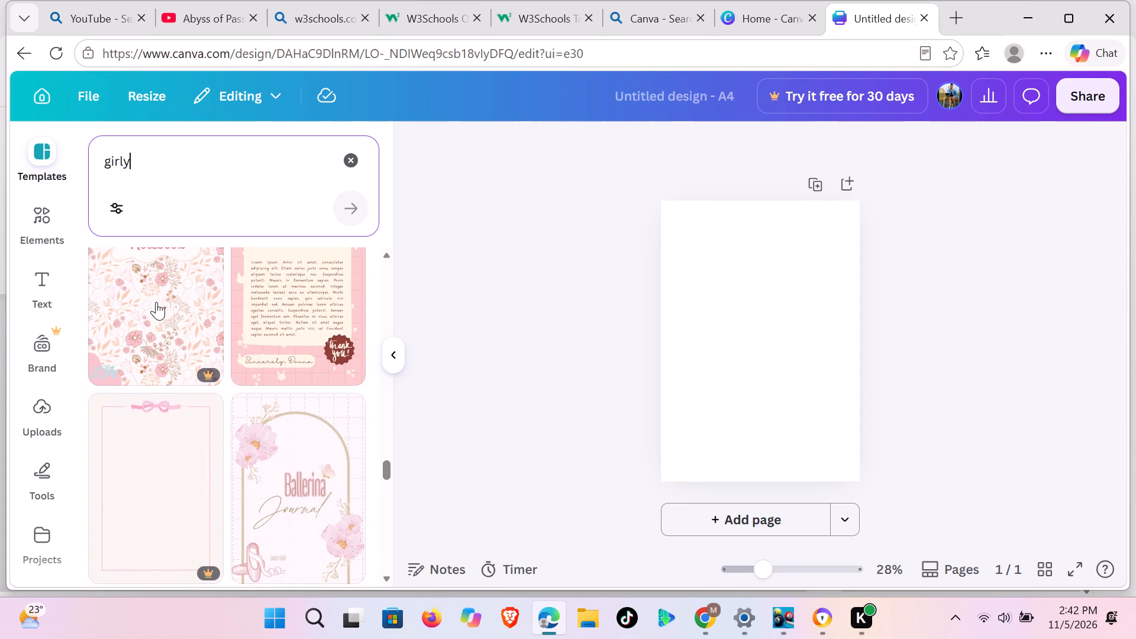
scroll(156, 302, "down", 5)
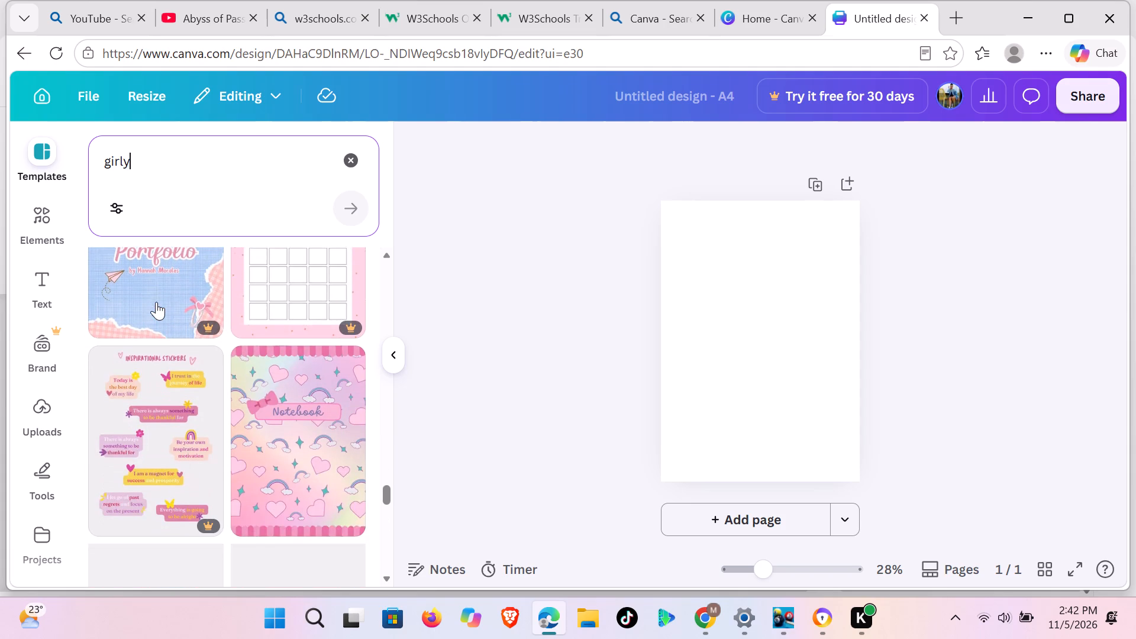
scroll(156, 302, "down", 1)
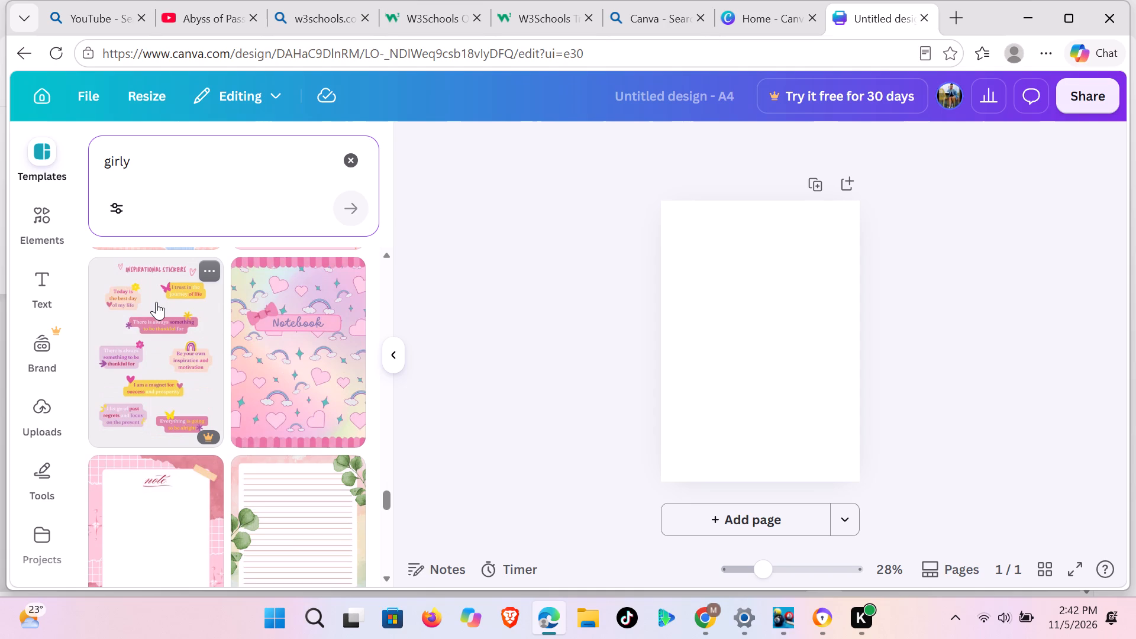
scroll(156, 302, "down", 2)
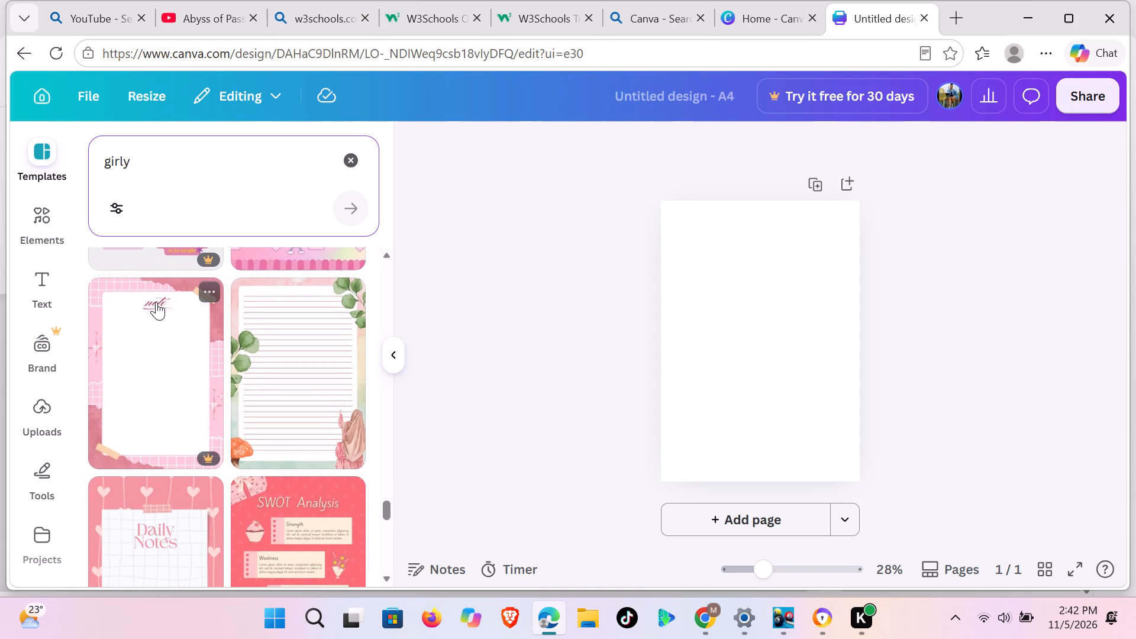
scroll(156, 302, "down", 5)
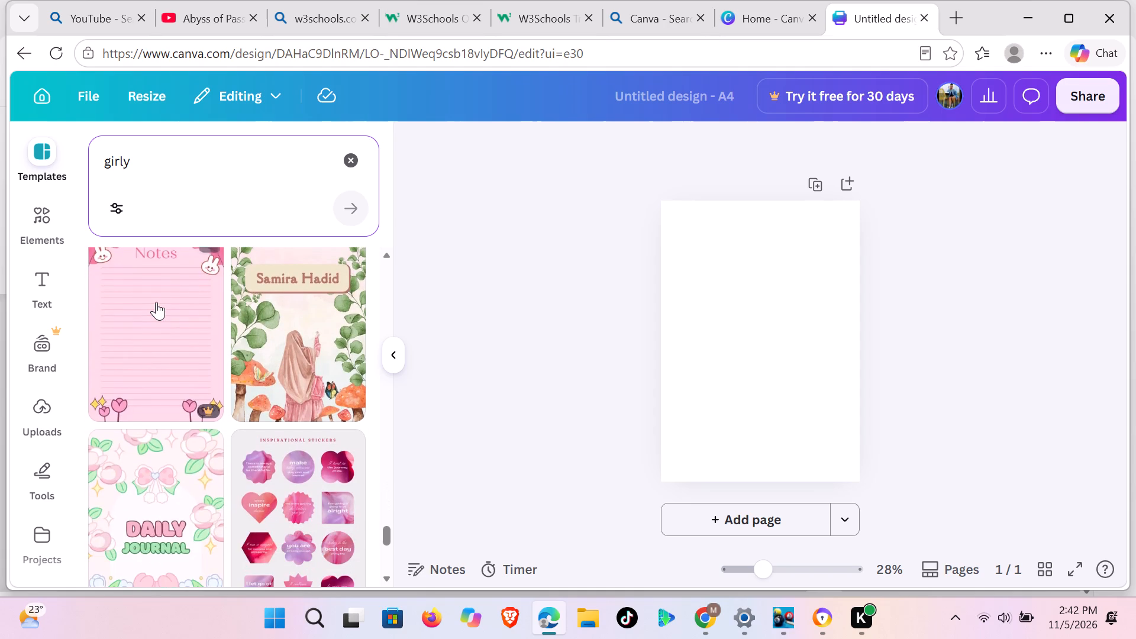
scroll(156, 302, "down", 2)
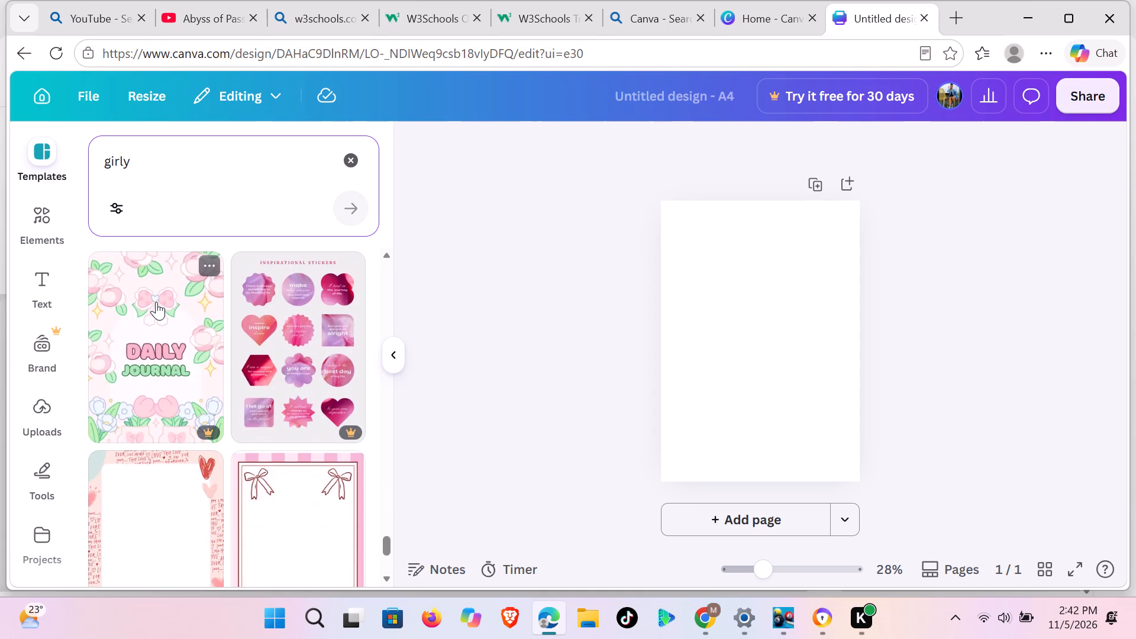
scroll(156, 302, "down", 2)
Search the A4 templates for "girly coloring book".
left_click(188, 177)
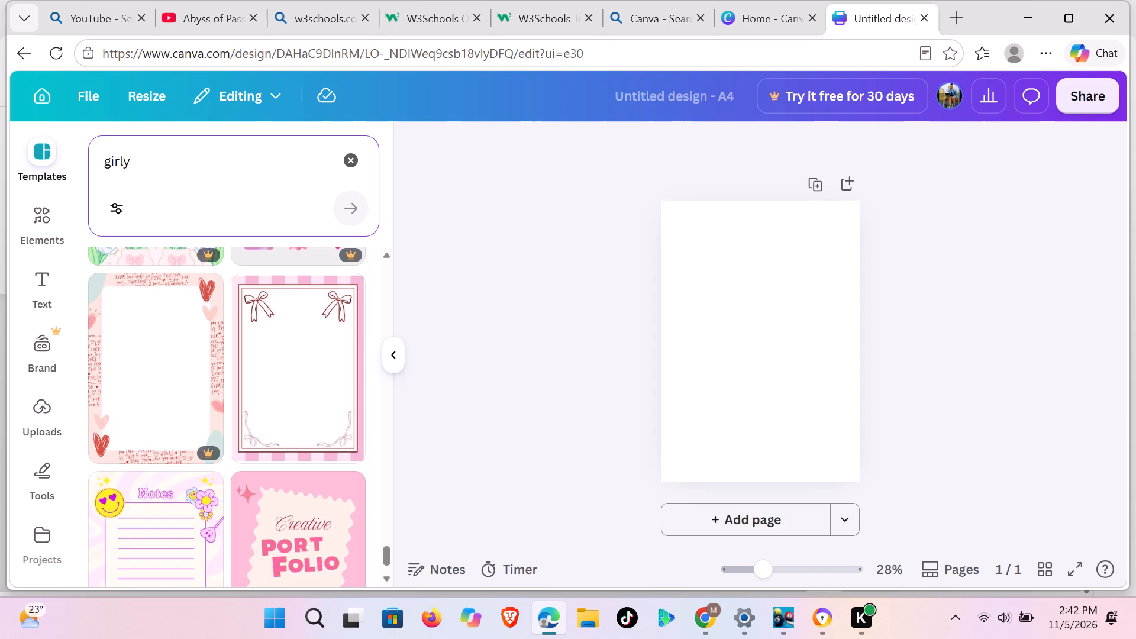
left_click(169, 187)
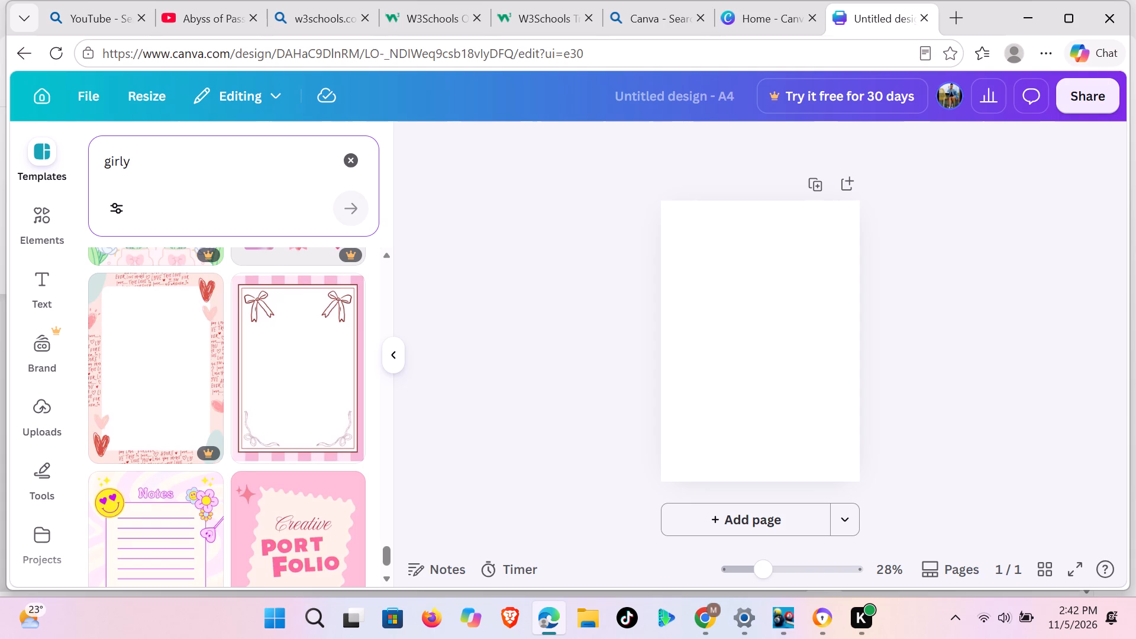
left_click(143, 146)
left_click(139, 158)
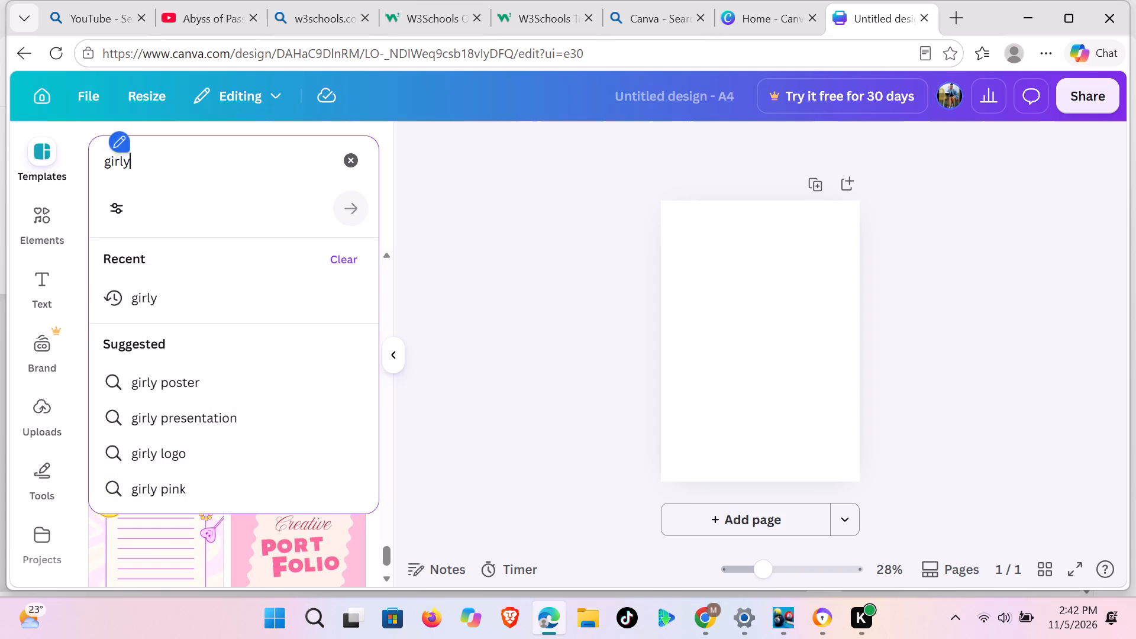
key("space")
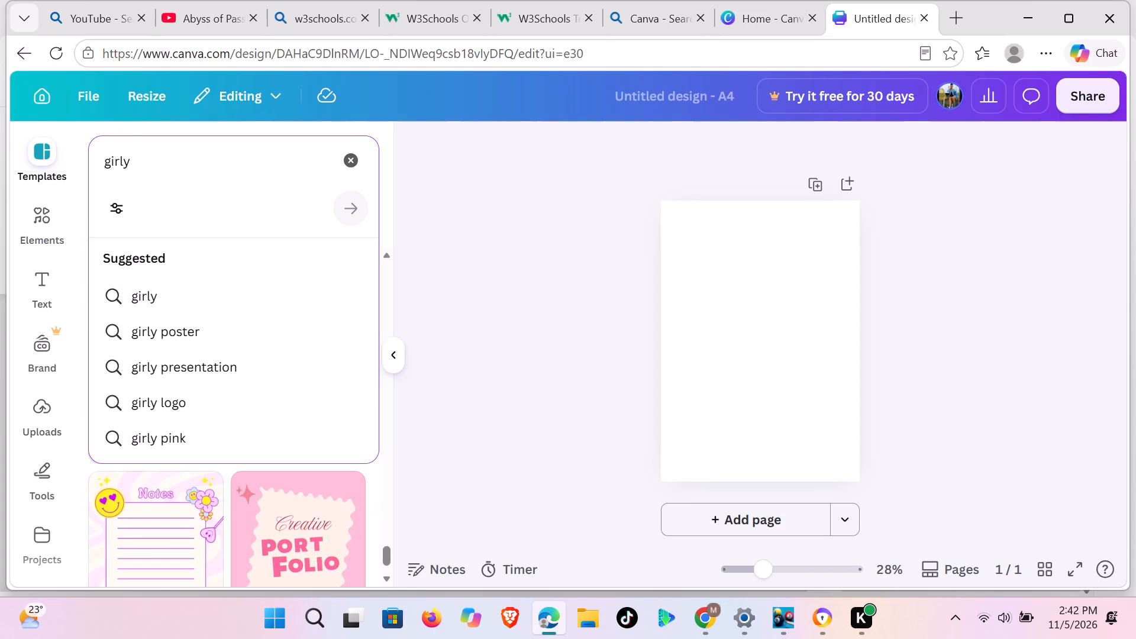
type("color")
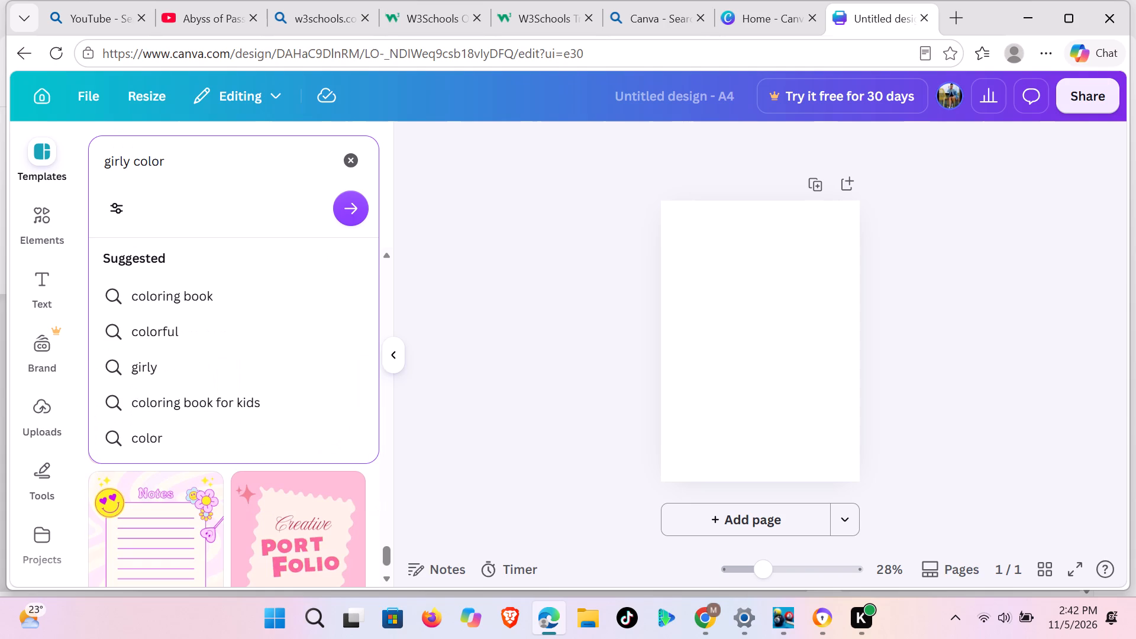
type("in")
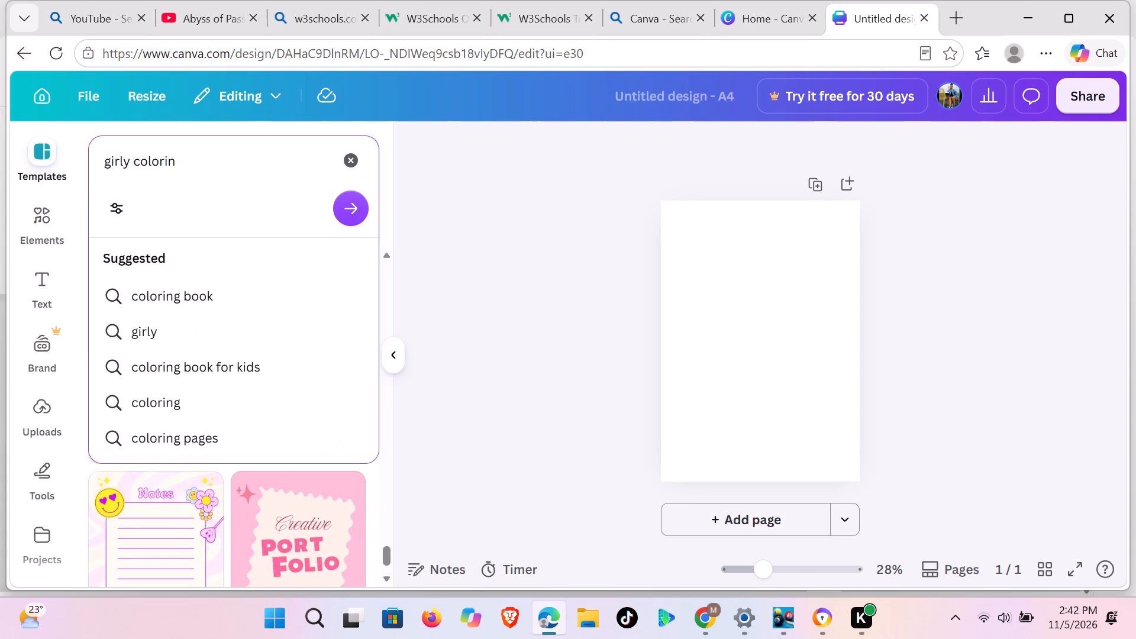
type("g book")
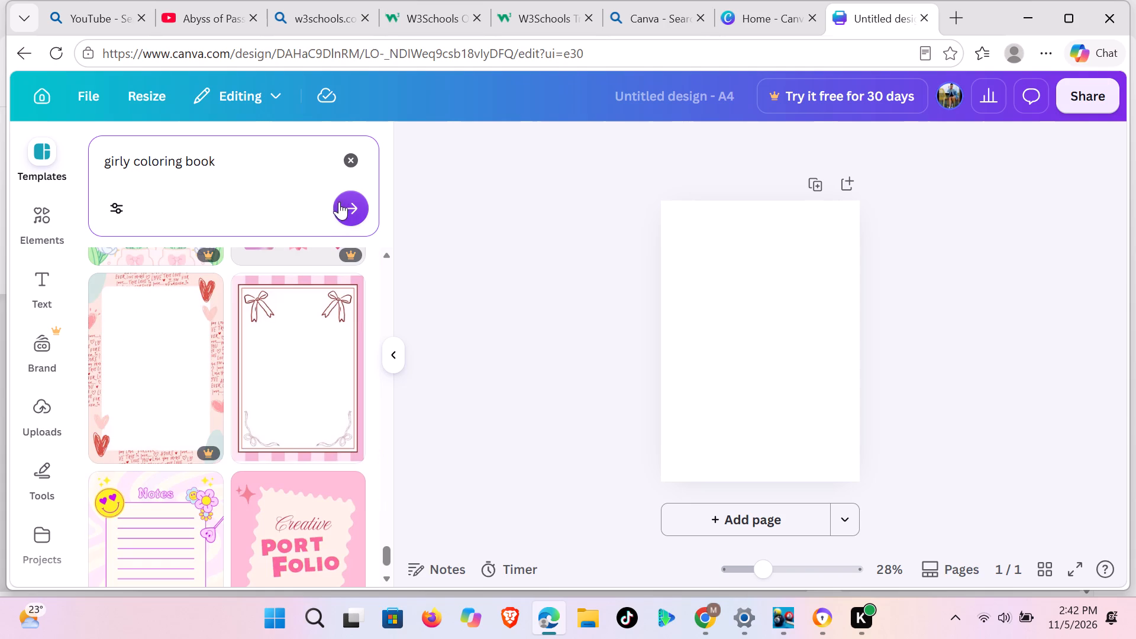
left_click(348, 205)
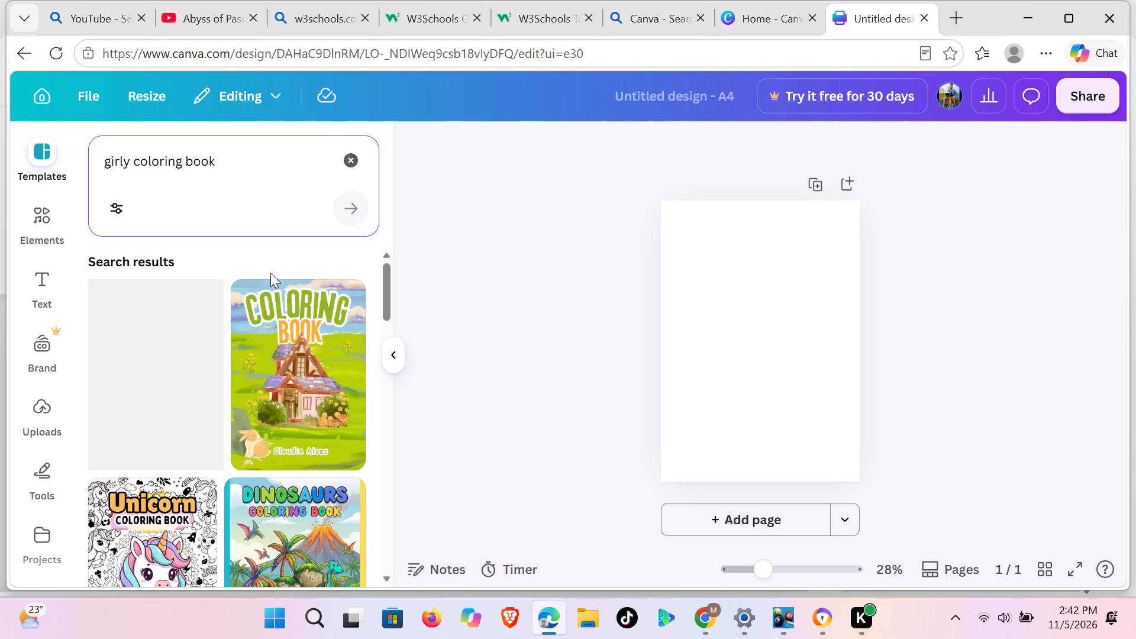
Browse the girly coloring book templates from the Unicorn and Dinosaurs covers past the Anime Coloring Pages to the Happy Halloween cover.
scroll(270, 273, "down", 2)
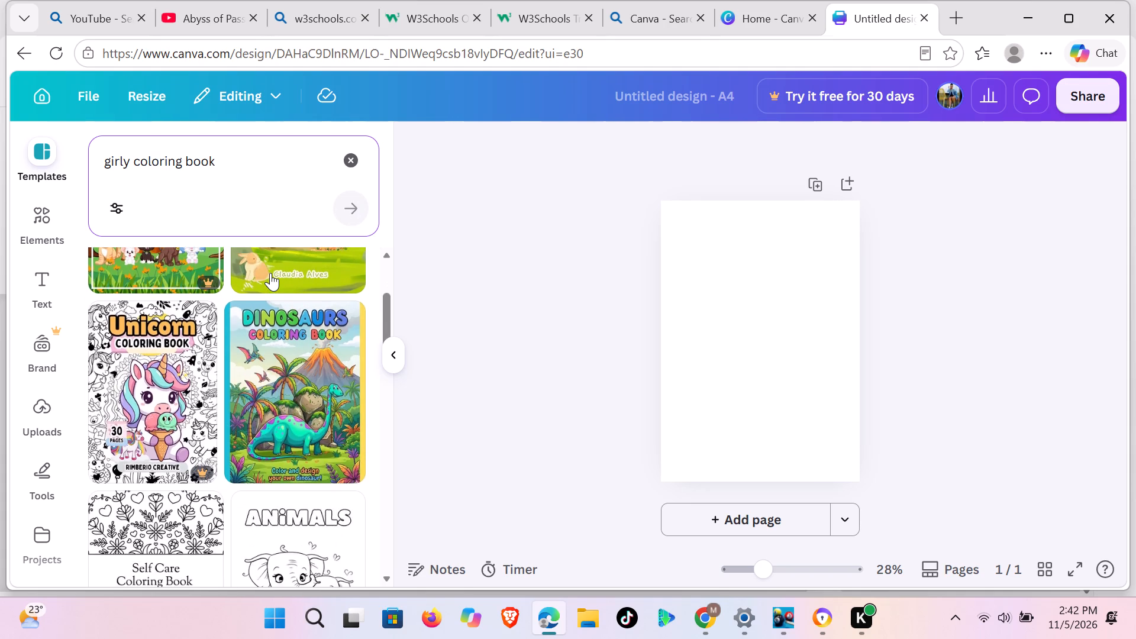
scroll(270, 273, "down", 5)
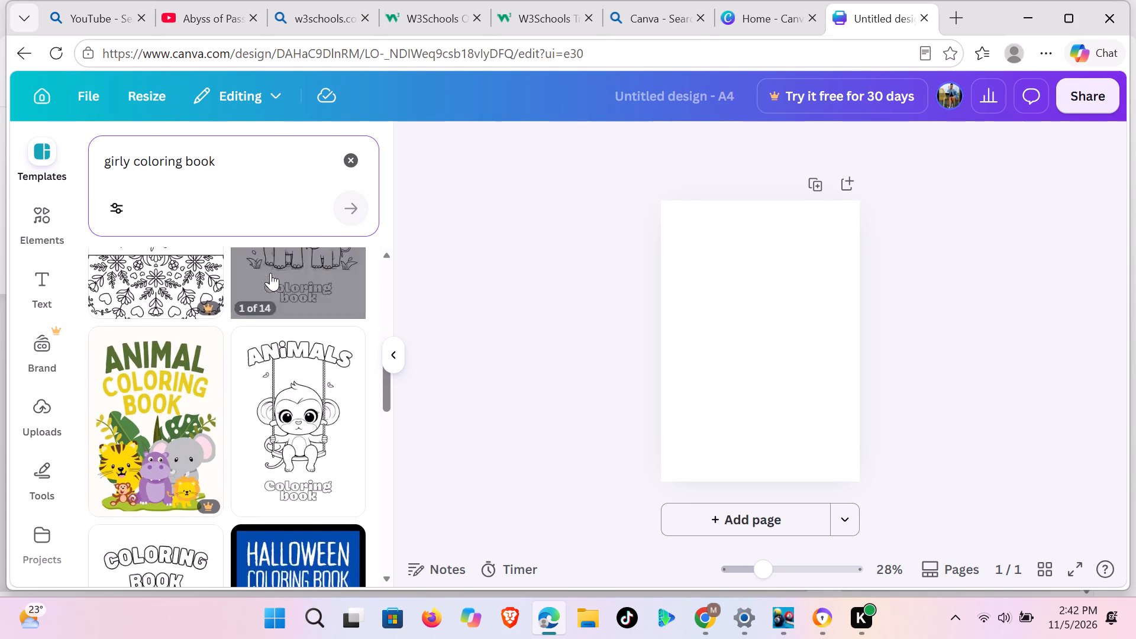
scroll(270, 273, "down", 5)
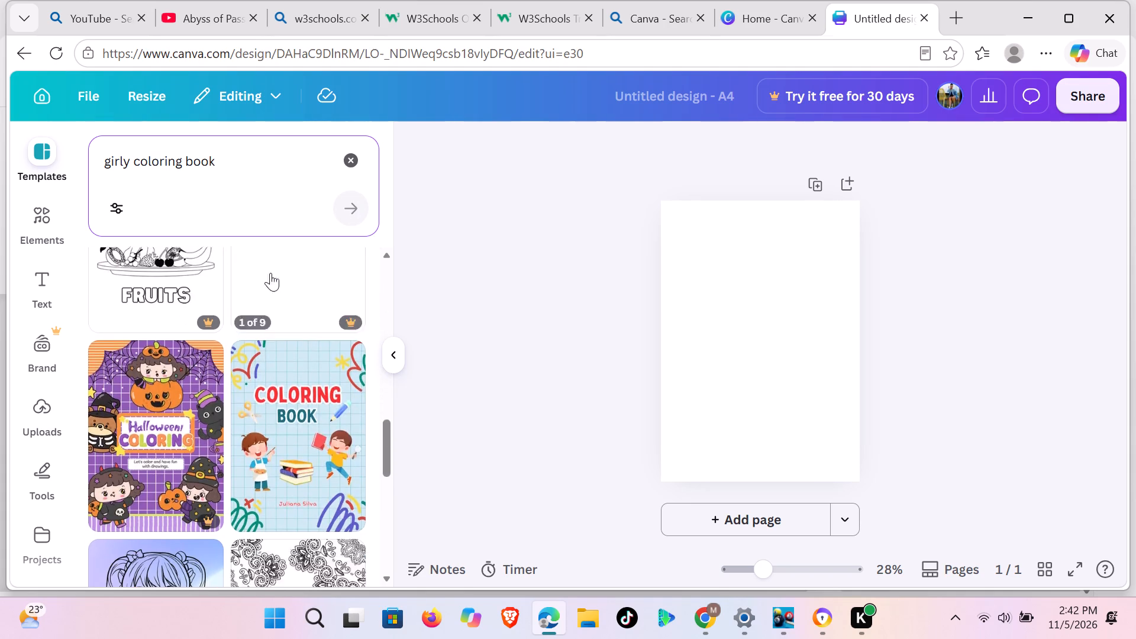
scroll(270, 273, "down", 2)
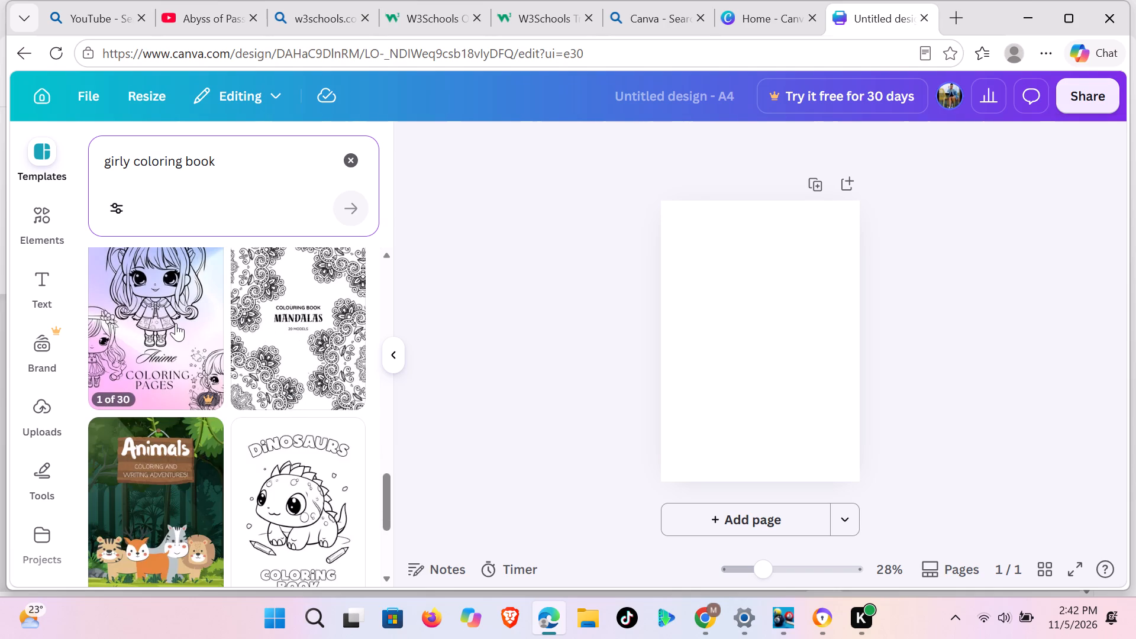
scroll(232, 295, "down", 2)
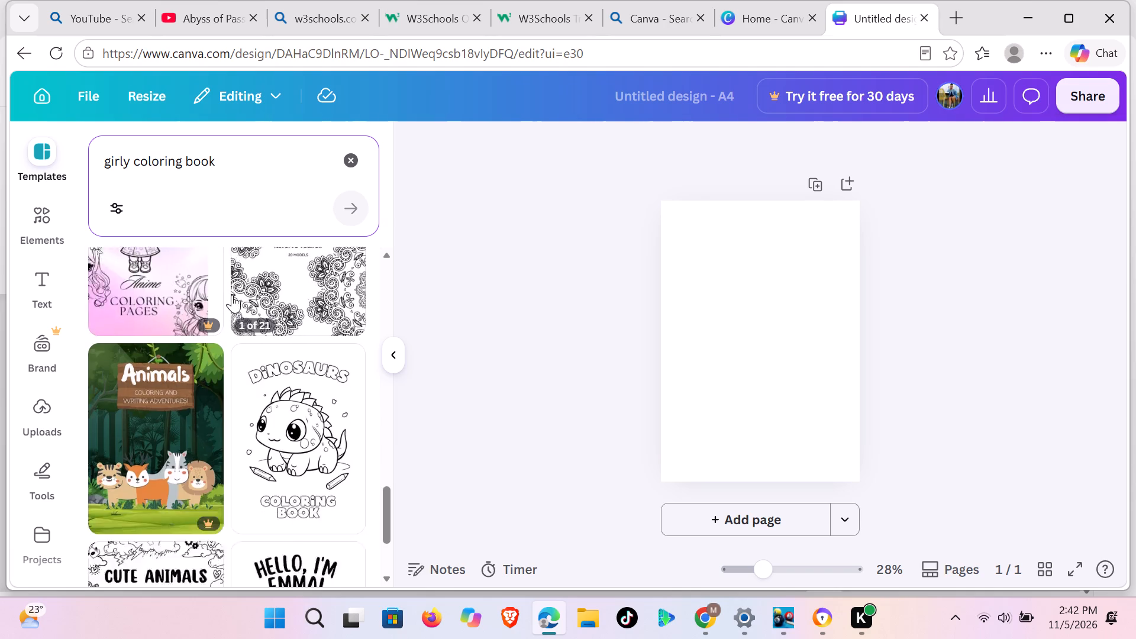
scroll(232, 295, "down", 4)
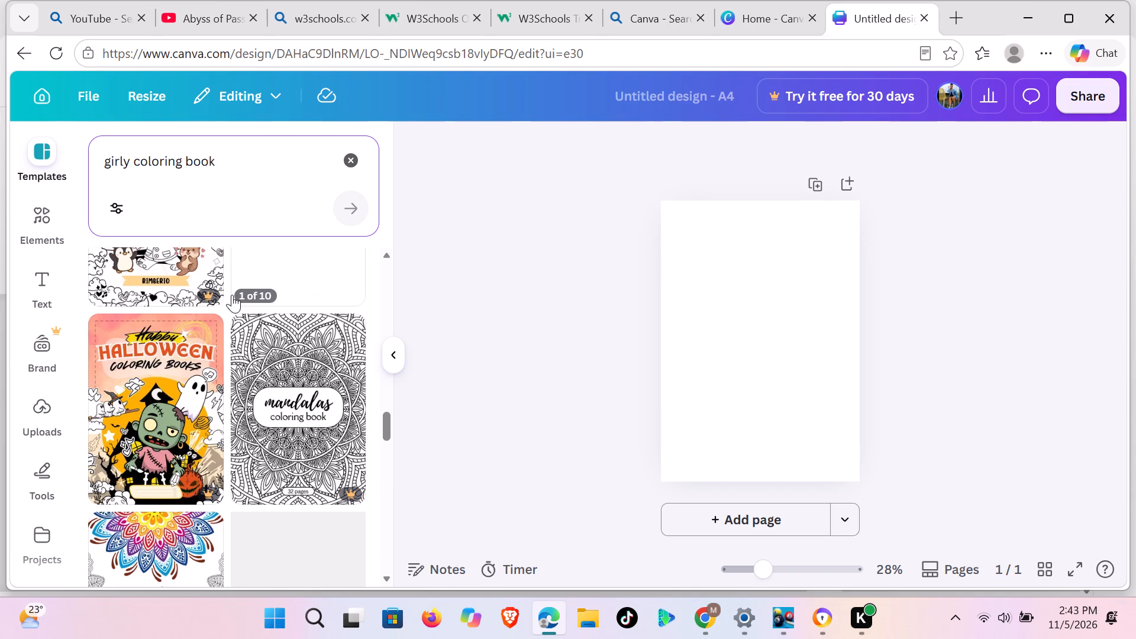
Examine more coloring book templates, from the mandala covers past Unicorn Adventure and the mermaid cover to the Transportation Coloring Book.
scroll(232, 295, "down", 5)
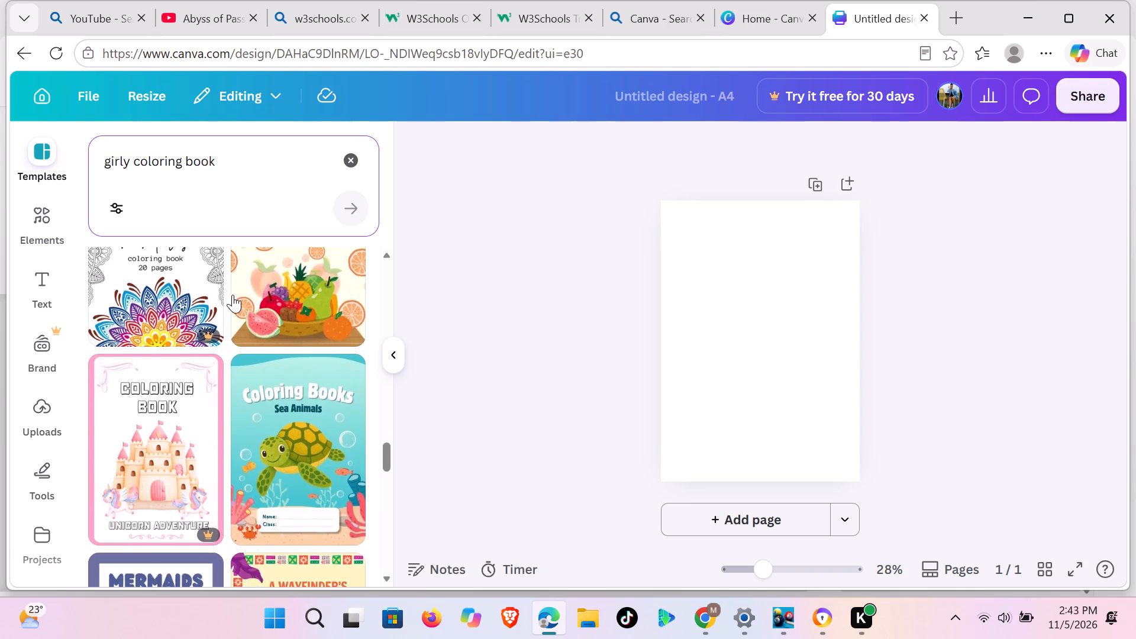
scroll(228, 288, "down", 3)
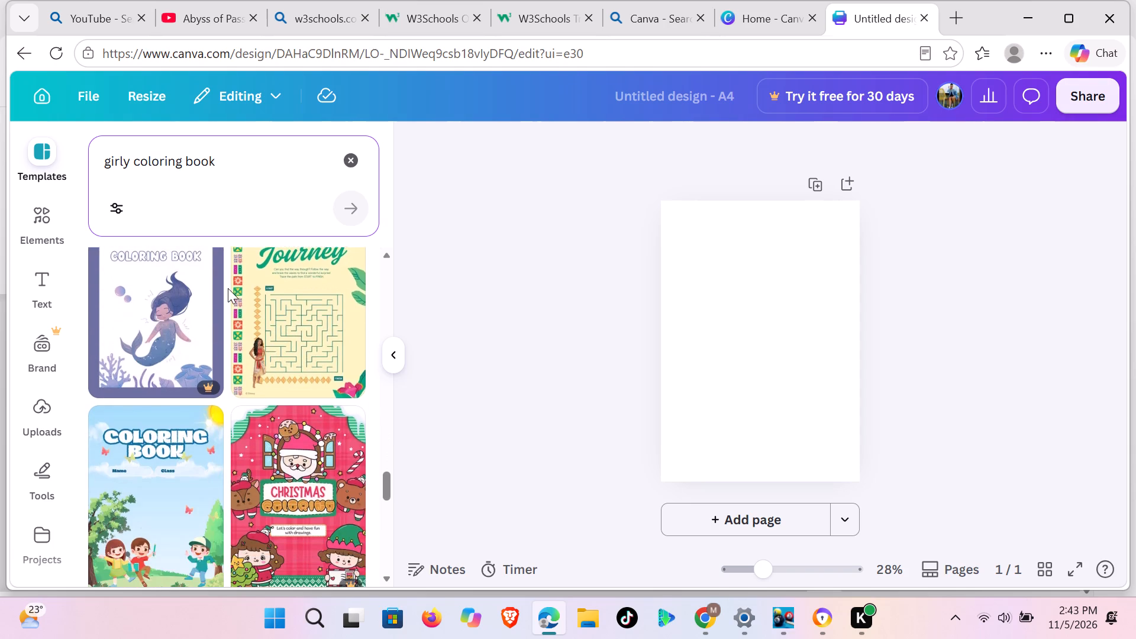
scroll(228, 288, "down", 9)
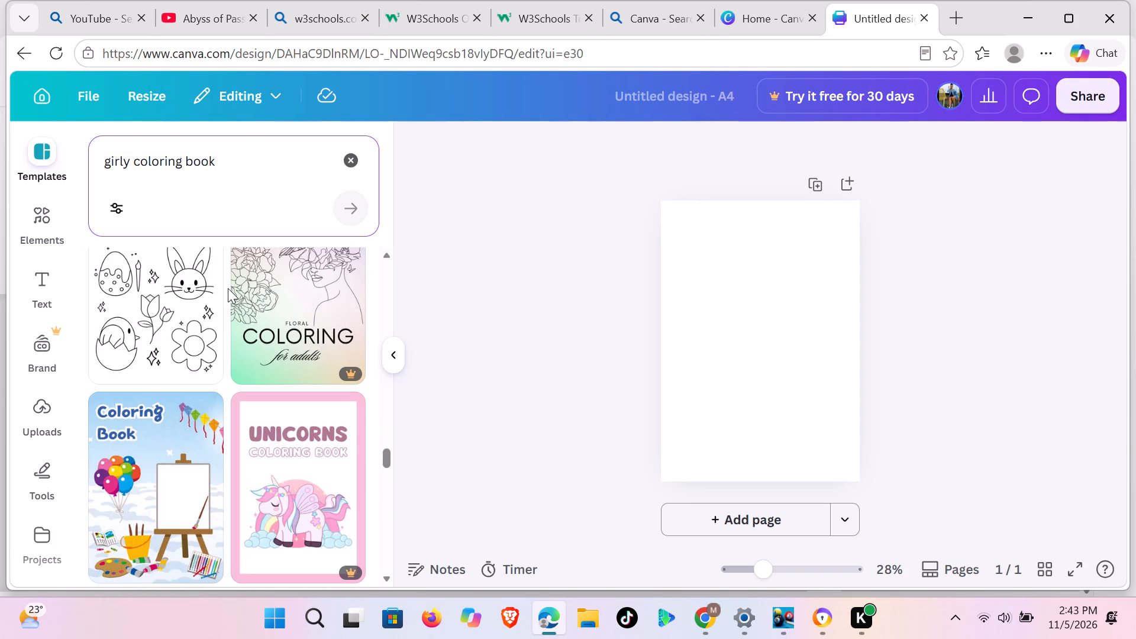
scroll(228, 288, "down", 2)
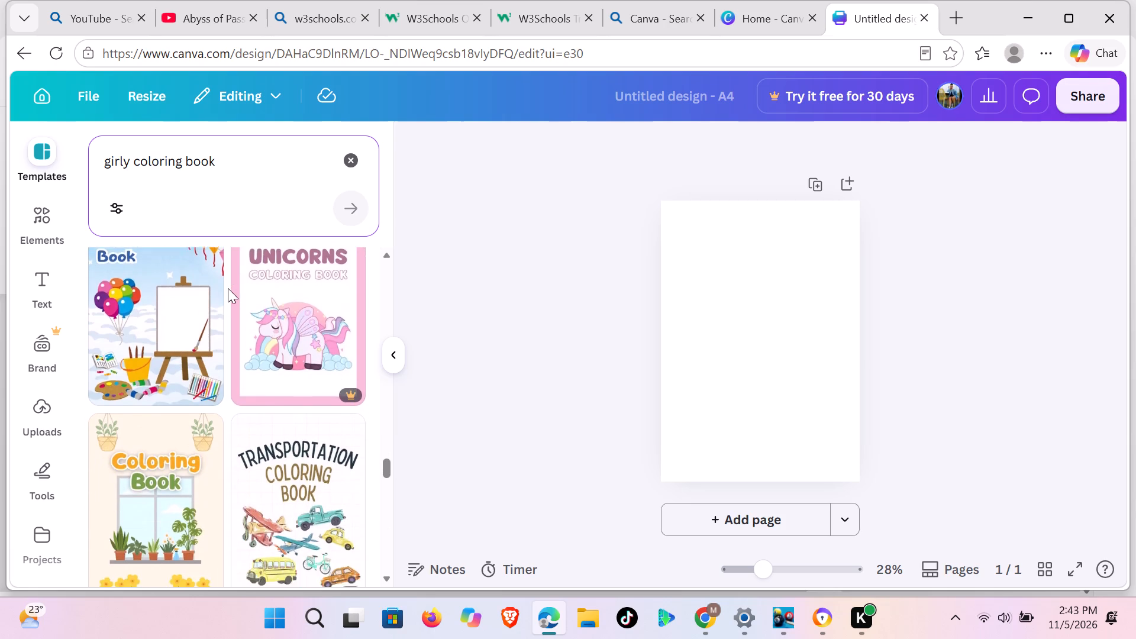
scroll(228, 288, "down", 2)
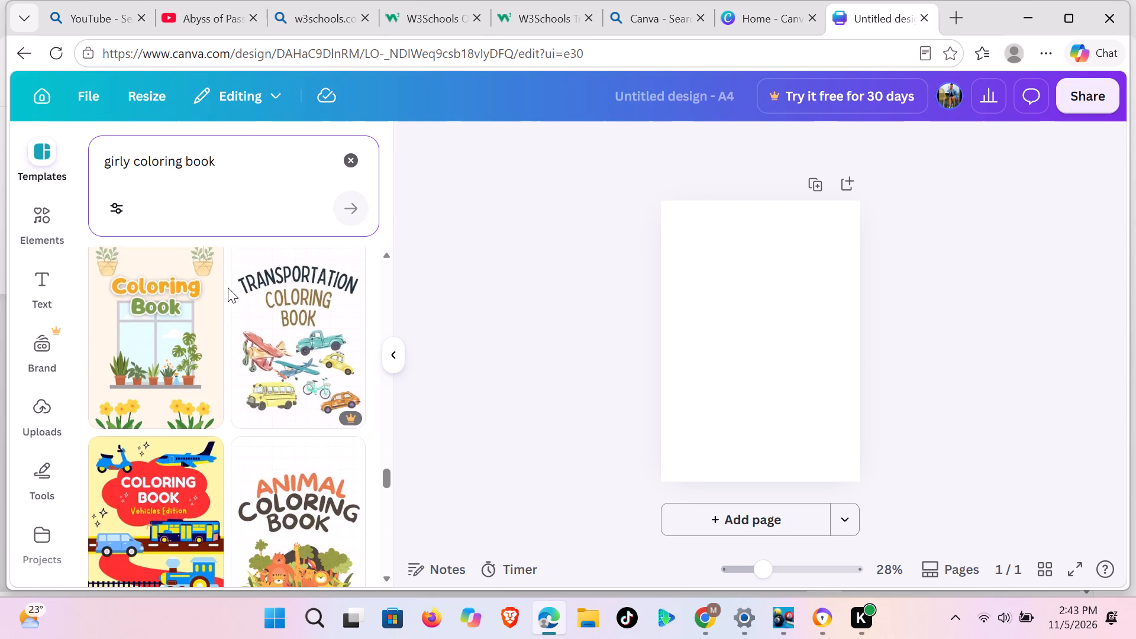
Look through more coloring book templates, from the rainbow unicorn cover past the Kids Drawing Book to the Cute Baby Dinosaurs cover.
scroll(228, 288, "down", 5)
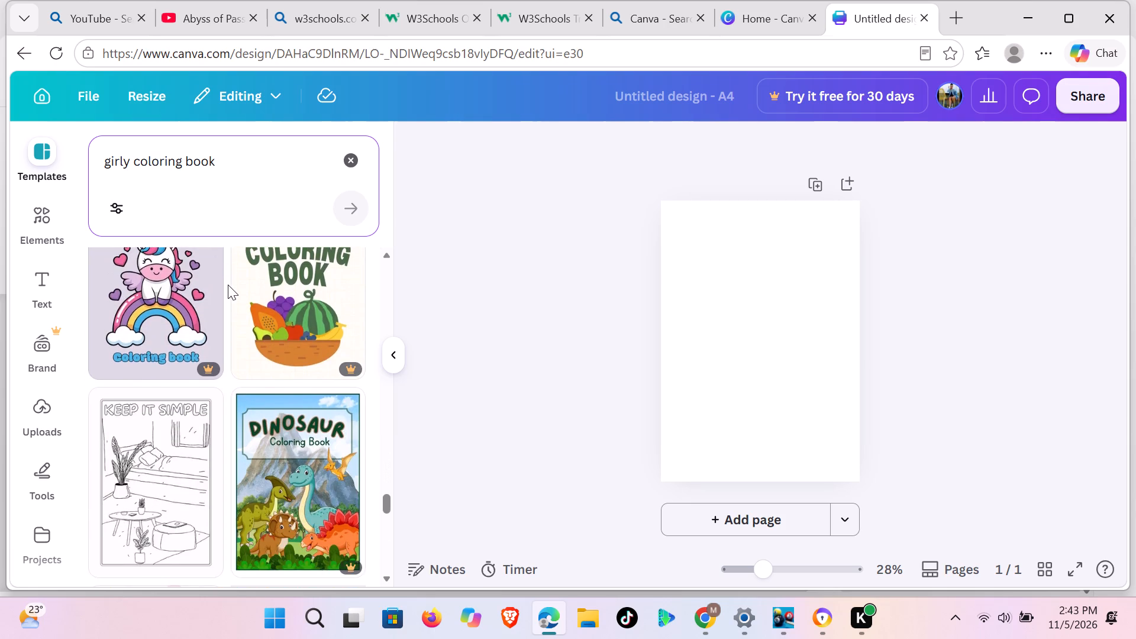
scroll(228, 285, "down", 4)
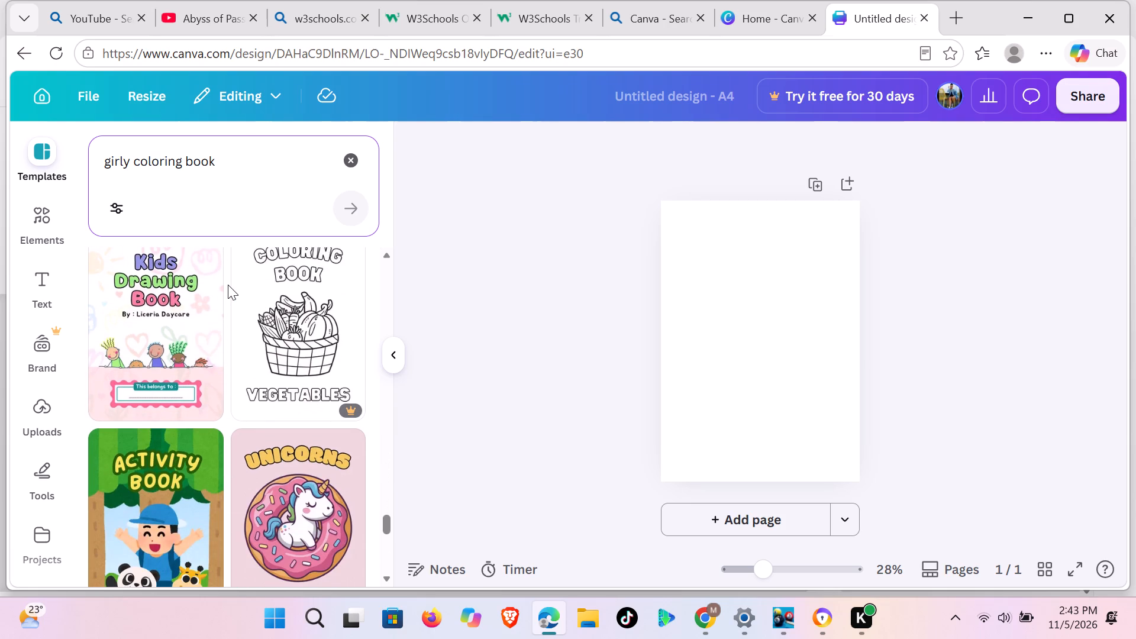
scroll(228, 285, "down", 2)
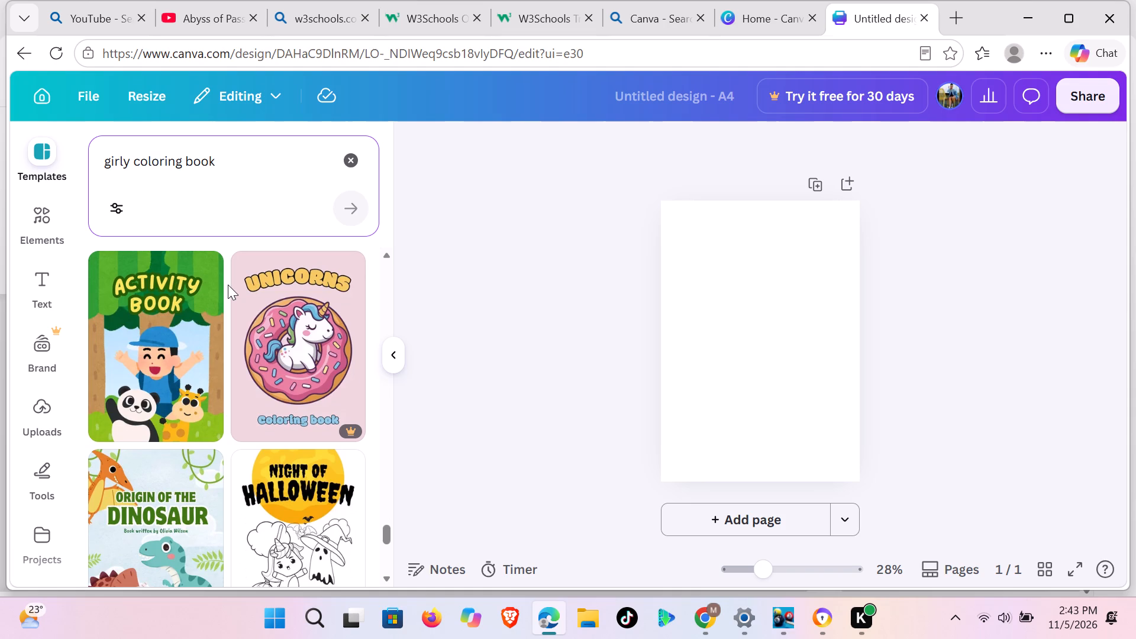
scroll(228, 285, "down", 8)
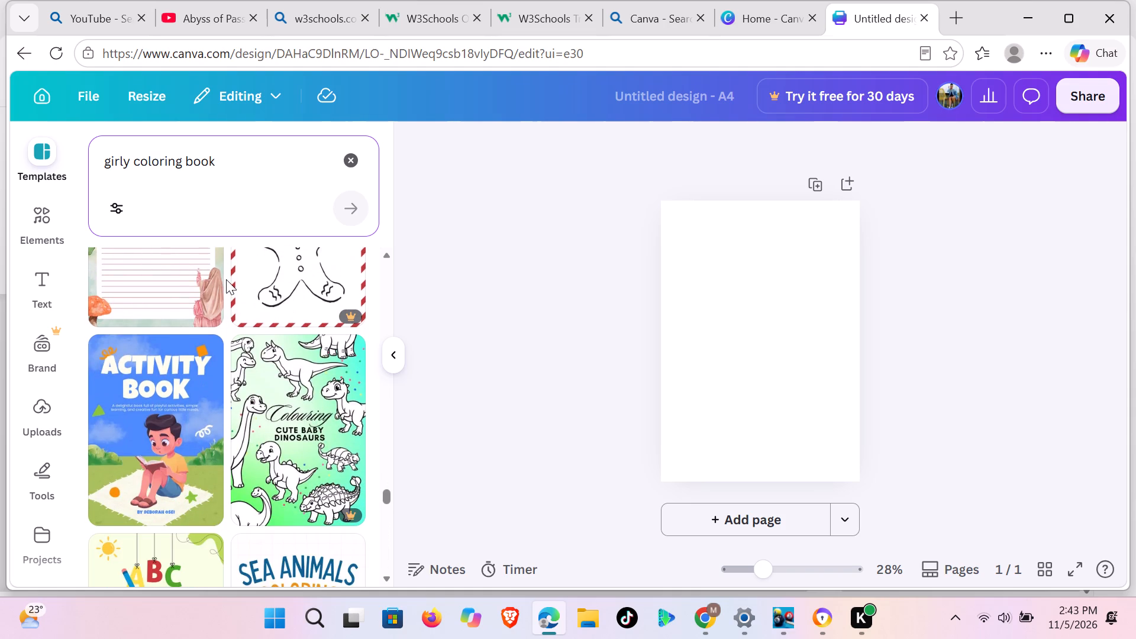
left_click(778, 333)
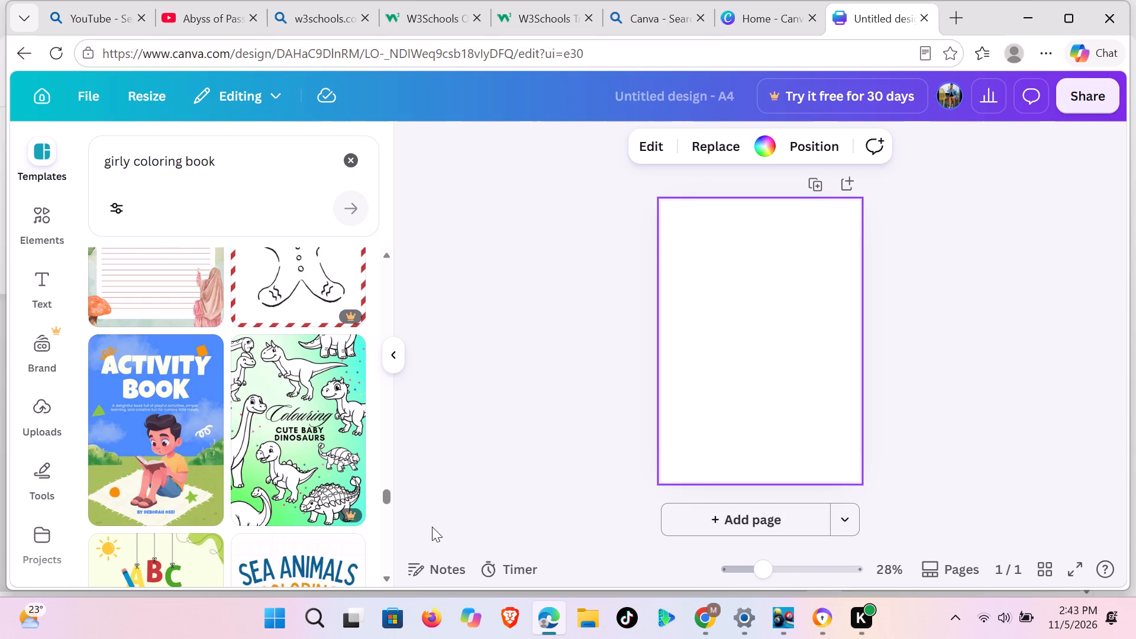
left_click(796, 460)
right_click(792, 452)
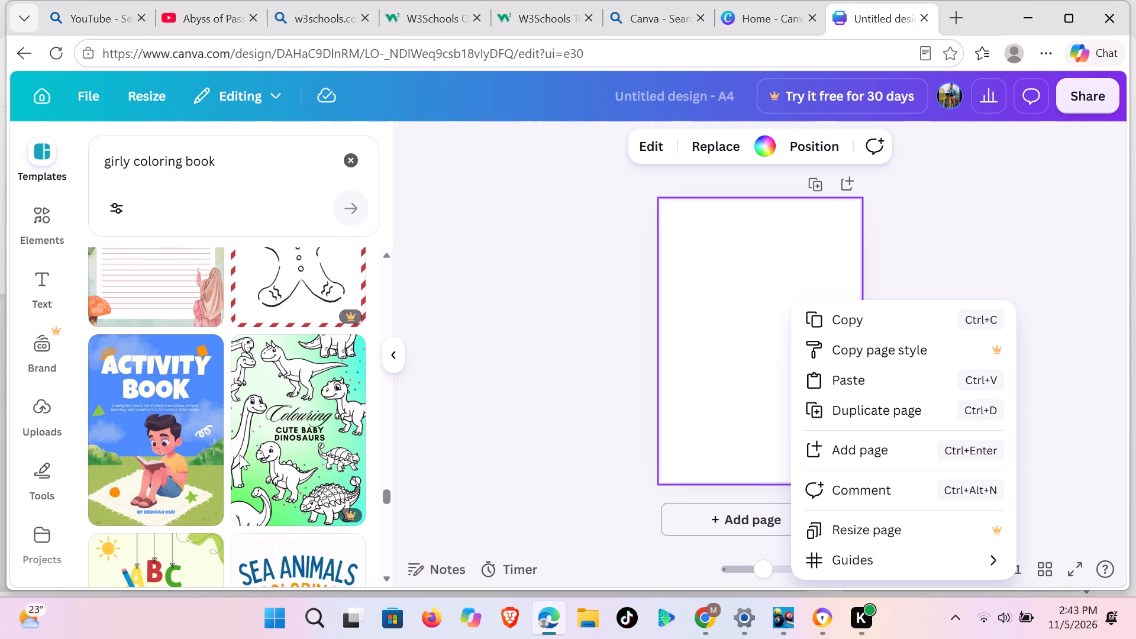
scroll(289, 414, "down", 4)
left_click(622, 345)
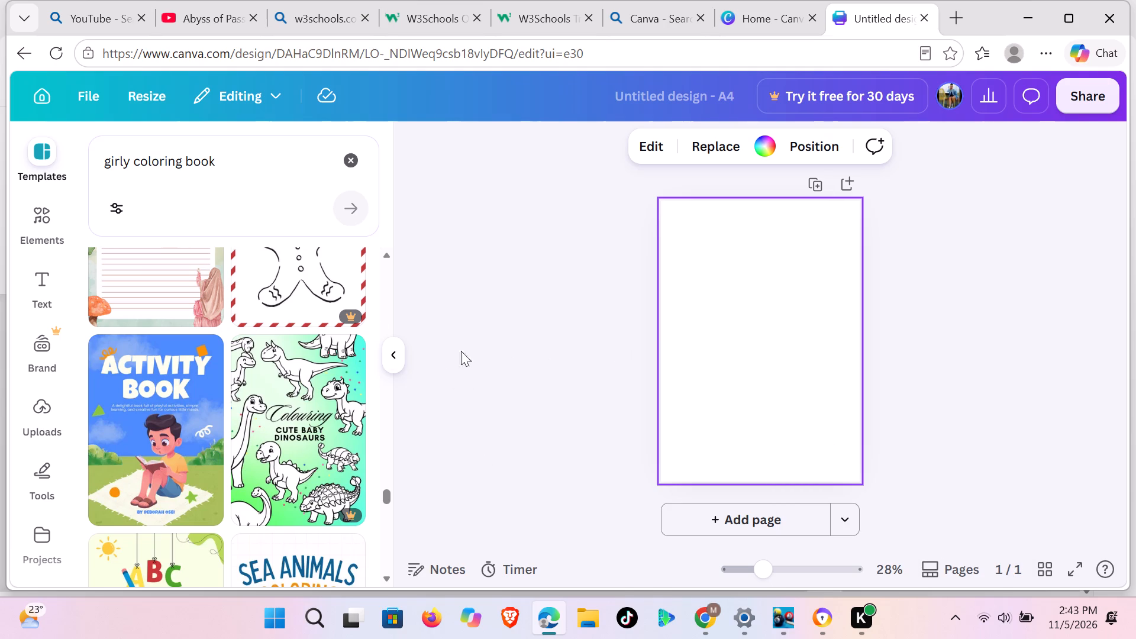
Review further coloring book templates, from the Cute Animals and pink Activities covers to the Flower and Halloween coloring books.
scroll(243, 351, "down", 7)
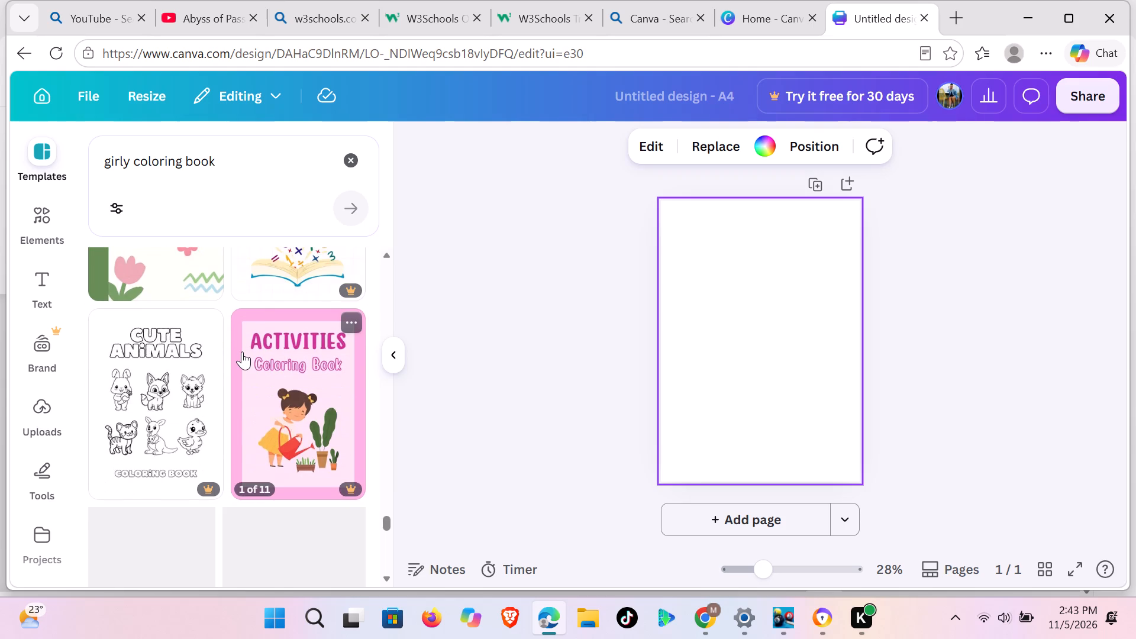
scroll(242, 351, "down", 3)
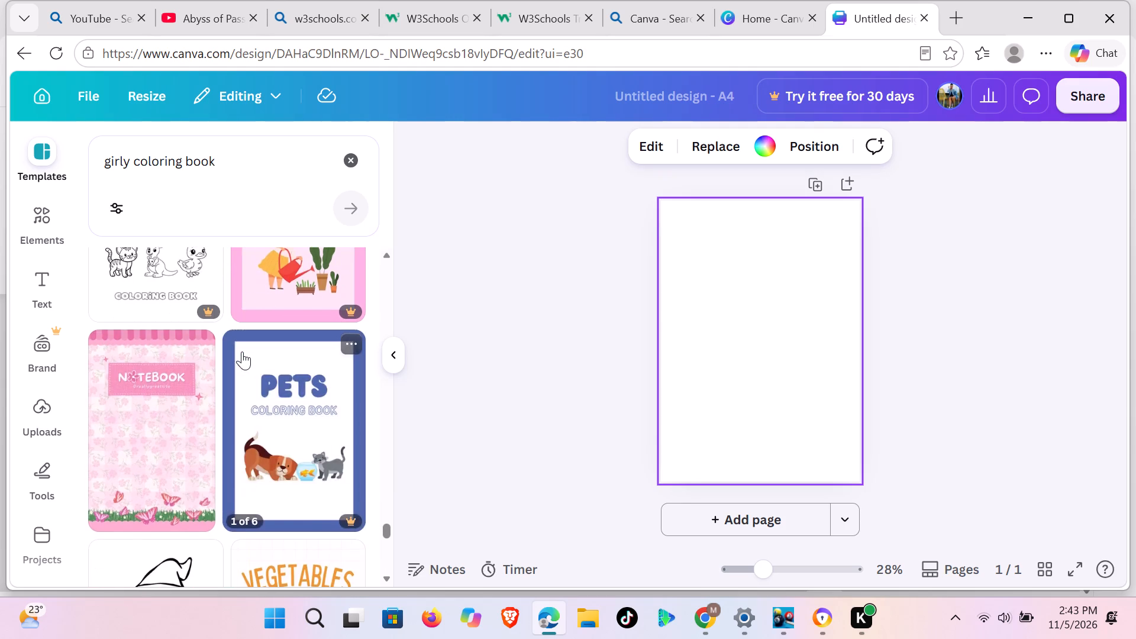
scroll(242, 351, "down", 5)
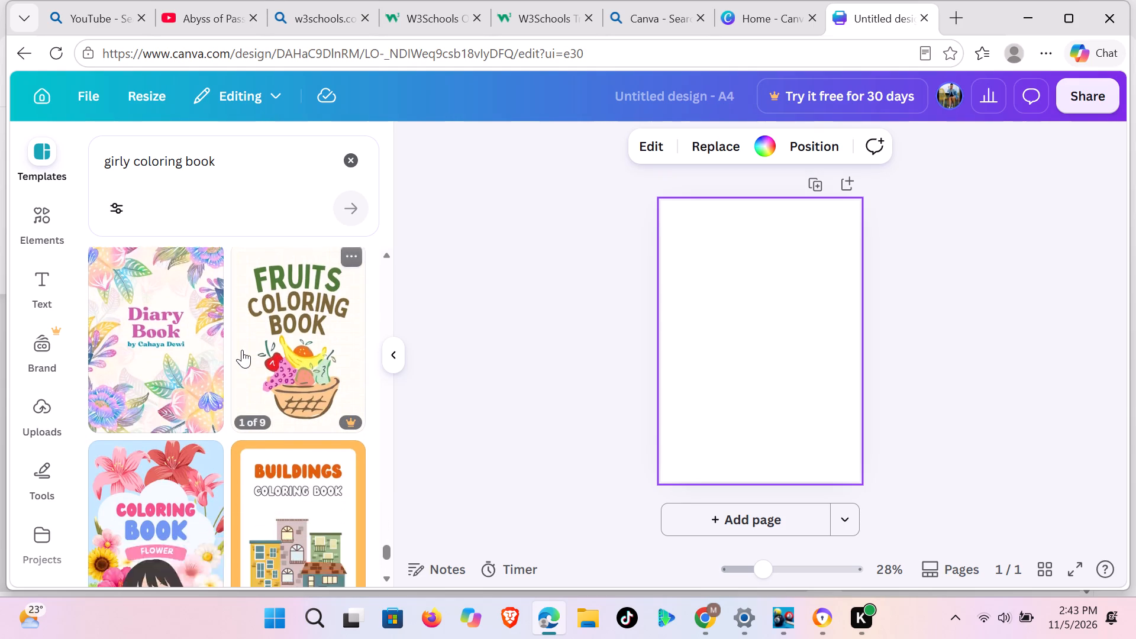
scroll(242, 350, "down", 1)
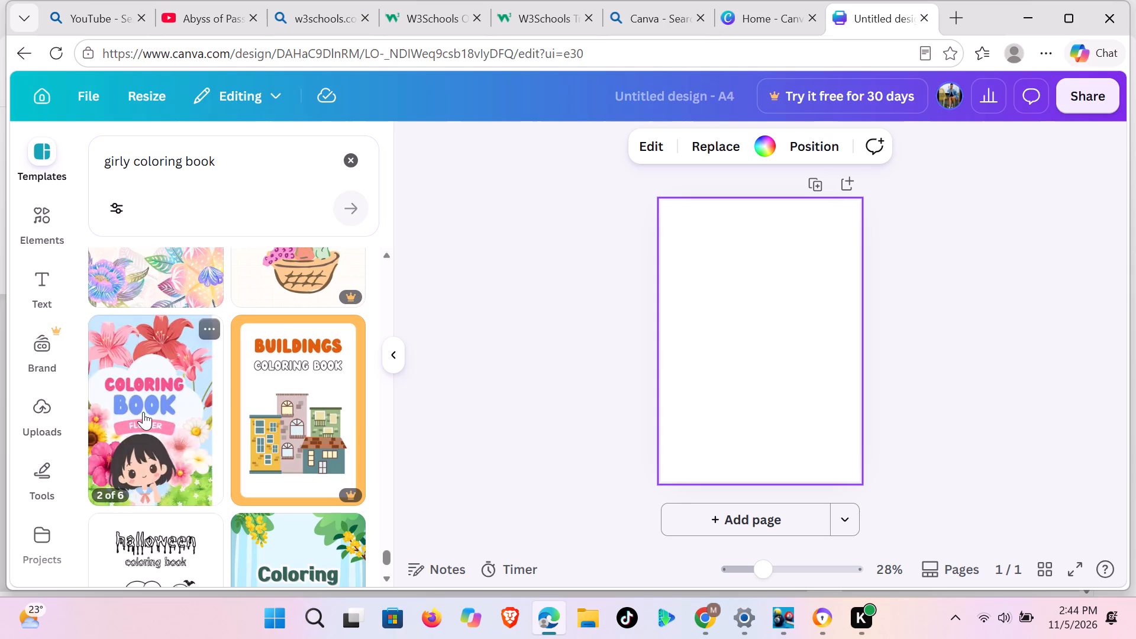
scroll(145, 407, "down", 4)
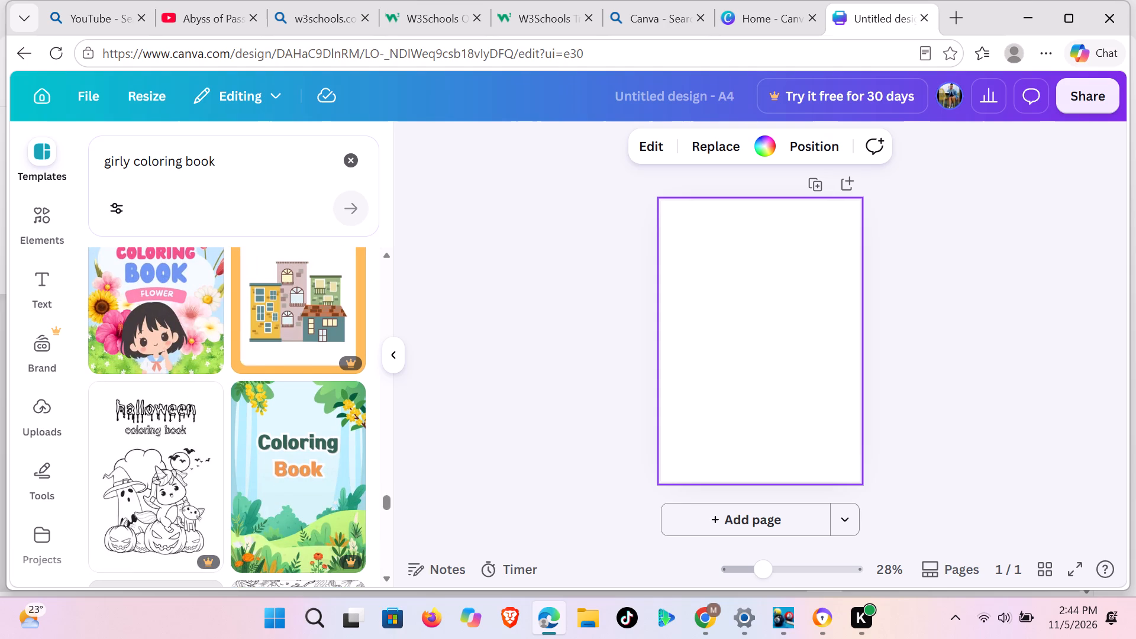
left_click(848, 382)
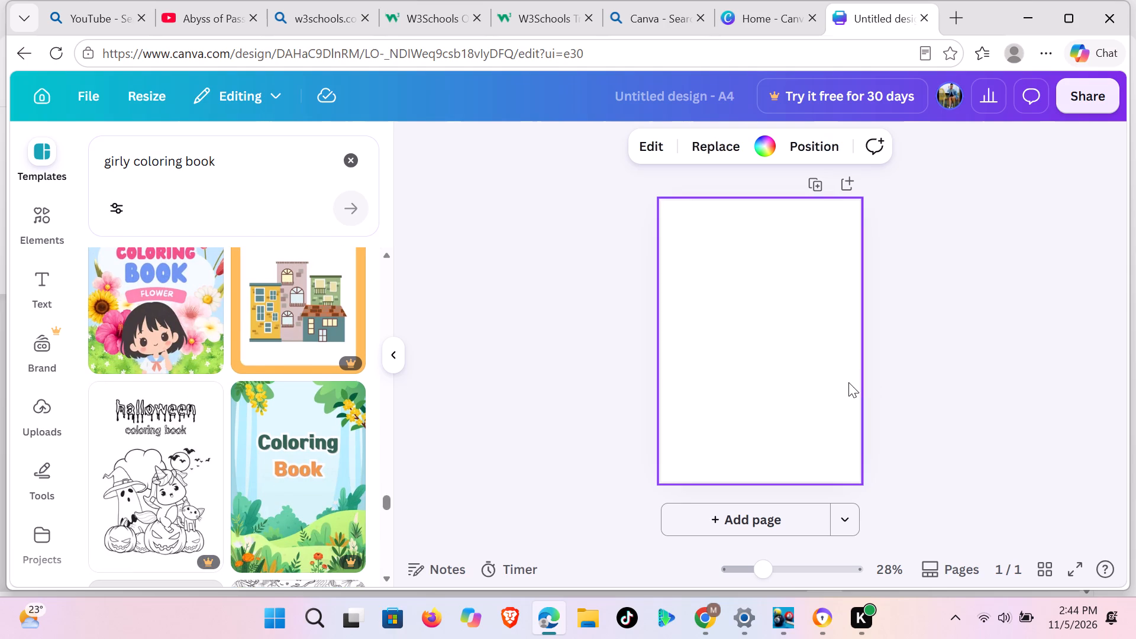
Replace the template search with "pink background".
left_click(319, 163)
key("BackSpace")
key("BackSpace")
key("BackSpace")
key("BackSpace")
key("BackSpace")
key("BackSpace")
key("BackSpace")
key("BackSpace")
key("BackSpace")
key("BackSpace")
key("BackSpace")
key("BackSpace")
key("BackSpace")
key("BackSpace")
key("BackSpace")
key("BackSpace")
key("BackSpace")
key("BackSpace")
key("BackSpace")
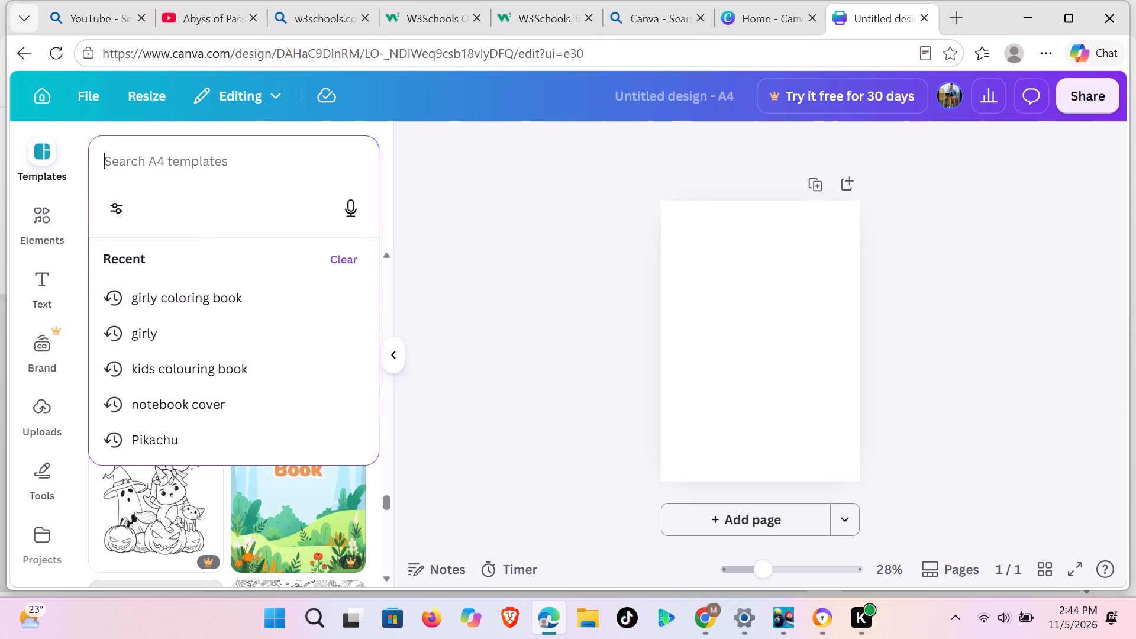
type("pink")
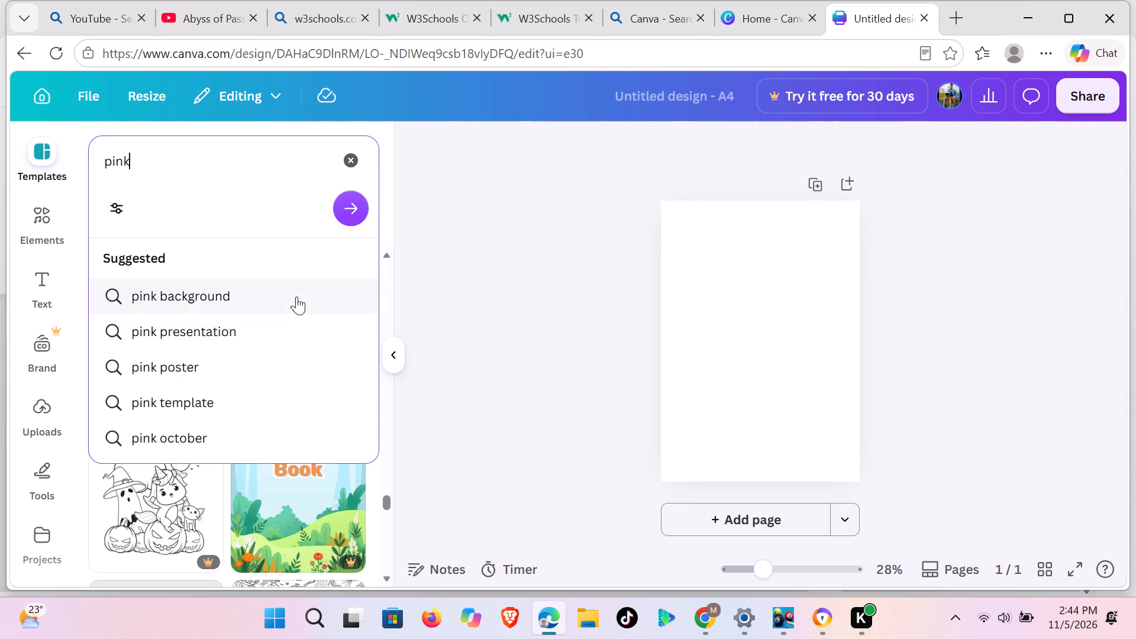
left_click(296, 296)
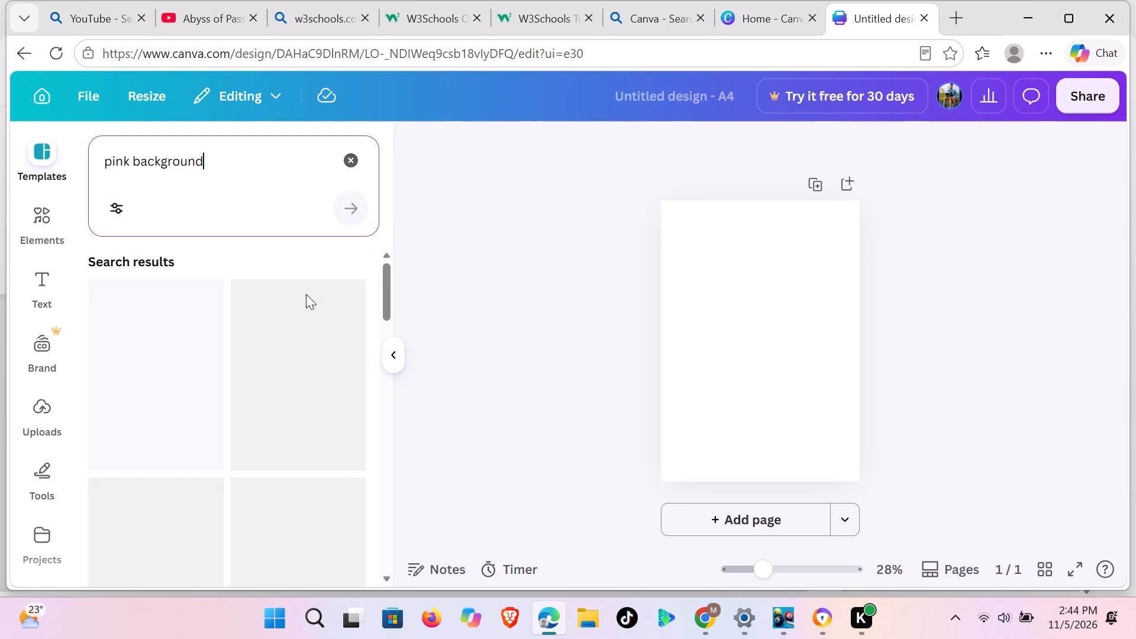
Browse the pink background templates from the watercolour and lined-paper designs to the corner-flower and polka-dot frame designs.
scroll(294, 305, "down", 1)
scroll(277, 314, "up", 1)
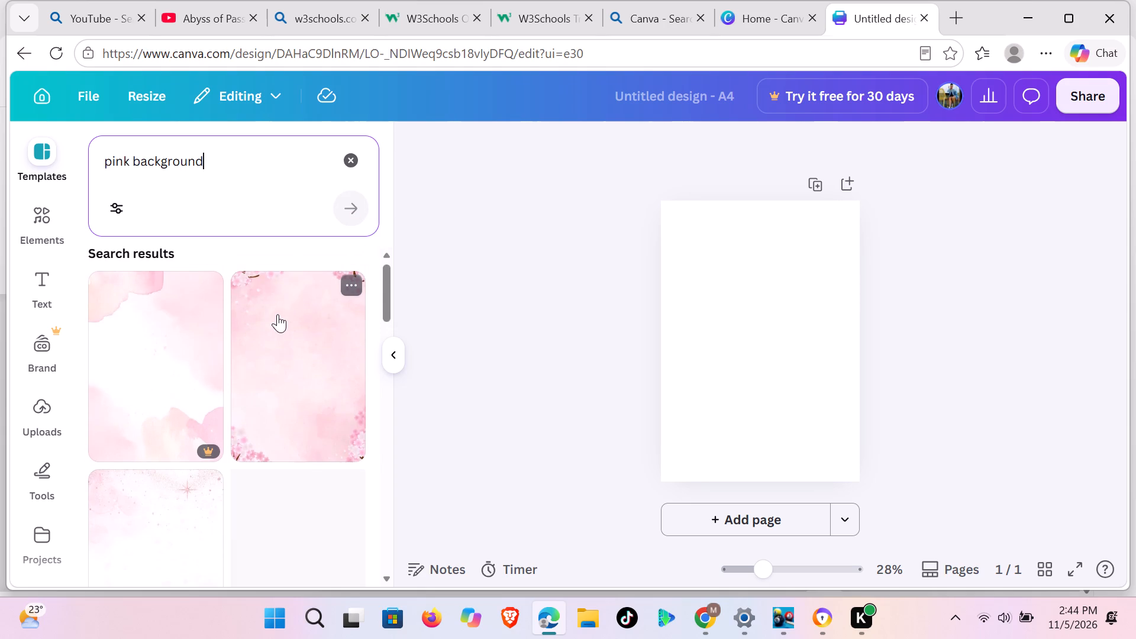
scroll(277, 313, "down", 6)
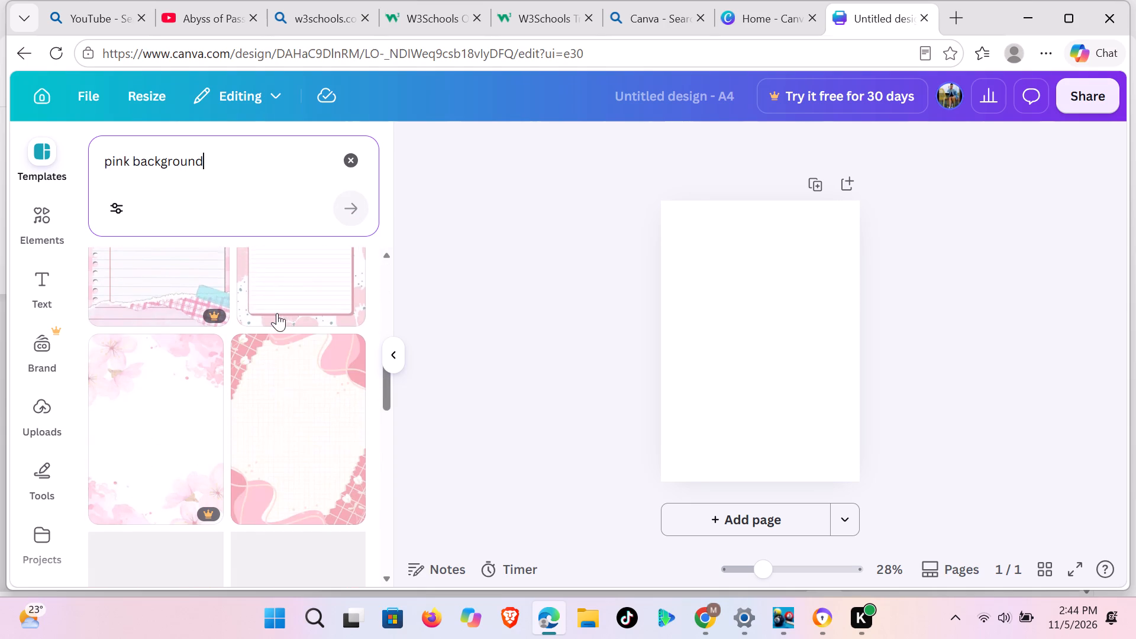
scroll(277, 313, "down", 3)
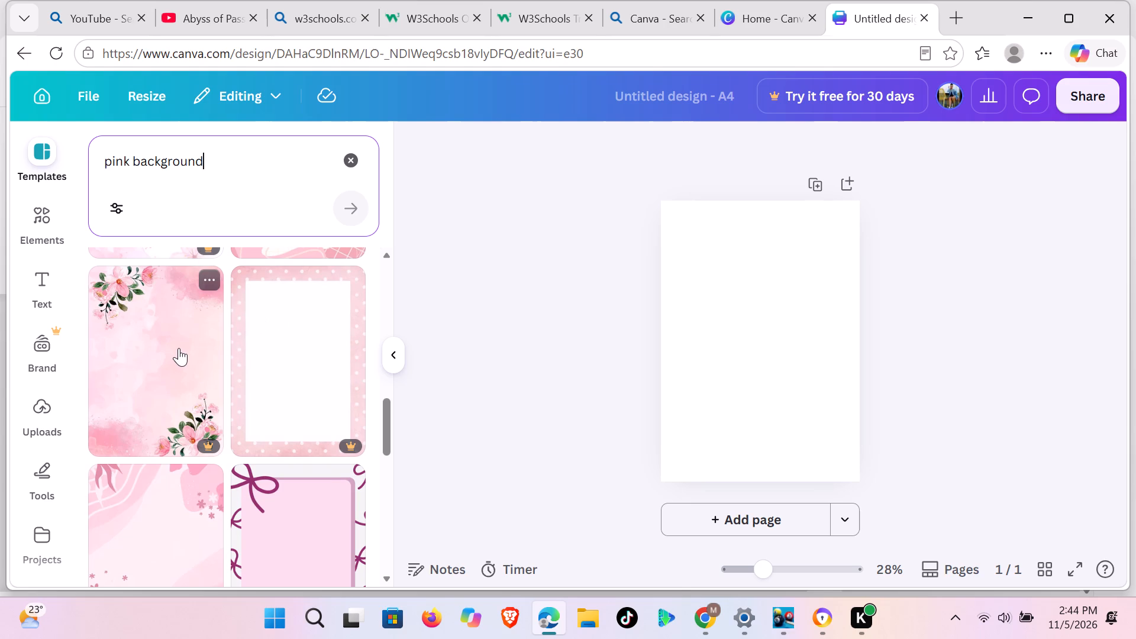
Look through further pink background templates, from the bow-ribbon frame past the cherry-blossom design to the butterfly and floral border.
scroll(179, 347, "down", 4)
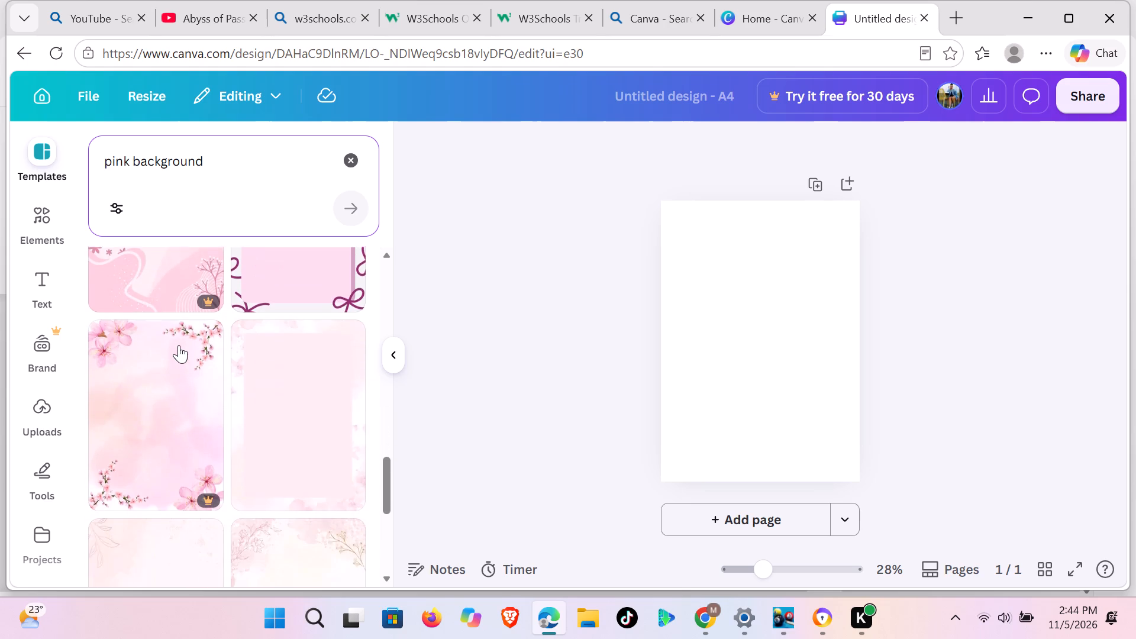
scroll(179, 345, "down", 5)
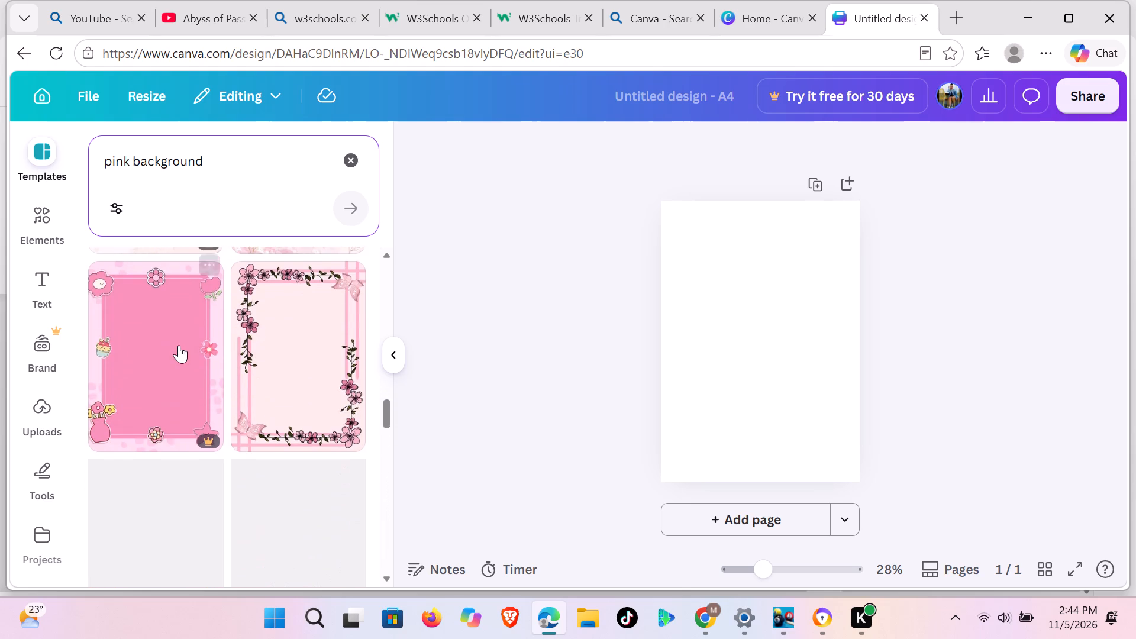
scroll(179, 345, "down", 1)
scroll(179, 345, "up", 4)
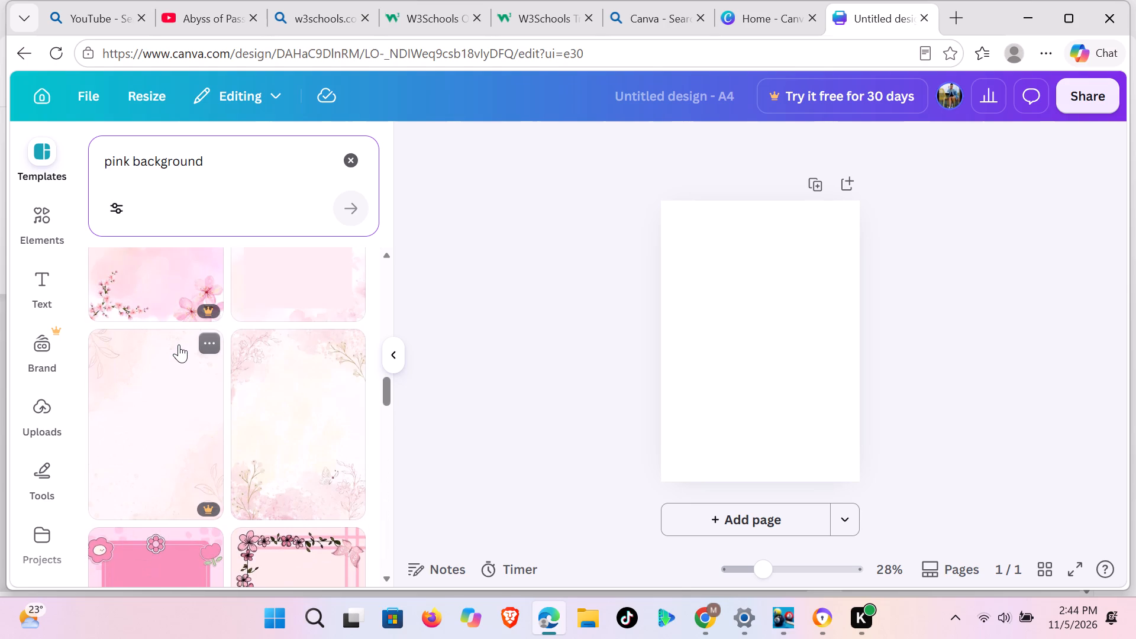
scroll(179, 344, "up", 2)
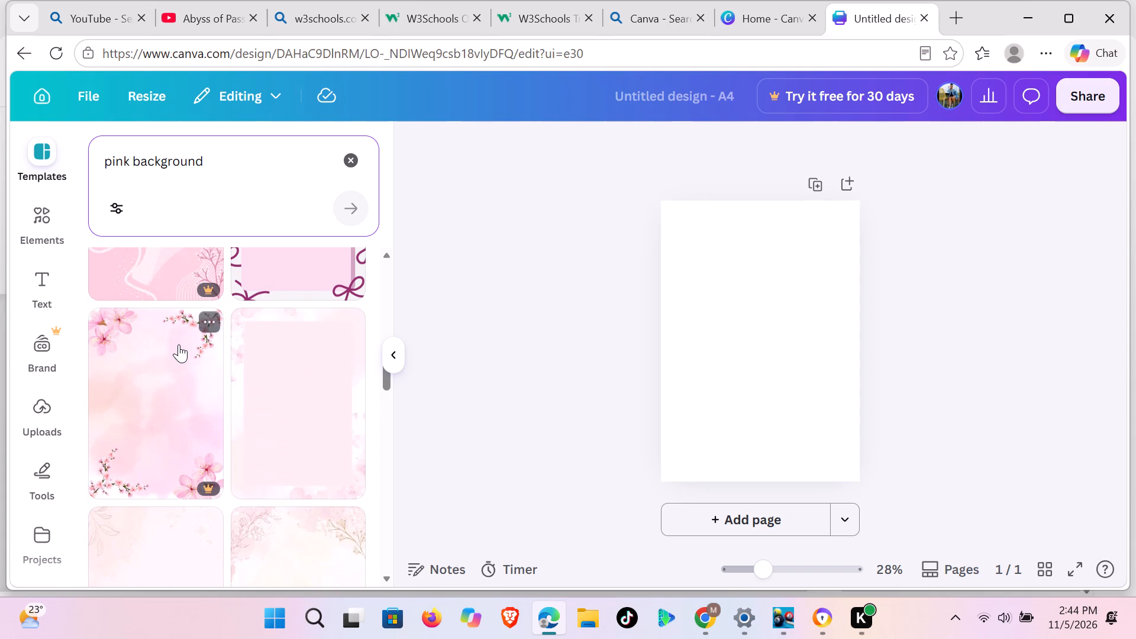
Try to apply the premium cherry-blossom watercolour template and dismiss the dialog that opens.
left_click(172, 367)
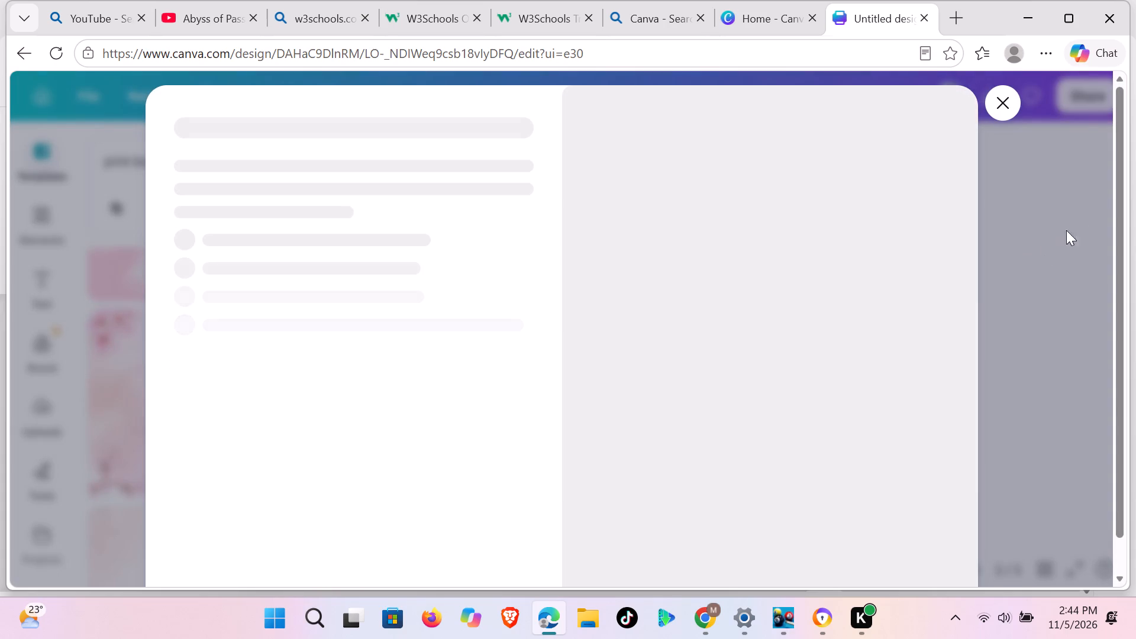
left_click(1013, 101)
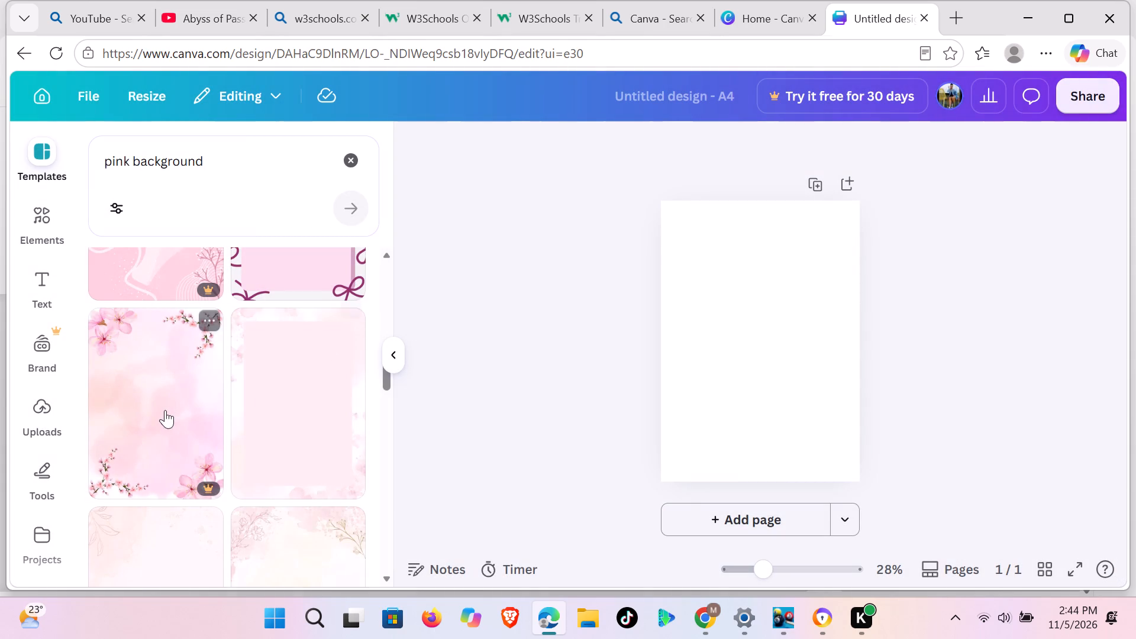
Apply the pink template with the floral vine border, striped edges and butterflies to the blank A4 page.
scroll(230, 402, "down", 3)
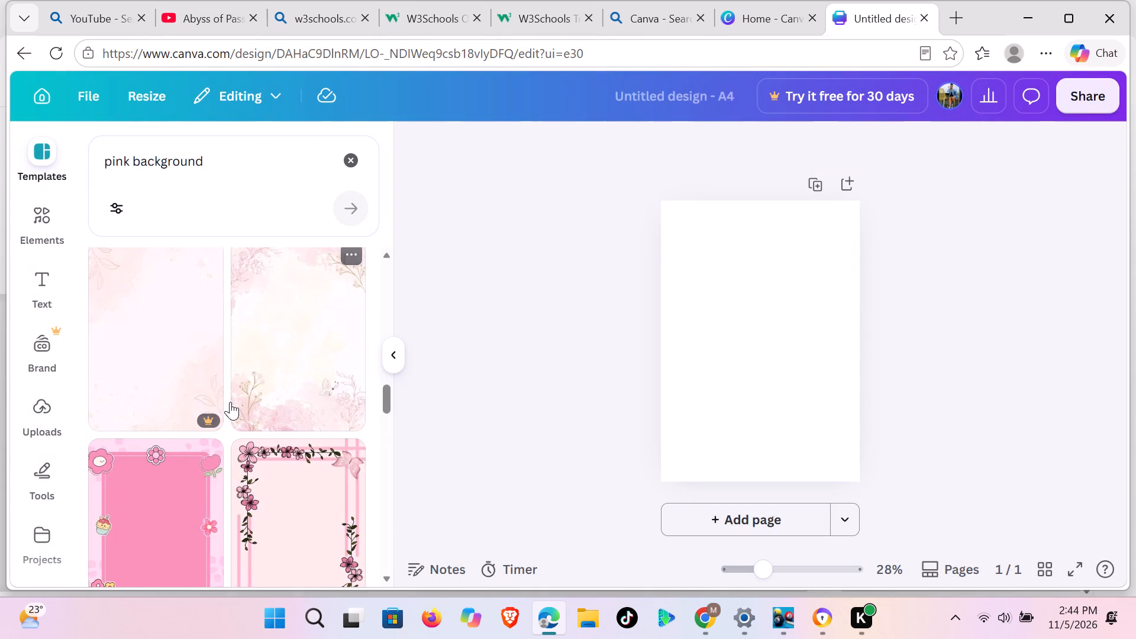
scroll(230, 402, "down", 3)
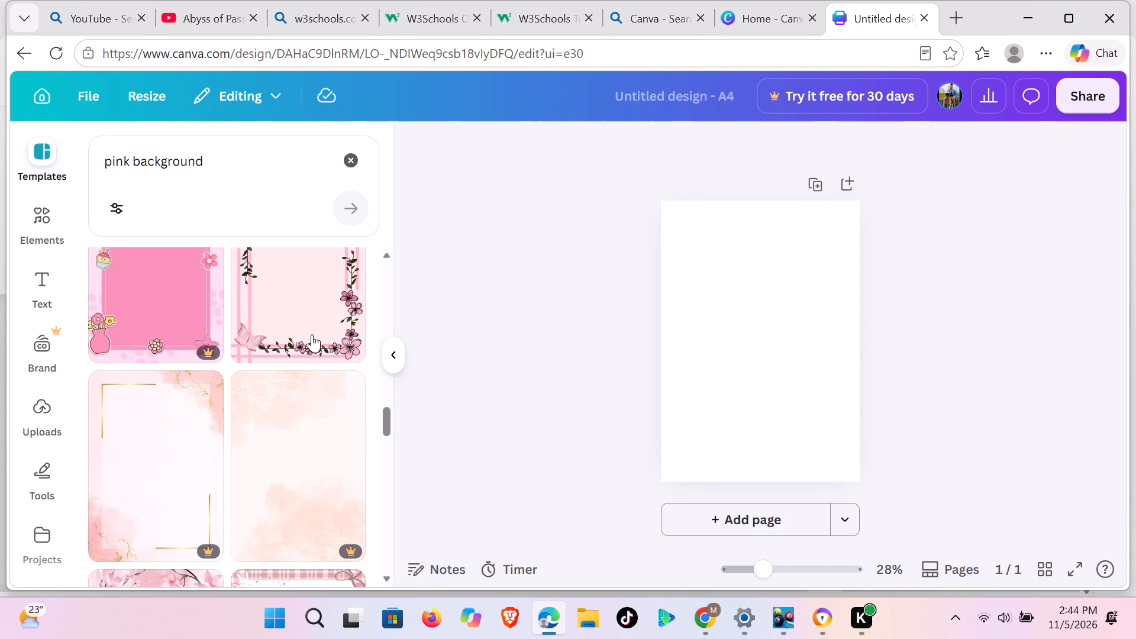
left_click(312, 334)
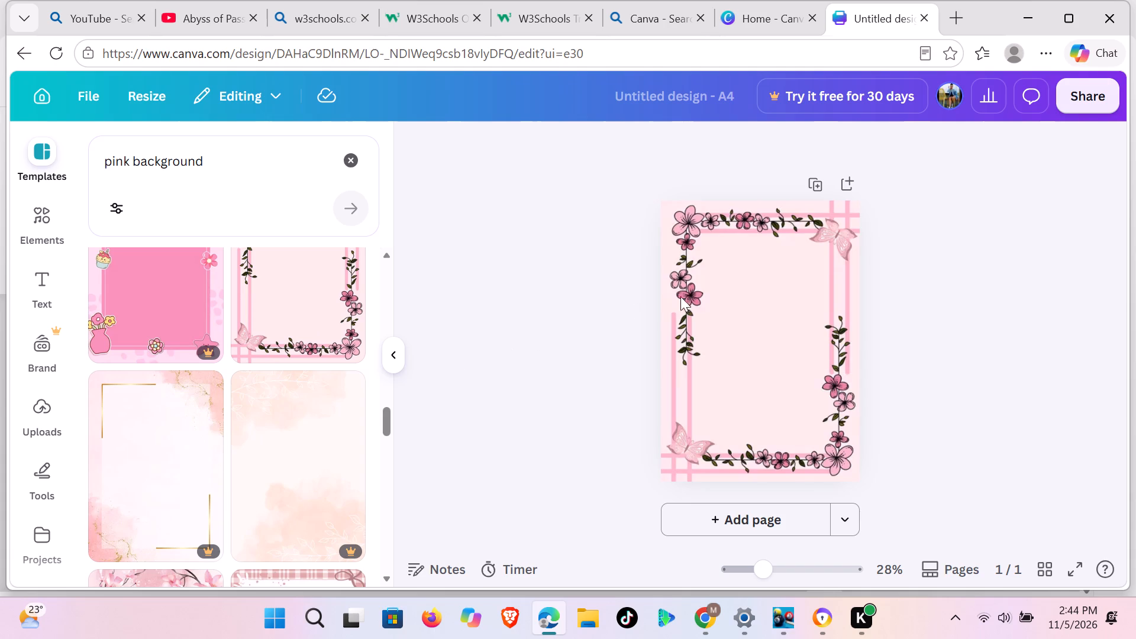
Nudge the lower floral vine slightly downward and the lower-left pink stripes slightly toward the page's left edge.
left_click(731, 305)
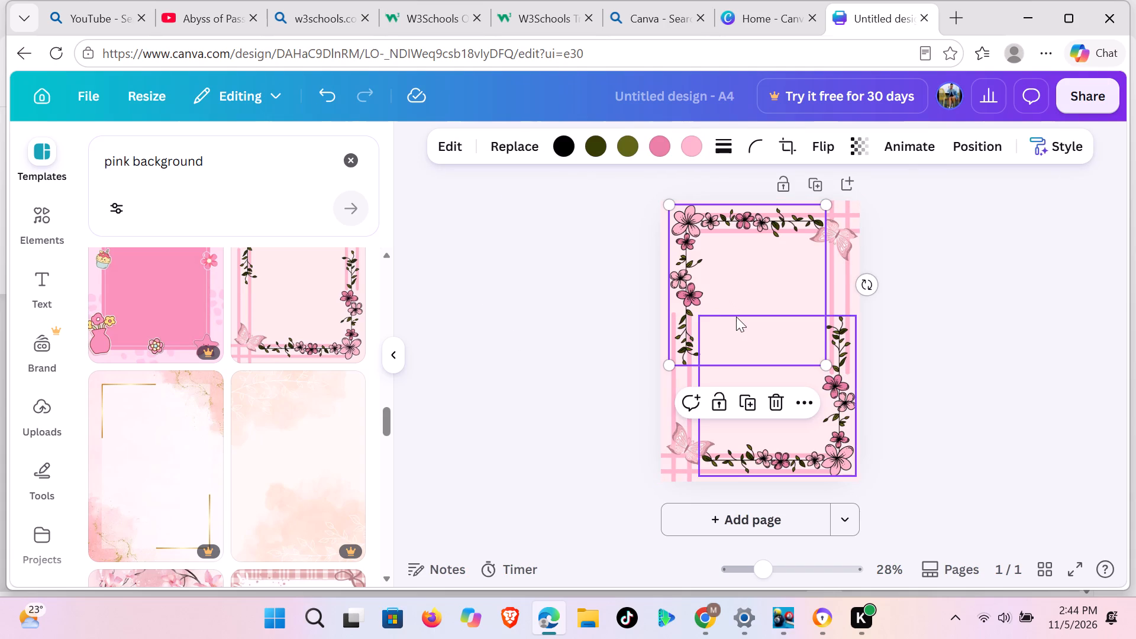
left_click_drag(475, 357, 482, 357)
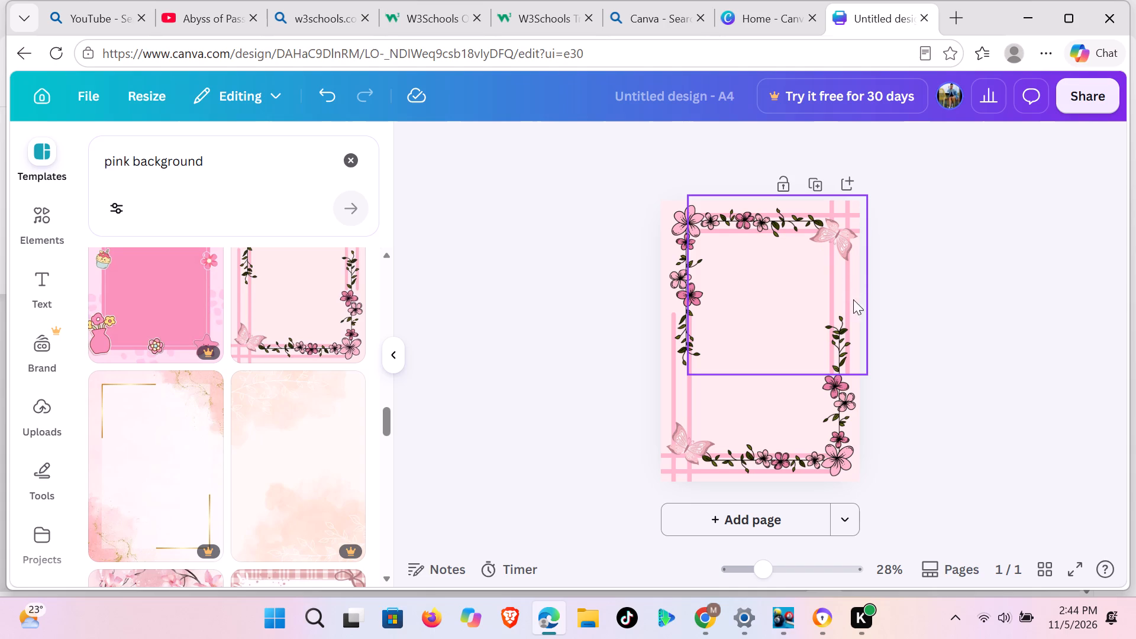
left_click(854, 339)
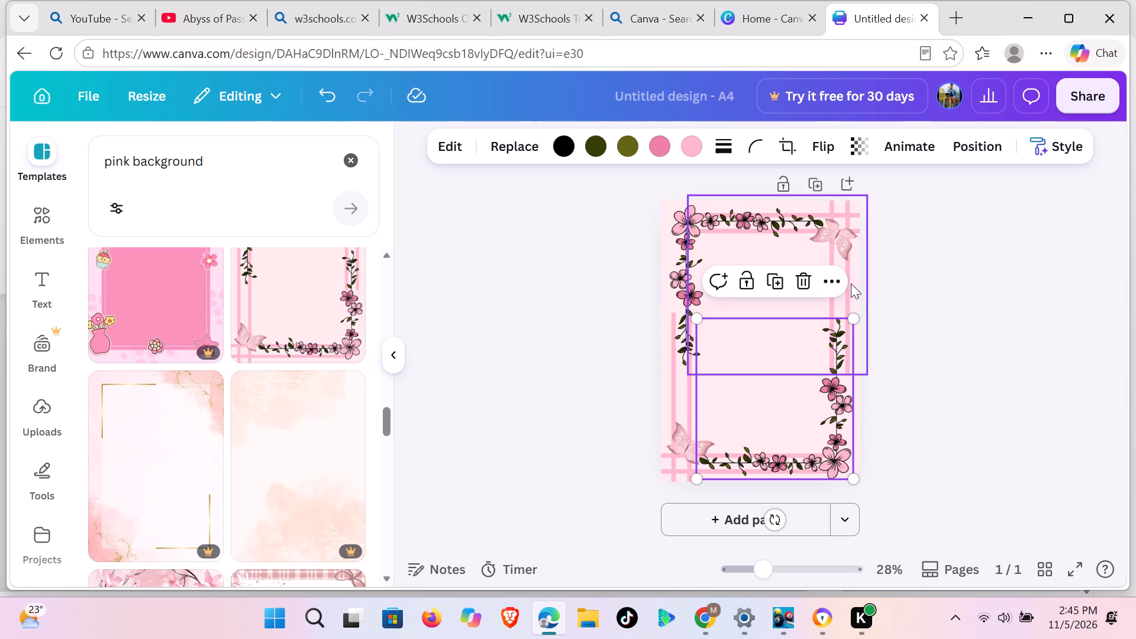
left_click(672, 402)
left_click(672, 401)
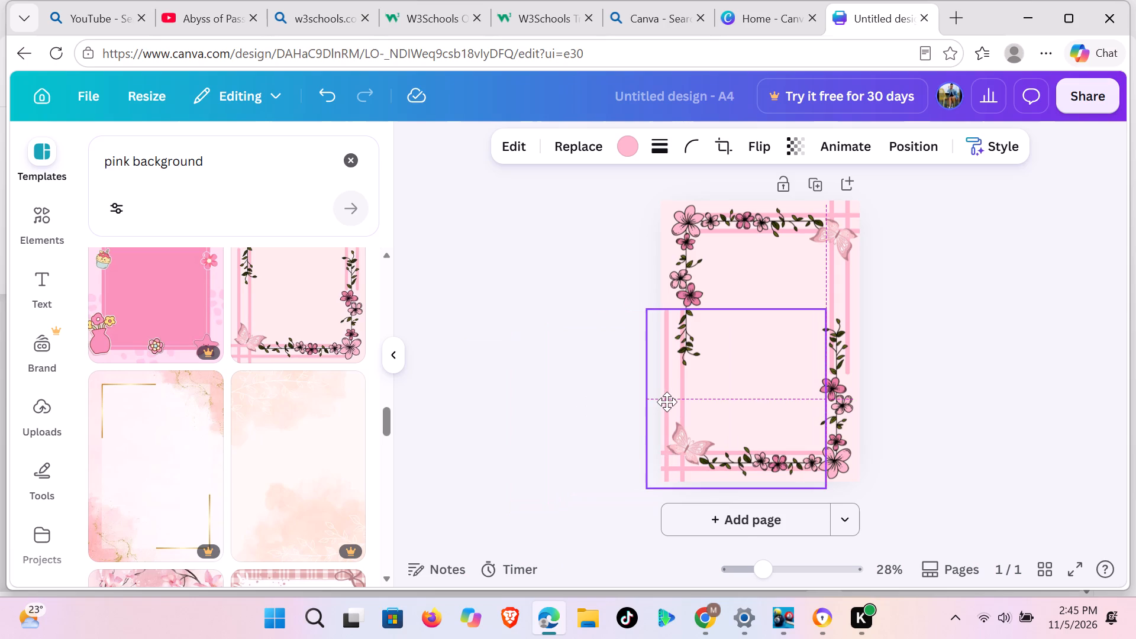
left_click(762, 333)
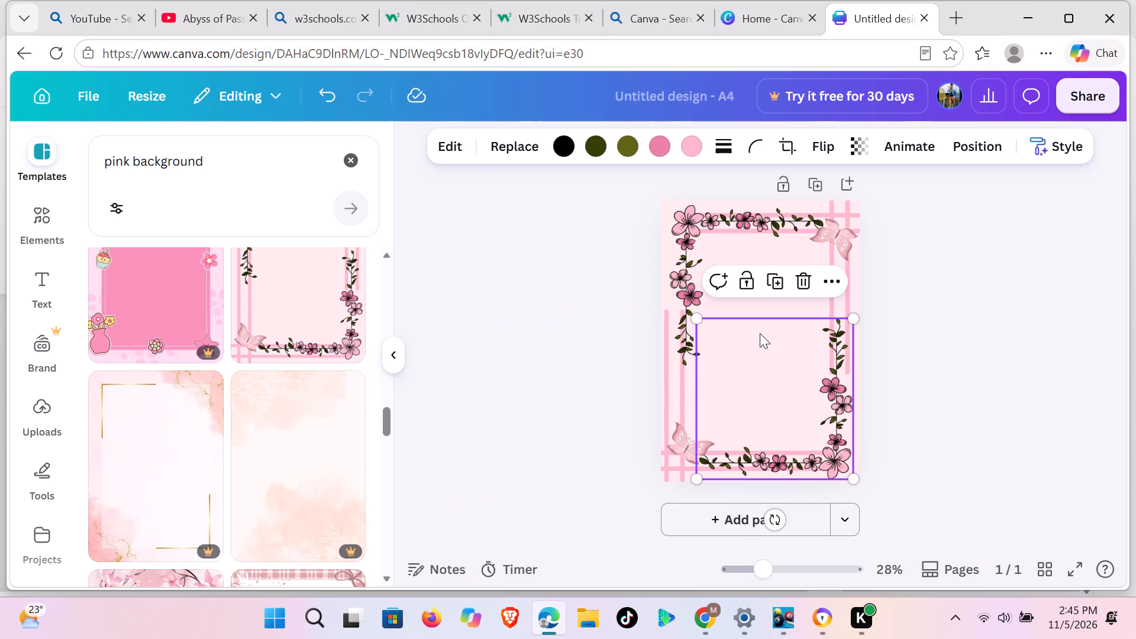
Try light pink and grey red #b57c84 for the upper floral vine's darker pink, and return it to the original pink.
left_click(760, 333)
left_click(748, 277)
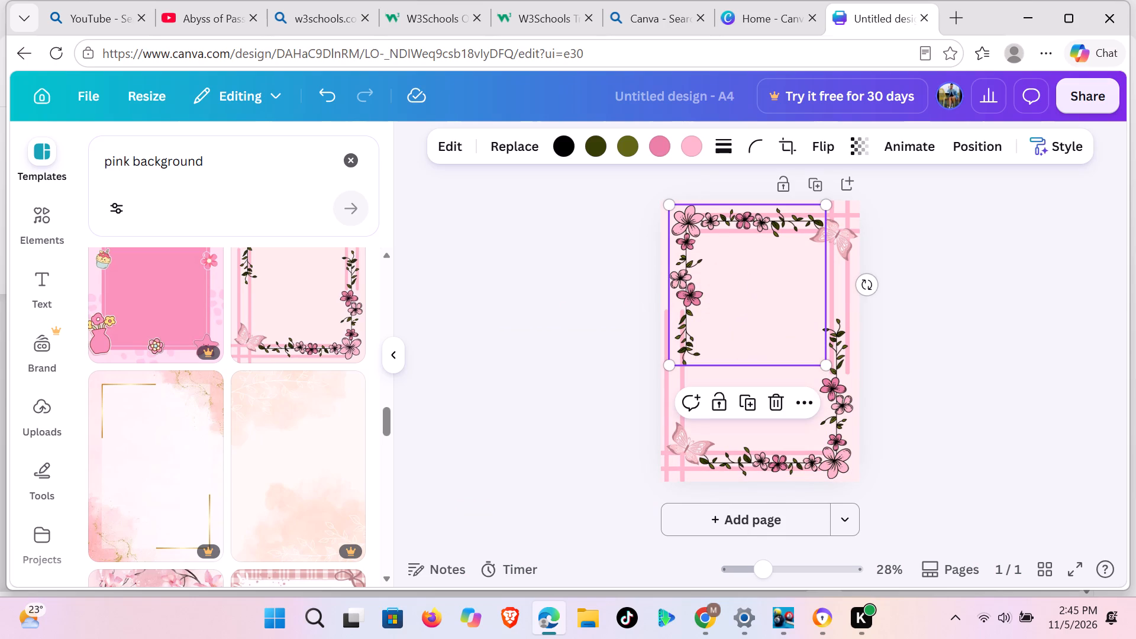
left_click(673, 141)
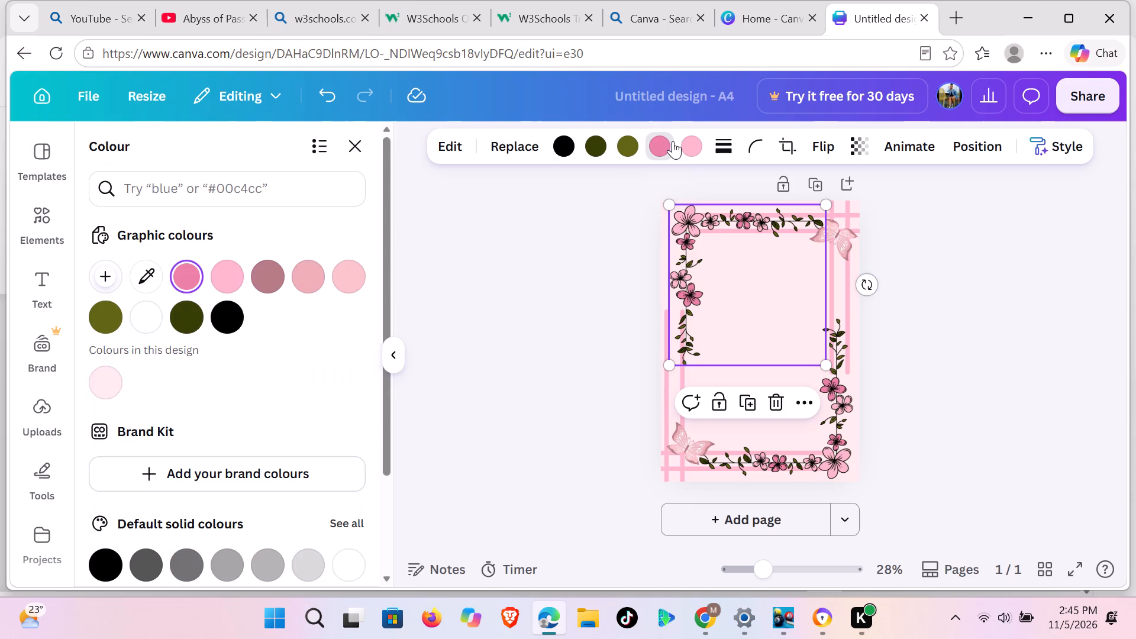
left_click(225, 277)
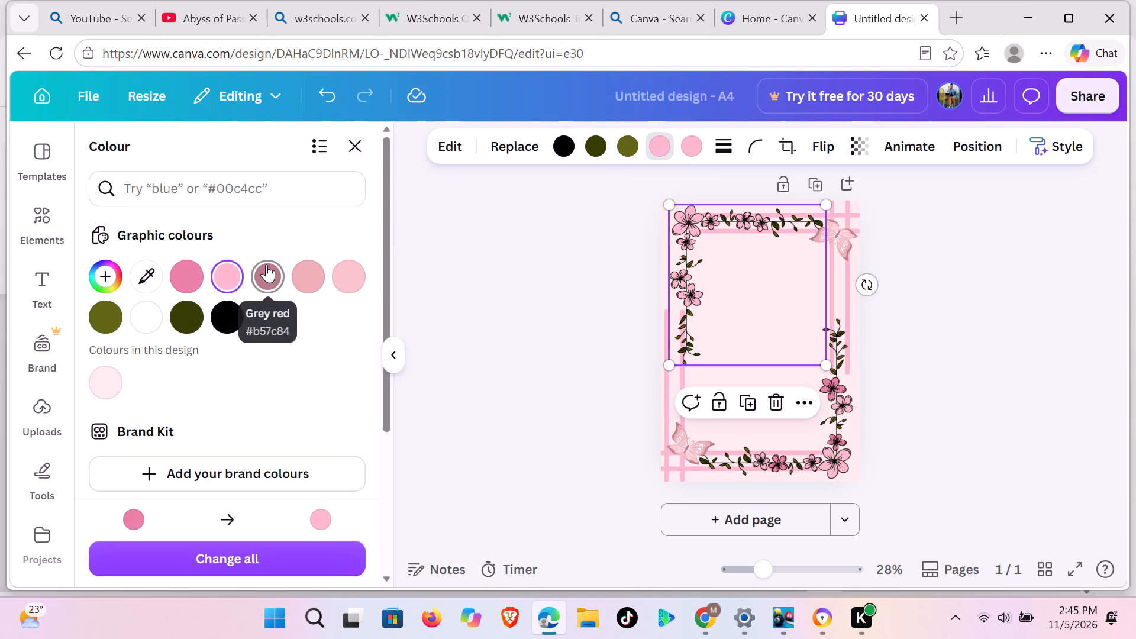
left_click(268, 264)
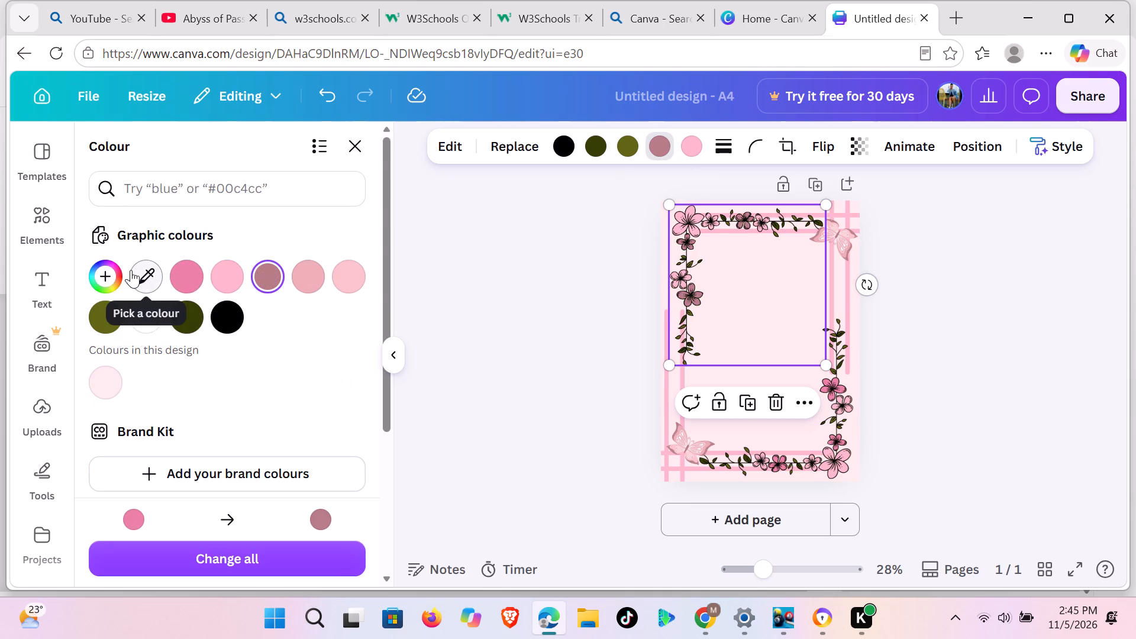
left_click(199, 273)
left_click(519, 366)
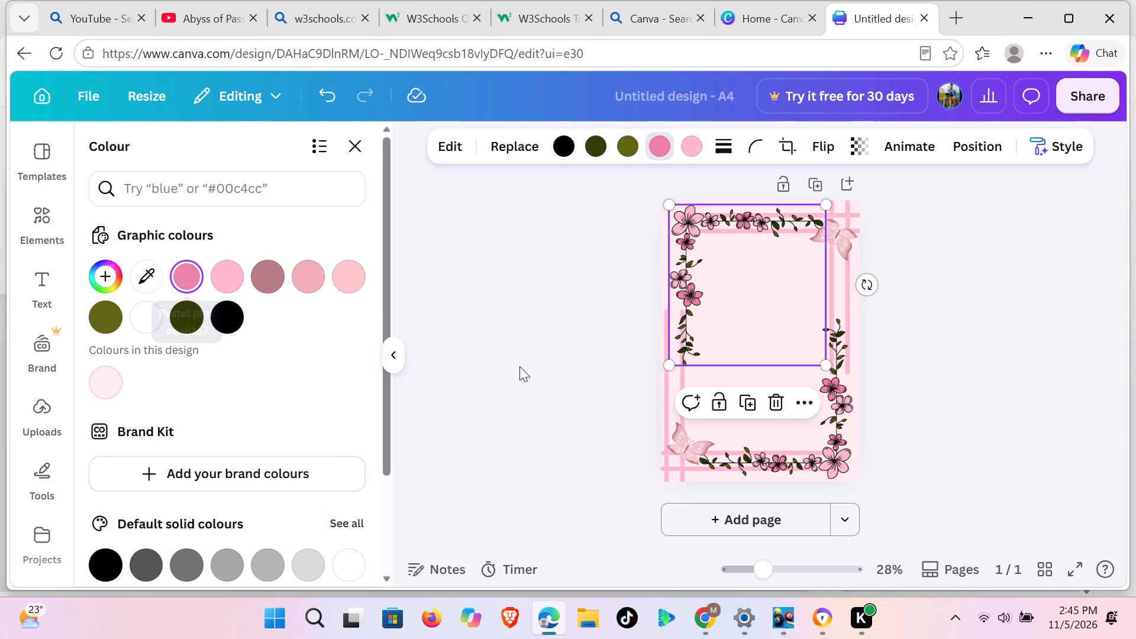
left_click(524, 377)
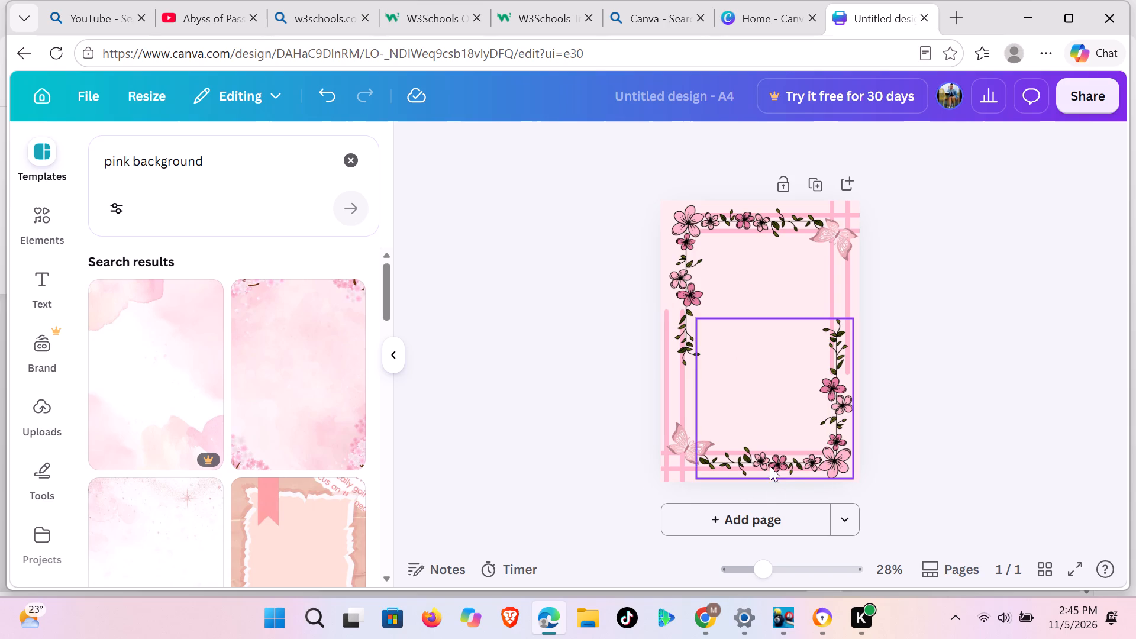
Select the lower floral vine and review the actions available for it.
left_click(752, 375)
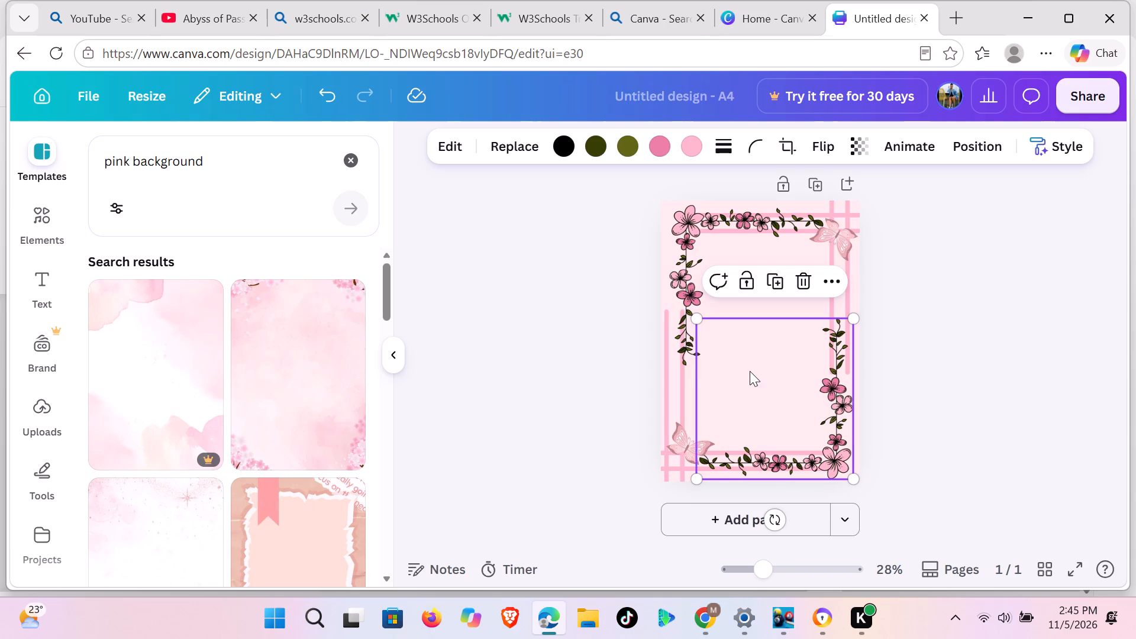
right_click(749, 371)
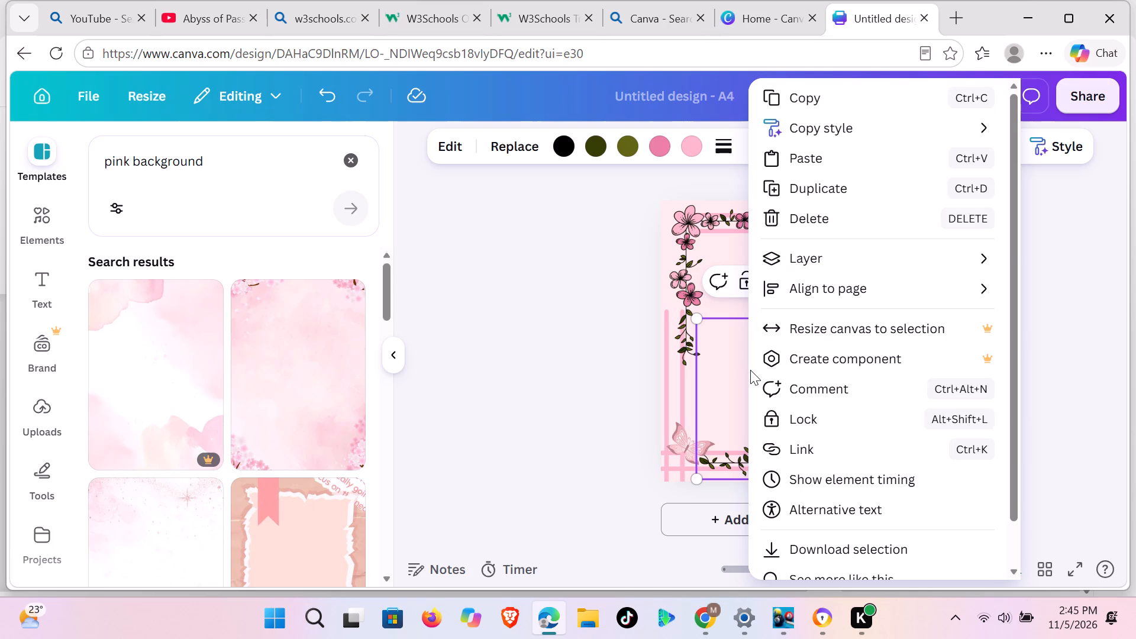
scroll(751, 370, "down", 1)
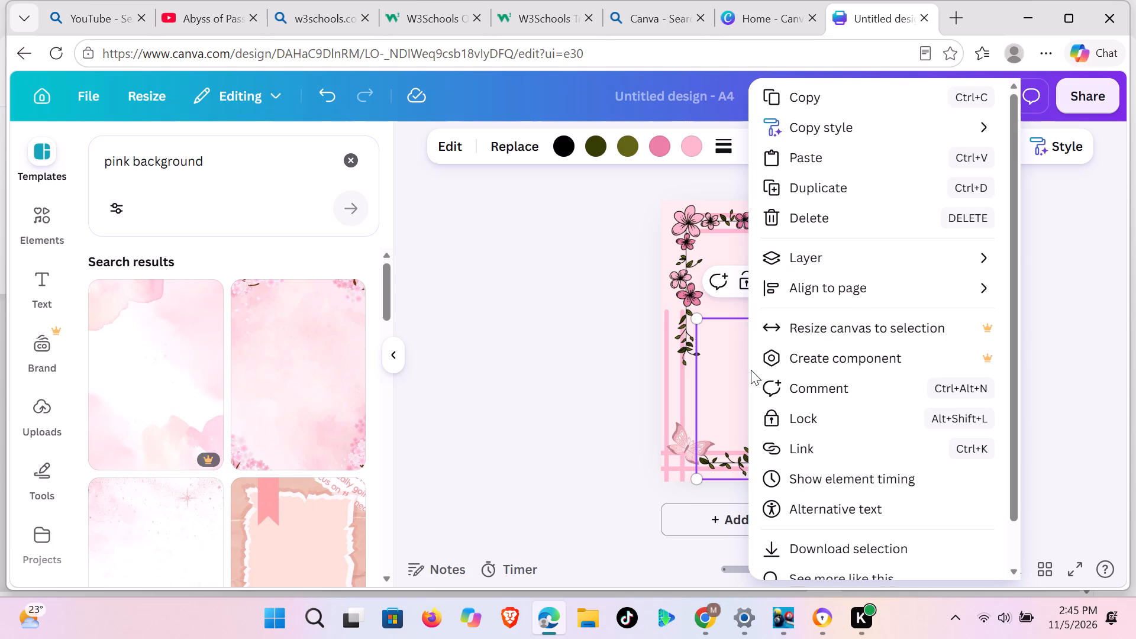
scroll(751, 370, "down", 3)
scroll(751, 370, "up", 9)
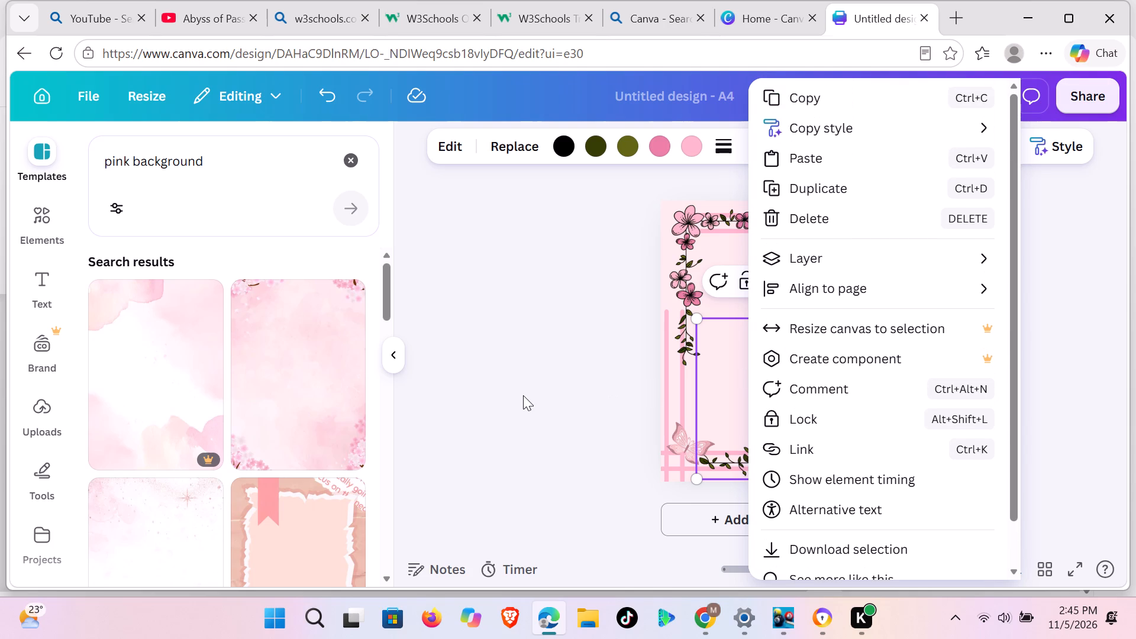
left_click(523, 395)
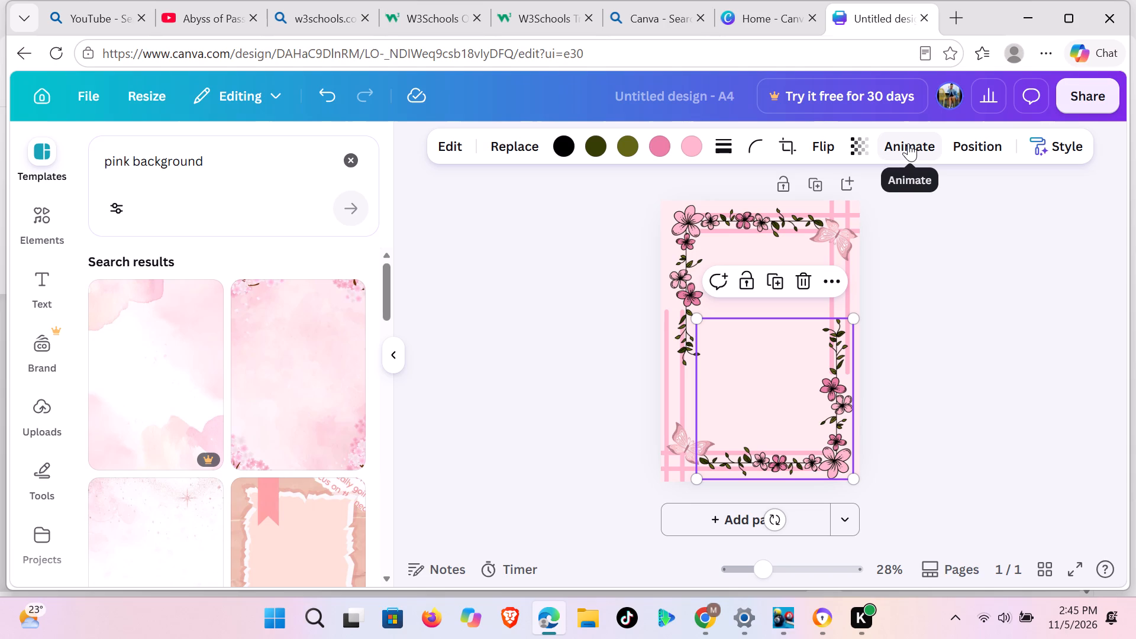
Browse the animation effects for the lower floral vine and preview some, including Breathe, without applying any.
left_click(908, 143)
scroll(113, 444, "up", 1)
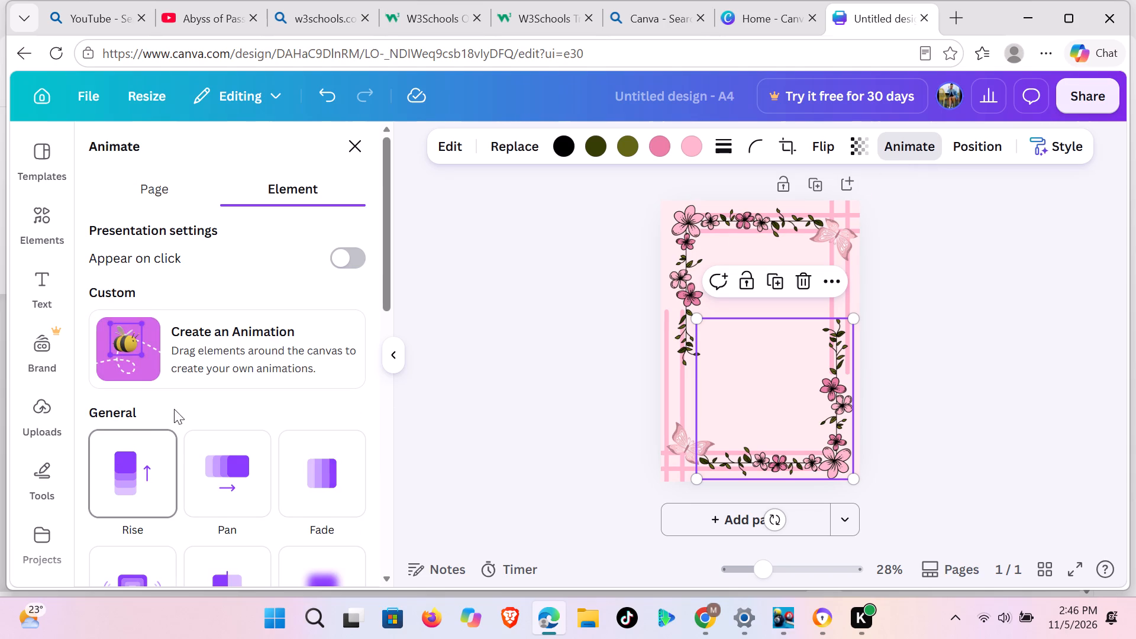
scroll(188, 400, "down", 3)
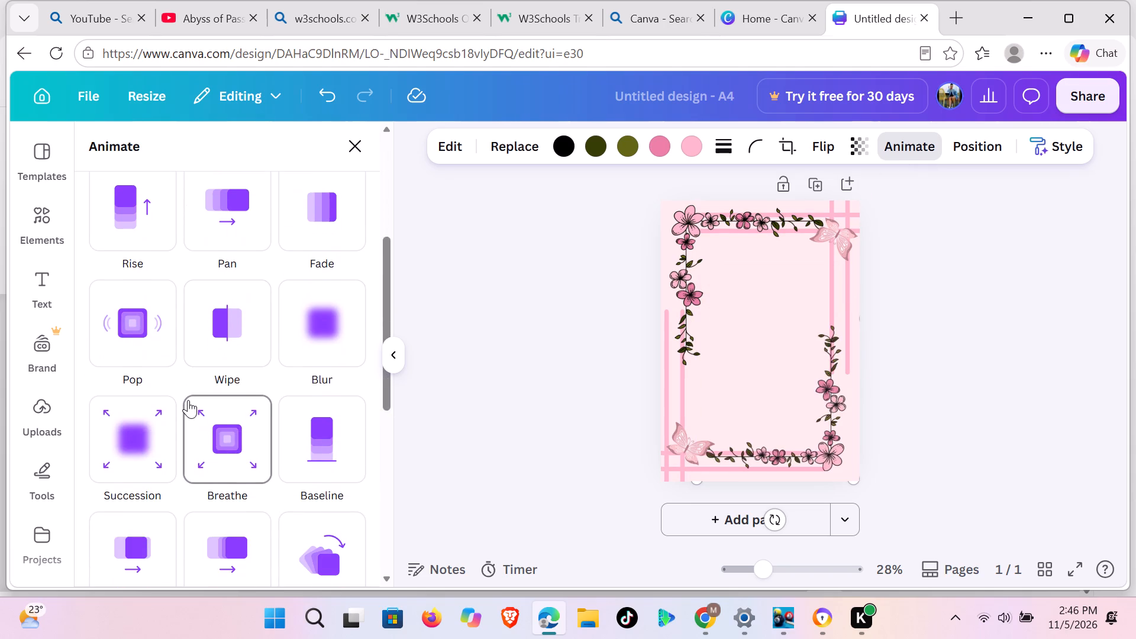
scroll(188, 400, "down", 4)
scroll(188, 400, "up", 2)
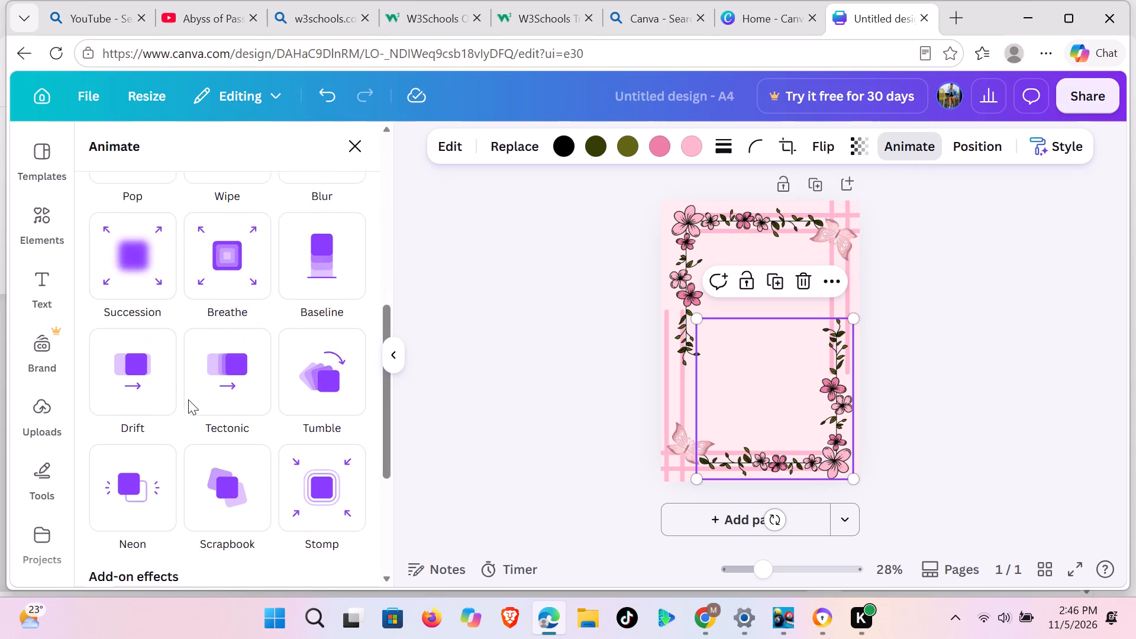
scroll(188, 399, "up", 1)
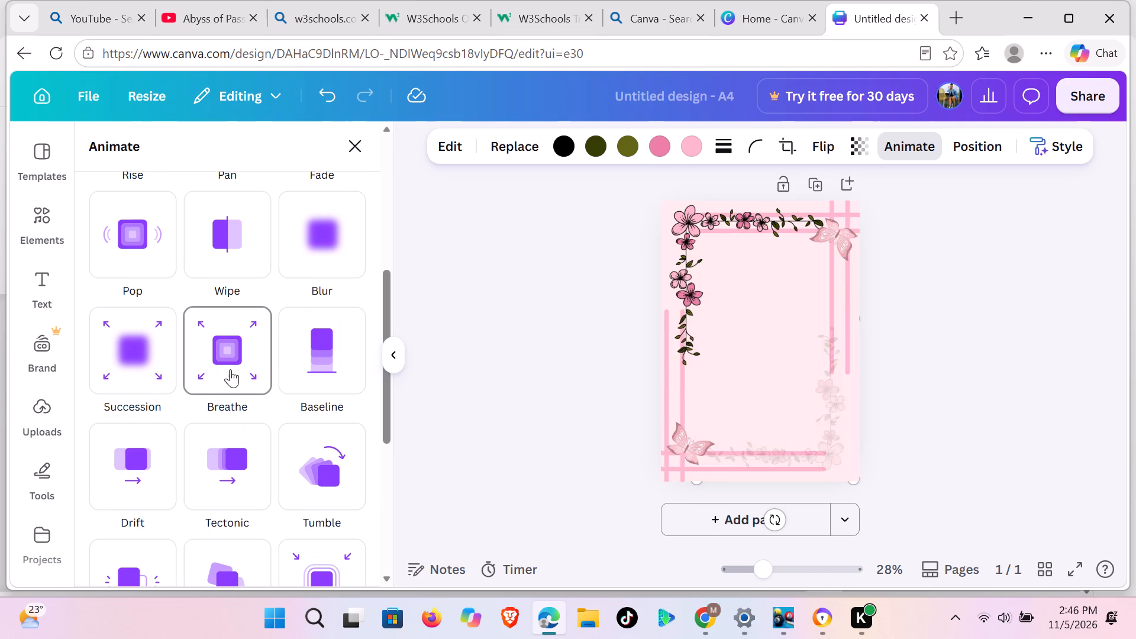
left_click(504, 355)
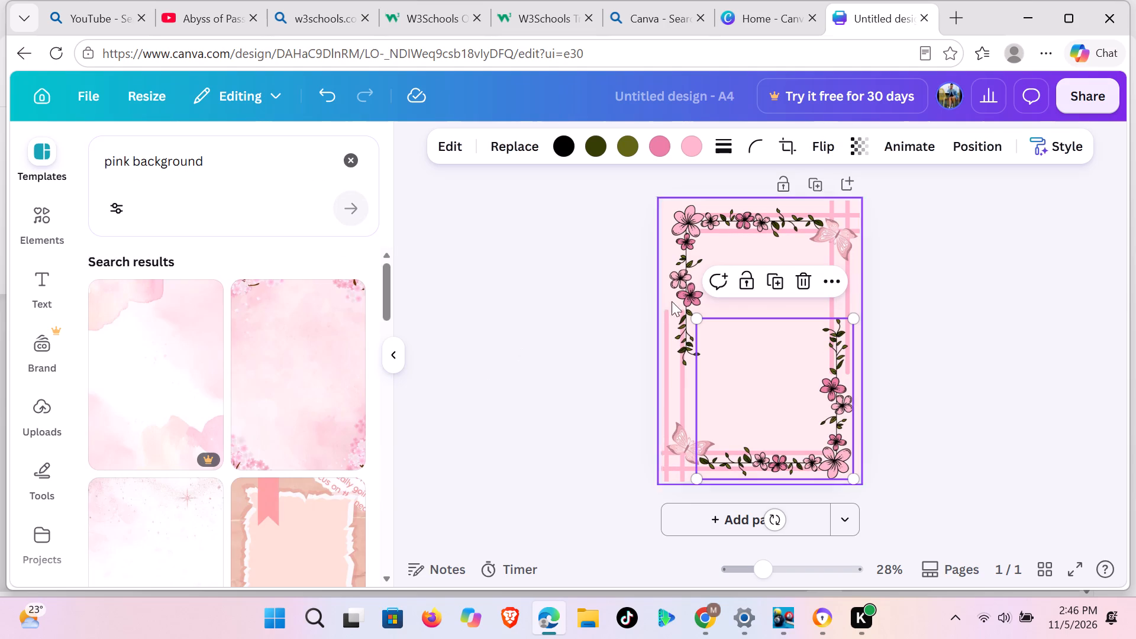
left_click(560, 343)
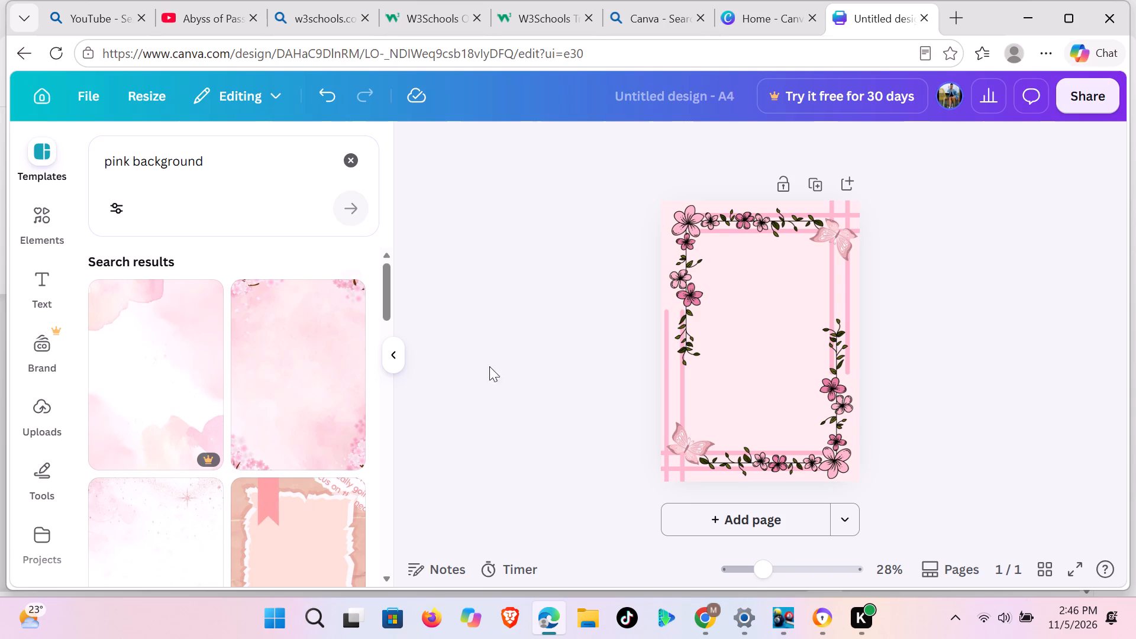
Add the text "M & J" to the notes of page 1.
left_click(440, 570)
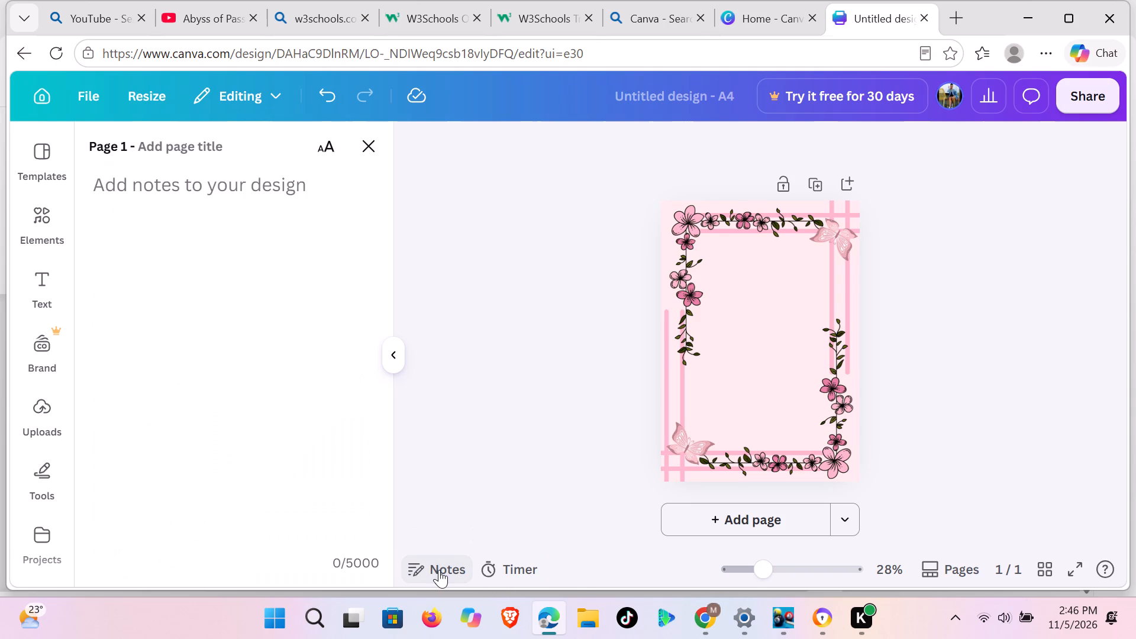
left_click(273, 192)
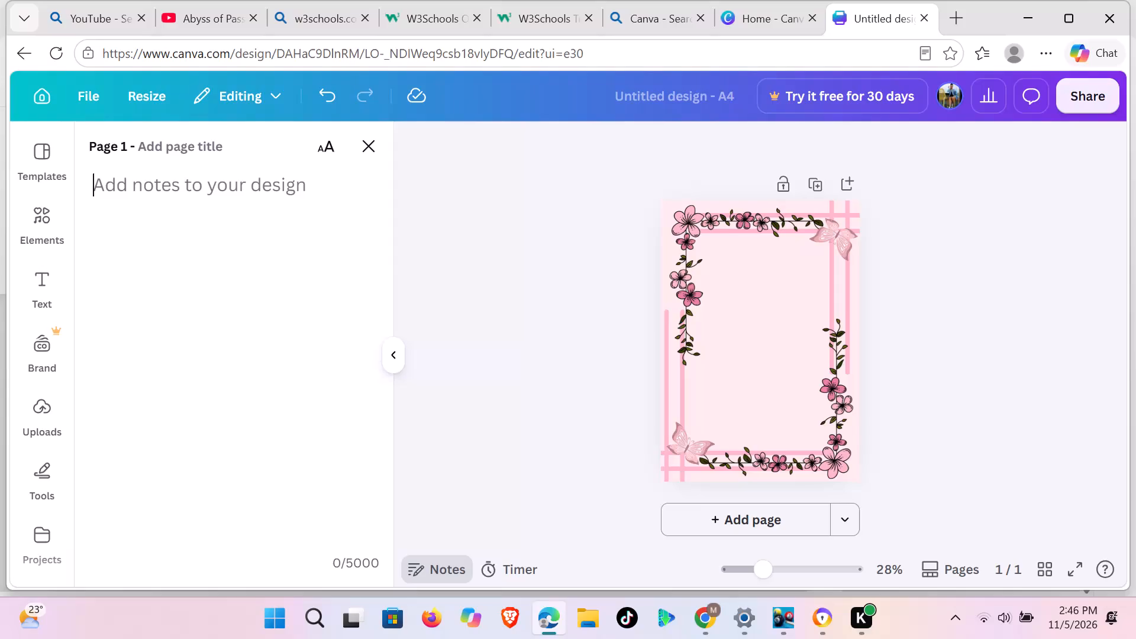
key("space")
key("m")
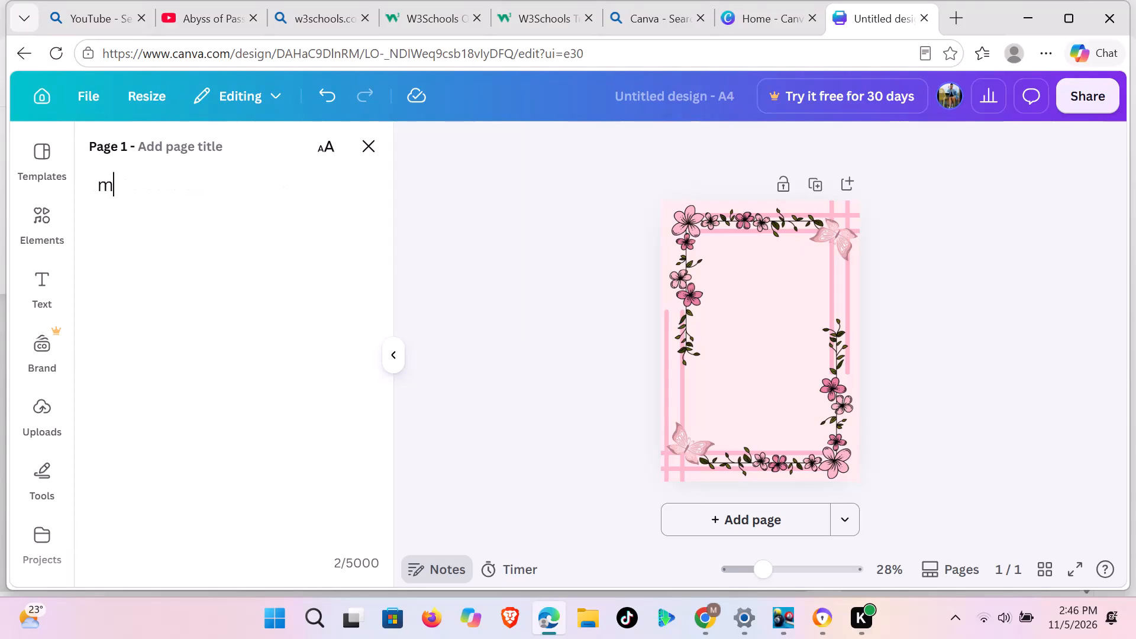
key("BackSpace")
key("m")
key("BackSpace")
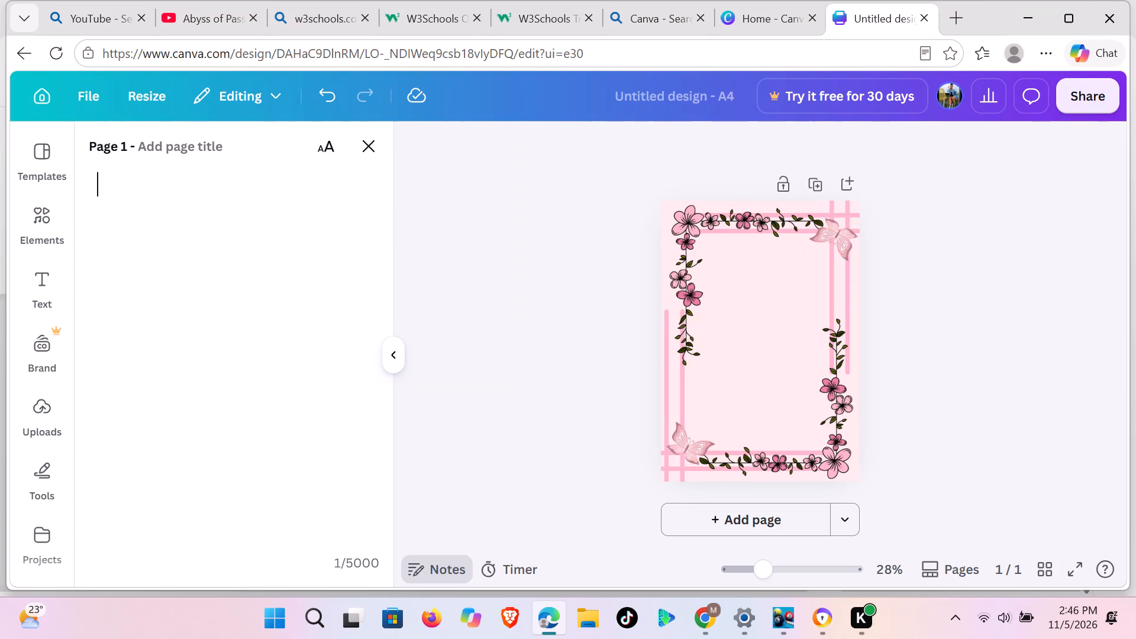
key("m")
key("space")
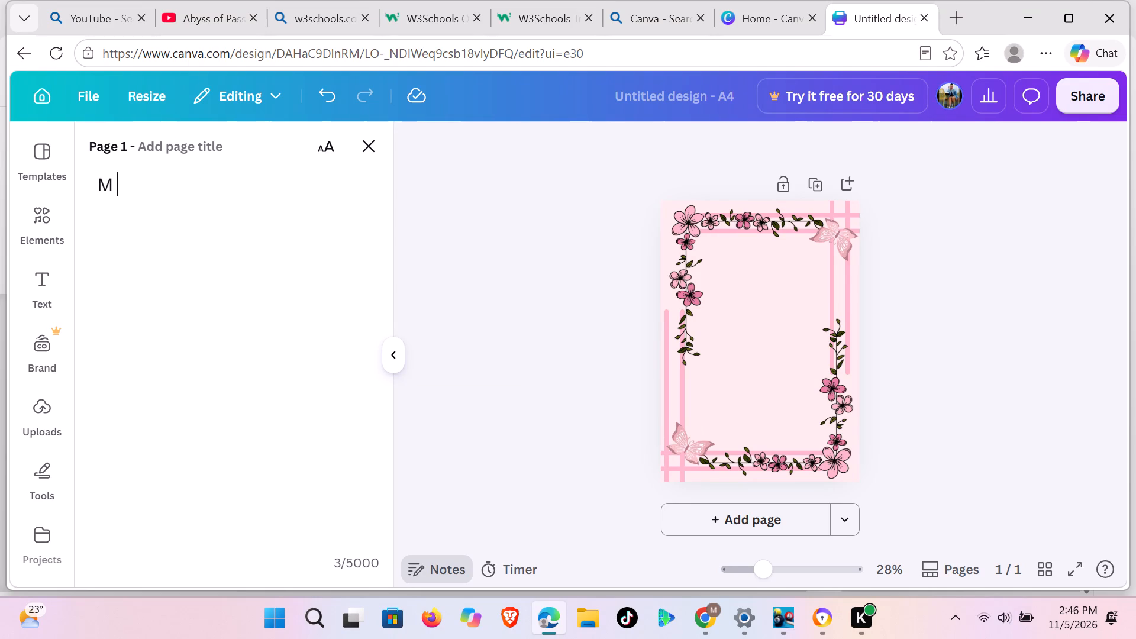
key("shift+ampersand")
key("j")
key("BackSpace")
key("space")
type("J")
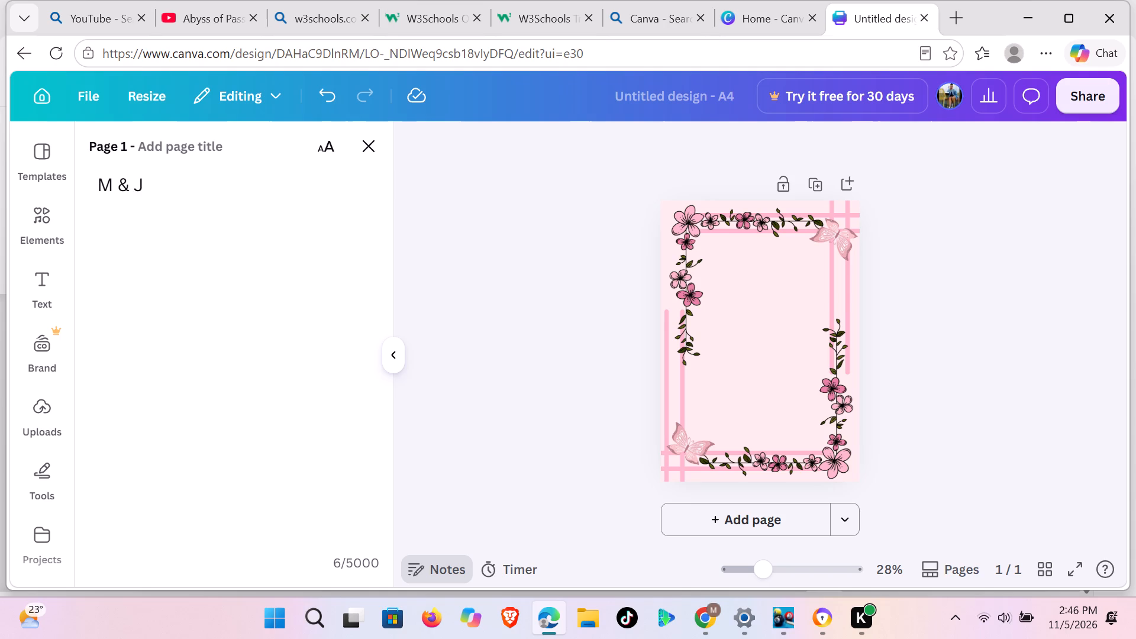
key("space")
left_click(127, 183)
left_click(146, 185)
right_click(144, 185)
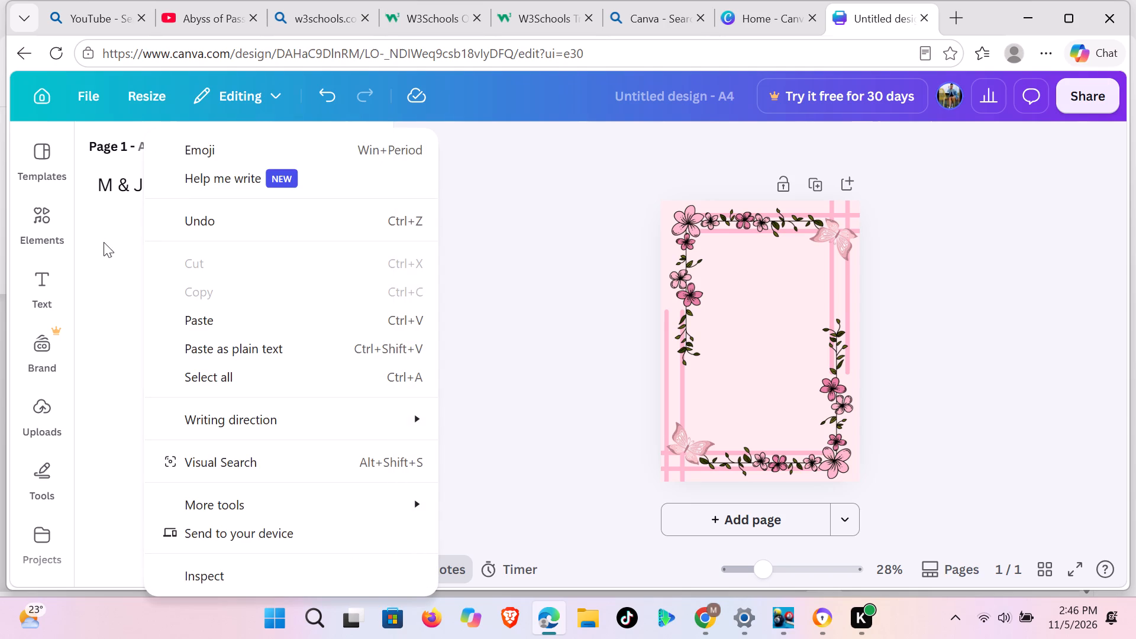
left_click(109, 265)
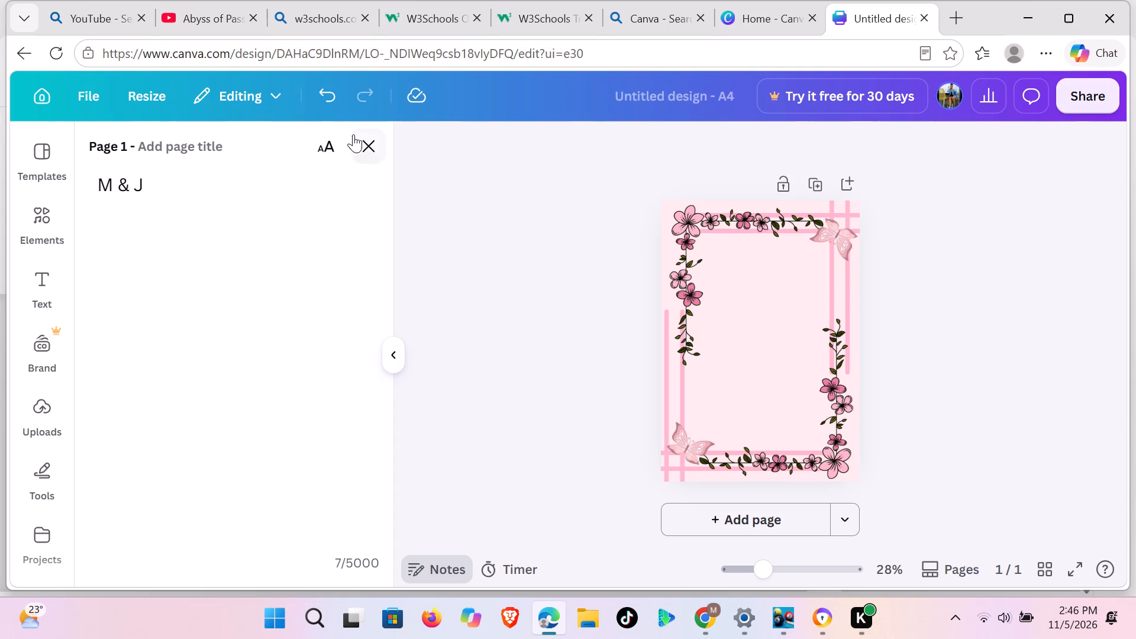
Enlarge the page notes' text to Large (32px) and finally to Extra-Large (40px).
left_click(325, 143)
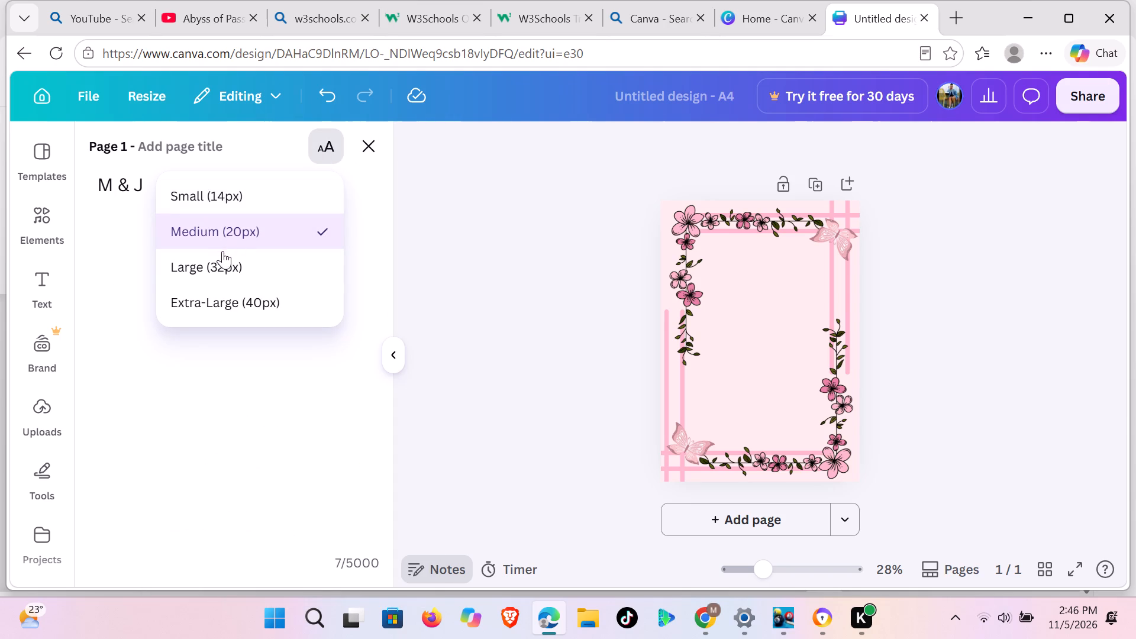
left_click(209, 264)
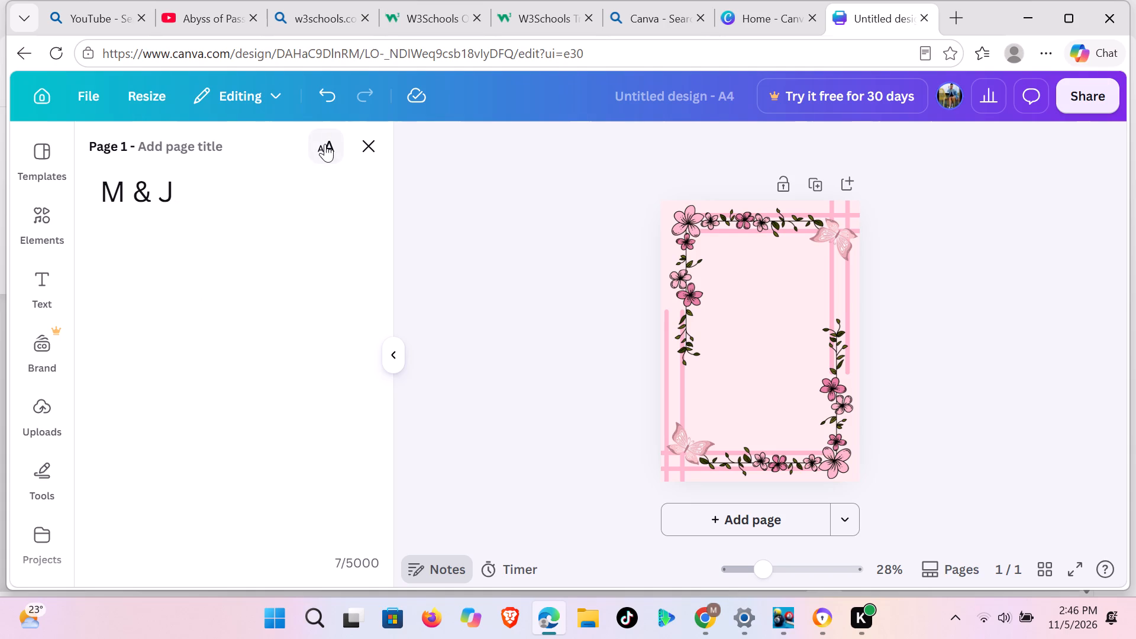
left_click(325, 144)
left_click(240, 301)
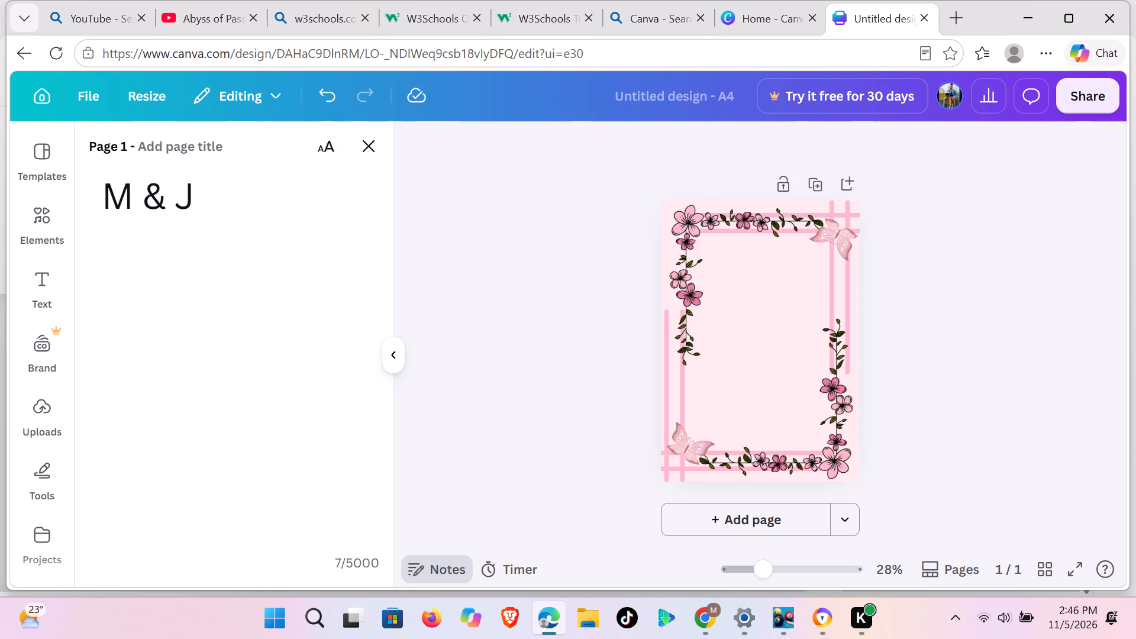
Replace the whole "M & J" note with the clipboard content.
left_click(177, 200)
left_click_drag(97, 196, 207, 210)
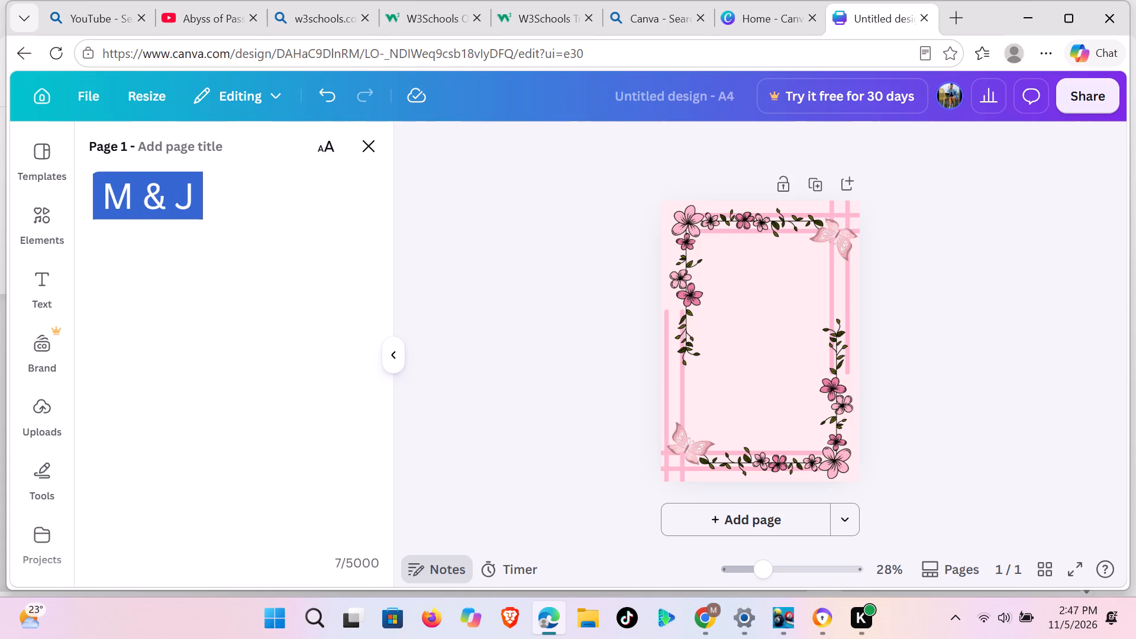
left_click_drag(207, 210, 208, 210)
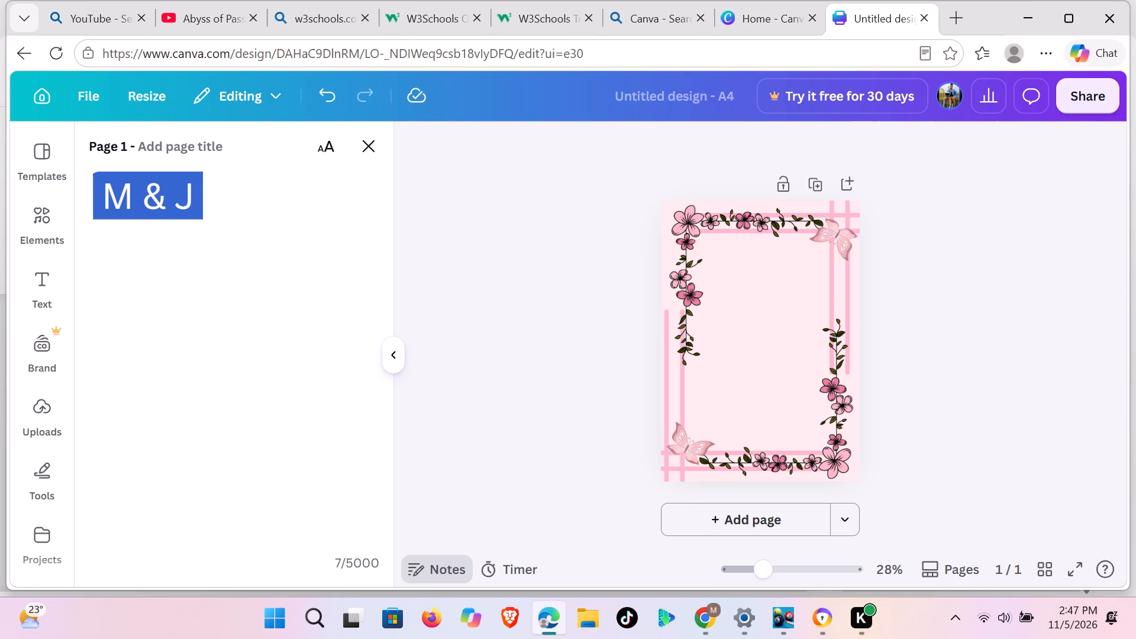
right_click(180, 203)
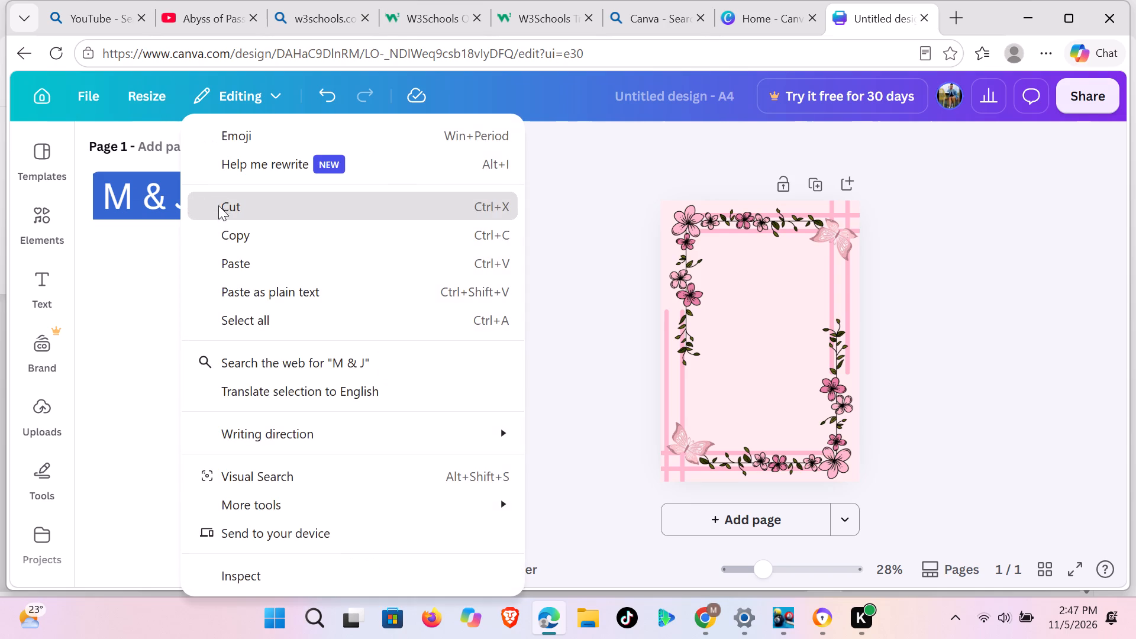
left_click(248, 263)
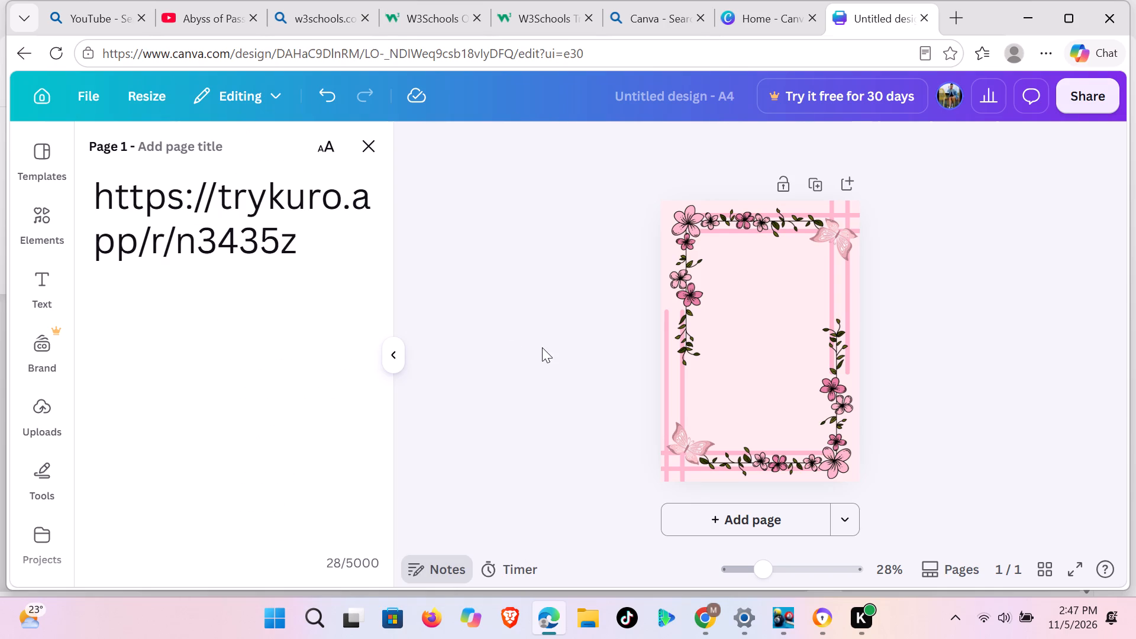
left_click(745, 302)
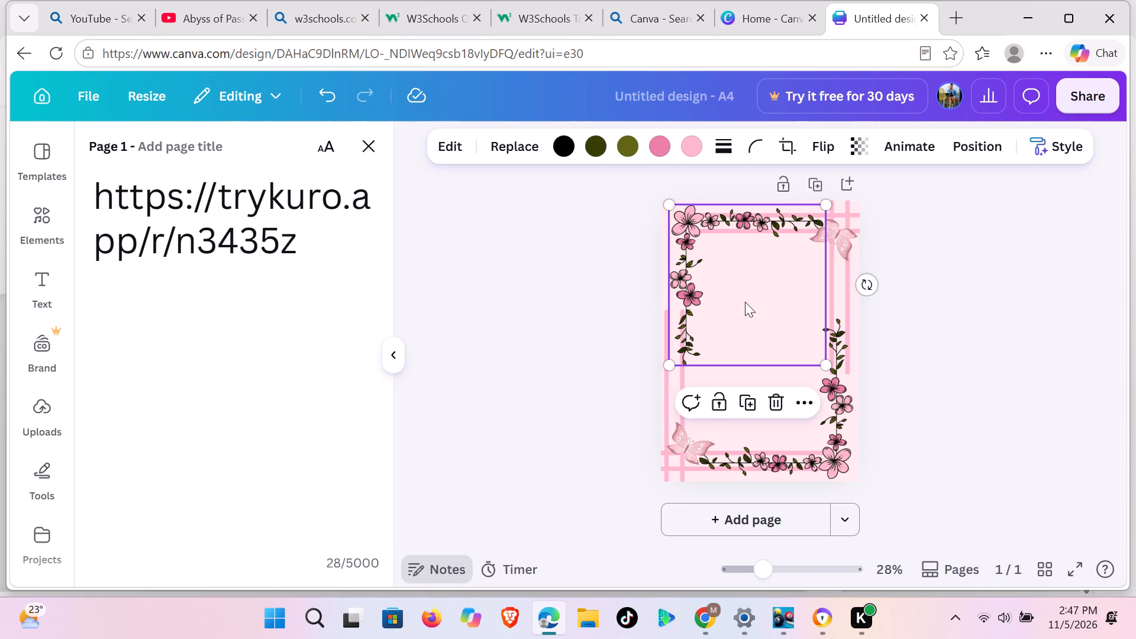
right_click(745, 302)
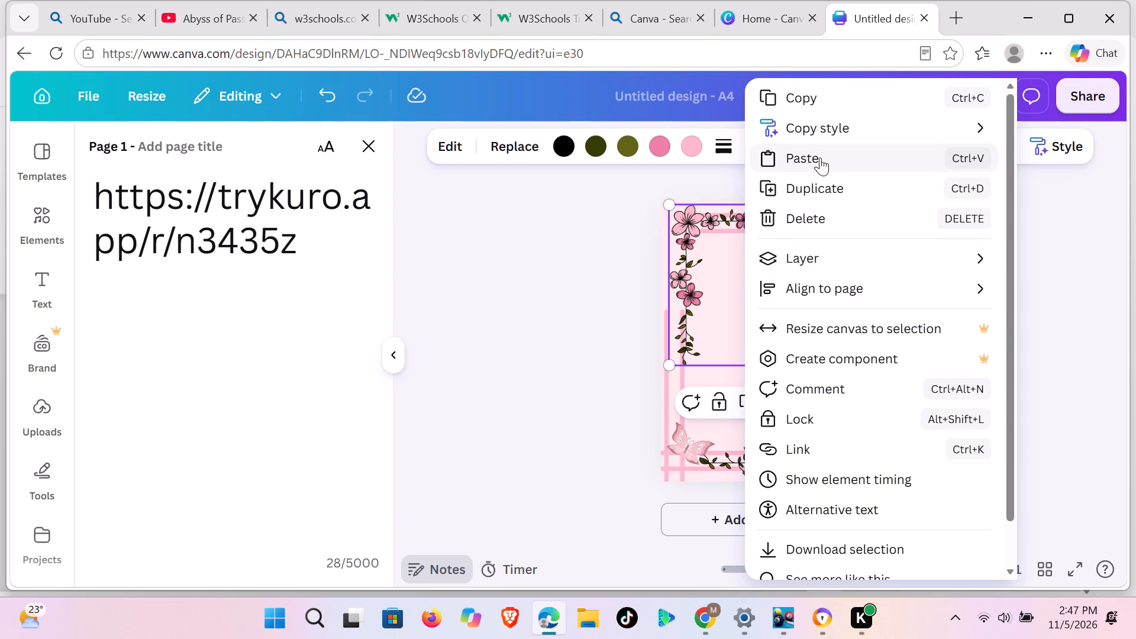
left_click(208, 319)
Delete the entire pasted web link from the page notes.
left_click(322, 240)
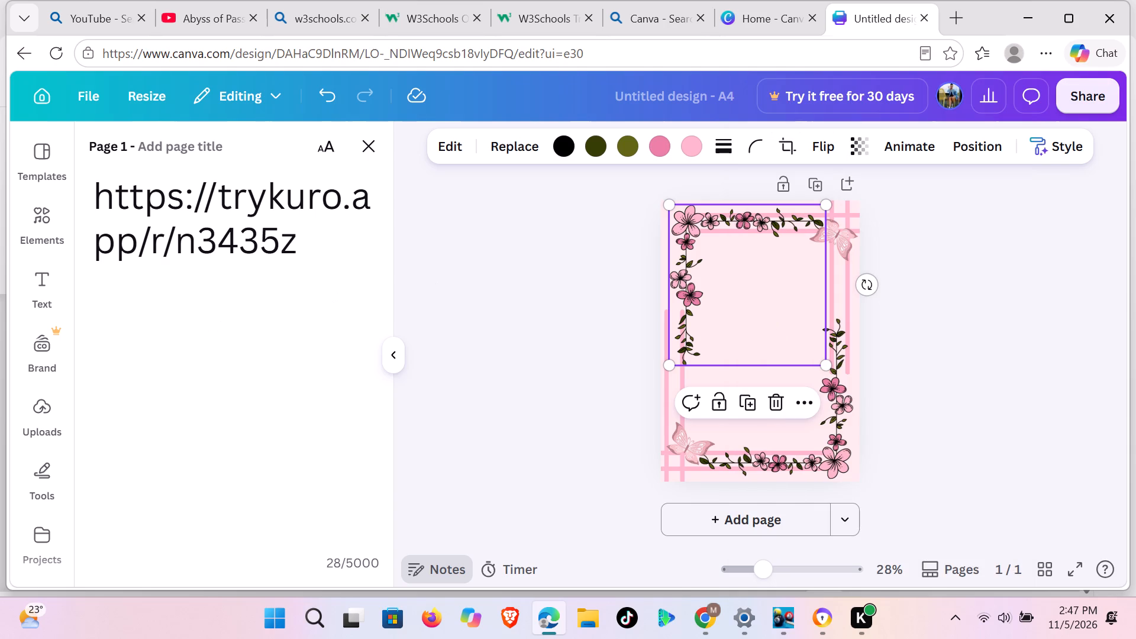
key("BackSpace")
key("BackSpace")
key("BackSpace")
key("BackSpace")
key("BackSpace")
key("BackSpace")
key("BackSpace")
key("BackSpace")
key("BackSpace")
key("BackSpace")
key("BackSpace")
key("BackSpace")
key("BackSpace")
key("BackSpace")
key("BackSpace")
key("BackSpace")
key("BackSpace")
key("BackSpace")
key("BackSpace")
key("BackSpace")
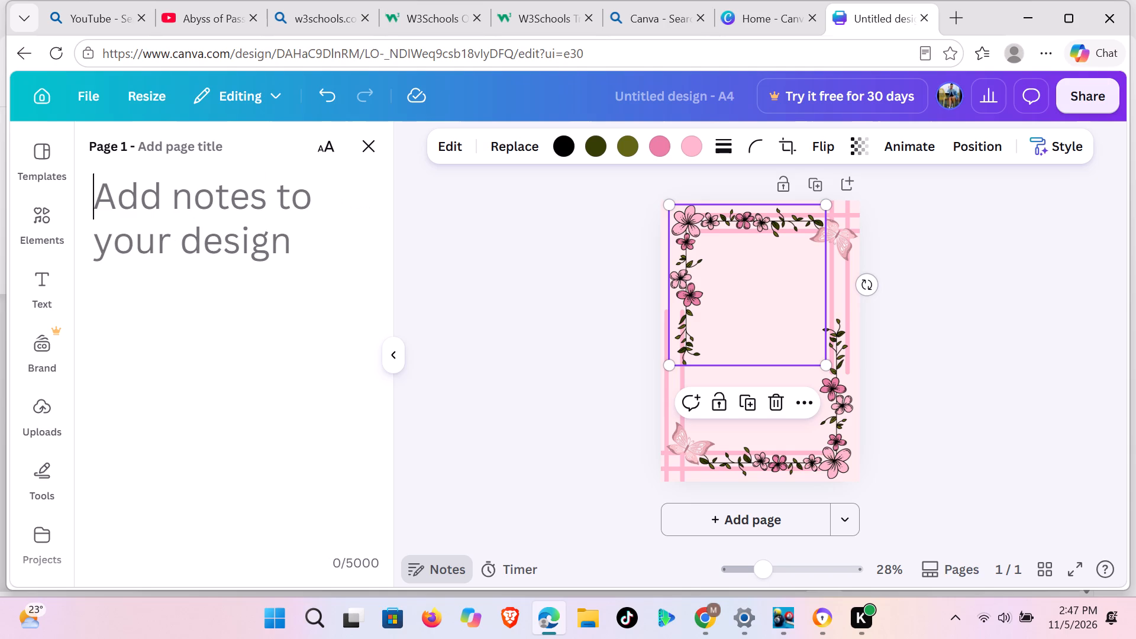
Write the initials "M", "&" and "J" on three separate lines of the page 1 notes, indenting each line further than the previous one.
key("m")
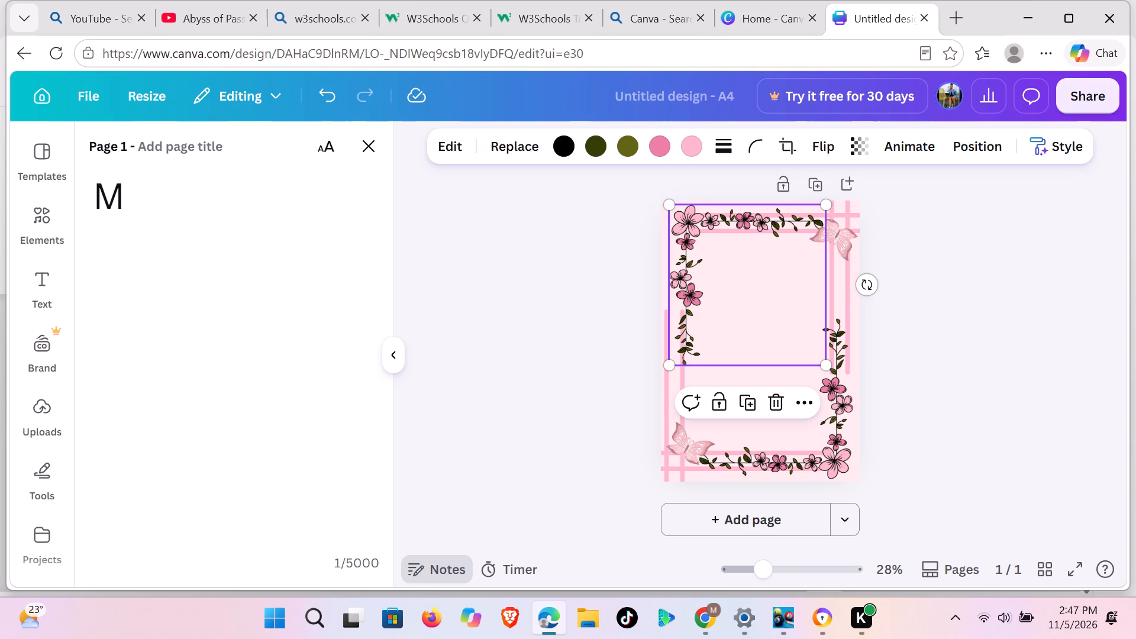
key("space")
key("Return")
key("space")
key("space")
key("space")
key("space")
key("shift+ampersand")
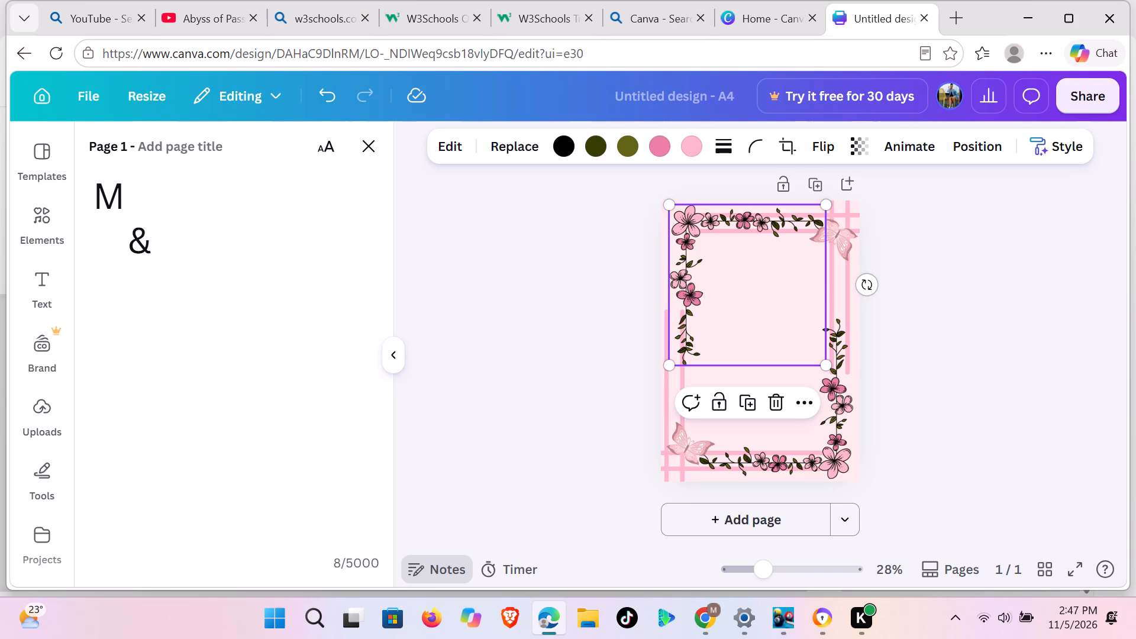
key("Return")
key("space")
key("space")
key("space")
key("space")
key("space")
key("space")
key("space")
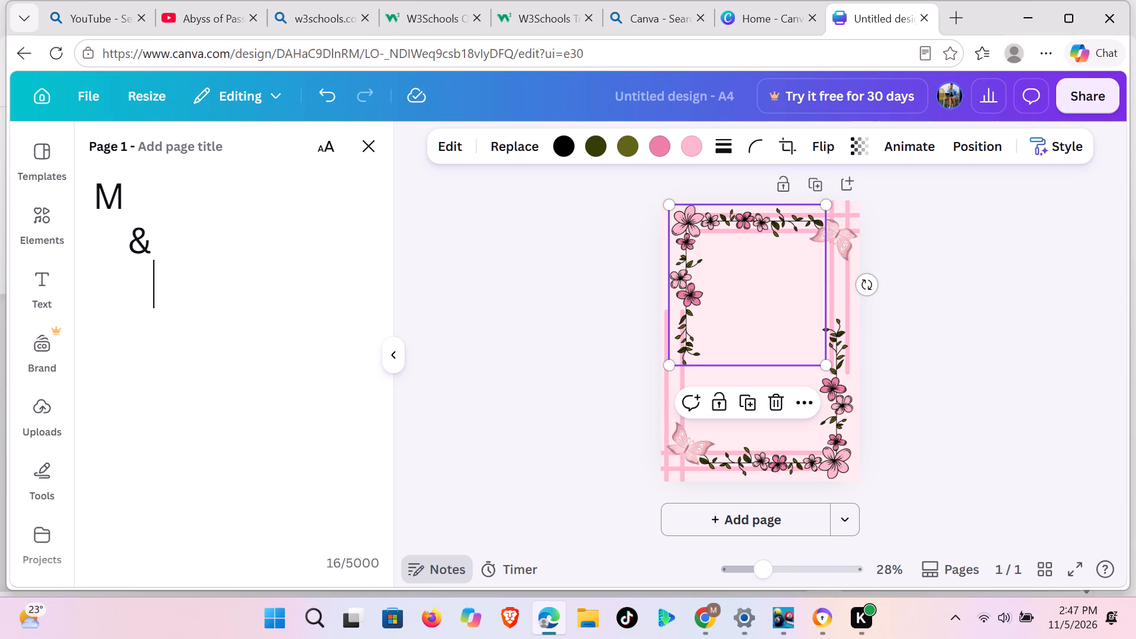
key("space")
key("j")
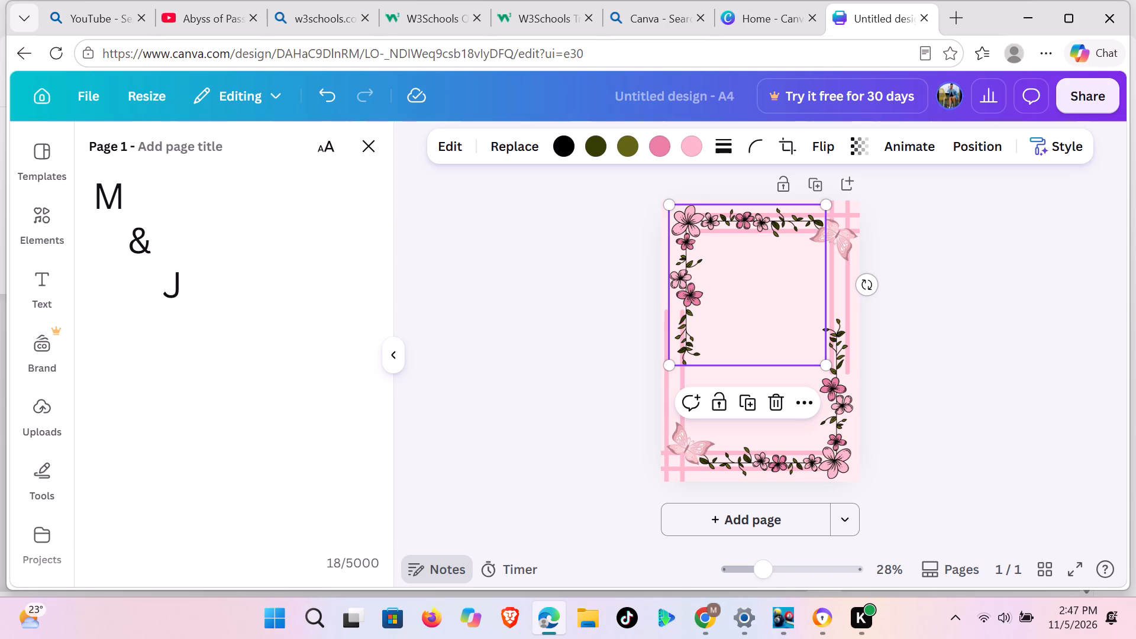
Copy the whole staggered "M & J" note and paste it onto the page as text, allowing the site to read the clipboard.
left_click_drag(92, 191, 219, 325)
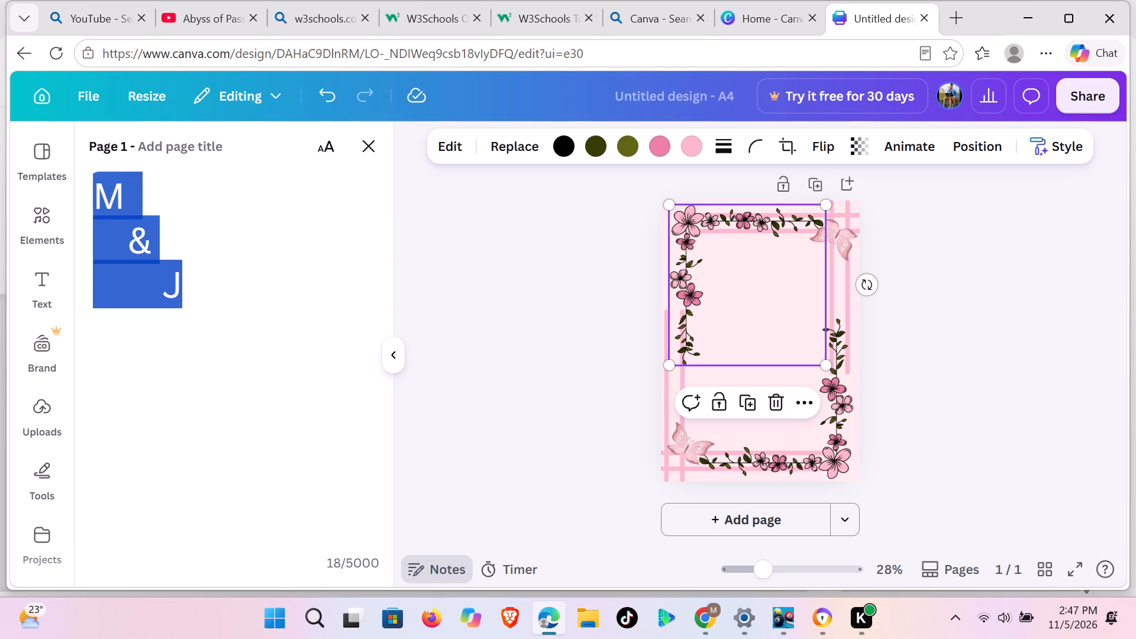
right_click(188, 242)
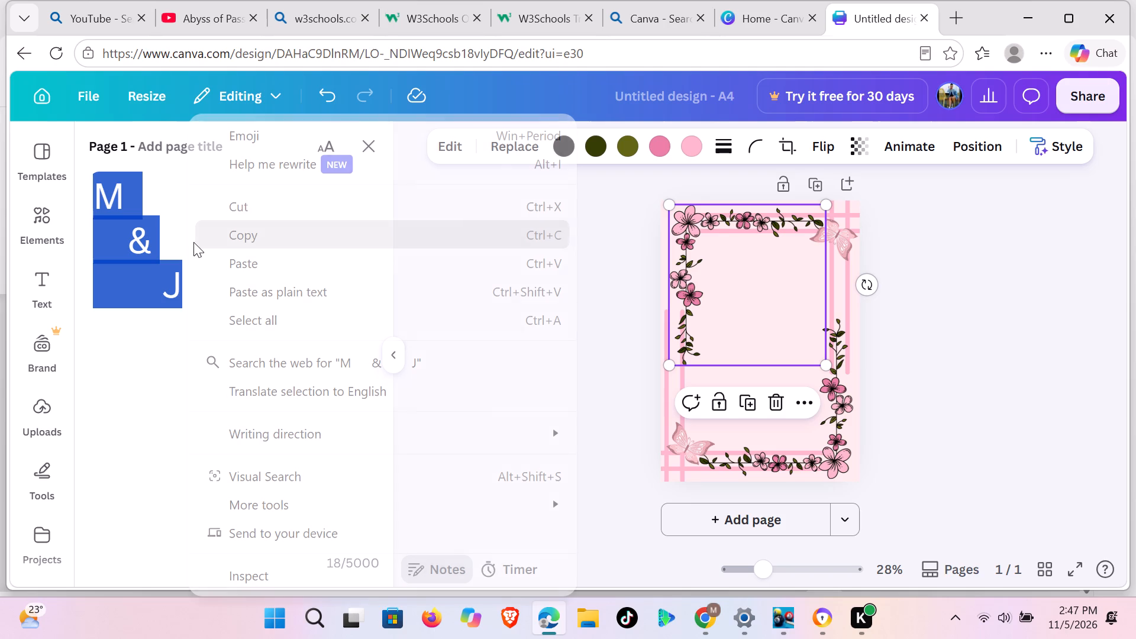
left_click(294, 235)
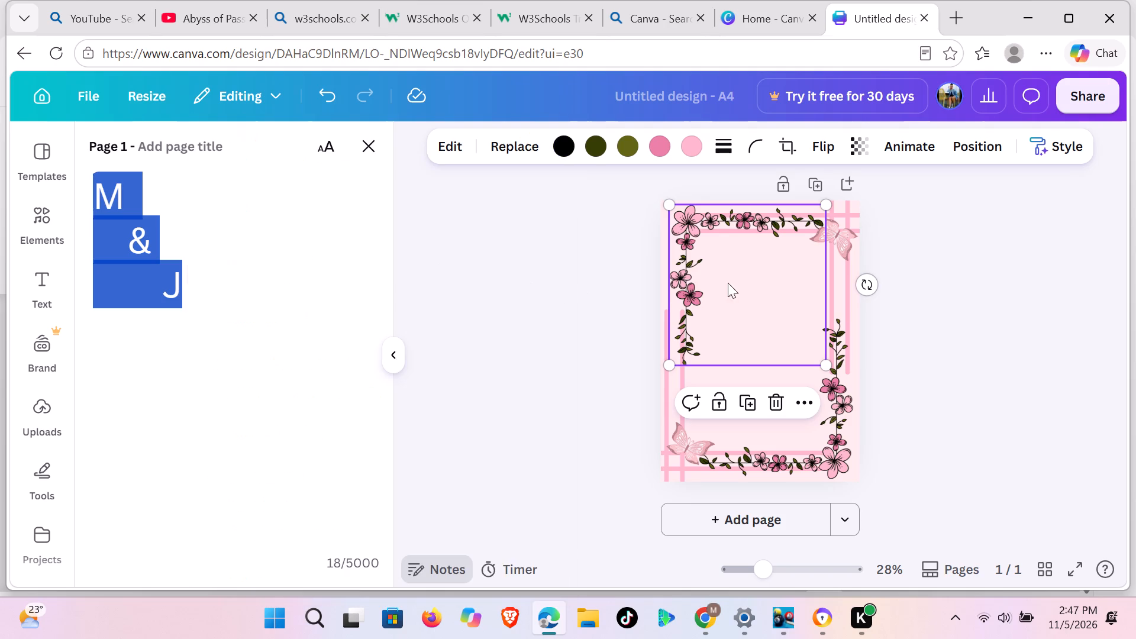
left_click(753, 270)
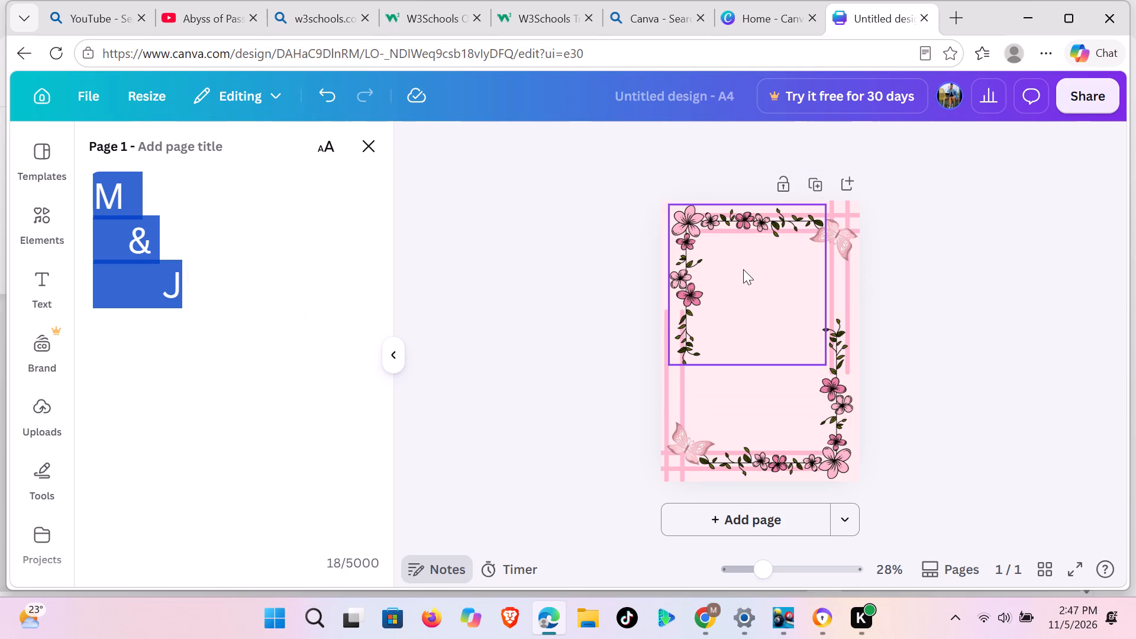
right_click(743, 269)
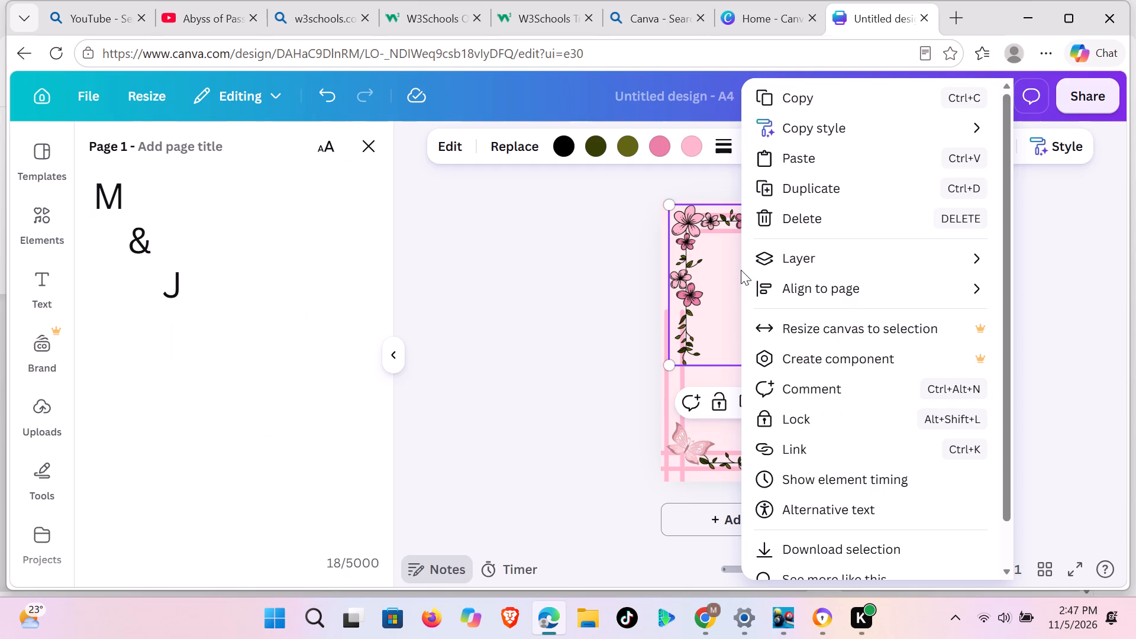
left_click(803, 162)
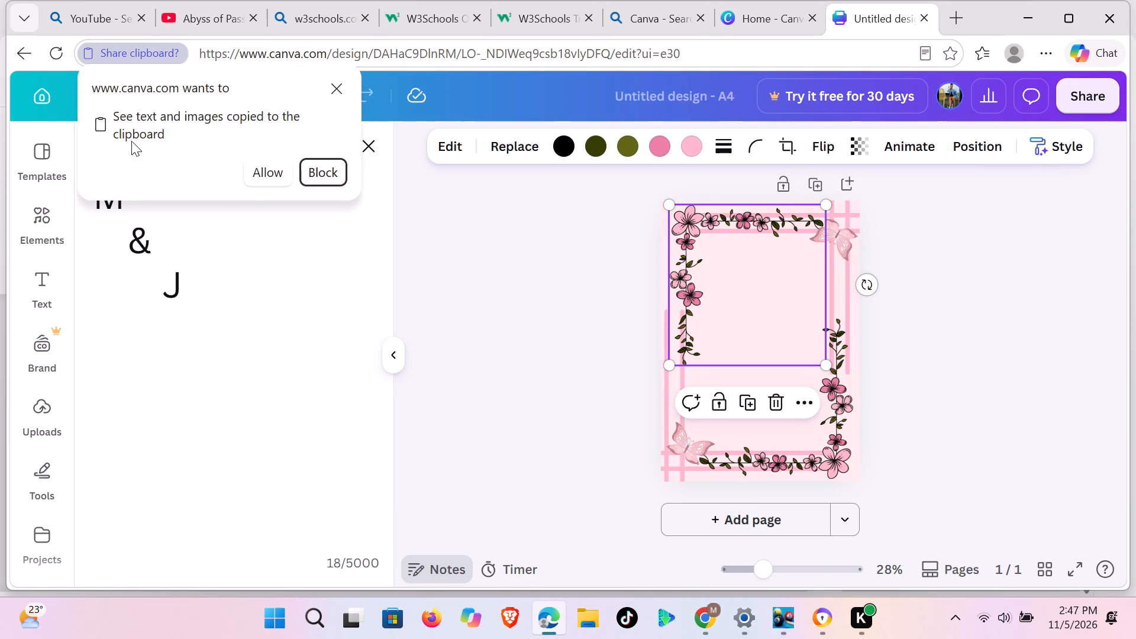
left_click(290, 172)
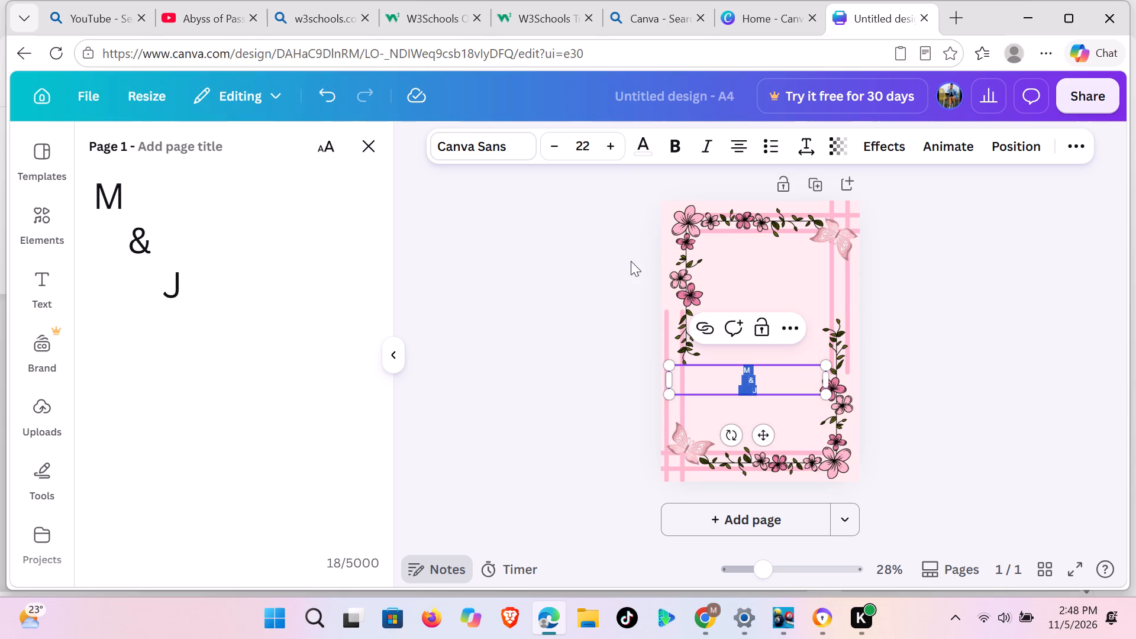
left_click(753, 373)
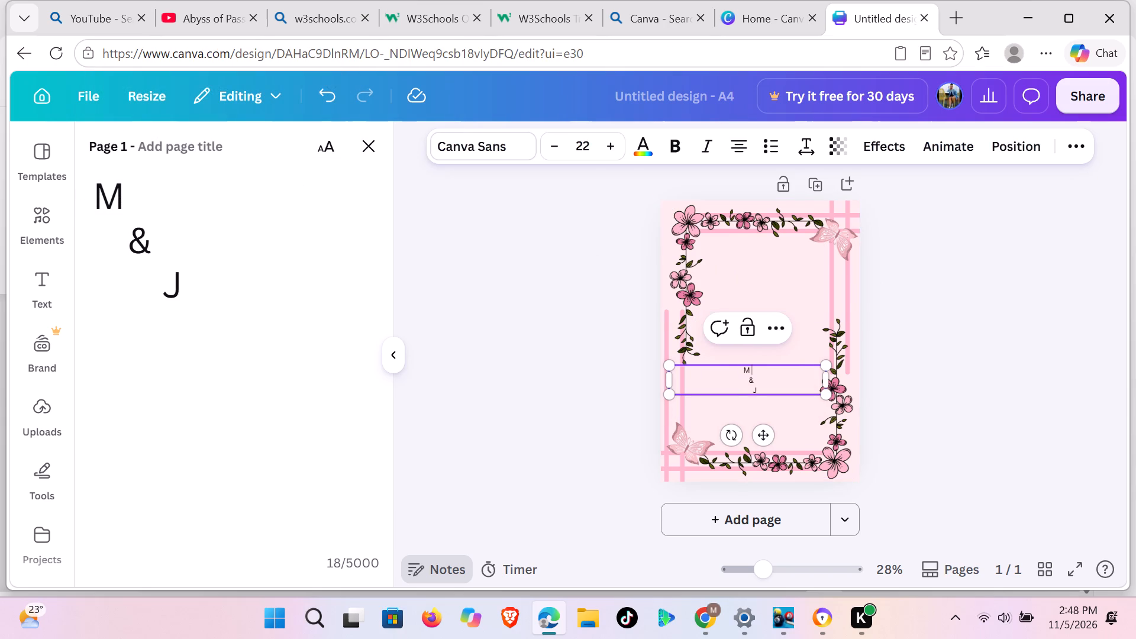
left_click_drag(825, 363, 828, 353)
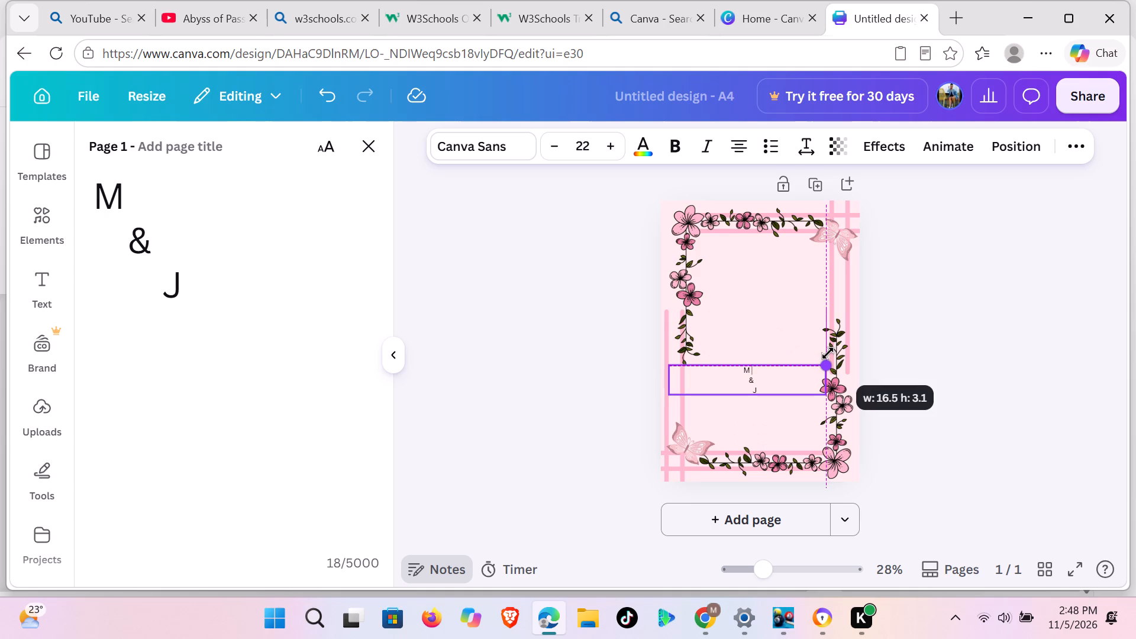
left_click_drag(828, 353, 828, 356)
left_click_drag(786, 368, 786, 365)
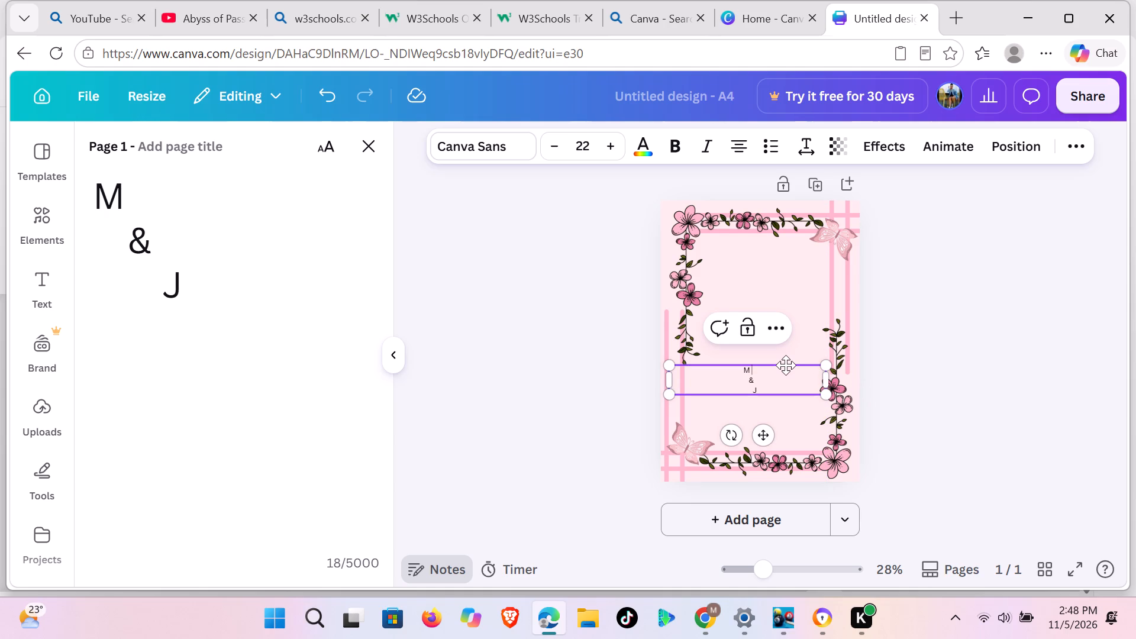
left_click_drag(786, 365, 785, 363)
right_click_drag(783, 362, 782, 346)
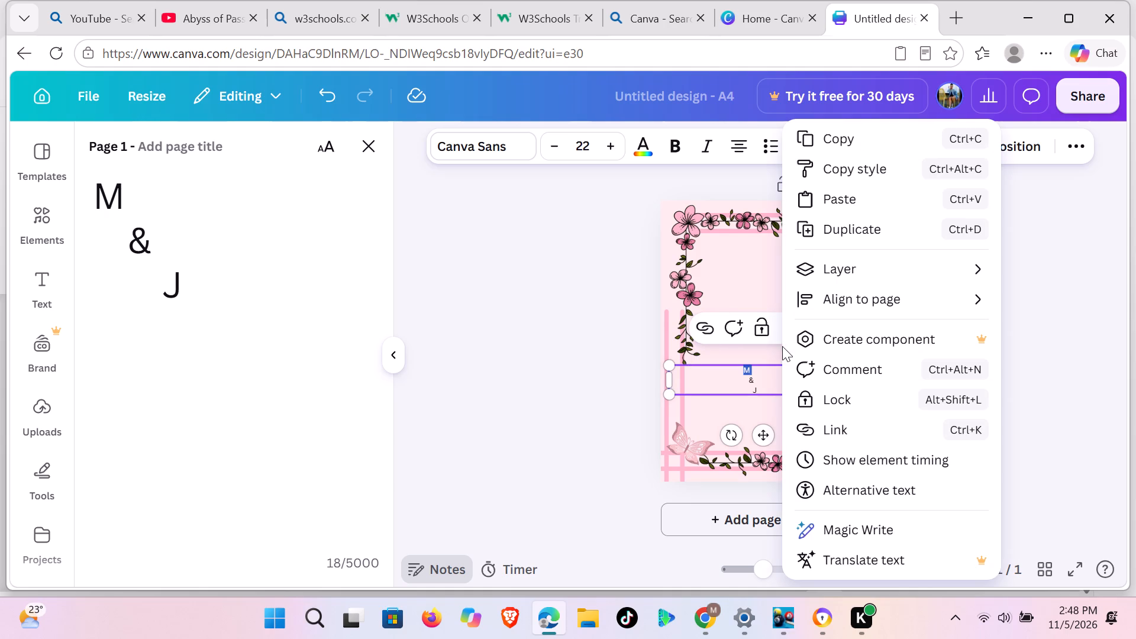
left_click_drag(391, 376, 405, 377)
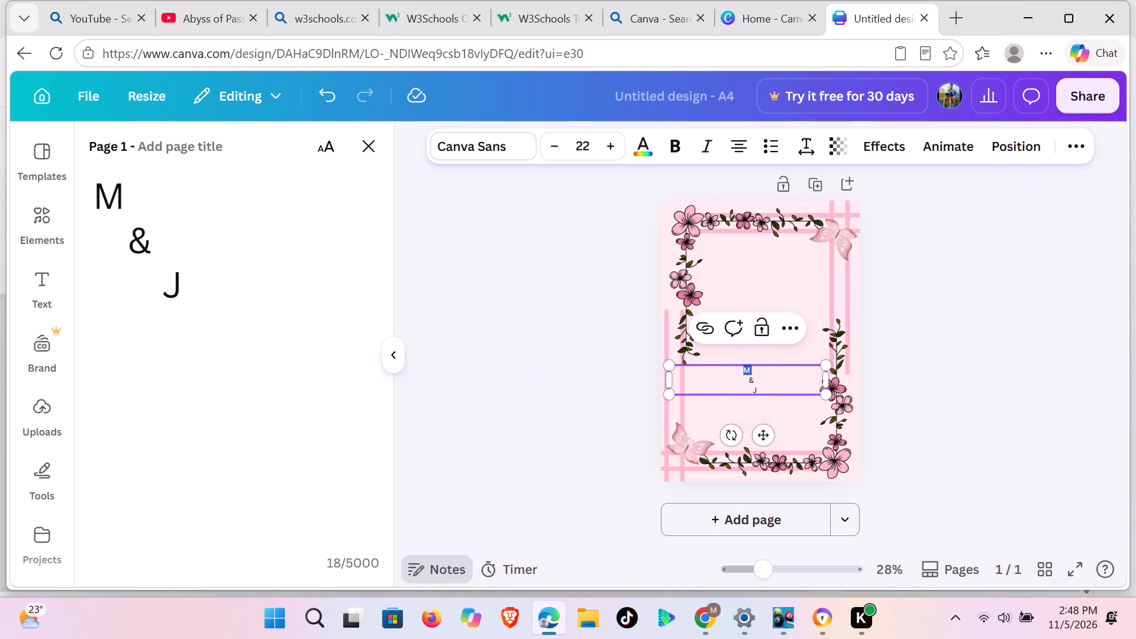
Move the pasted "M & J" text up into the upper part of the floral frame, level with the flowers of the left border.
left_click(757, 366)
left_click_drag(757, 366, 757, 361)
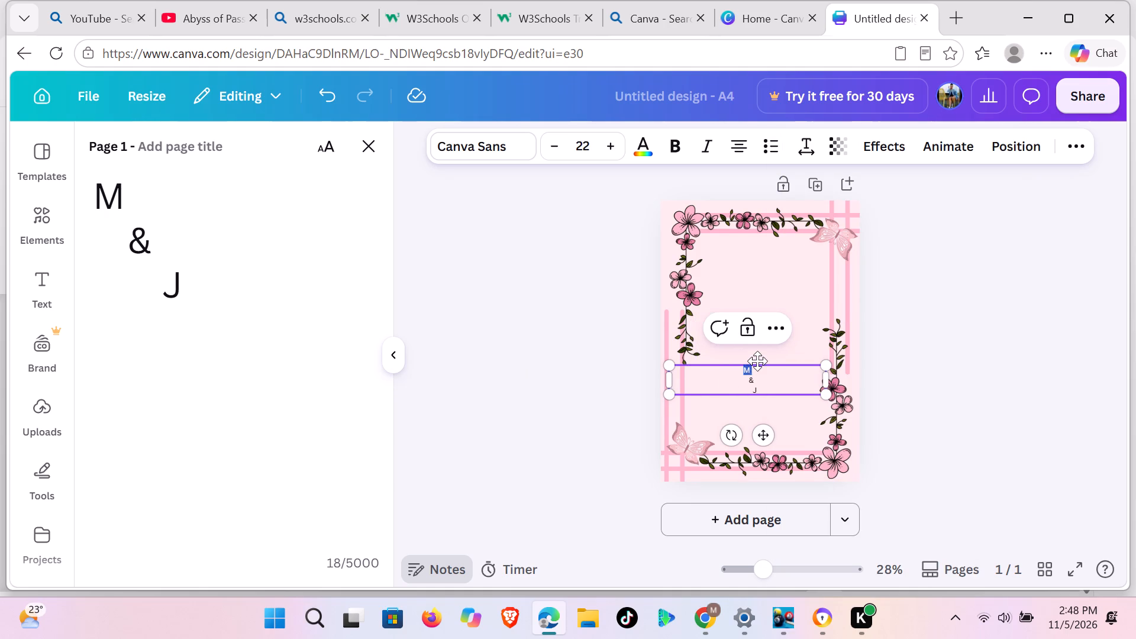
left_click_drag(757, 361, 771, 305)
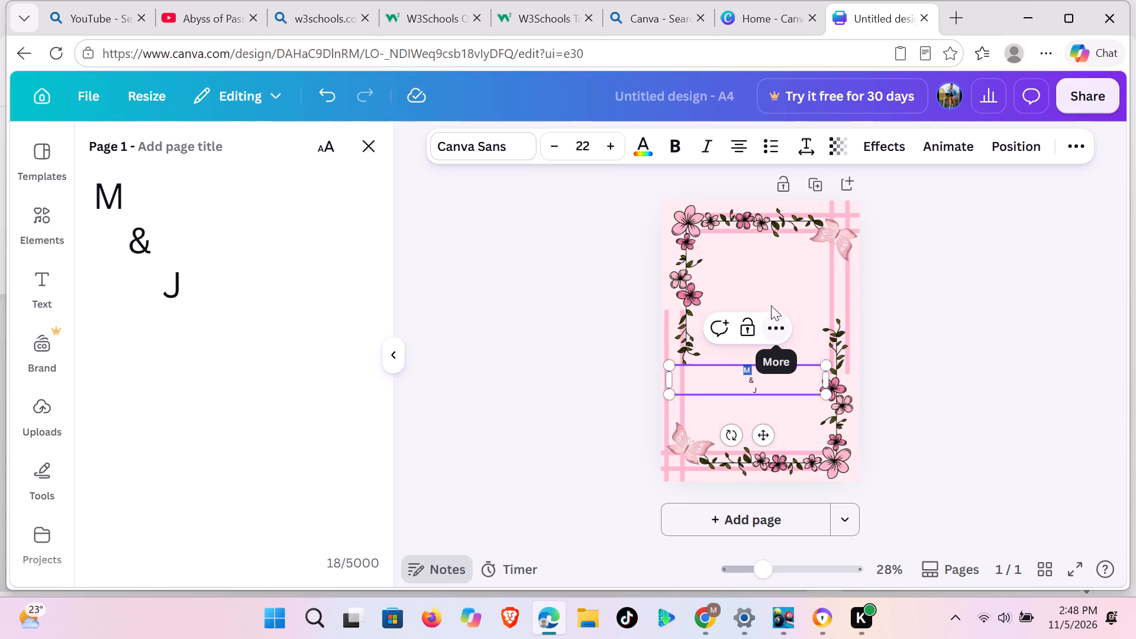
left_click_drag(771, 305, 777, 289)
left_click(767, 376)
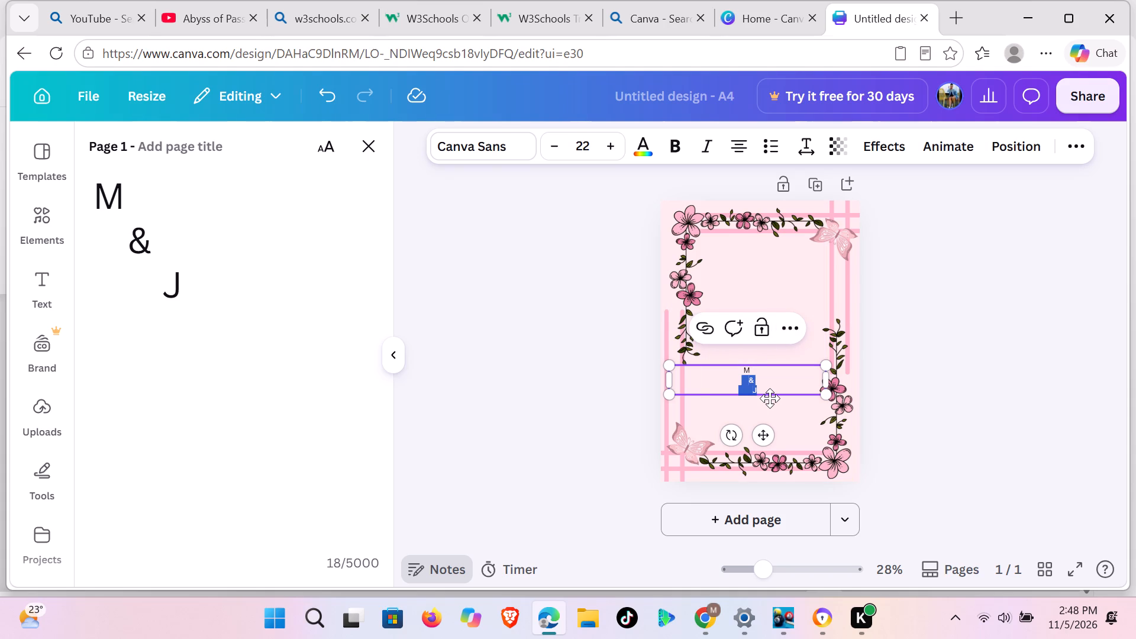
left_click_drag(770, 397, 774, 406)
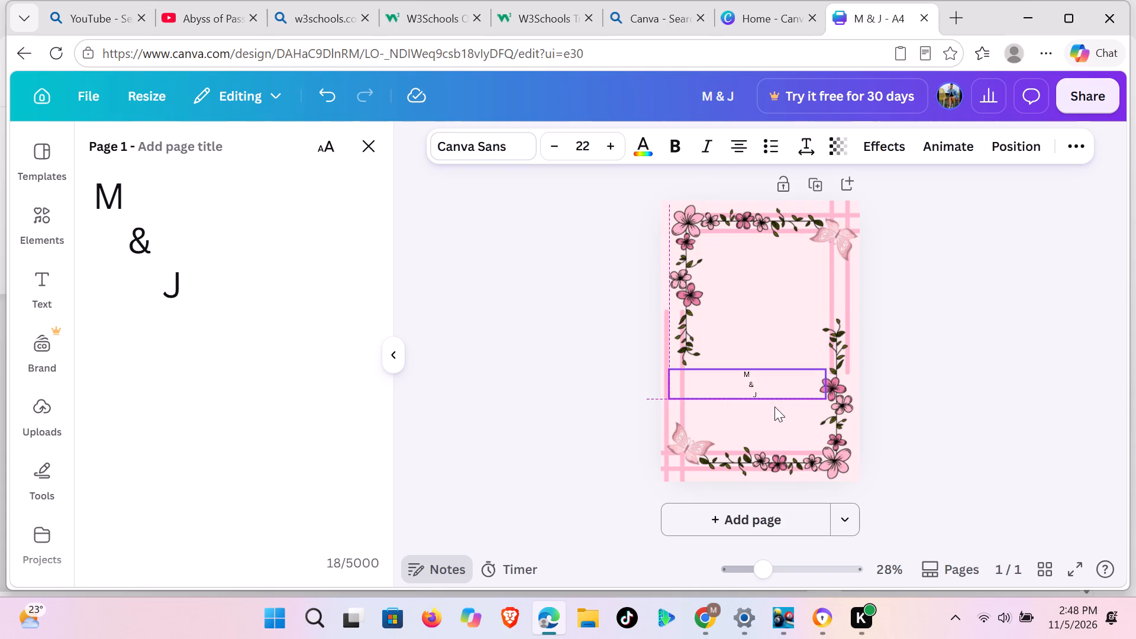
left_click_drag(774, 406, 777, 305)
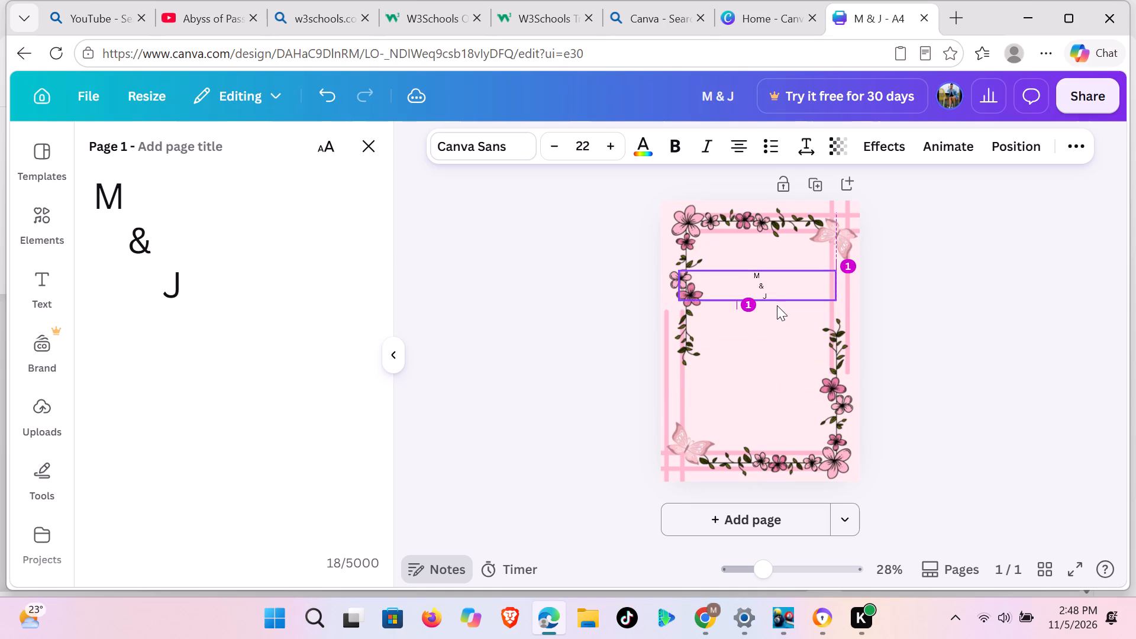
left_click_drag(777, 305, 772, 303)
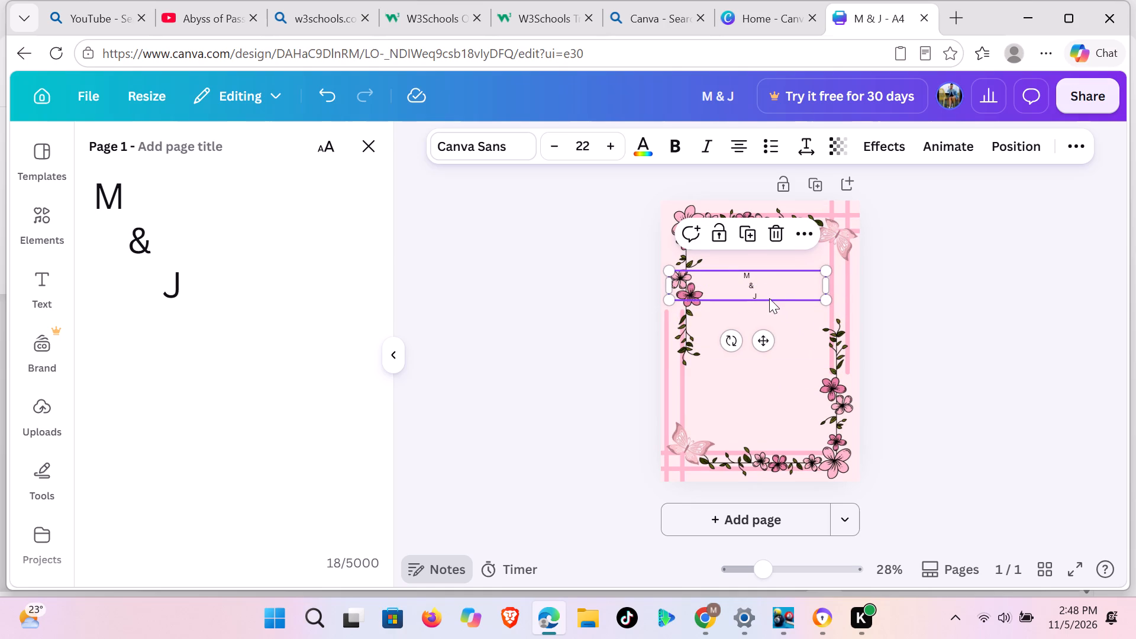
Scale up the "M & J" text box from its corners until the font size is 30.1.
left_click(769, 298)
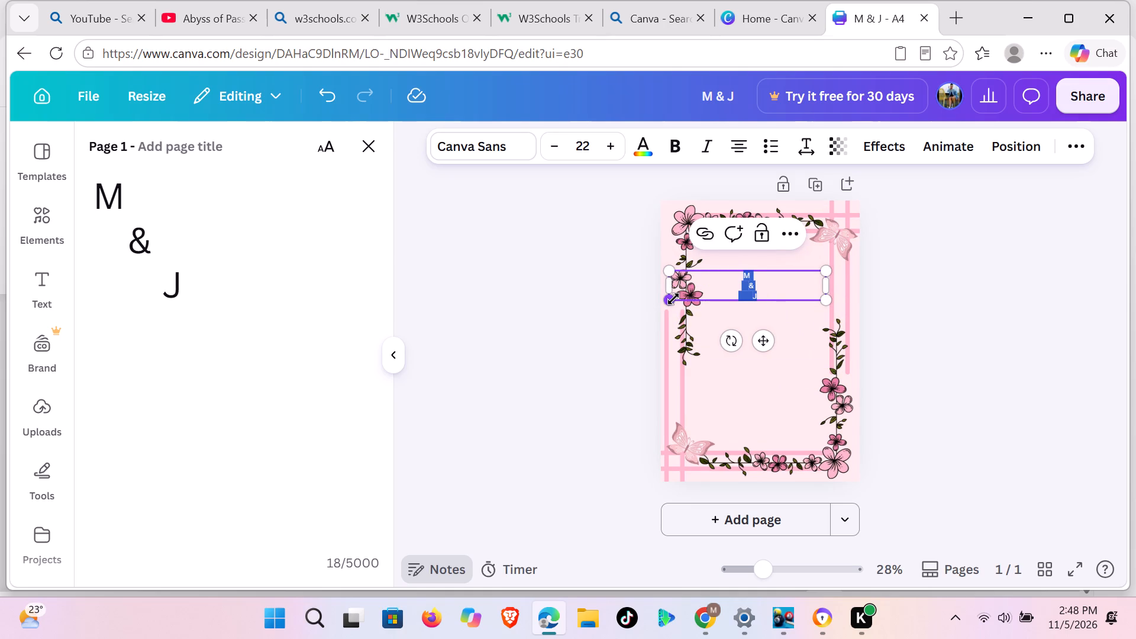
left_click_drag(673, 299, 679, 343)
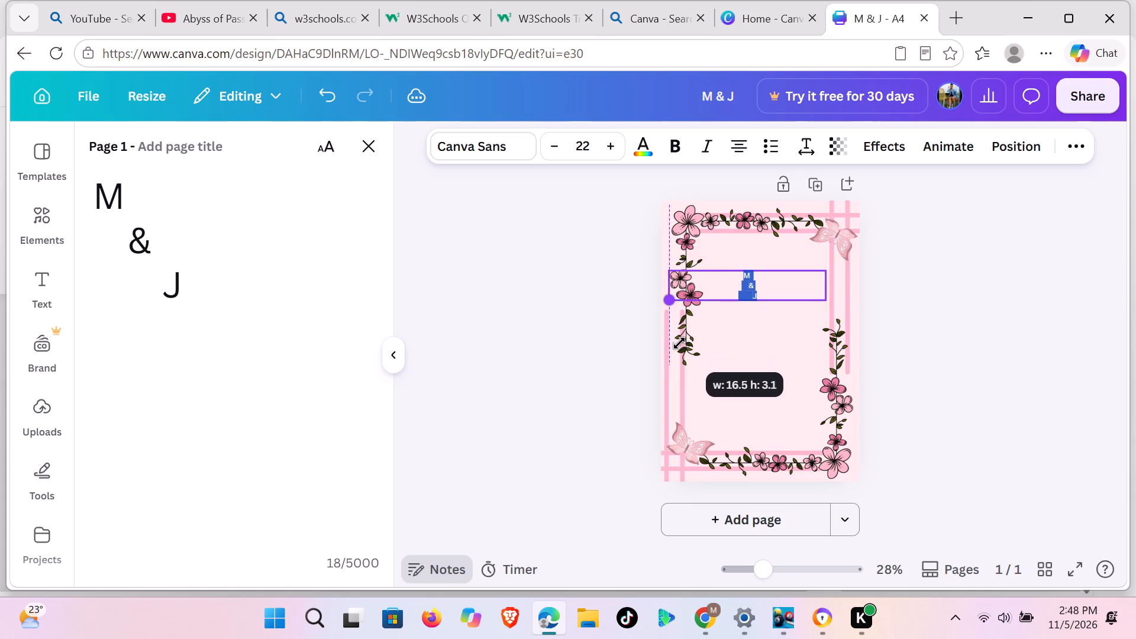
left_click_drag(679, 343, 682, 365)
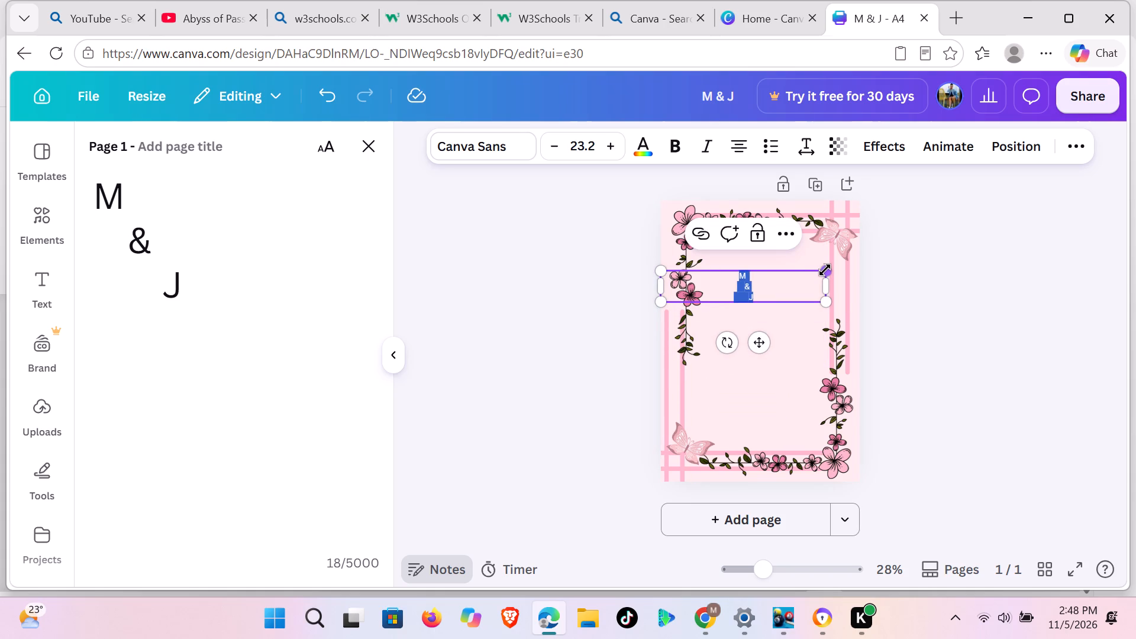
left_click_drag(825, 270, 832, 267)
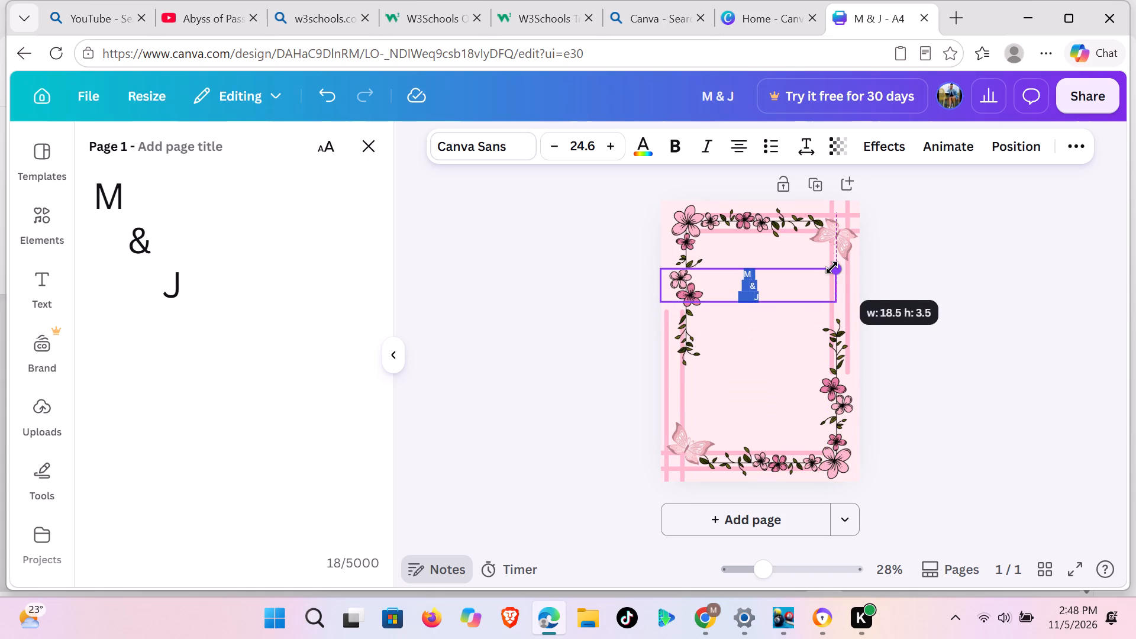
left_click_drag(832, 267, 850, 231)
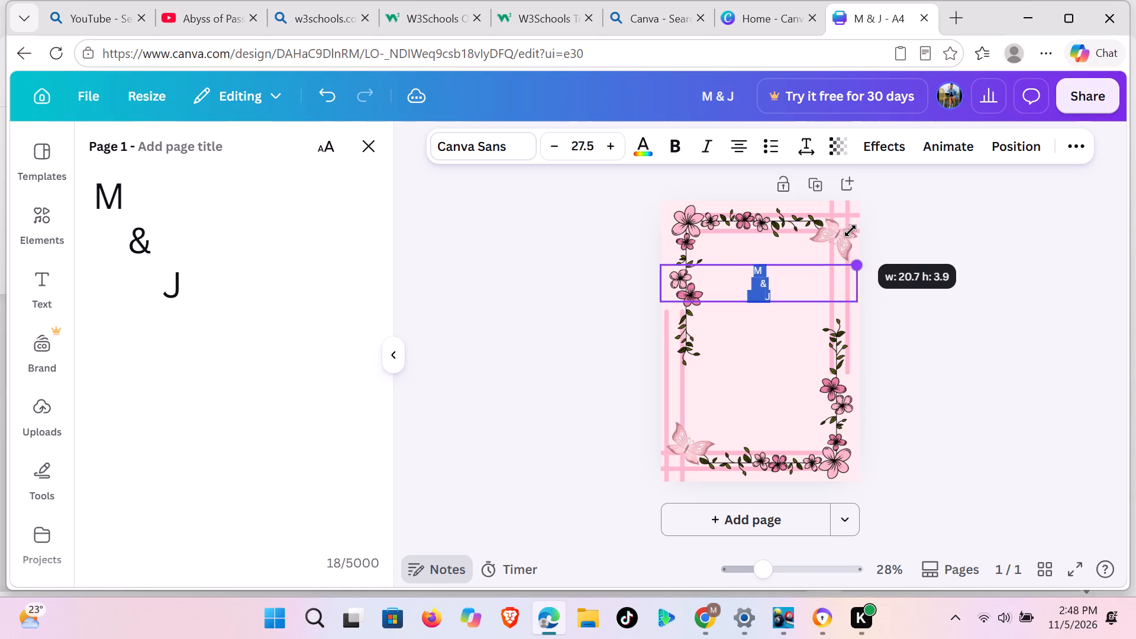
left_click_drag(850, 231, 852, 199)
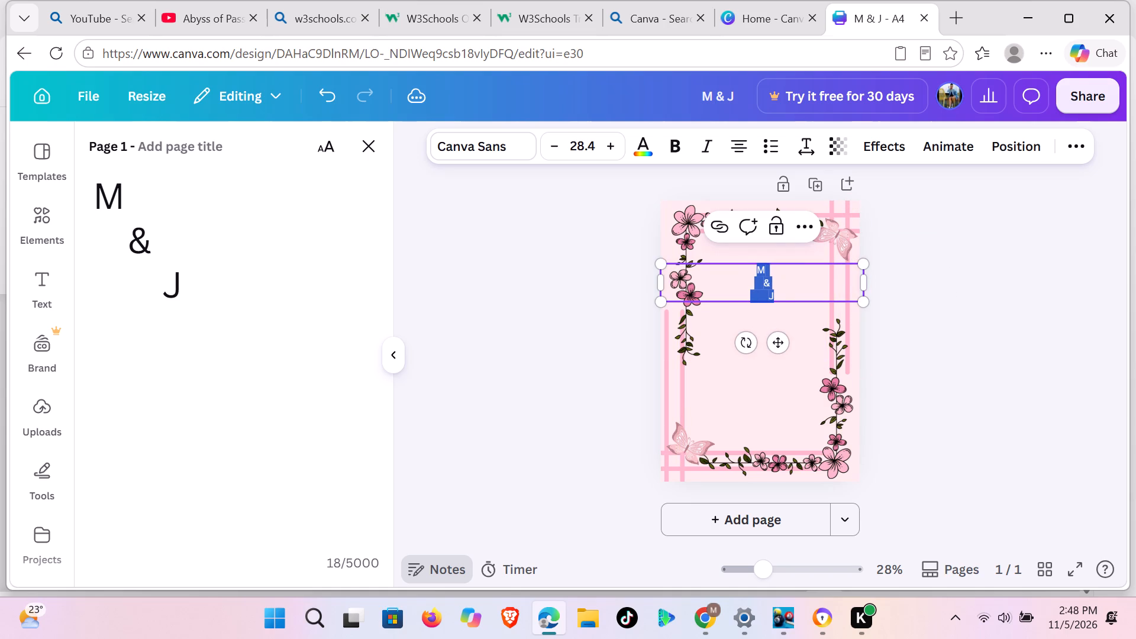
left_click_drag(662, 303, 647, 294)
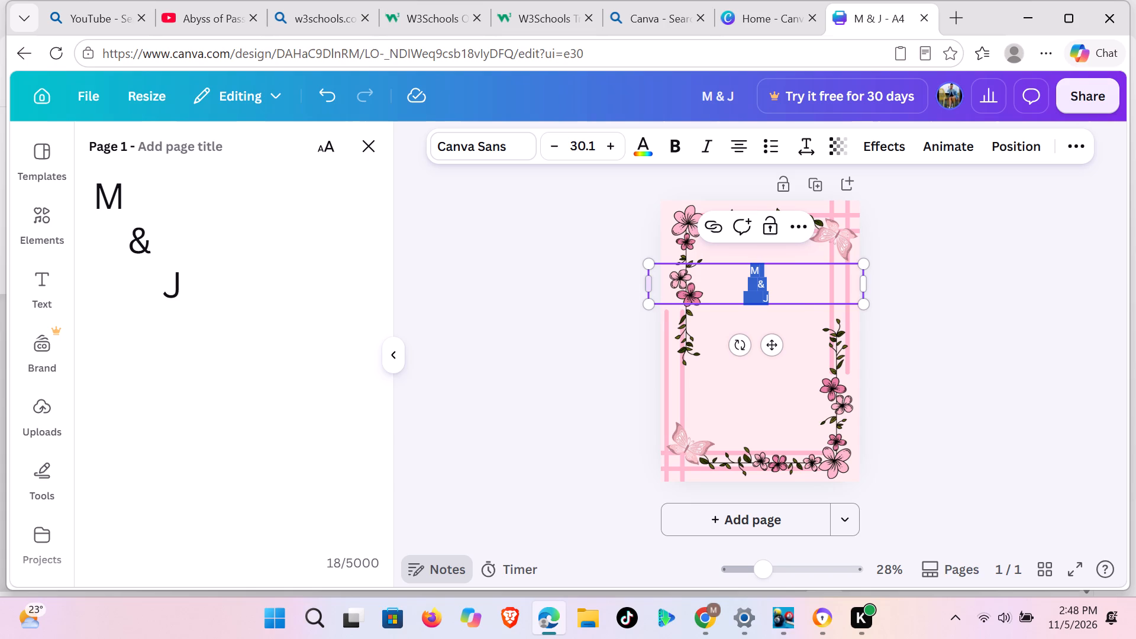
Shift the enlarged "M & J" text slightly down within the floral frame.
left_click(801, 304)
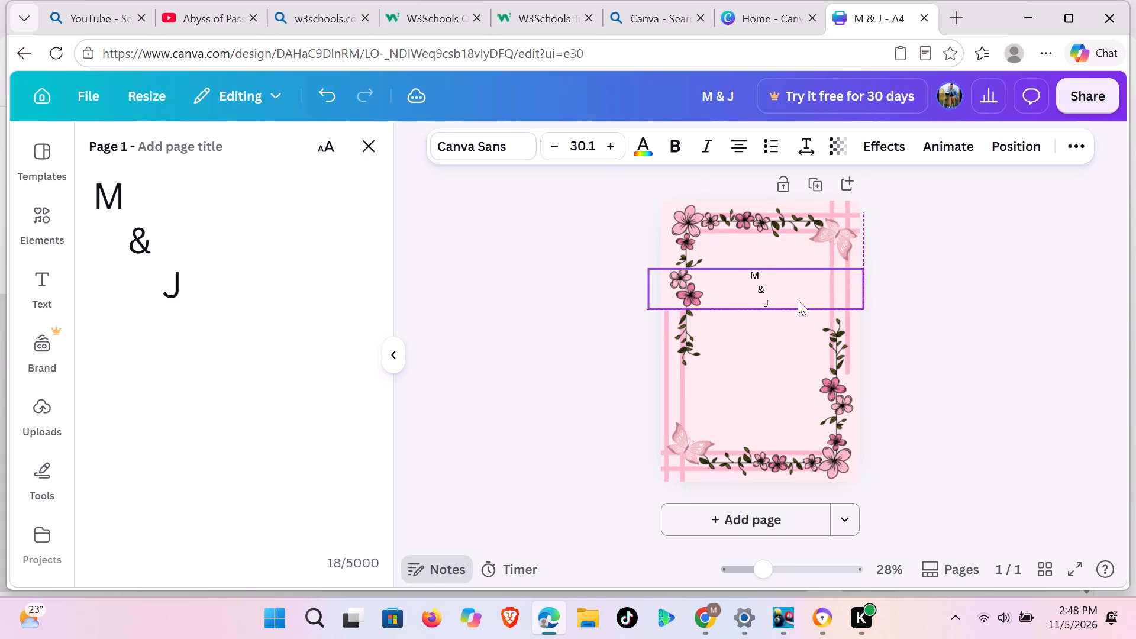
right_click_drag(796, 305, 795, 310)
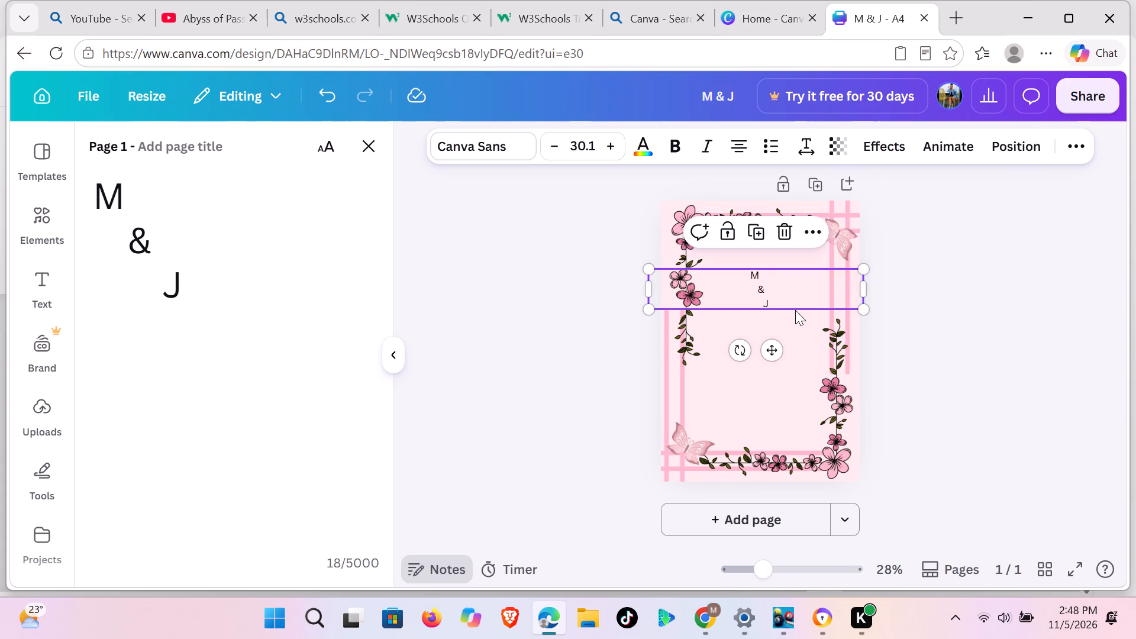
Narrow the "M & J" text box slightly from its left side and scale it down to font size 29.8.
right_click_drag(795, 310, 794, 310)
left_click(527, 371)
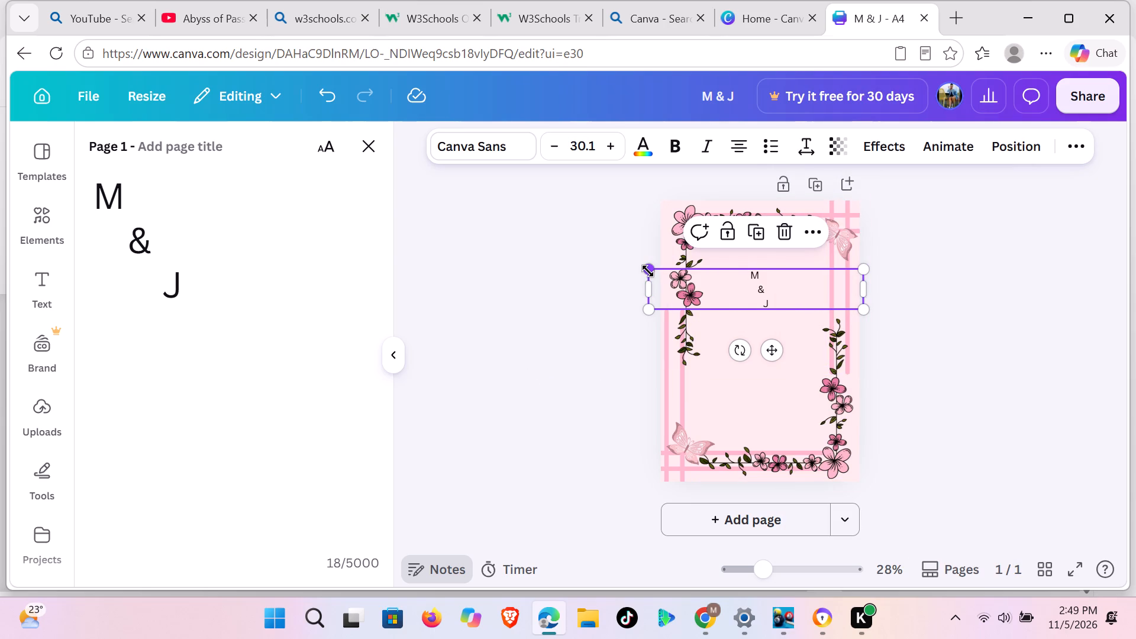
left_click_drag(648, 288, 647, 319)
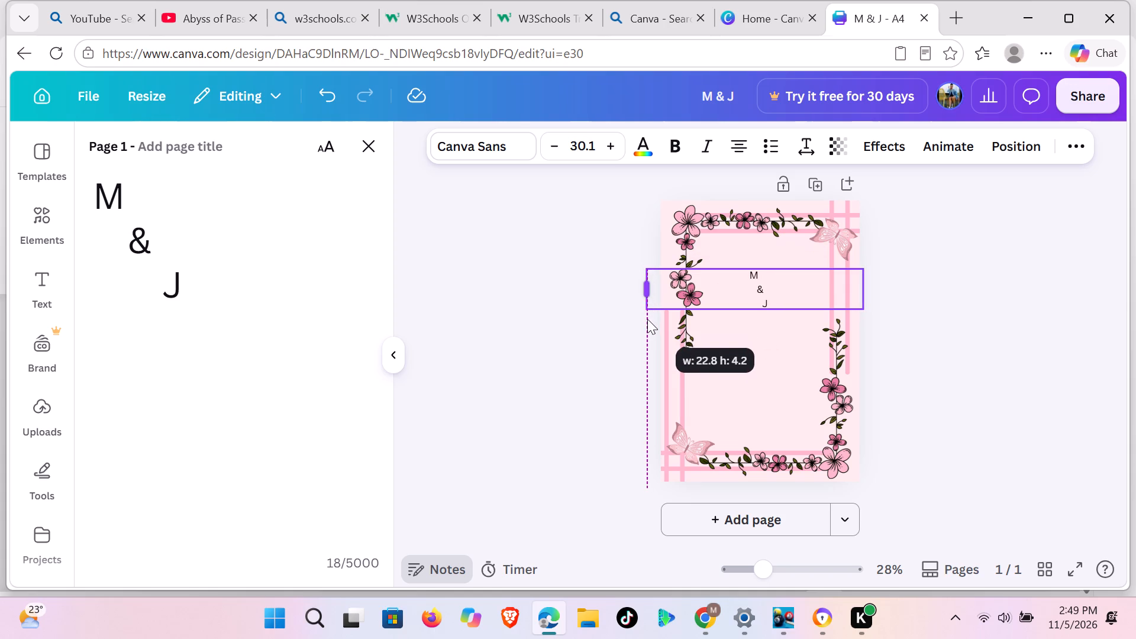
left_click_drag(647, 319, 644, 357)
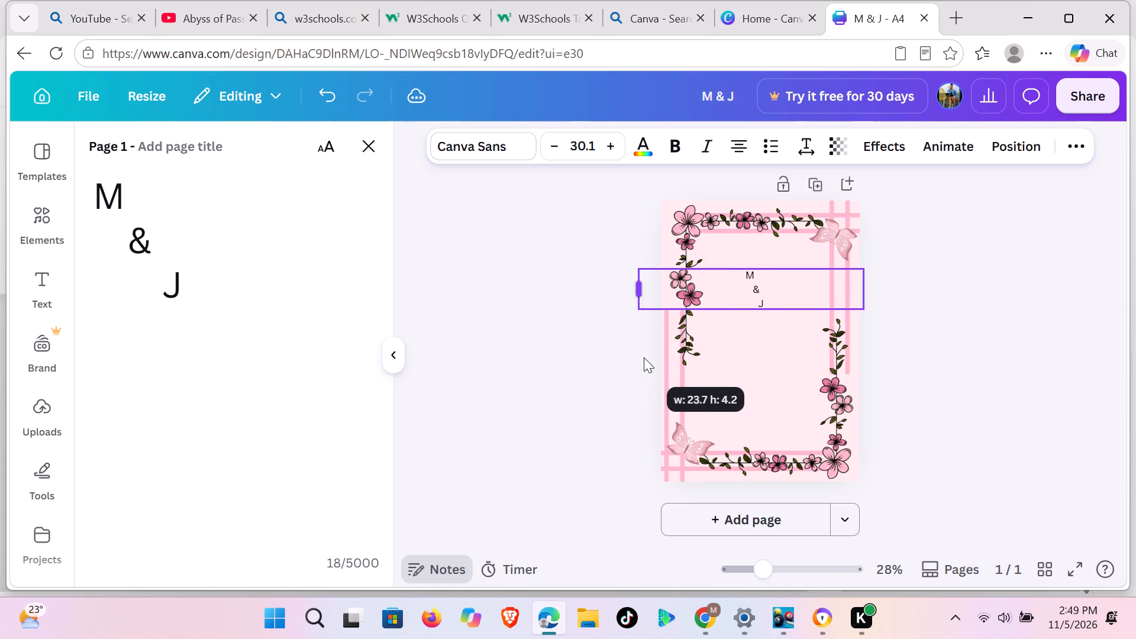
left_click_drag(644, 357, 651, 373)
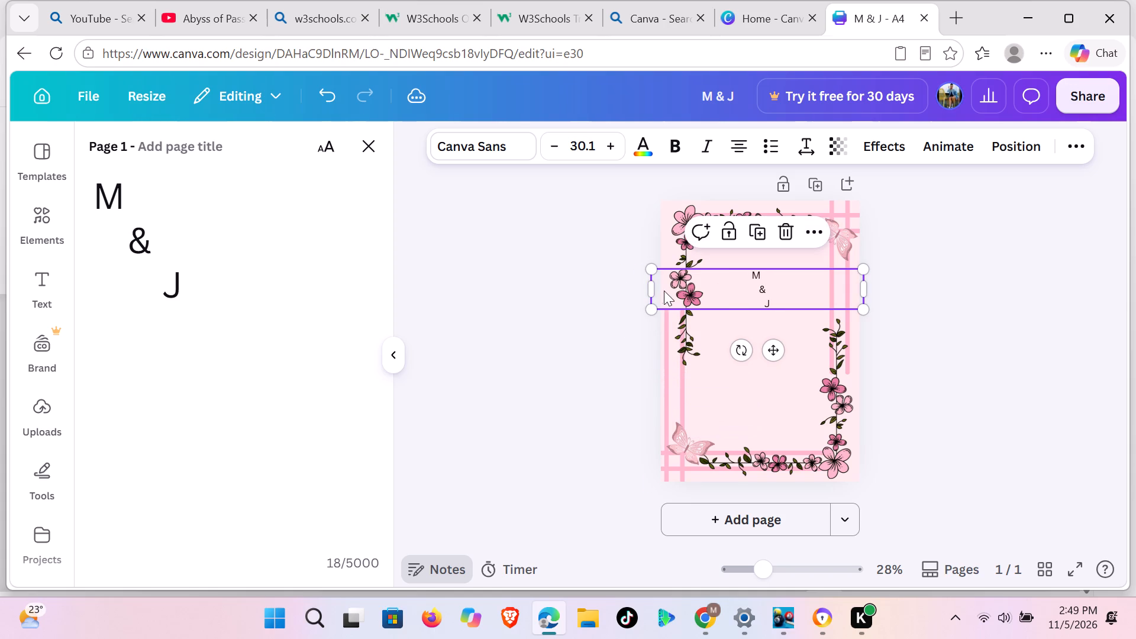
left_click(653, 311)
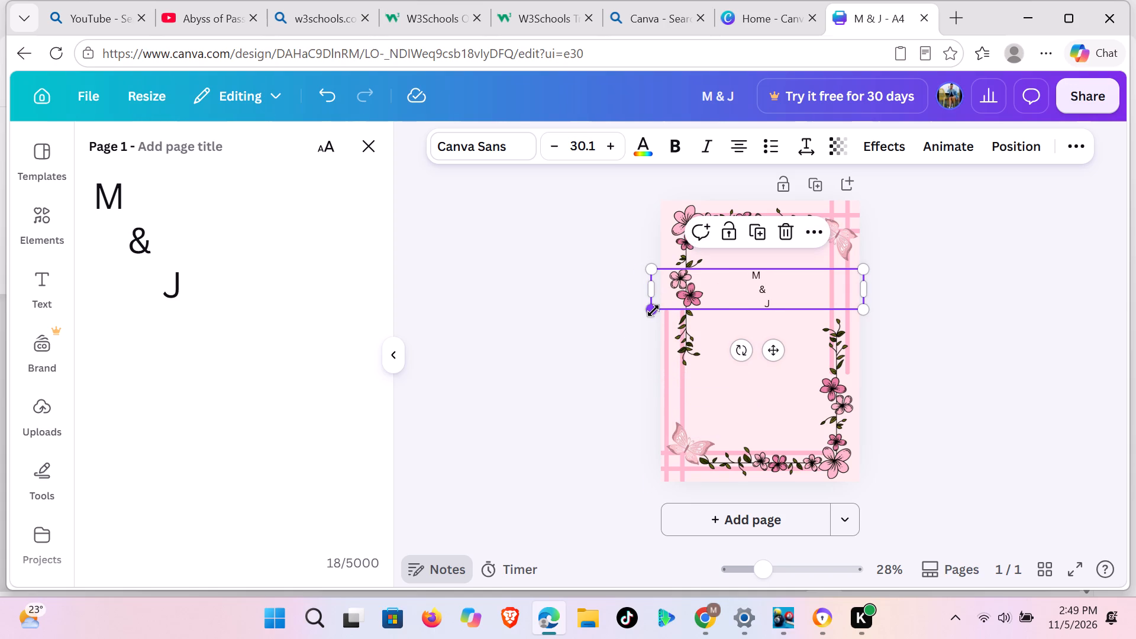
left_click(653, 311)
left_click(653, 311)
left_click_drag(654, 311, 654, 320)
left_click_drag(653, 311, 657, 323)
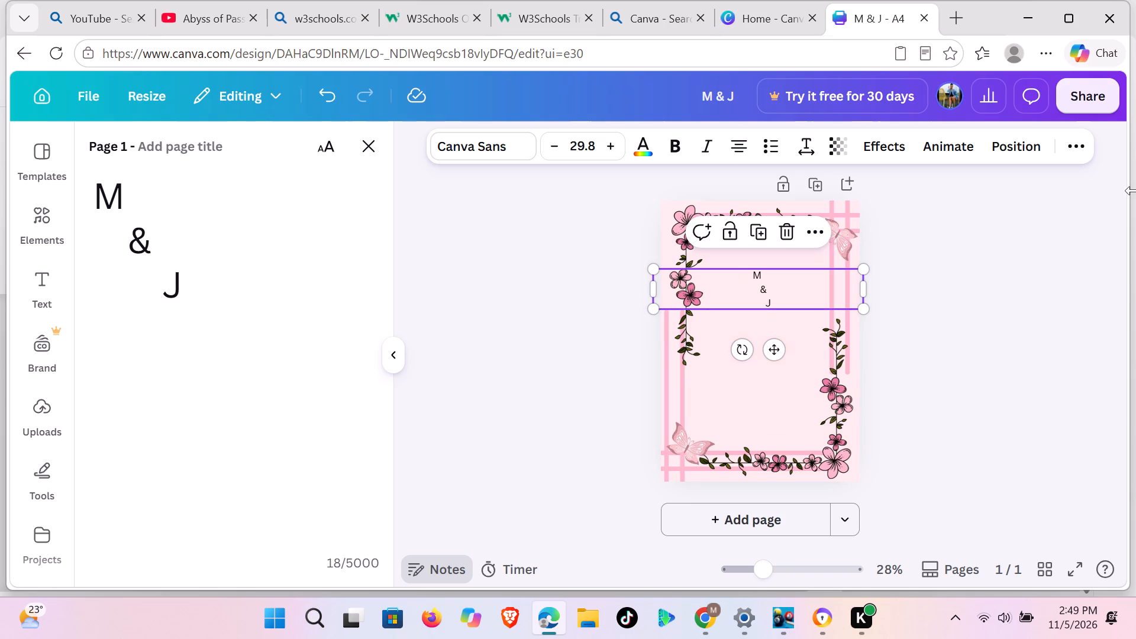
Make the "M & J" text bold.
left_click(672, 151)
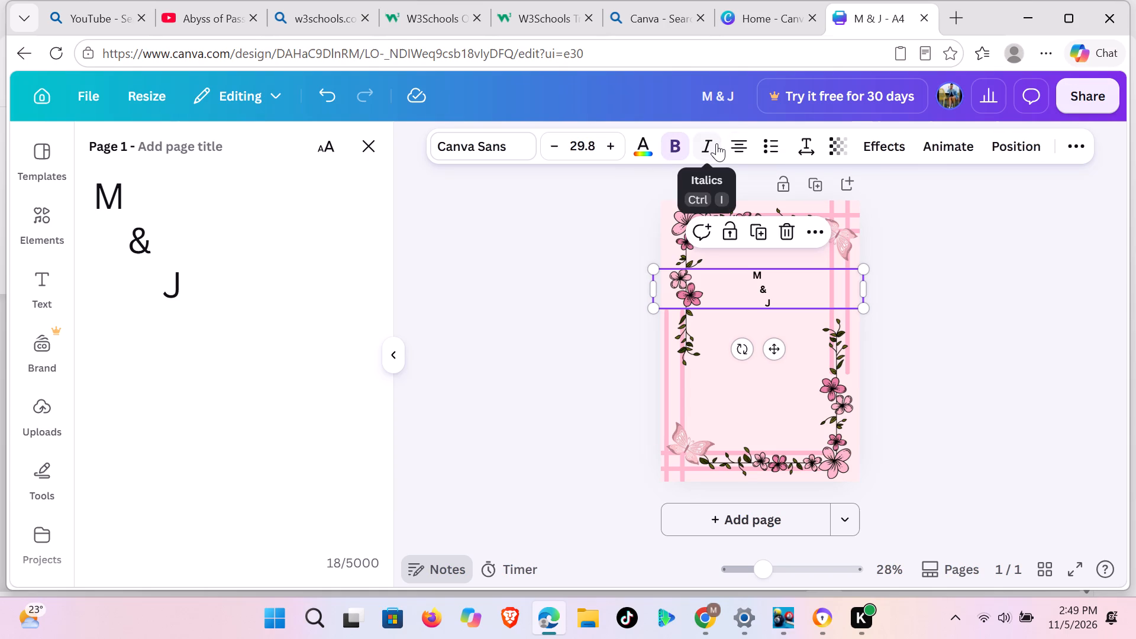
Change the "M & J" text colour to the custom bright pink #F50695.
left_click(646, 153)
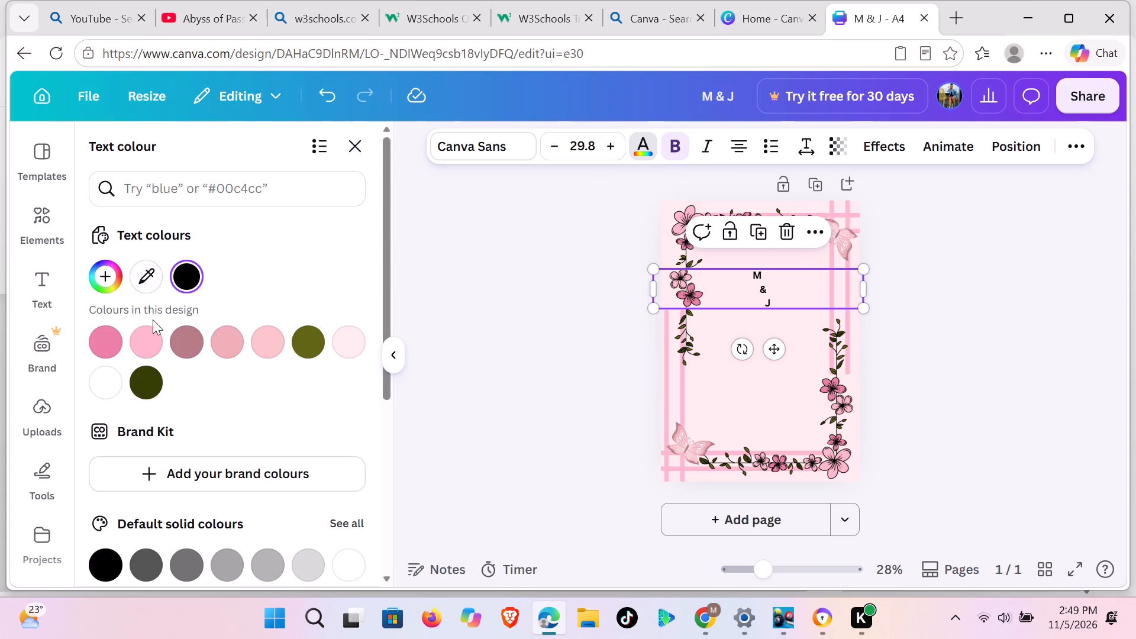
left_click(311, 351)
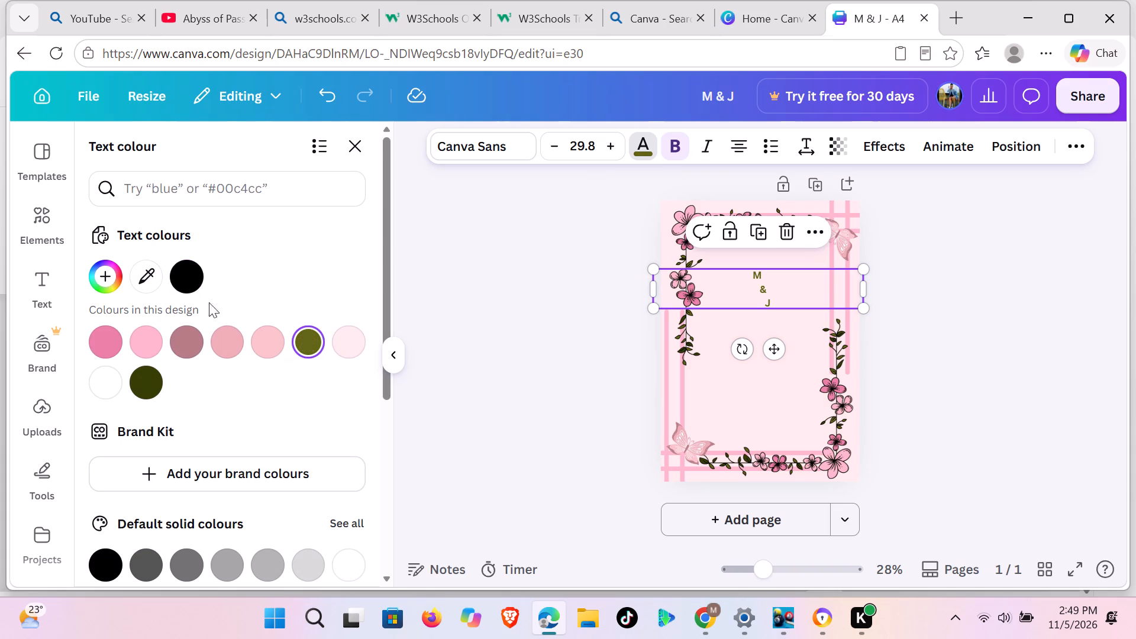
left_click(118, 274)
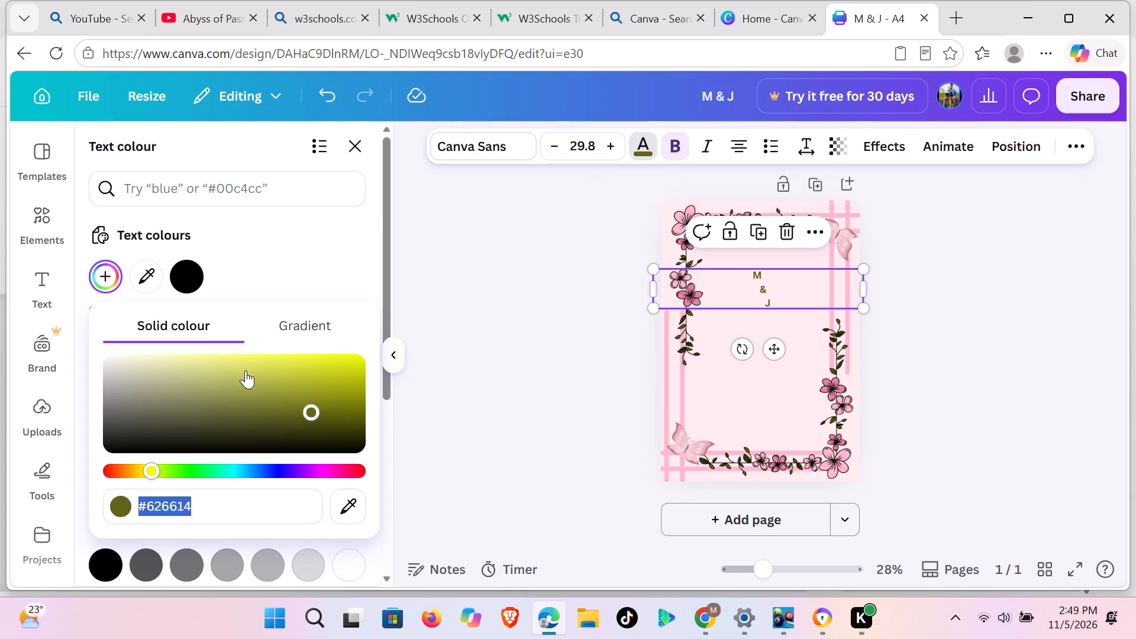
left_click(337, 470)
left_click(350, 366)
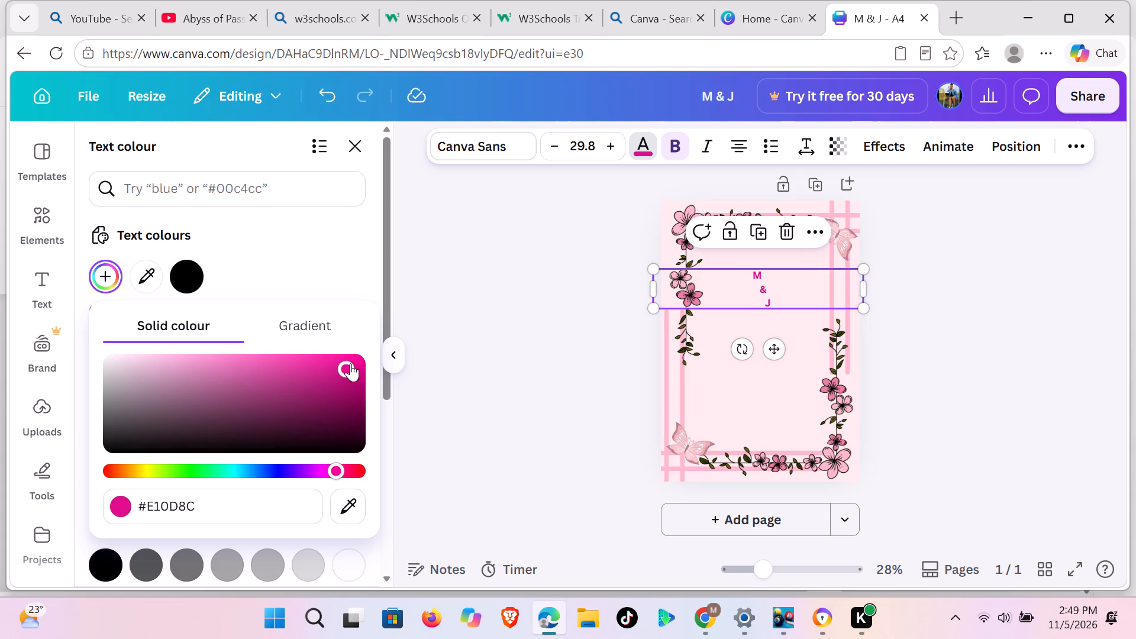
left_click(360, 358)
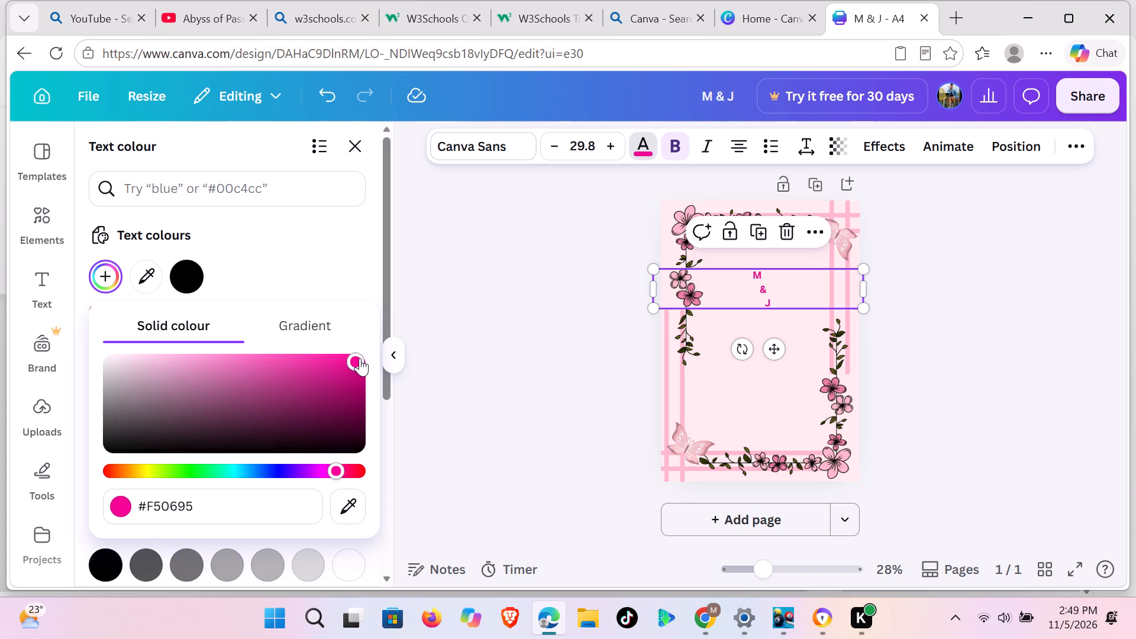
left_click(427, 349)
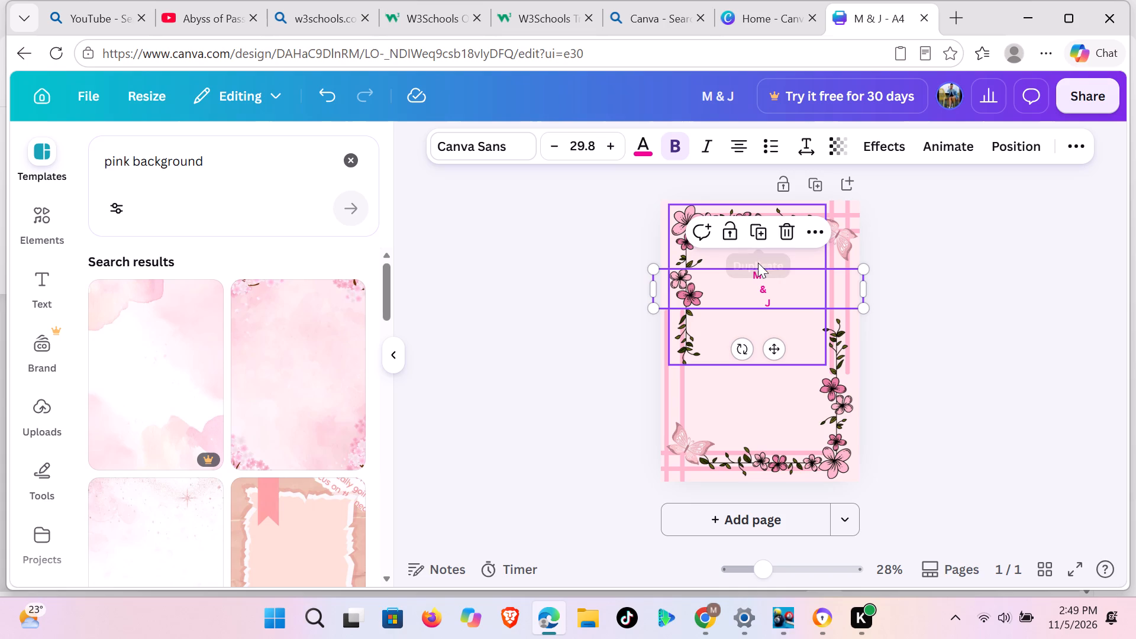
Select the "M & J" letters and set their letter spacing to 45.
left_click(767, 282)
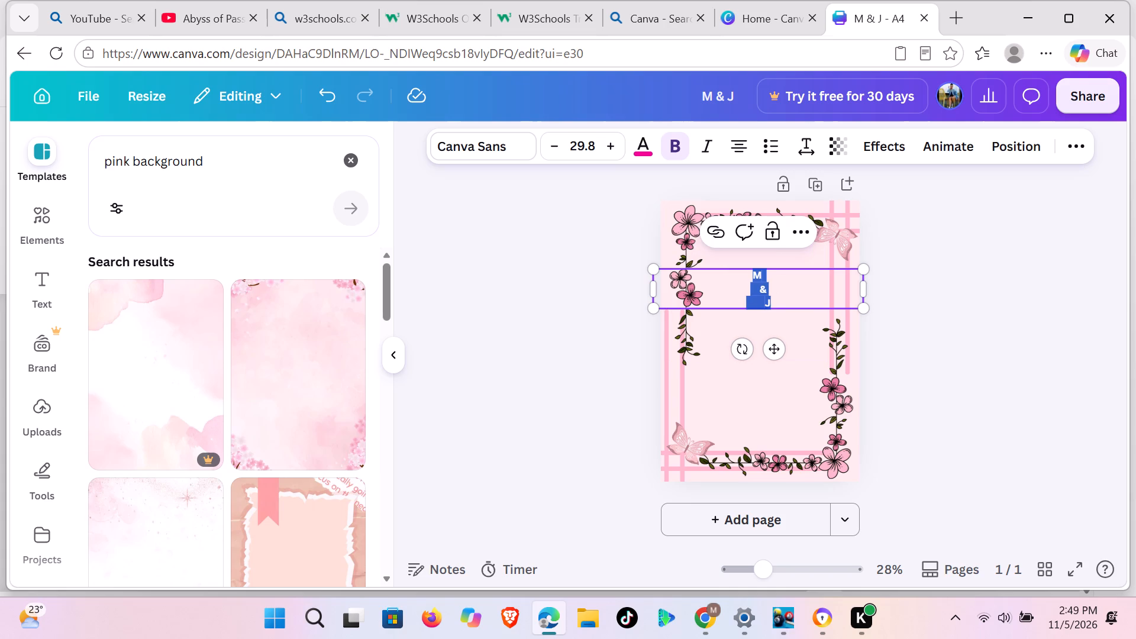
left_click(802, 144)
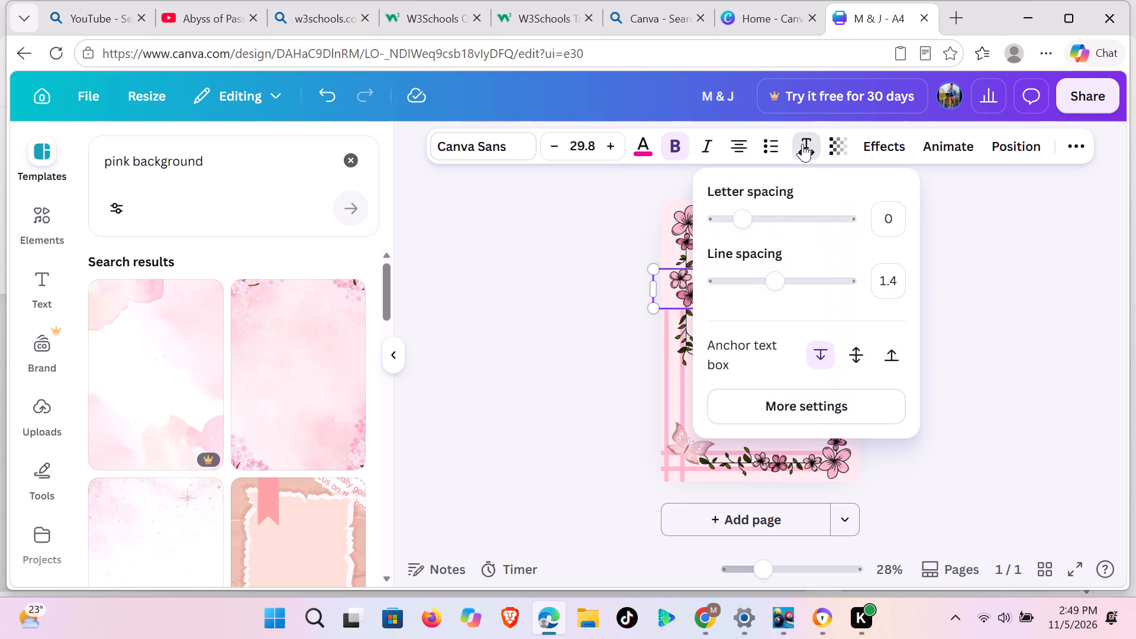
left_click(799, 215)
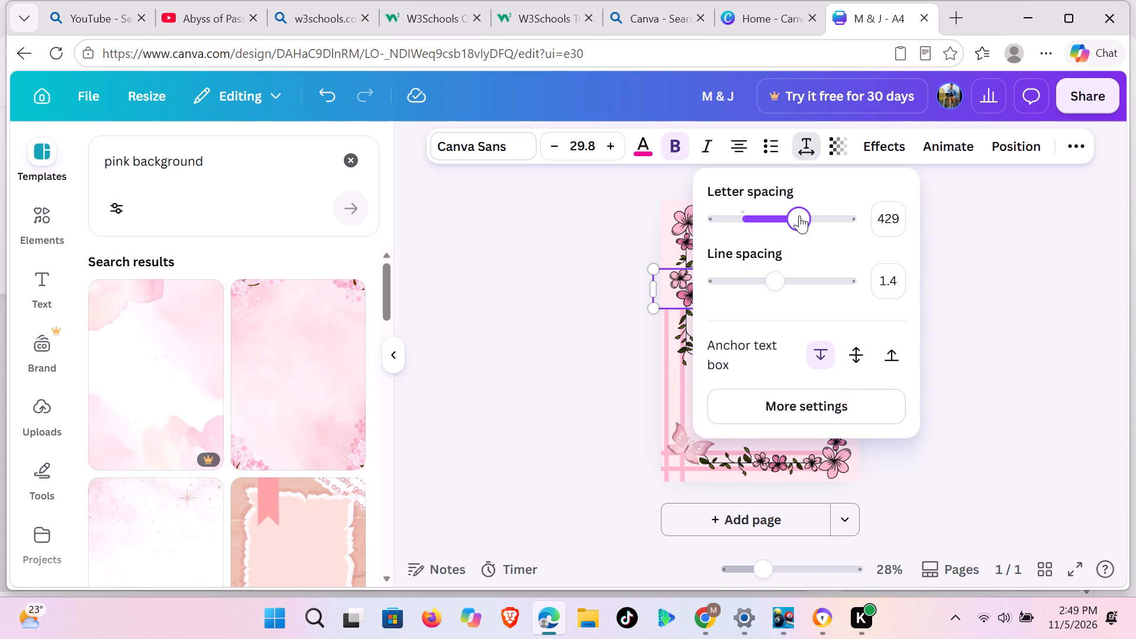
left_click(747, 224)
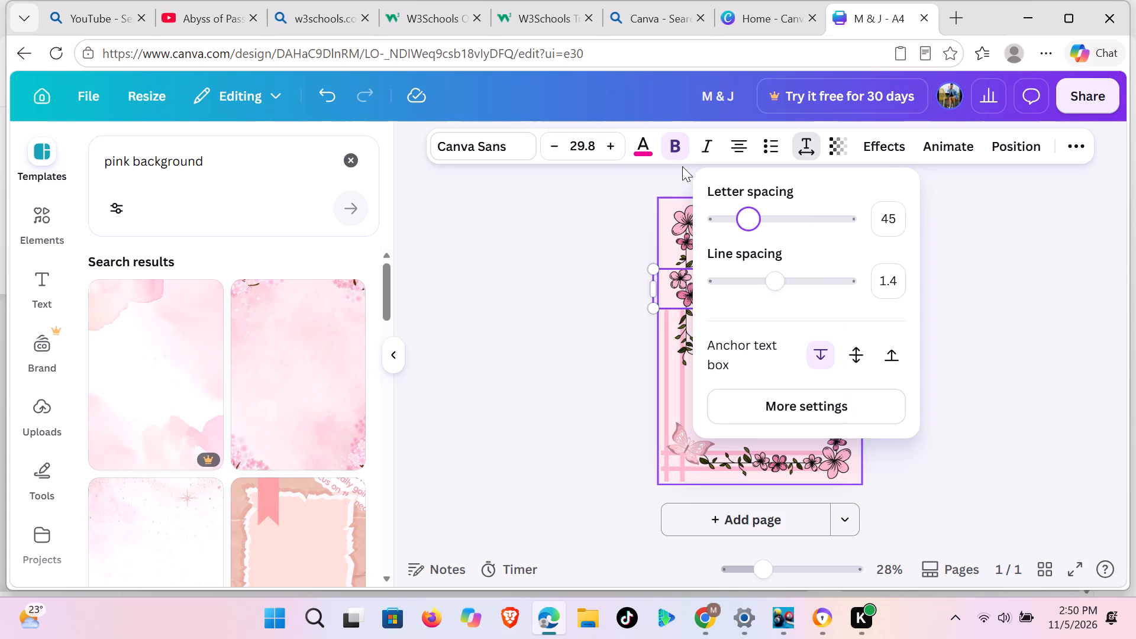
Make the selected "M & J" letters italic.
left_click(701, 146)
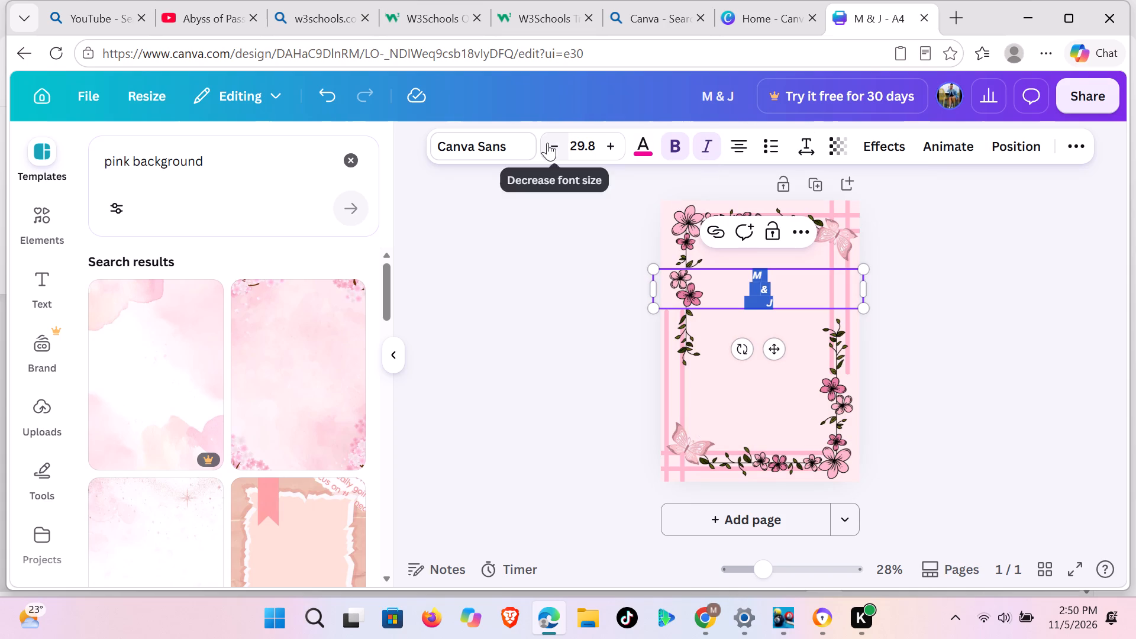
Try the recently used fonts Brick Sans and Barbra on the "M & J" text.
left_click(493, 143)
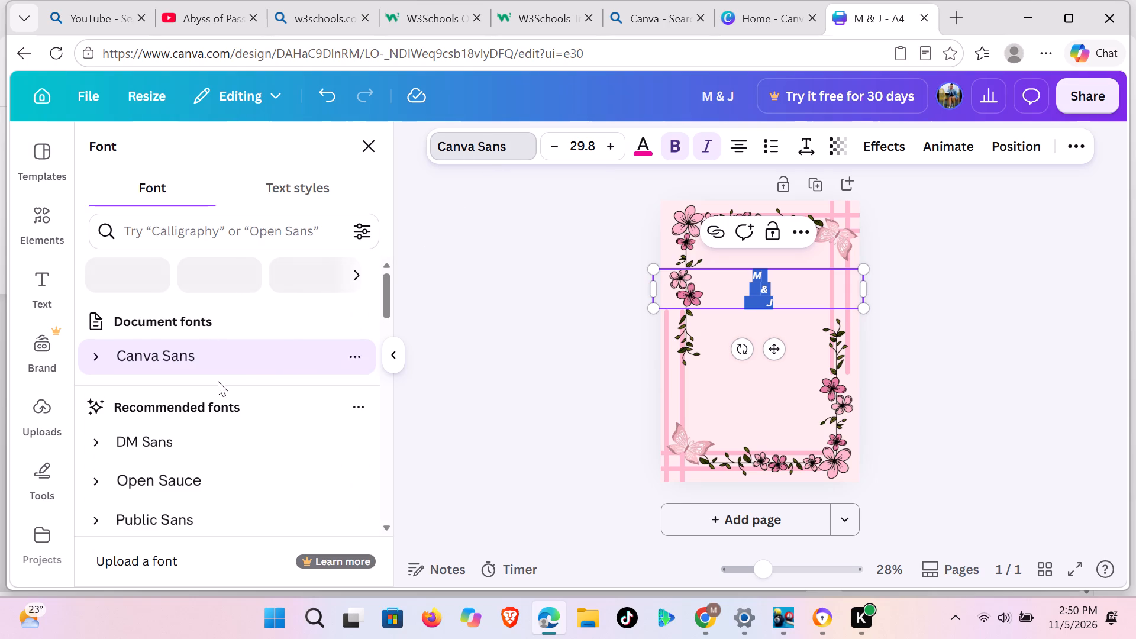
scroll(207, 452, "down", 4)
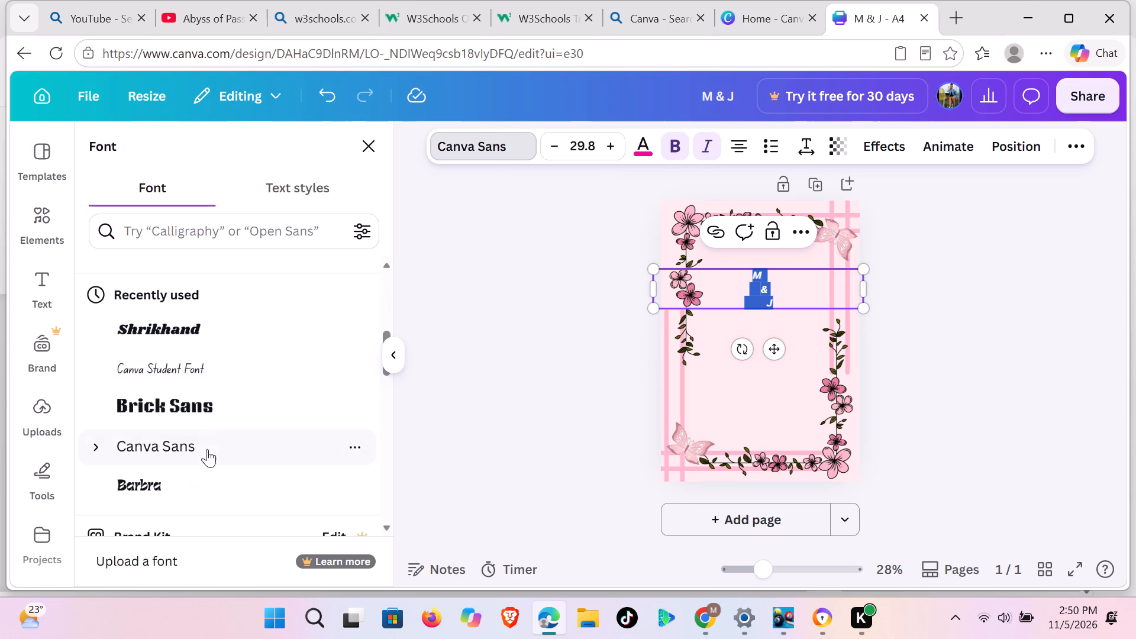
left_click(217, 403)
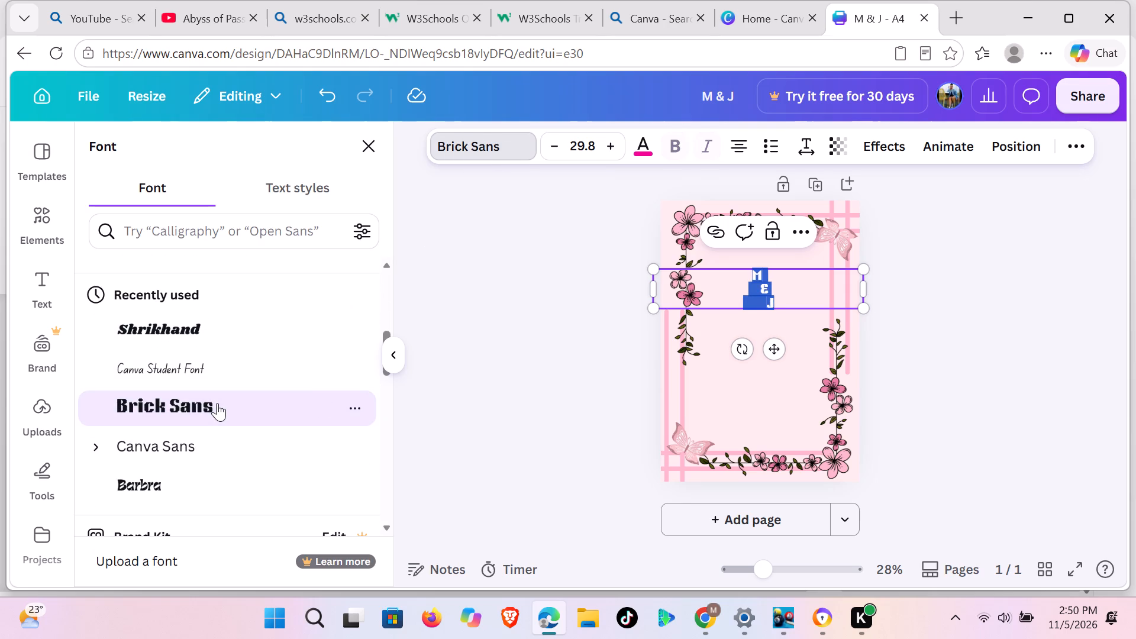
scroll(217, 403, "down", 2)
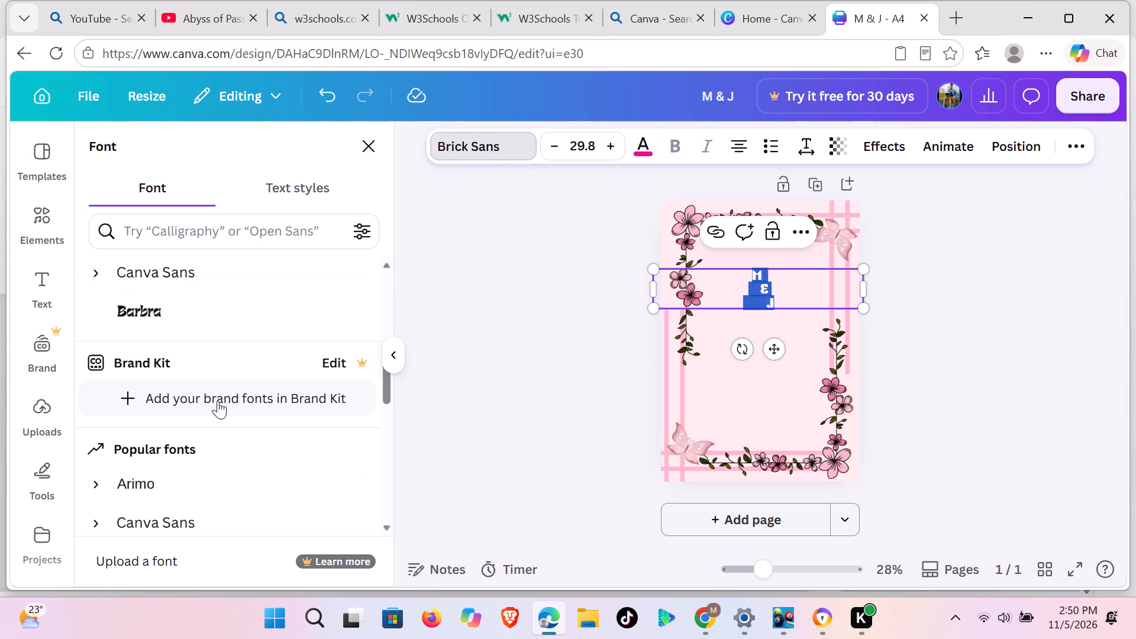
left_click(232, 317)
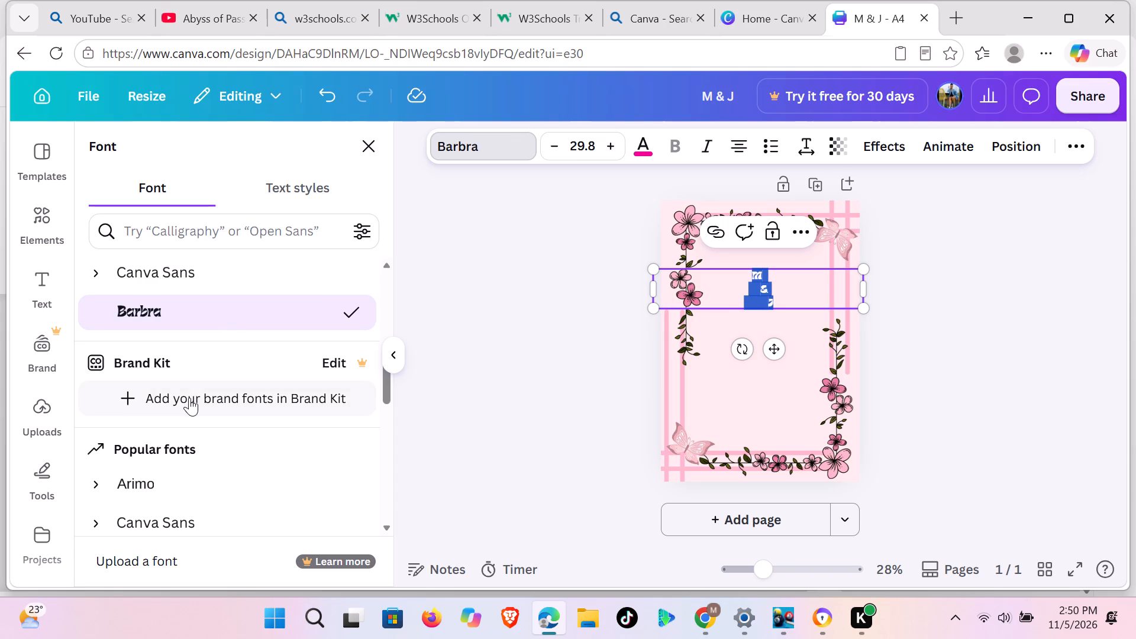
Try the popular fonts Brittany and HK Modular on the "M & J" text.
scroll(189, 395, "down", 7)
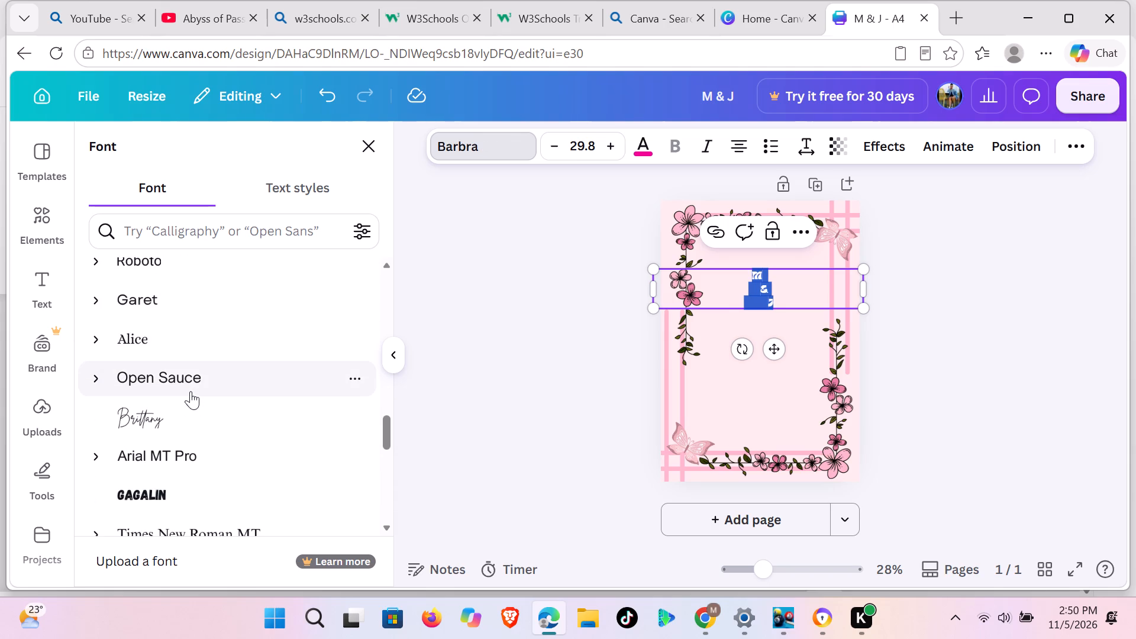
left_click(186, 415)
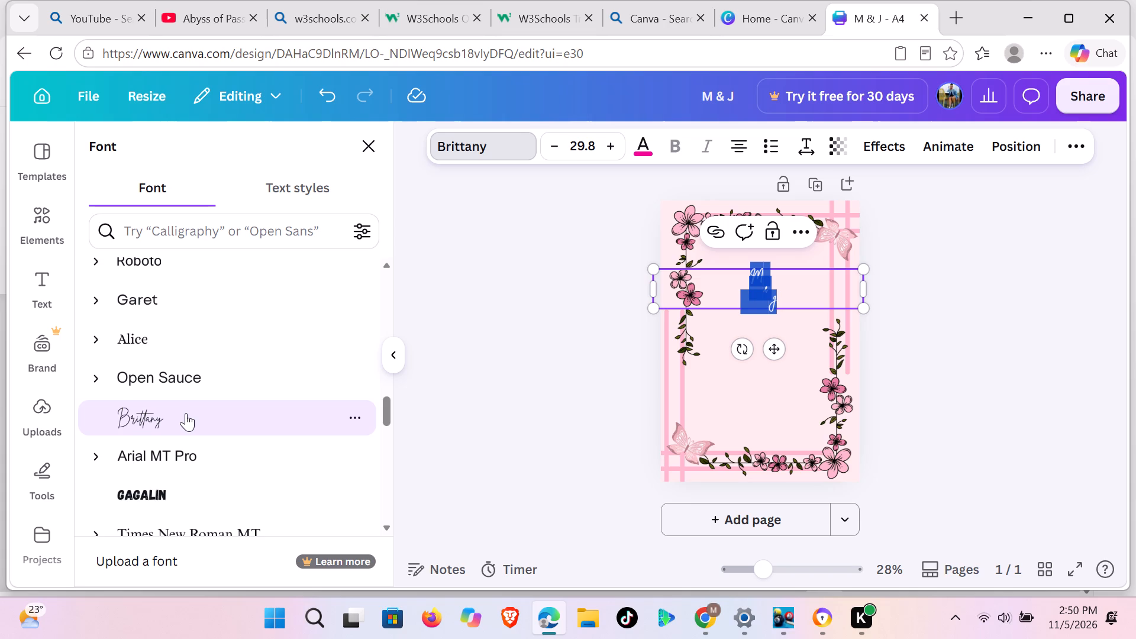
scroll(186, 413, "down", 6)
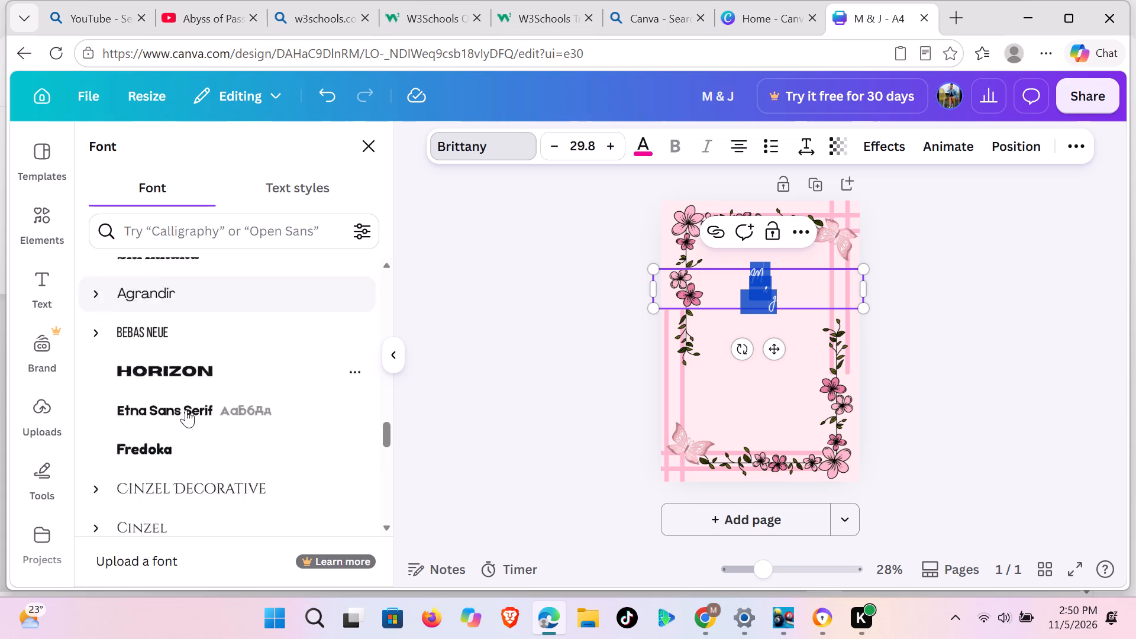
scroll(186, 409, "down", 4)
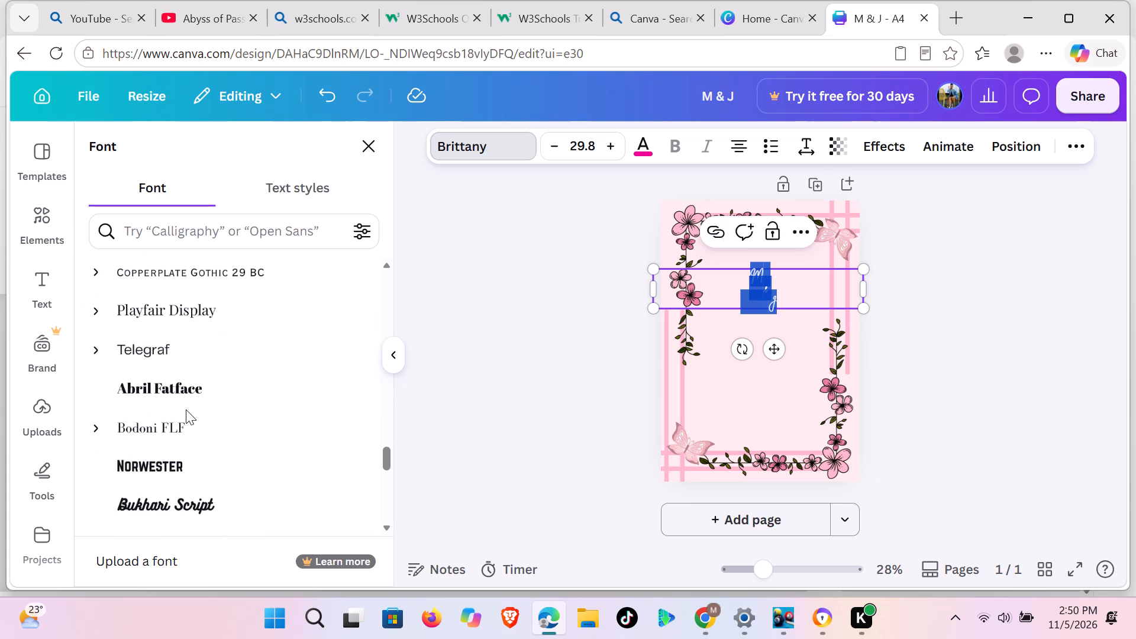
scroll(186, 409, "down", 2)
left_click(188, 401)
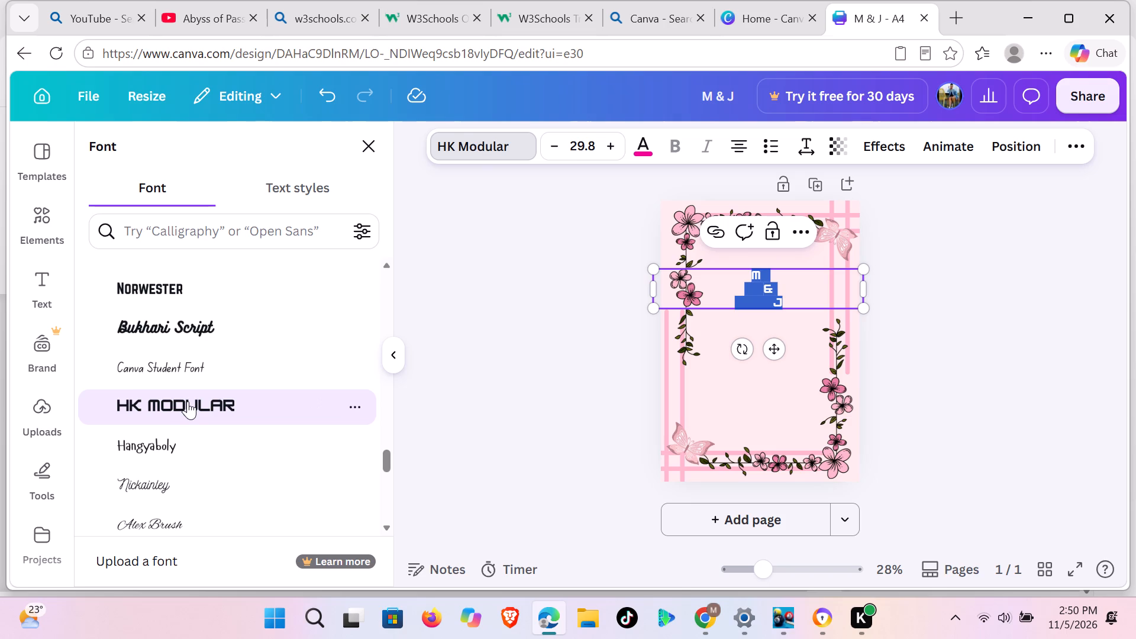
Set the "M & J" text in Bukhari Script, browse the remaining fonts and leave the text selection.
left_click(221, 334)
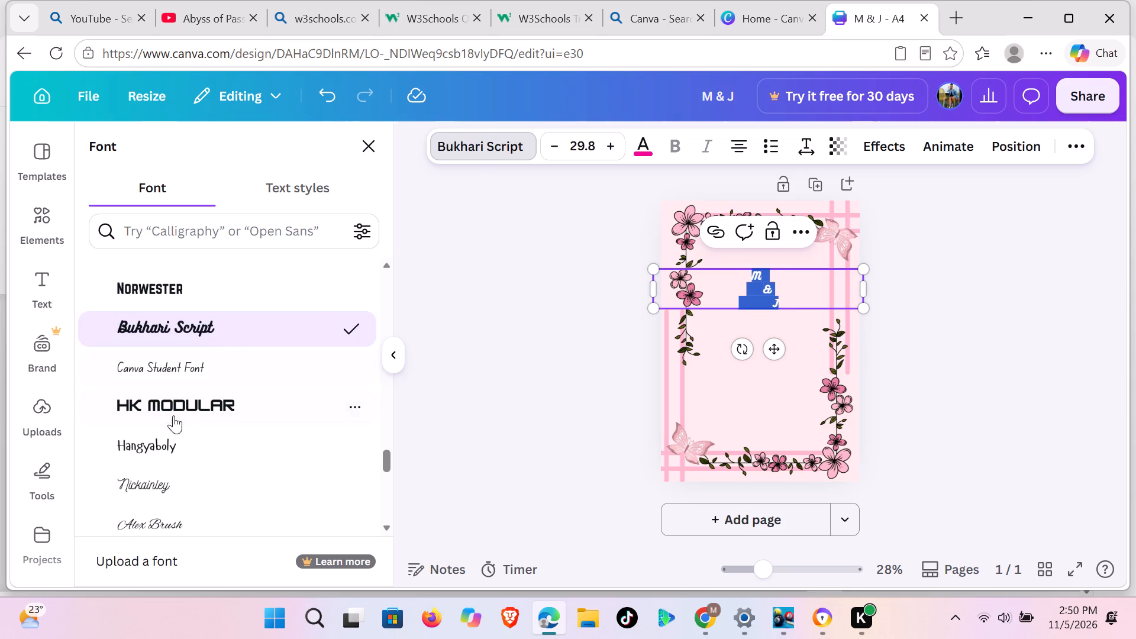
scroll(182, 436, "down", 4)
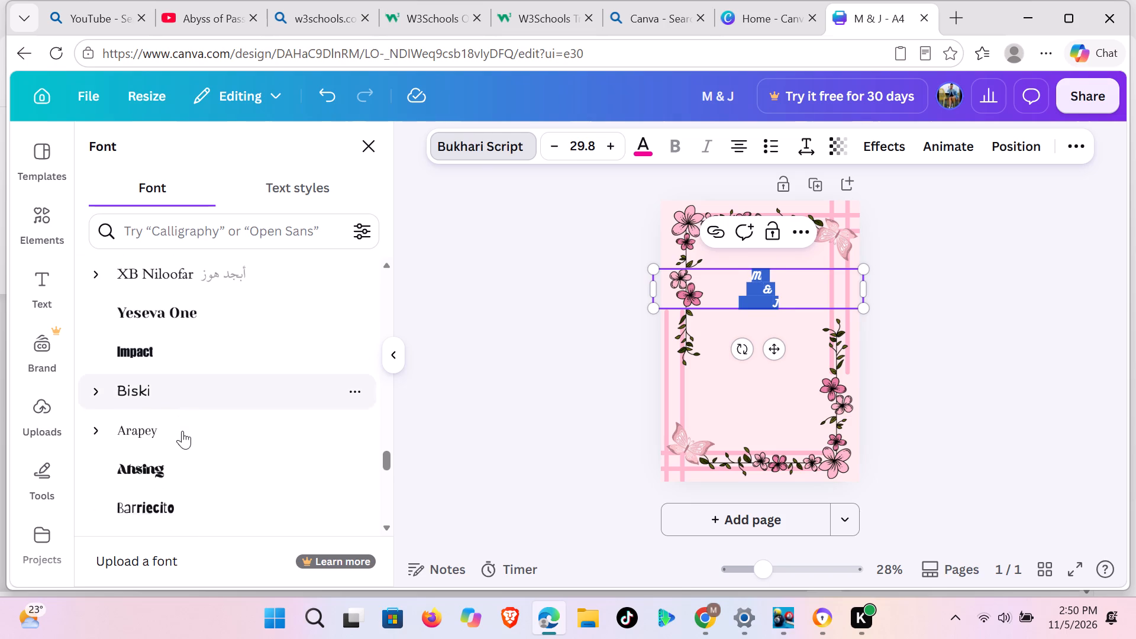
scroll(182, 431, "down", 4)
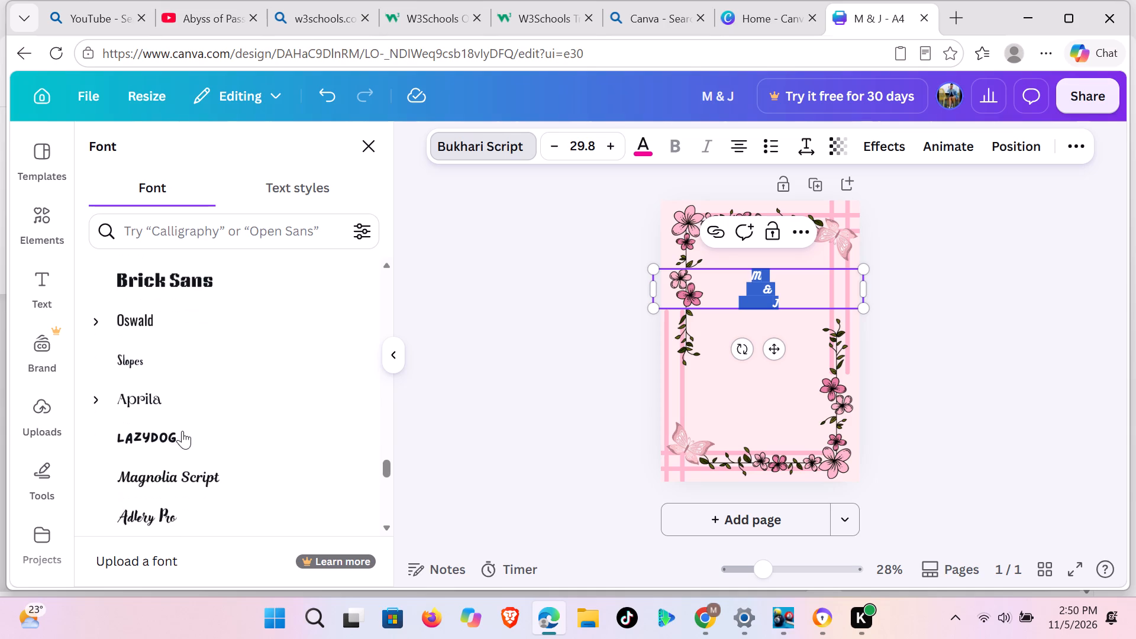
scroll(182, 431, "down", 2)
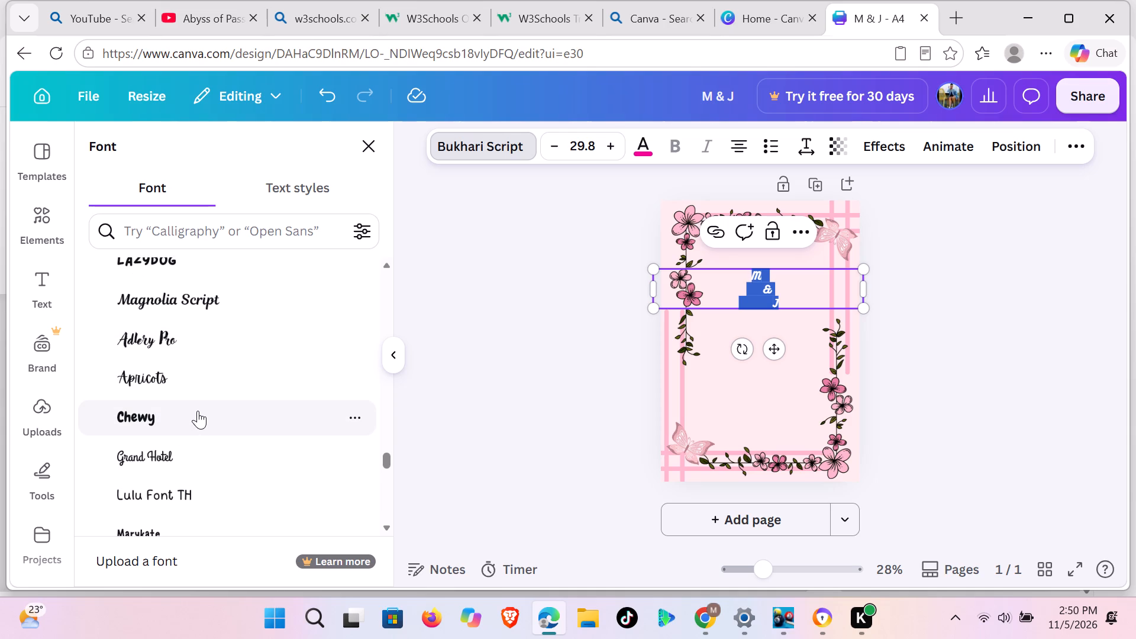
left_click(744, 385)
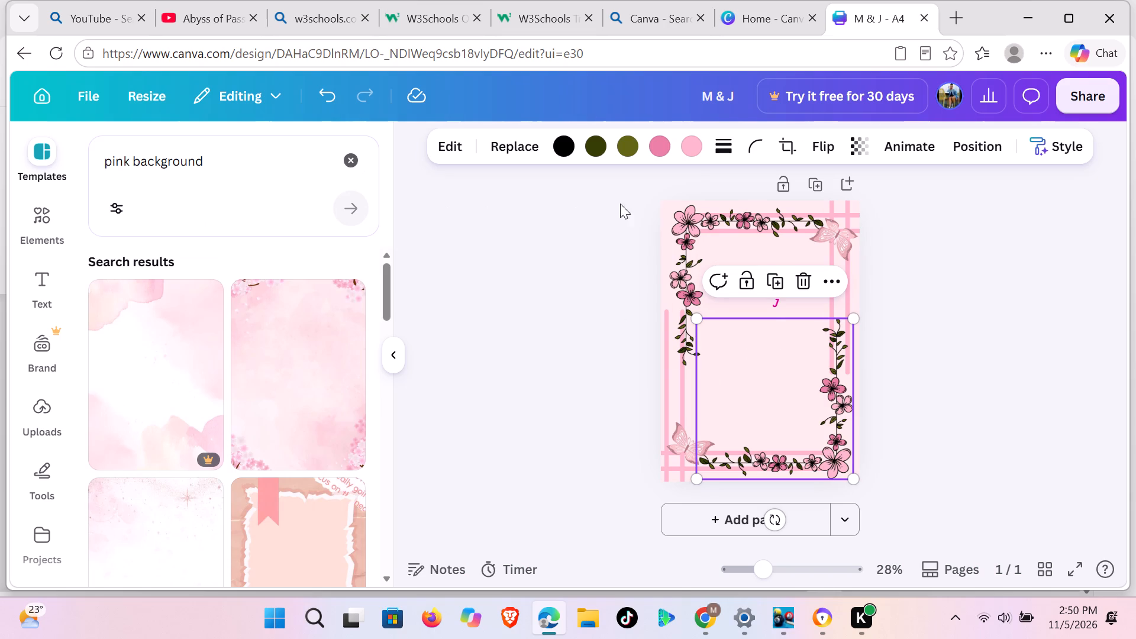
Clear the "pink background" search from the template library.
left_click(349, 162)
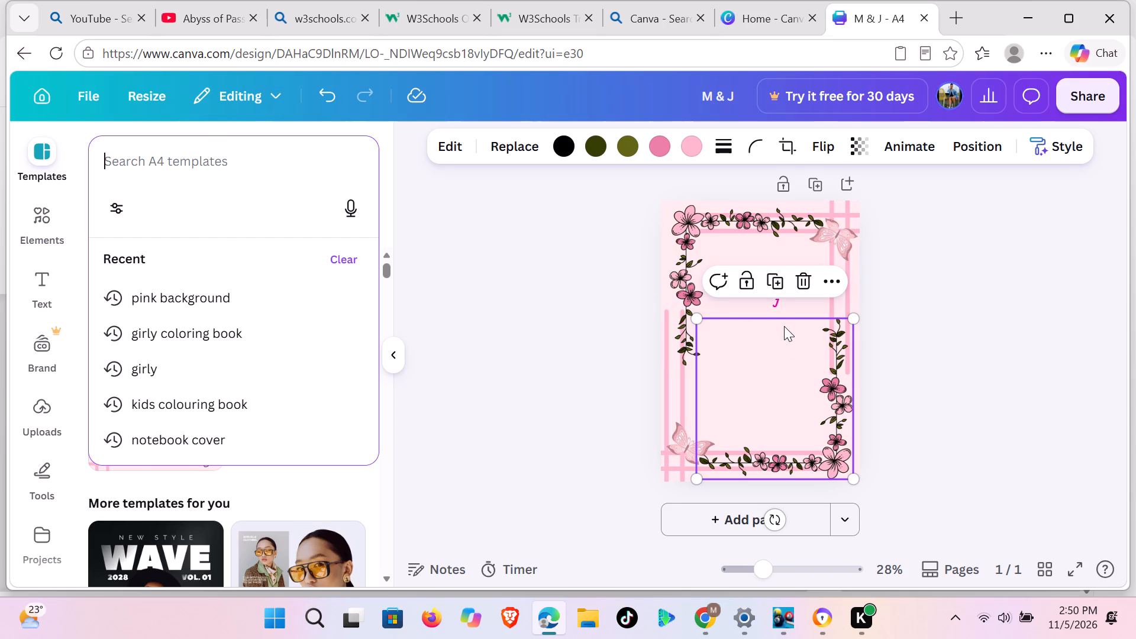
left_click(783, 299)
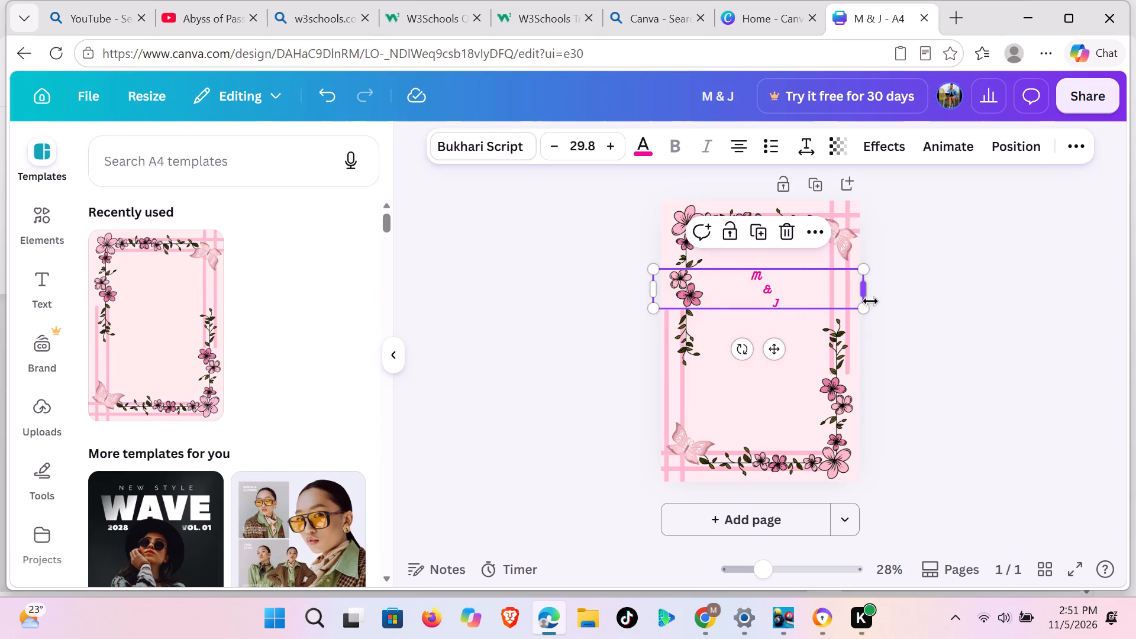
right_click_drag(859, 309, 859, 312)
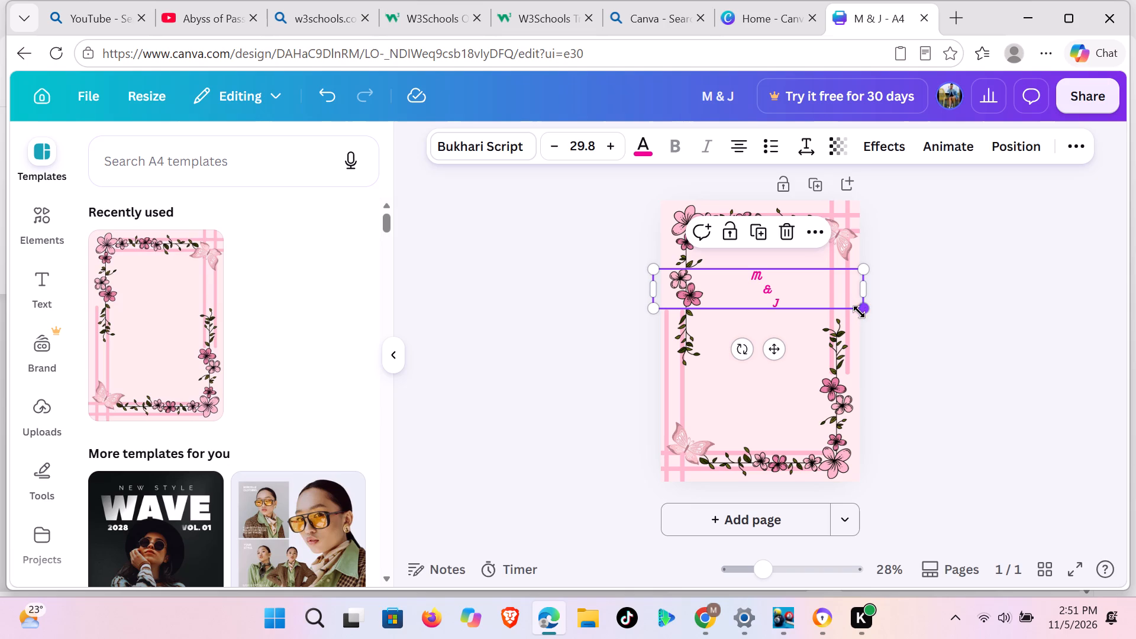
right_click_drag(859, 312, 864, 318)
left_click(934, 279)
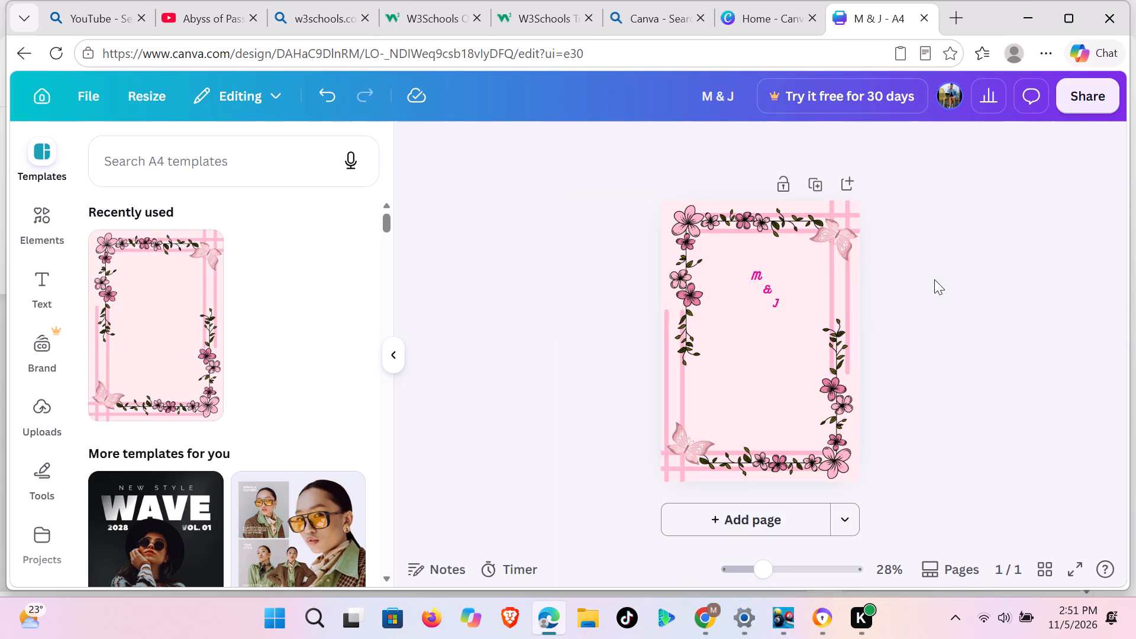
Move the "M & J" text slightly further down the page.
left_click(774, 303)
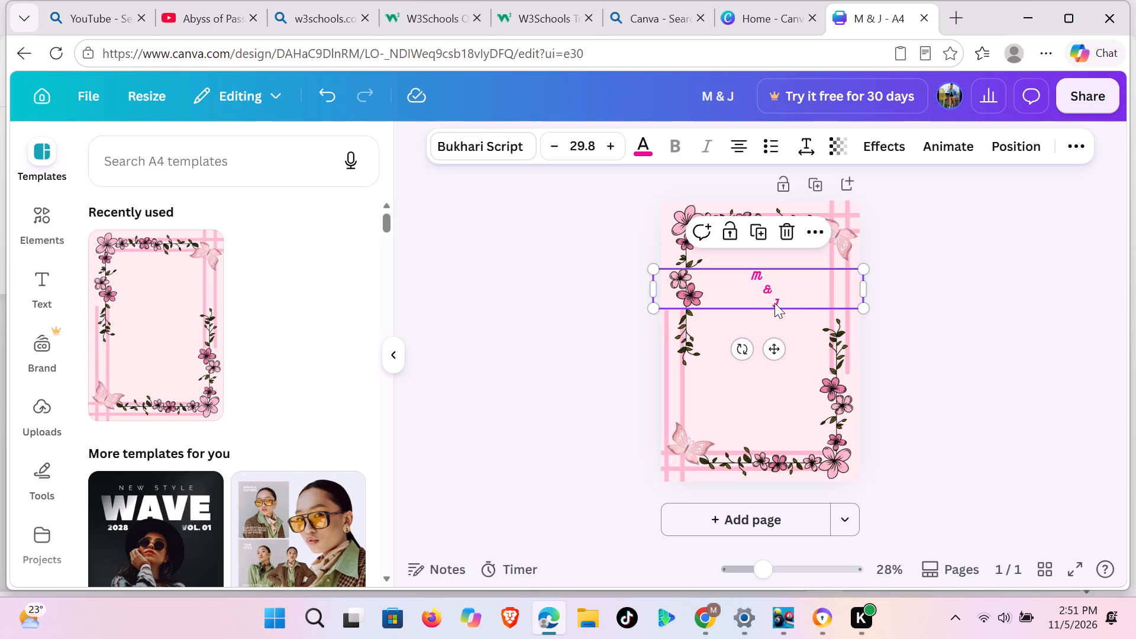
left_click(774, 353)
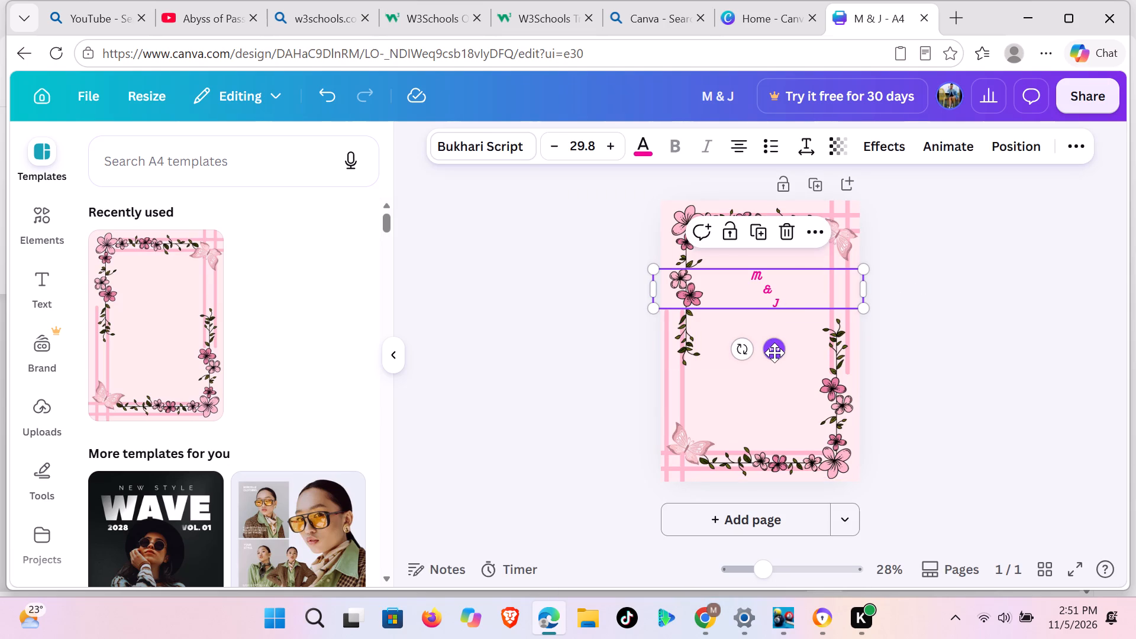
left_click_drag(774, 353, 774, 373)
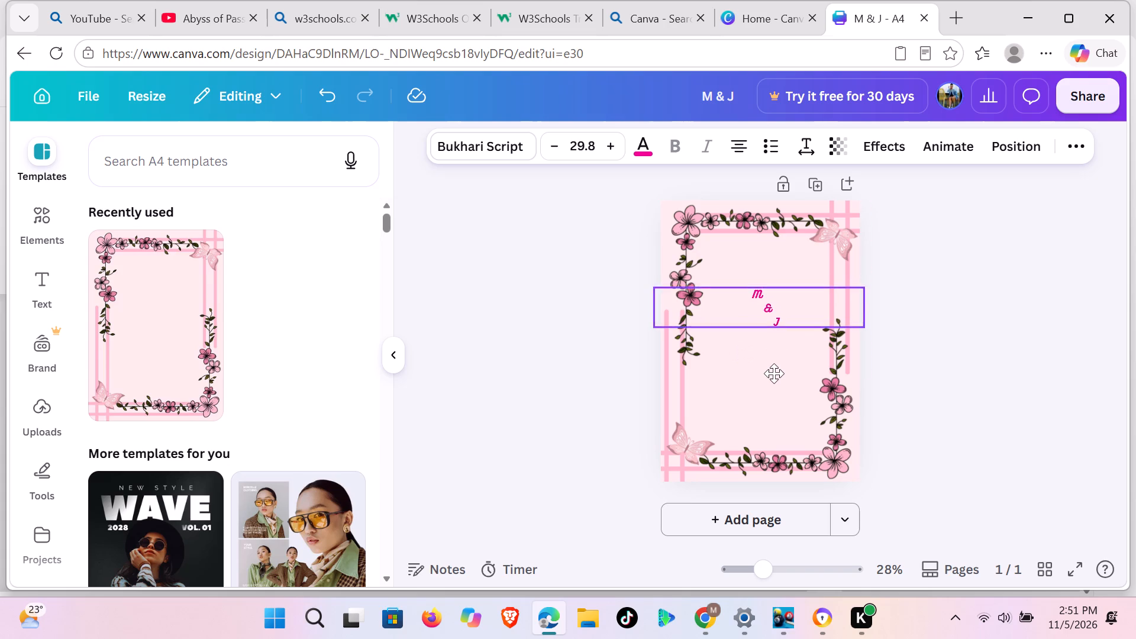
left_click_drag(774, 373, 768, 367)
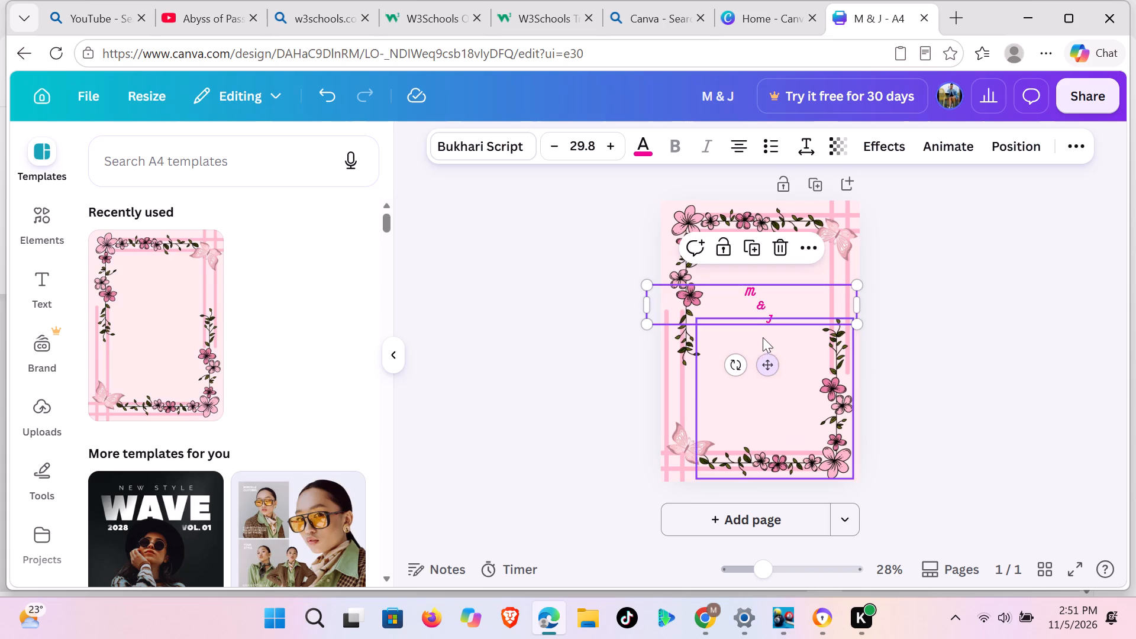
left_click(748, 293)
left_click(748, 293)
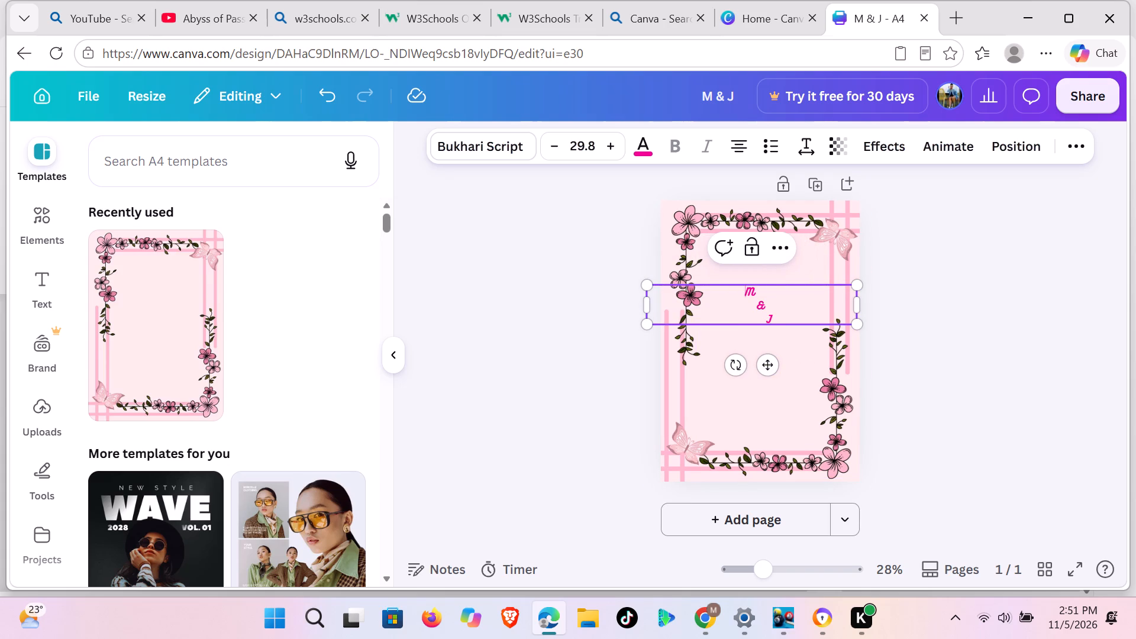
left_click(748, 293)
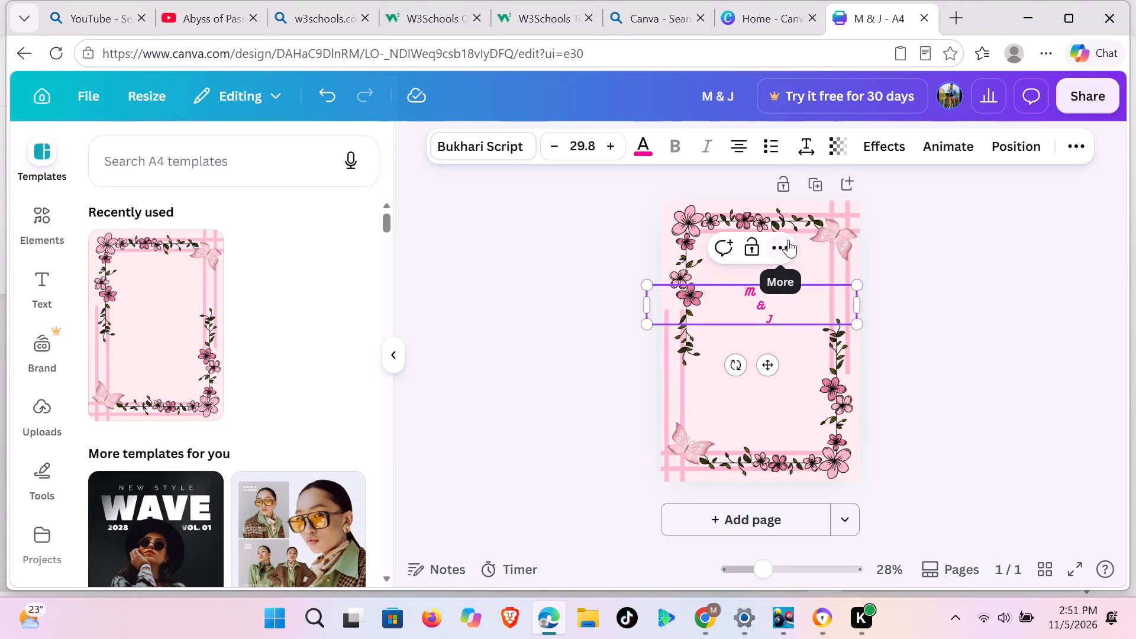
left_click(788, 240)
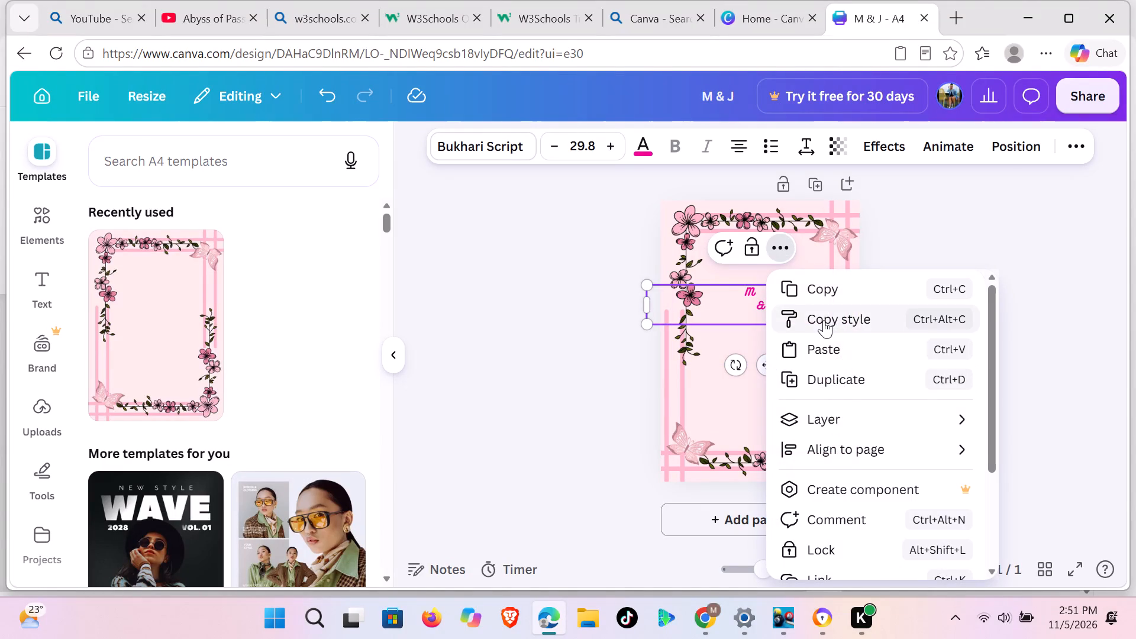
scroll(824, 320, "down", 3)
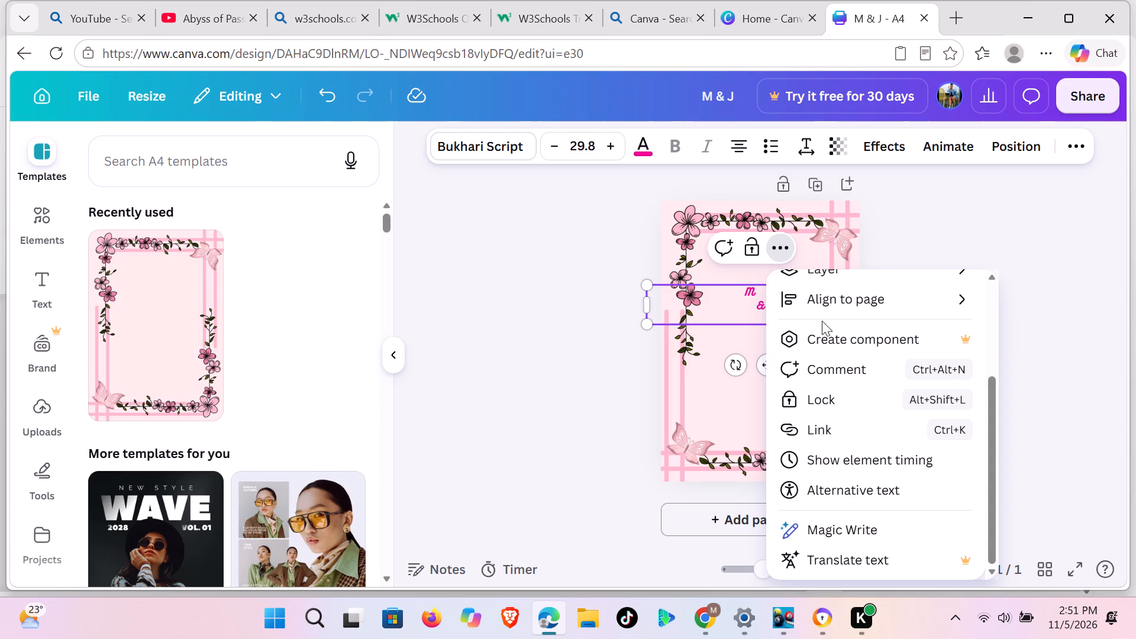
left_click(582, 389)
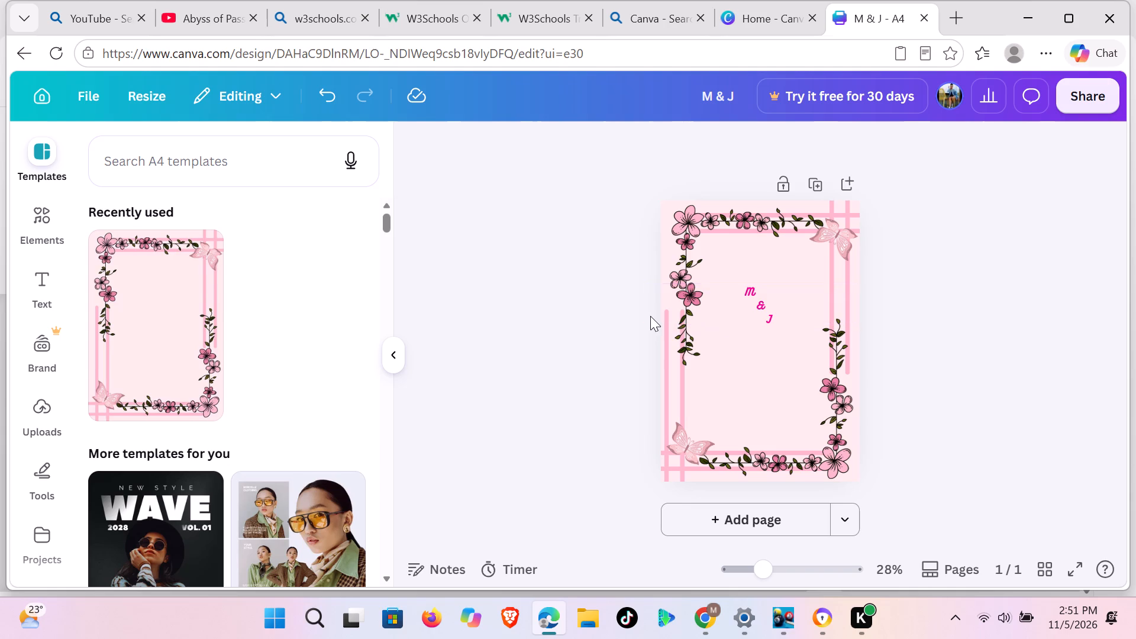
Enlarge the "M & J" text to a font size of about 41.6 and reposition it in the upper middle of the page.
left_click(770, 302)
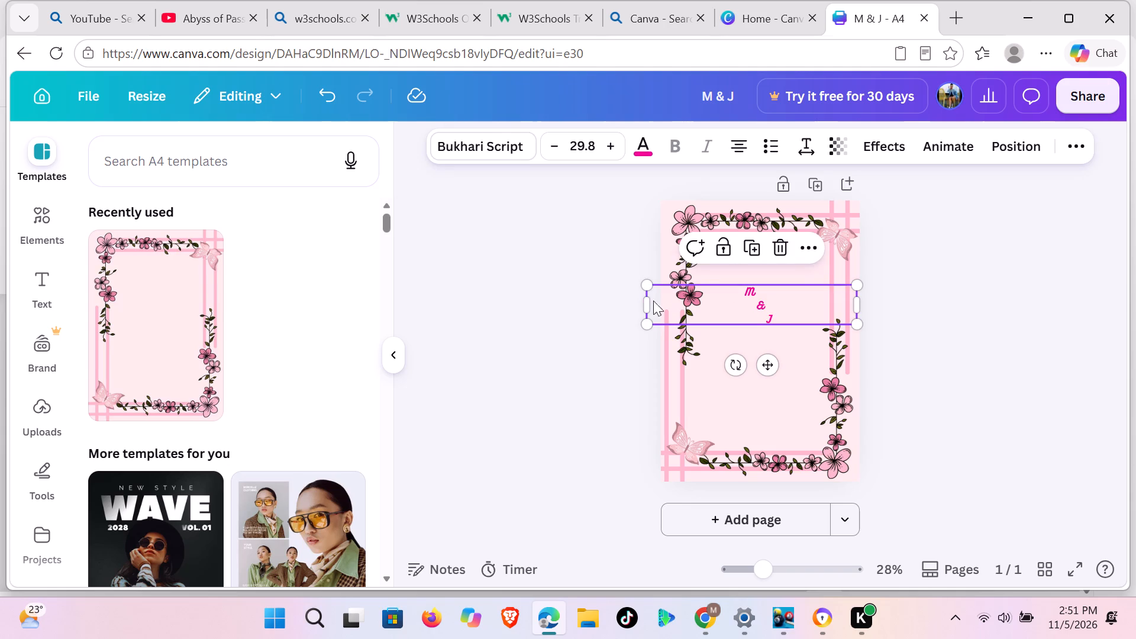
left_click(643, 325)
left_click(643, 325)
left_click_drag(651, 325, 649, 338)
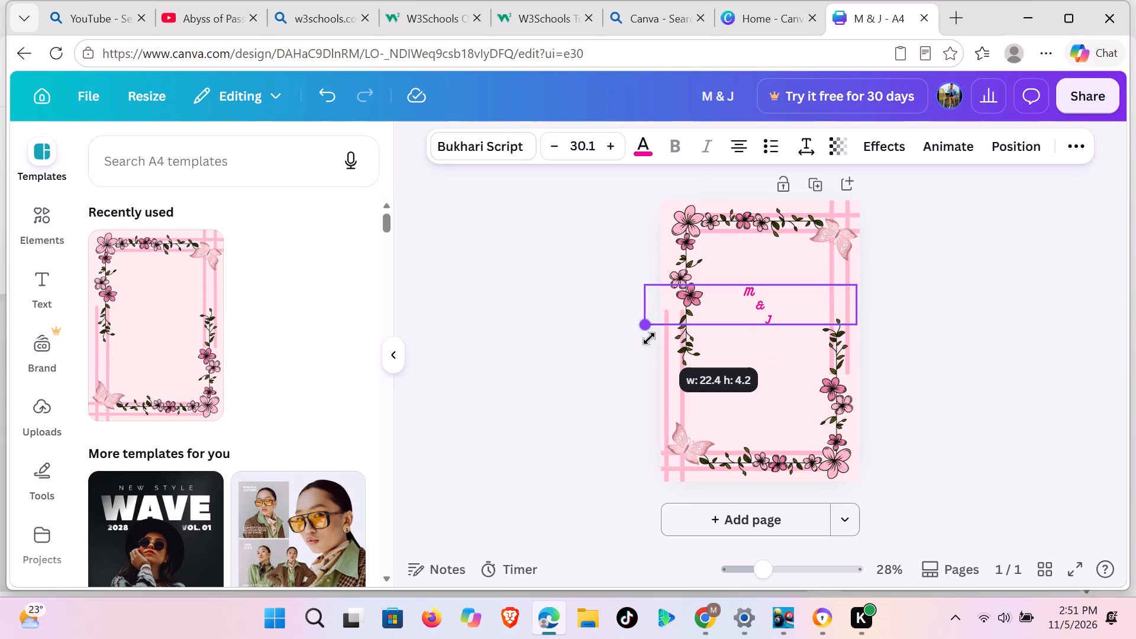
left_click_drag(649, 338, 642, 459)
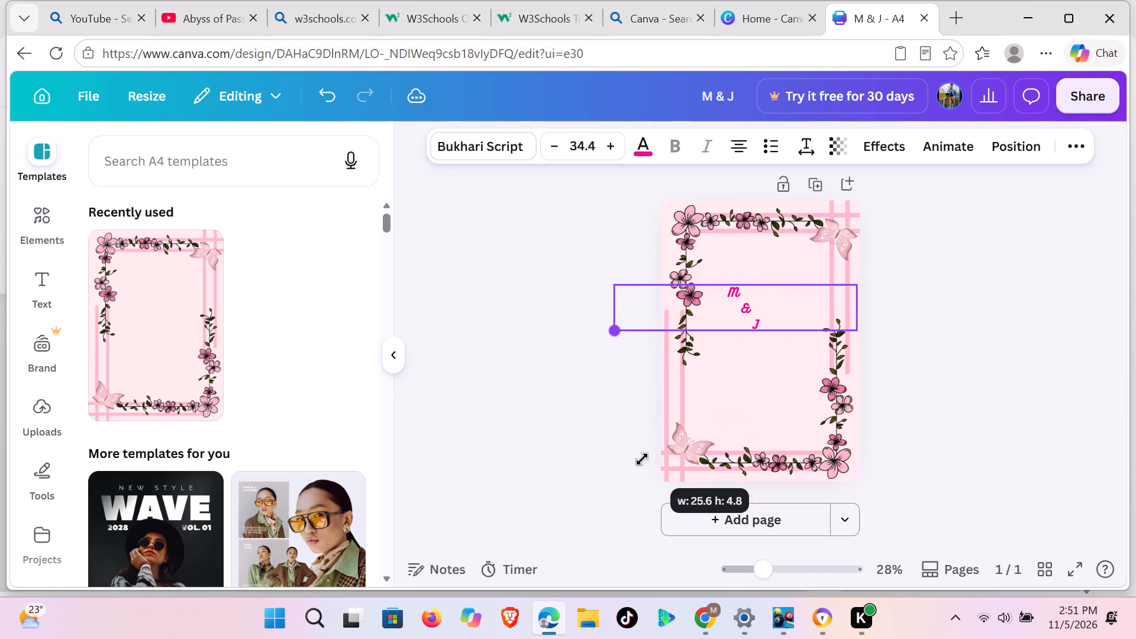
left_click_drag(642, 459, 632, 497)
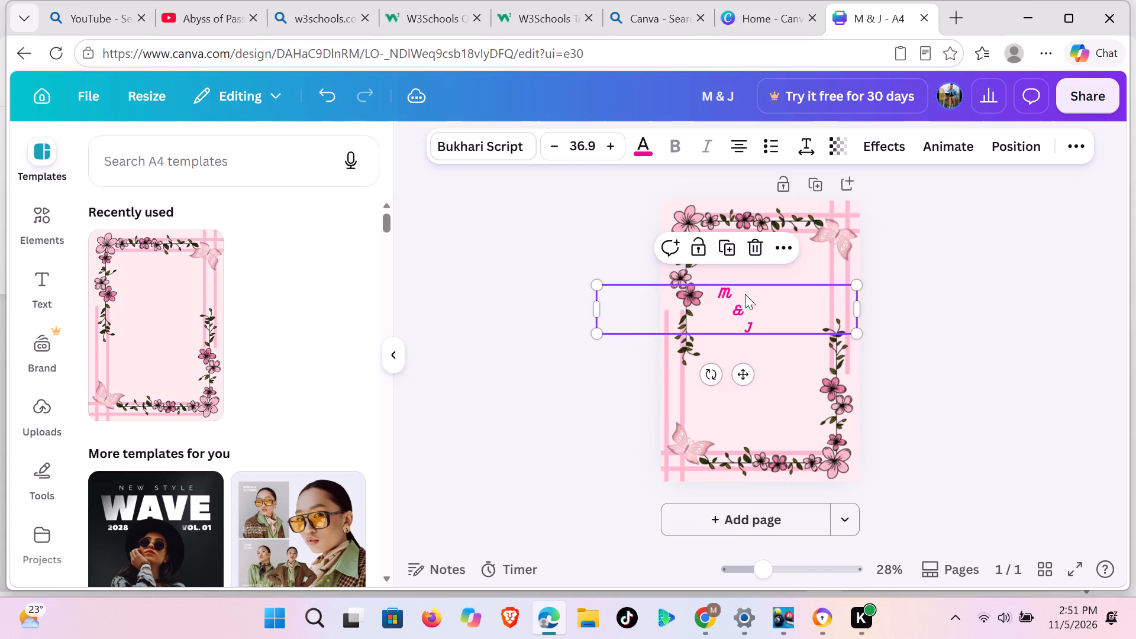
left_click_drag(745, 300, 767, 286)
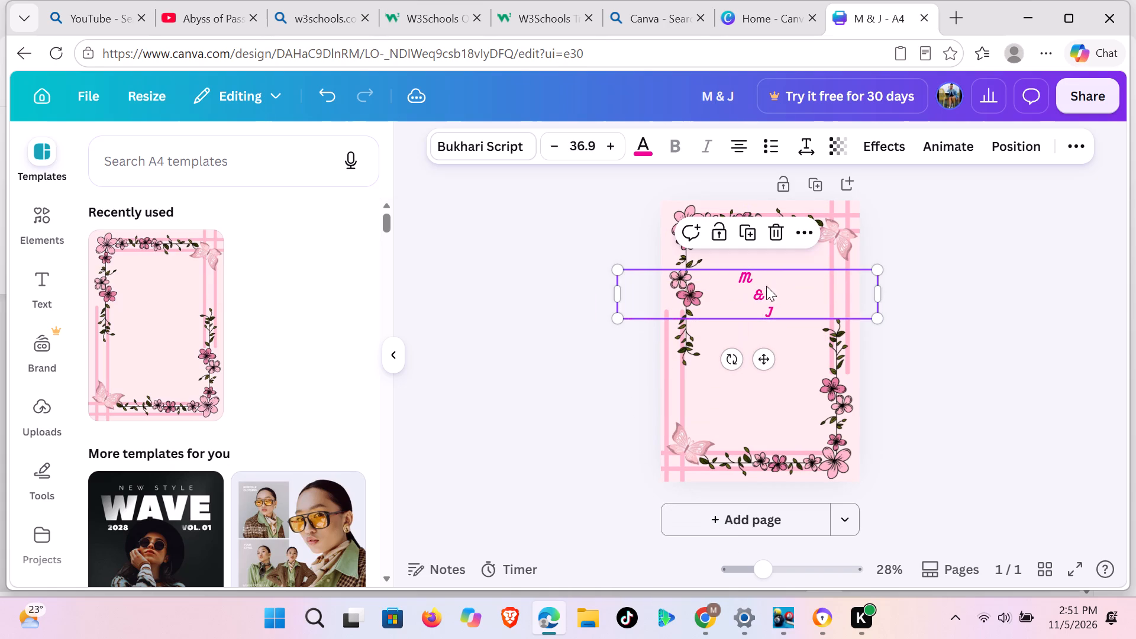
left_click_drag(882, 268, 883, 268)
left_click_drag(883, 268, 911, 243)
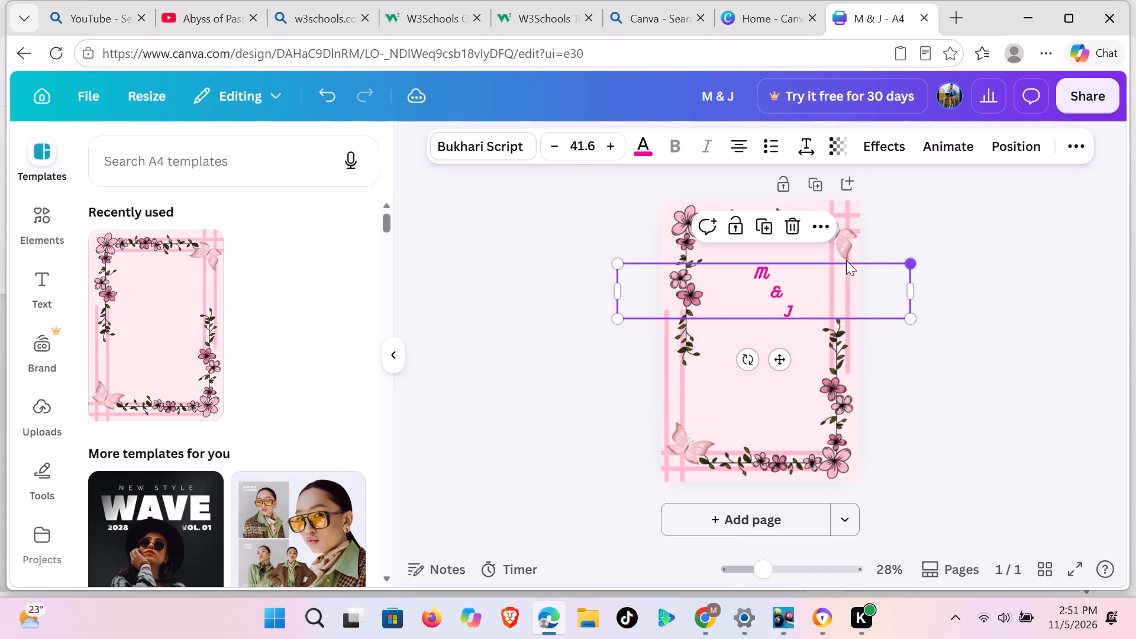
left_click_drag(768, 288, 755, 299)
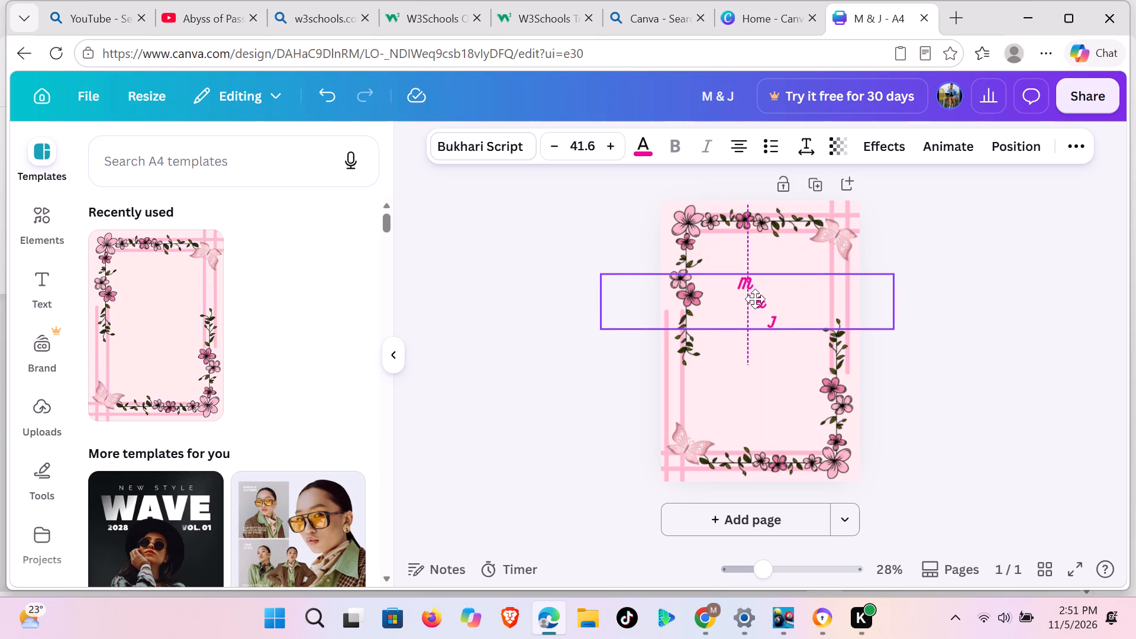
left_click_drag(755, 299, 737, 299)
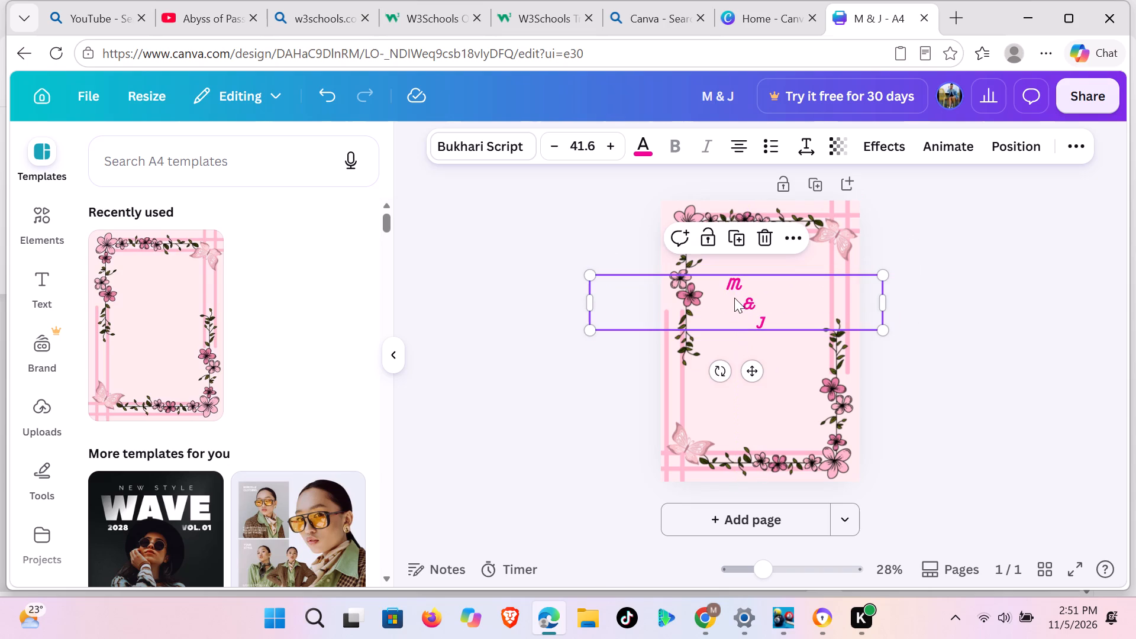
Try adding an "r" on the "M" line, and delete it together with the space after the "M".
left_click(745, 282)
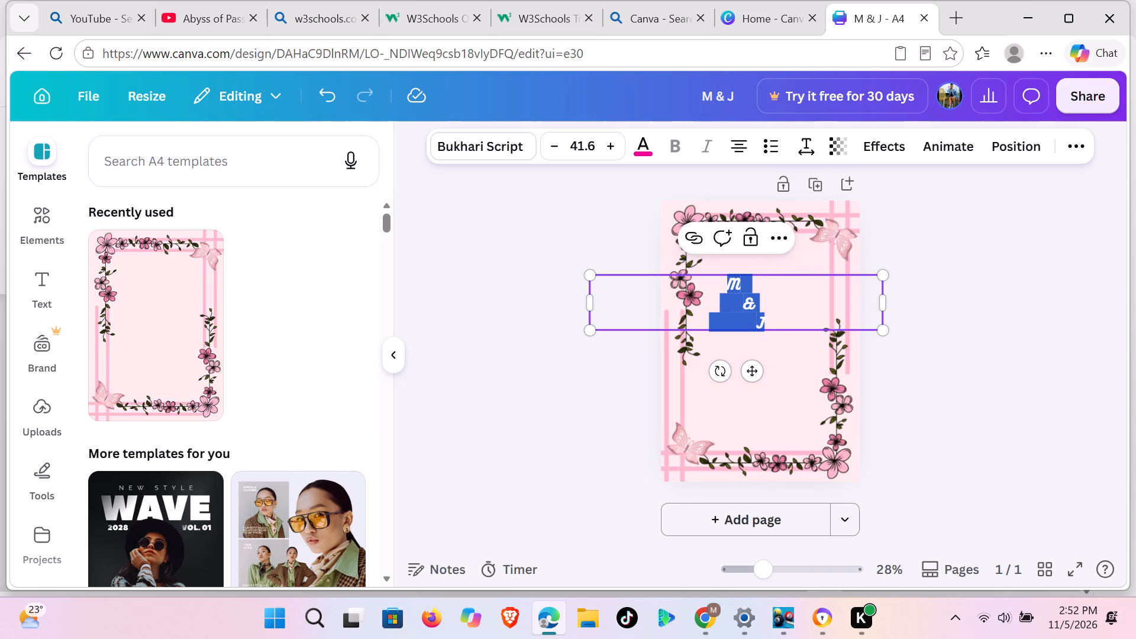
left_click(745, 282)
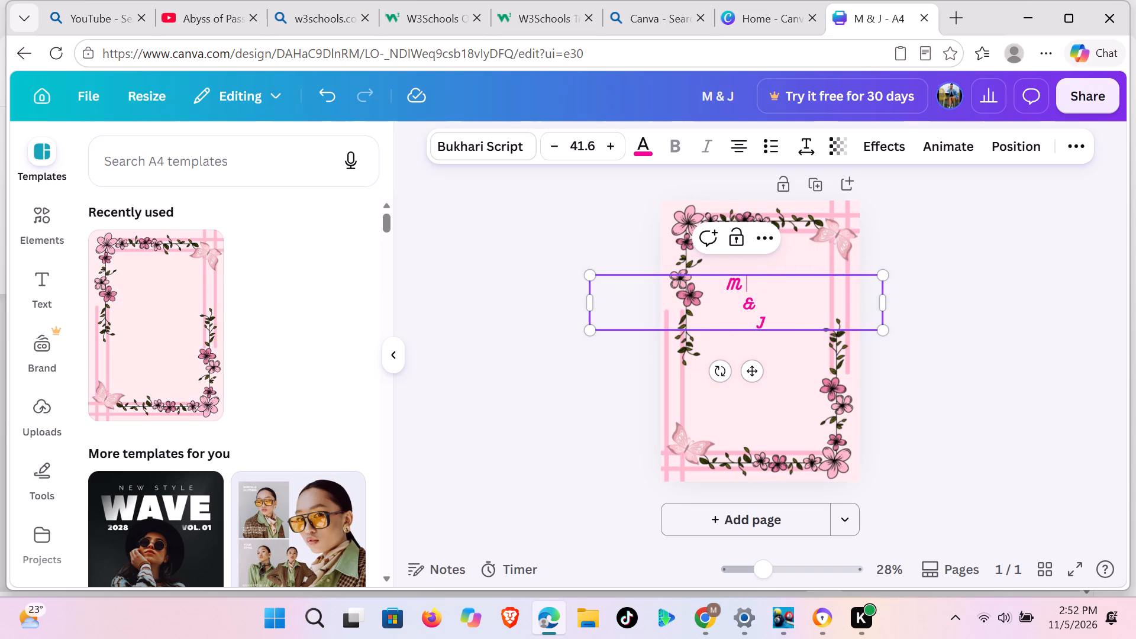
key("r")
key("BackSpace")
key("BackSpace")
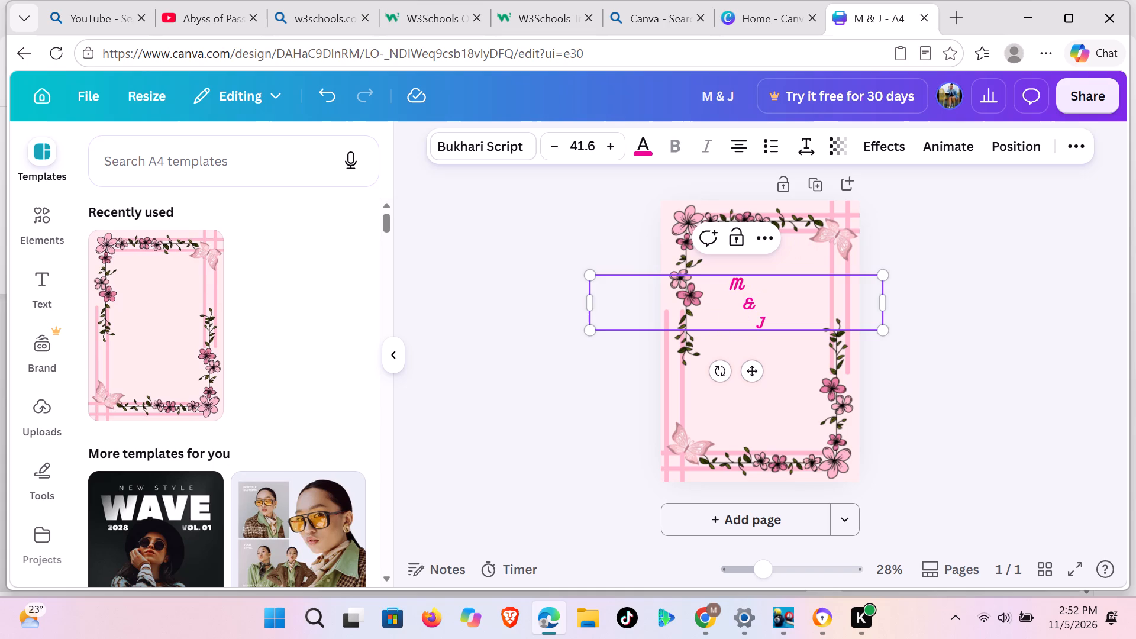
Try the fonts Grand Hotel and Chewy on the "M" line and set it in Magnolia Script.
left_click(508, 146)
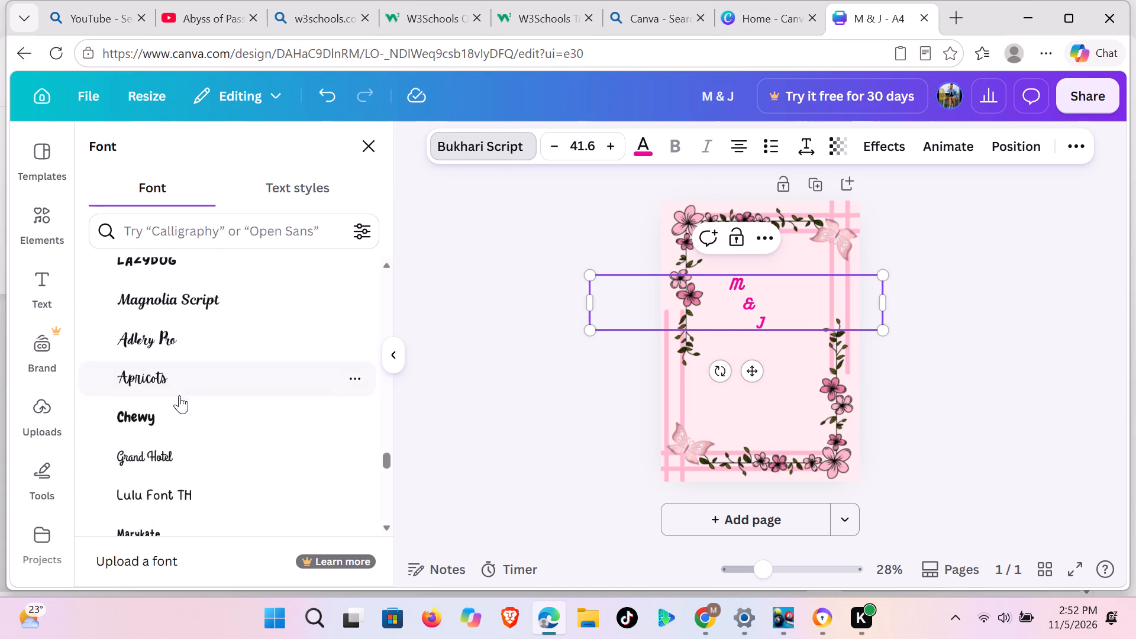
left_click(173, 458)
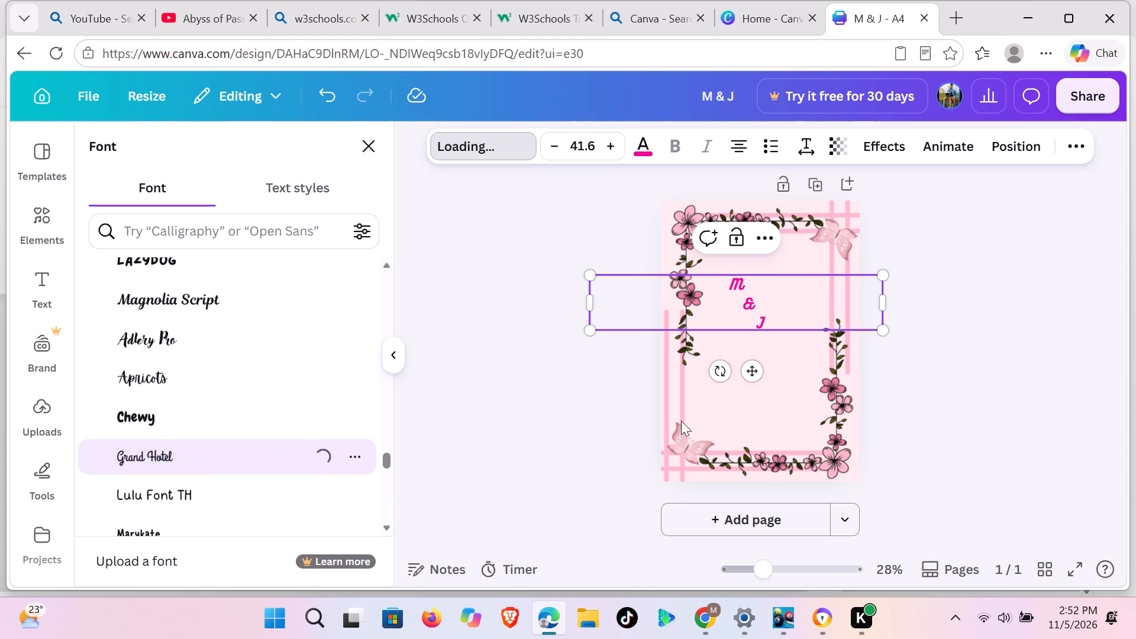
left_click(190, 408)
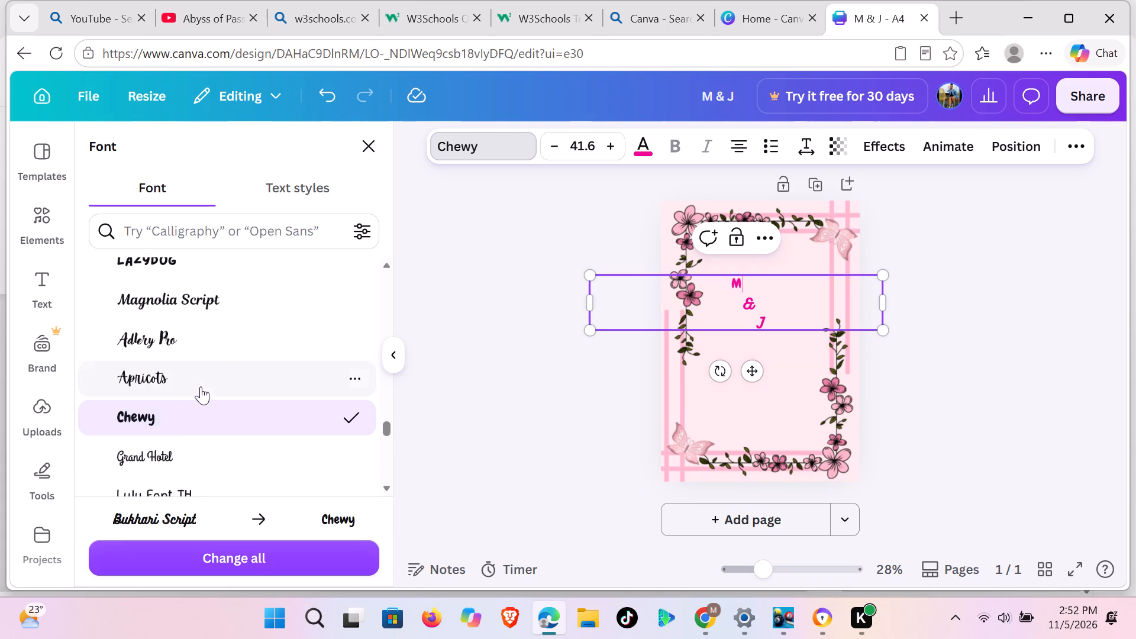
left_click(244, 303)
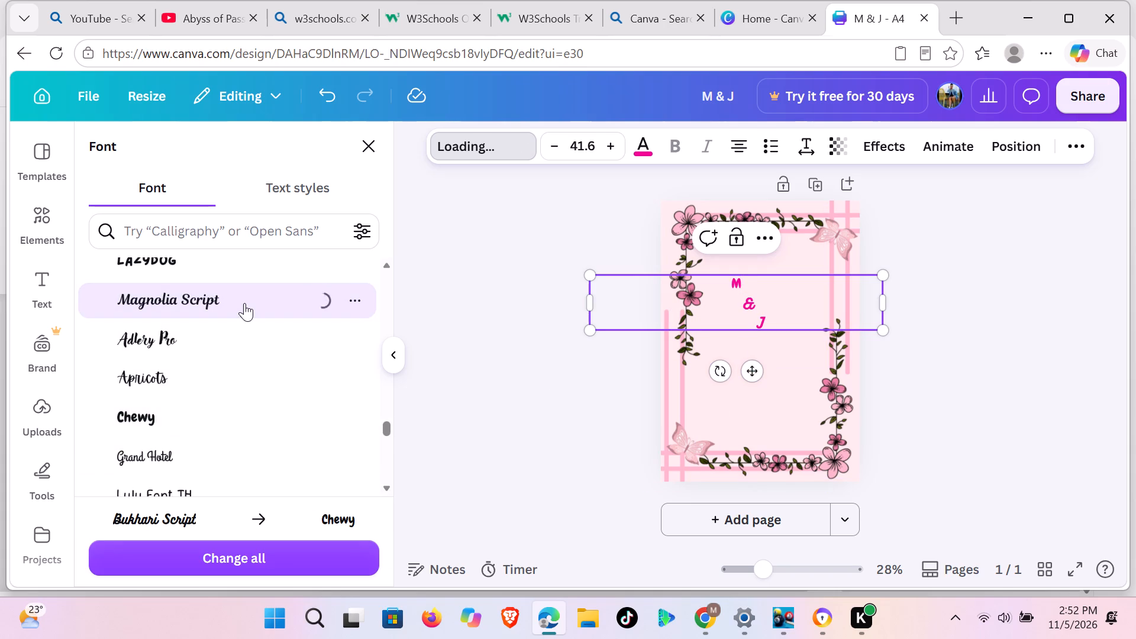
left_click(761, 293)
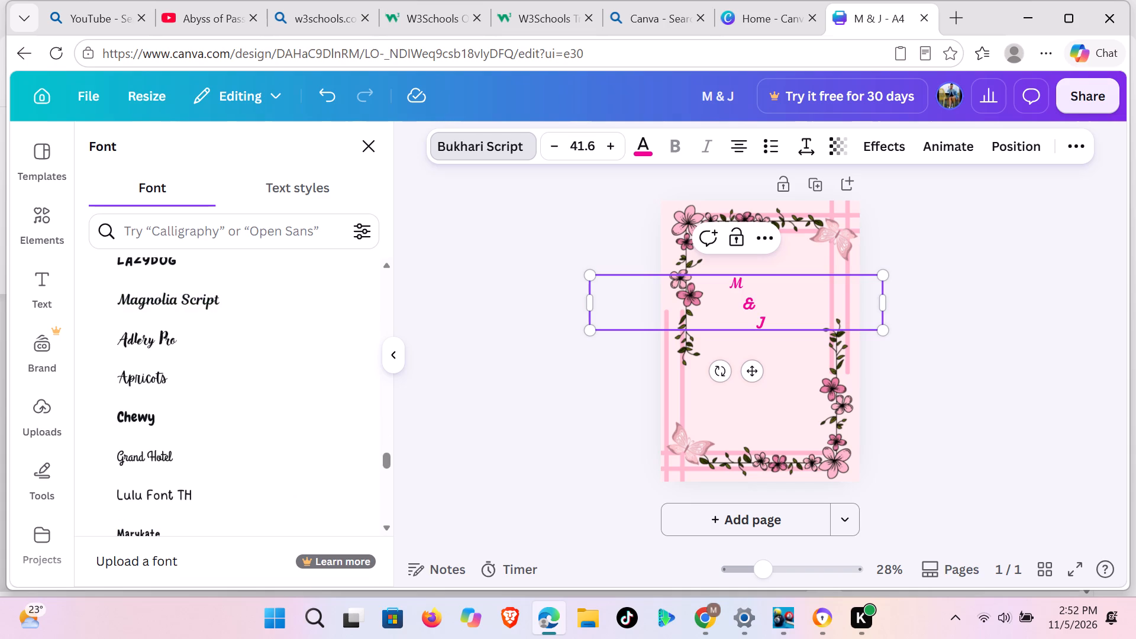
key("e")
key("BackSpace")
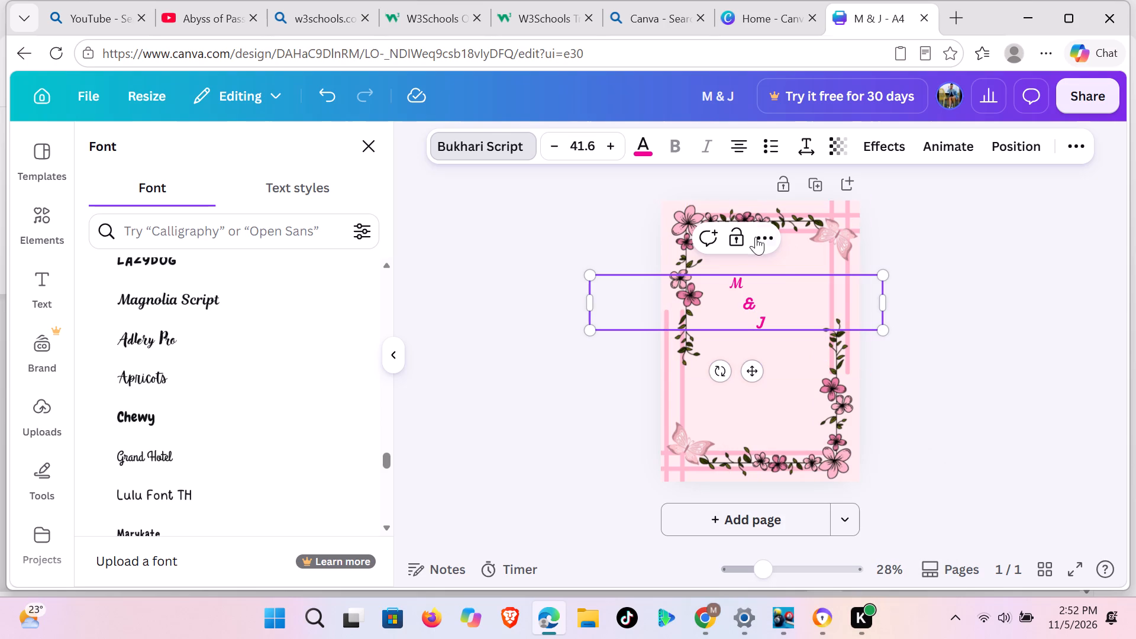
Extend the initial "M" on the first line of the text into the name "Mercy".
left_click(743, 285)
type("er")
type("cy")
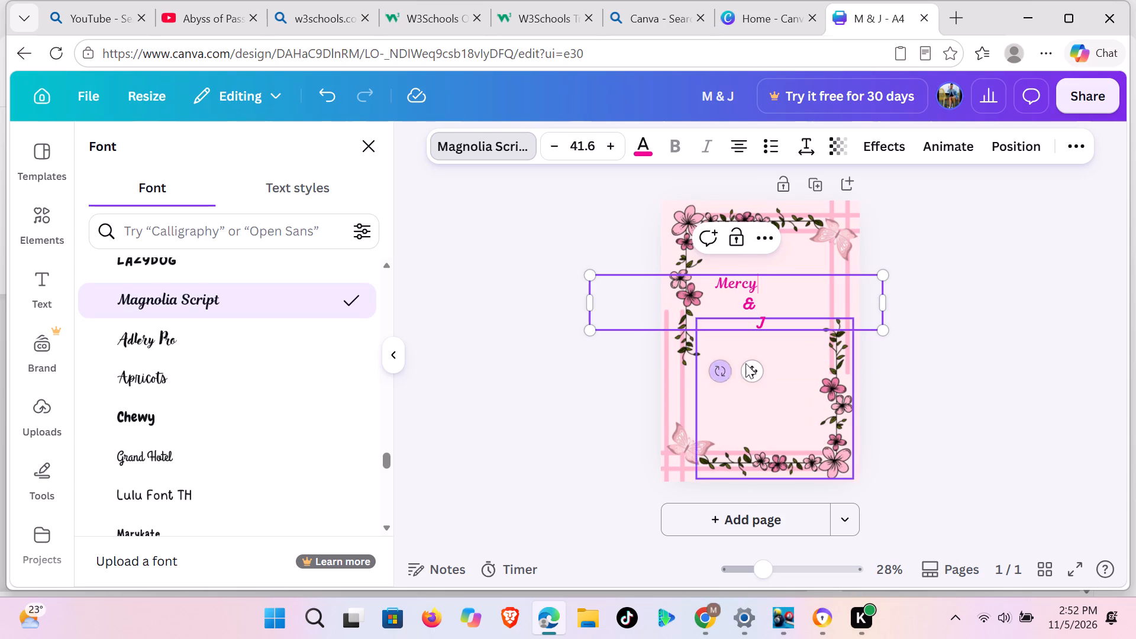
Extend the initial "J" on the last line of the names text into the name "Joy".
left_click(770, 319)
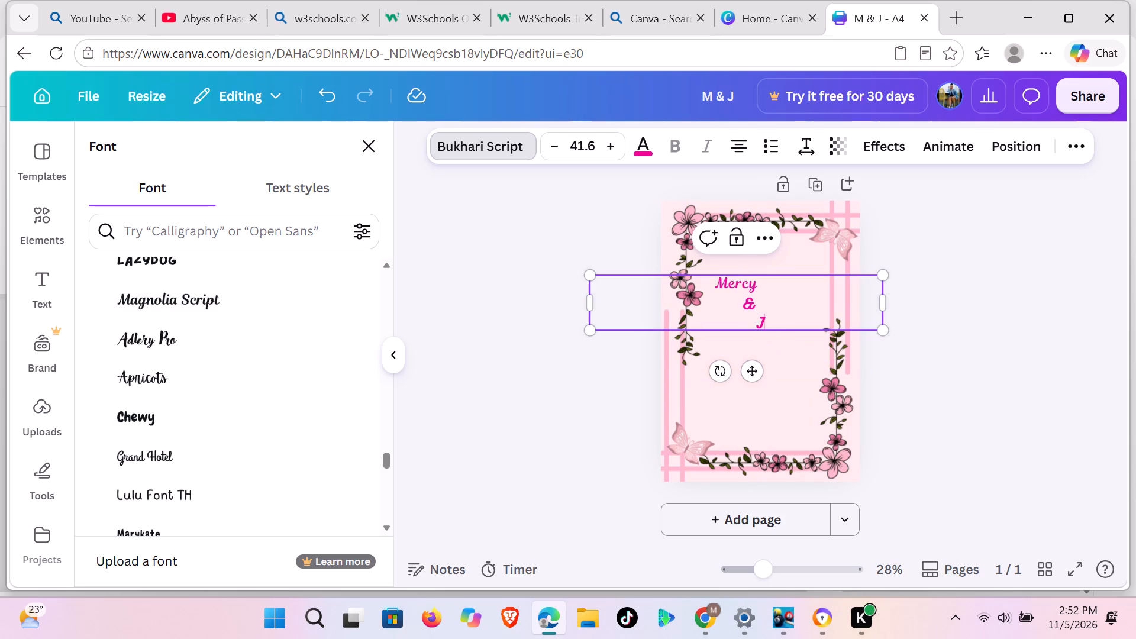
type("oy")
left_click(720, 348)
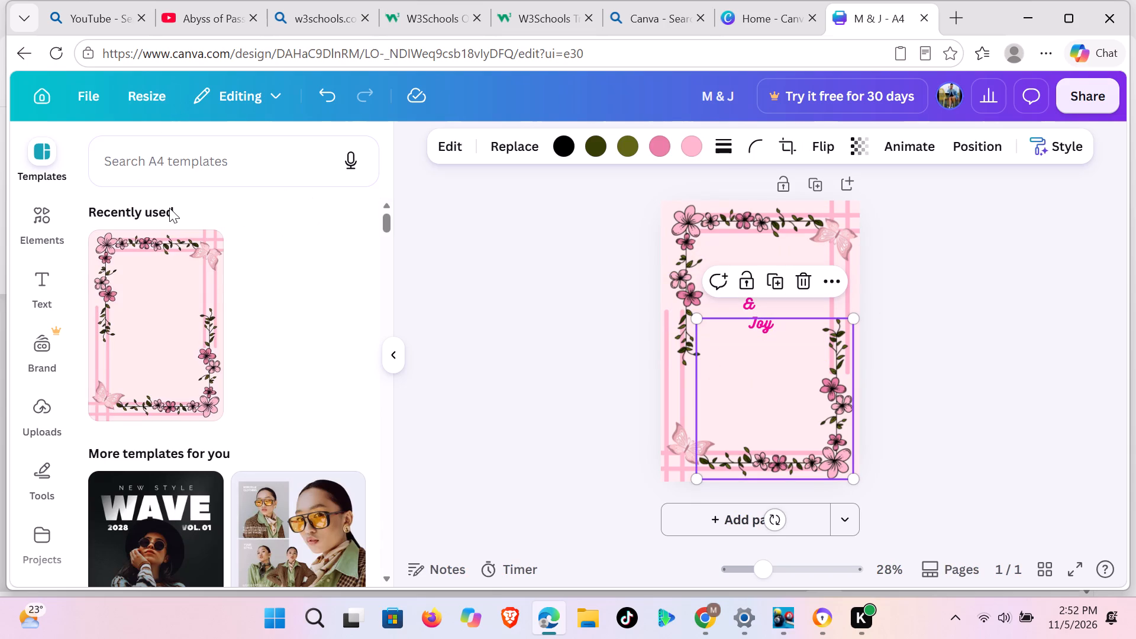
Add a default subheading text box to the page, just below the names.
left_click(43, 287)
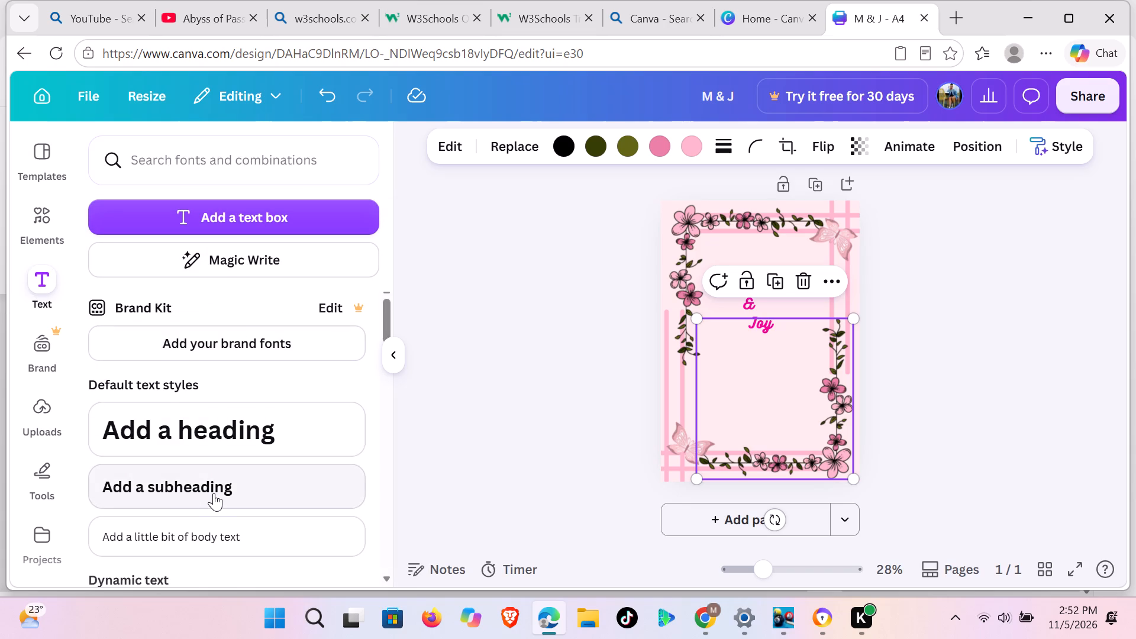
scroll(214, 493, "down", 1)
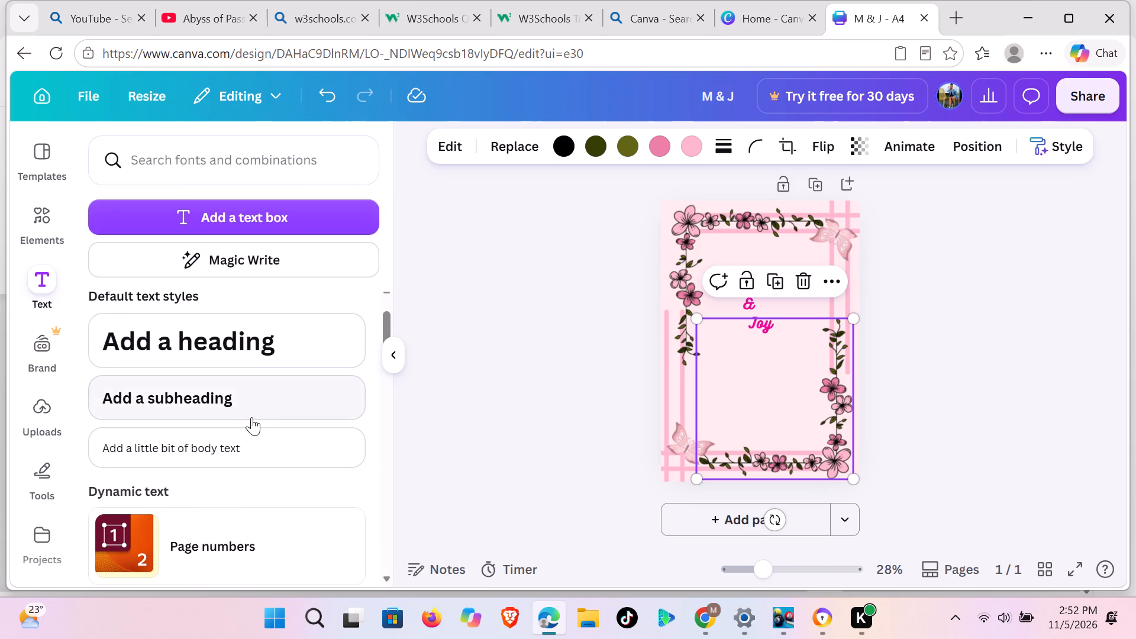
left_click(251, 415)
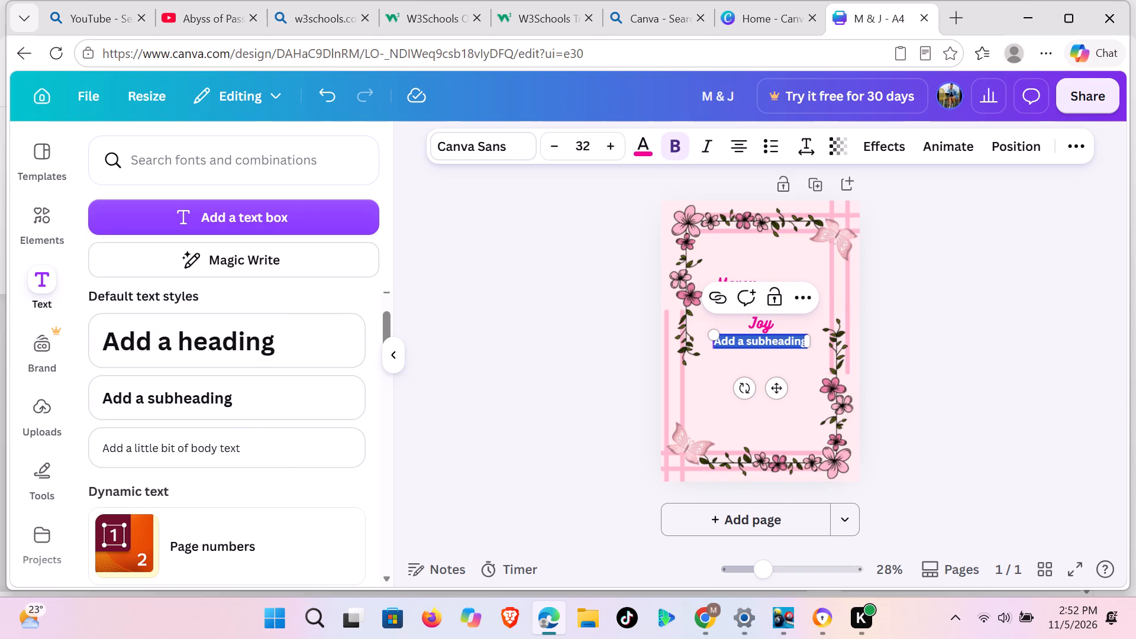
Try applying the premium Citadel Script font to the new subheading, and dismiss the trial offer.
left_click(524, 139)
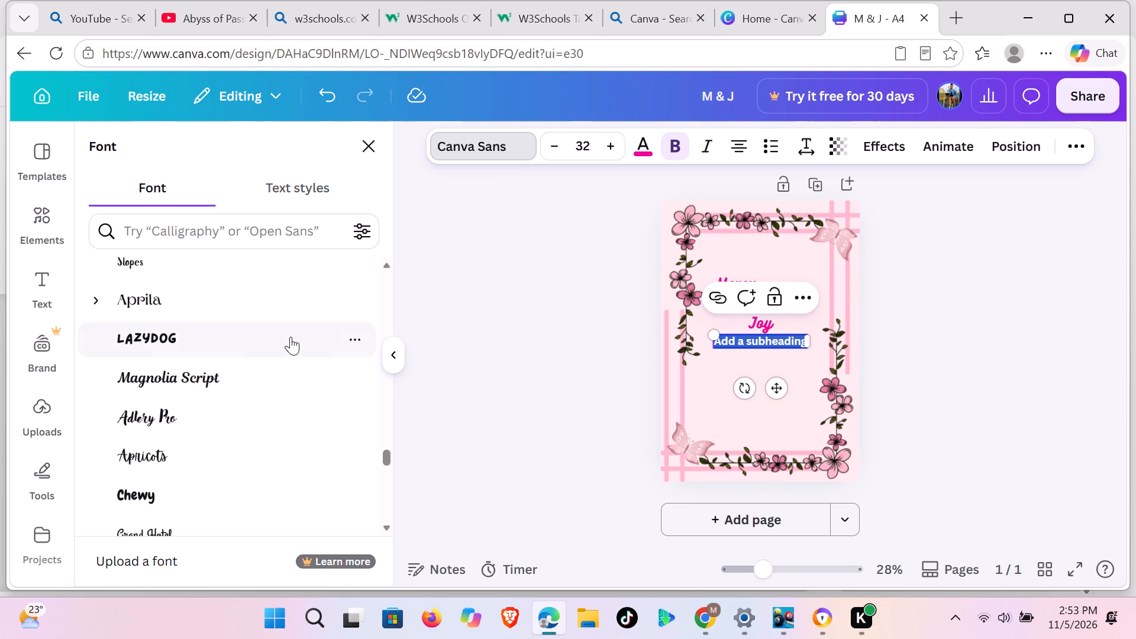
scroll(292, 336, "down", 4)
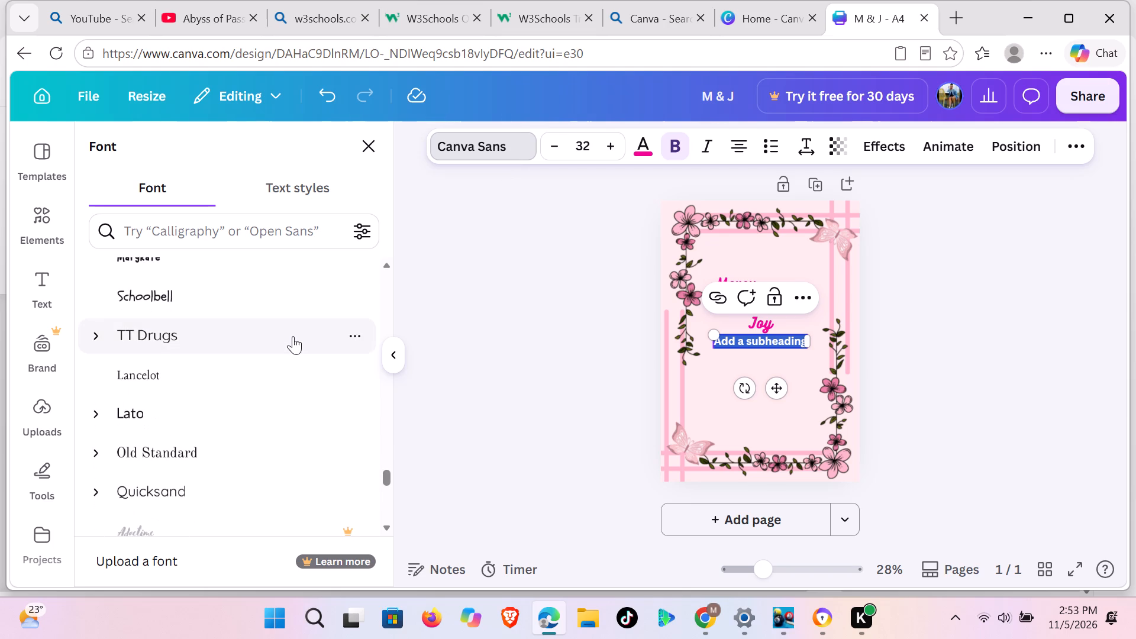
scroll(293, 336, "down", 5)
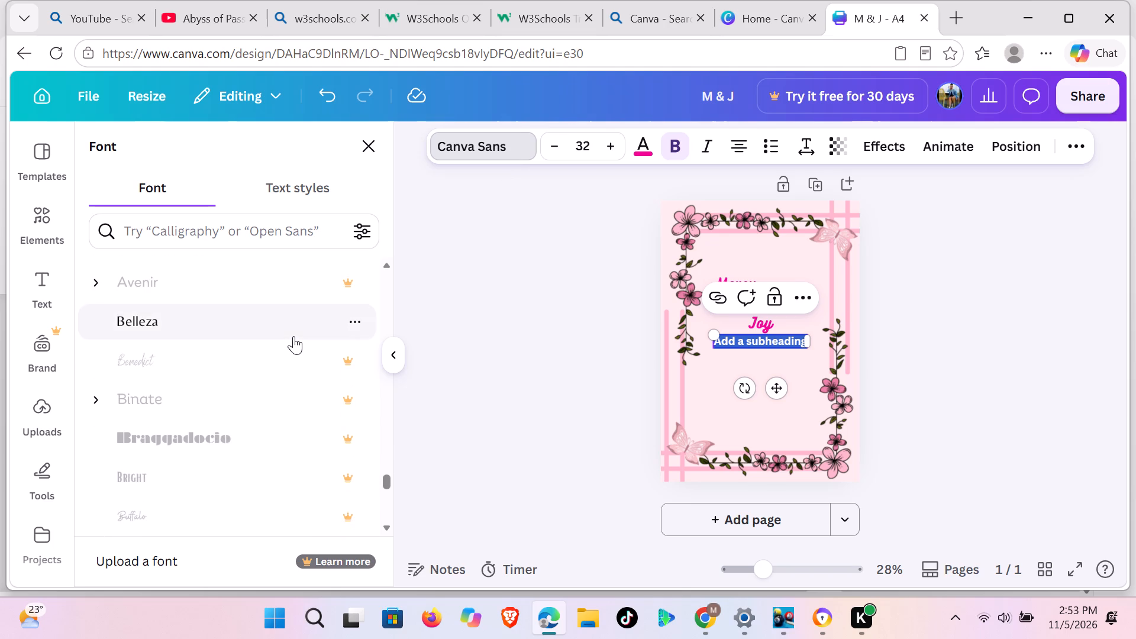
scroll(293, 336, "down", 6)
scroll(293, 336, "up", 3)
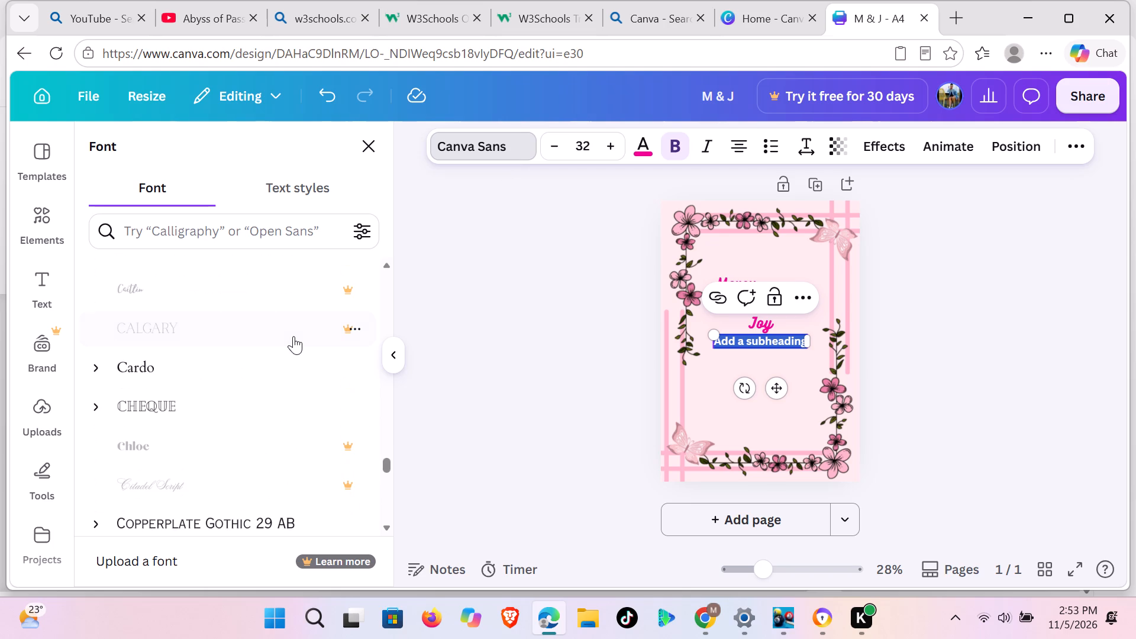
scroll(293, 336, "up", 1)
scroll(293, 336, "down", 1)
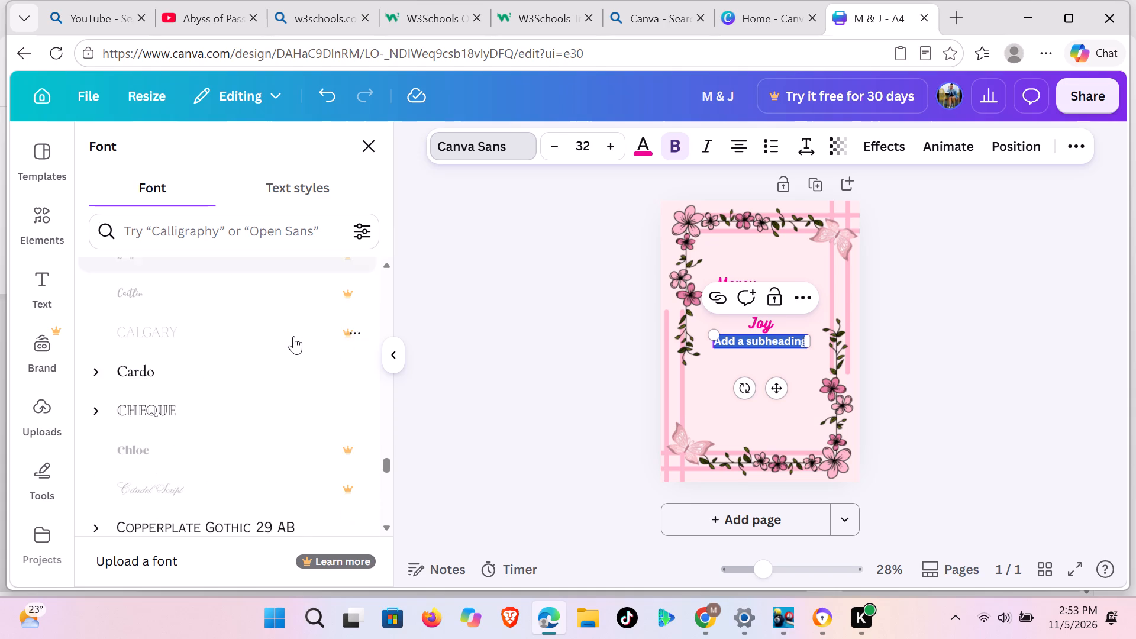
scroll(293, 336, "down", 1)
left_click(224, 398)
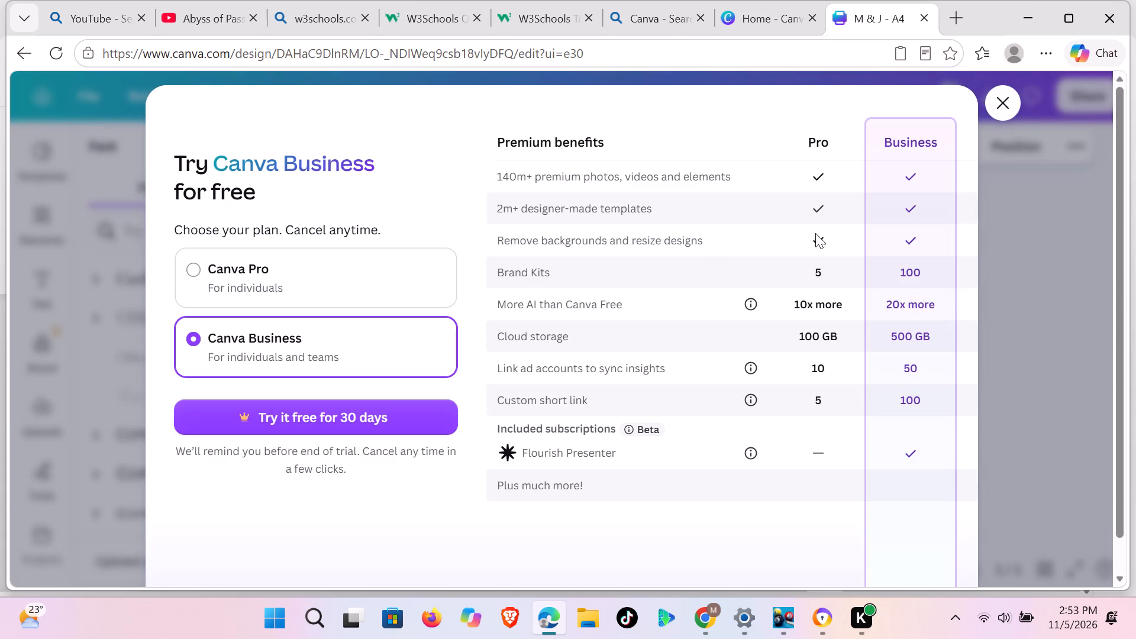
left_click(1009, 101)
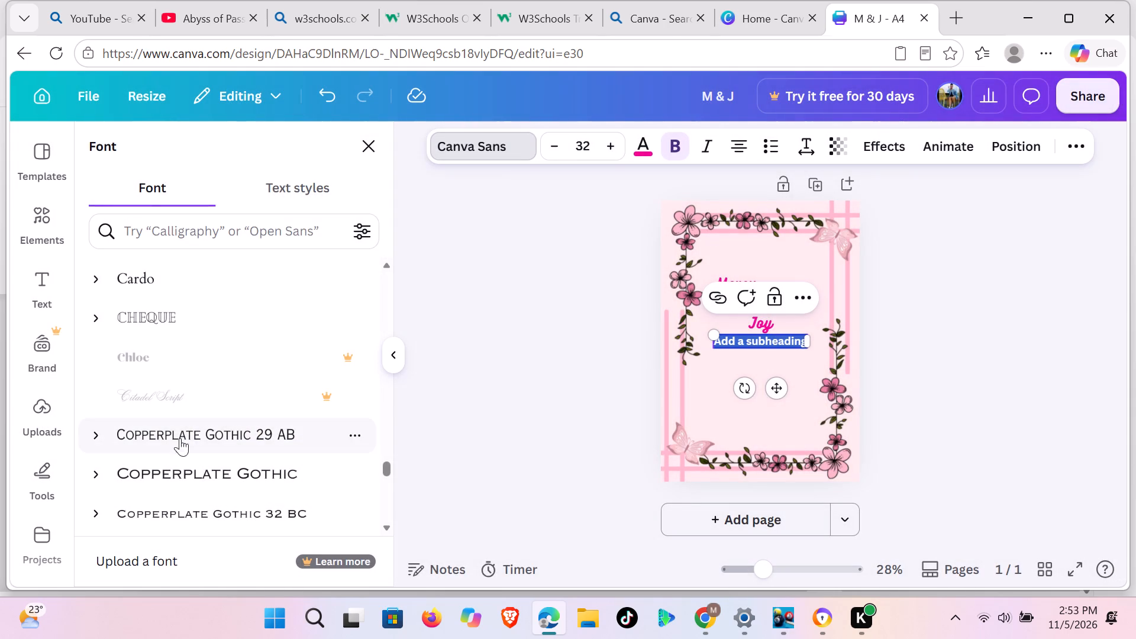
Browse further through the fonts and set the subheading in Alex Brush.
scroll(185, 411, "down", 6)
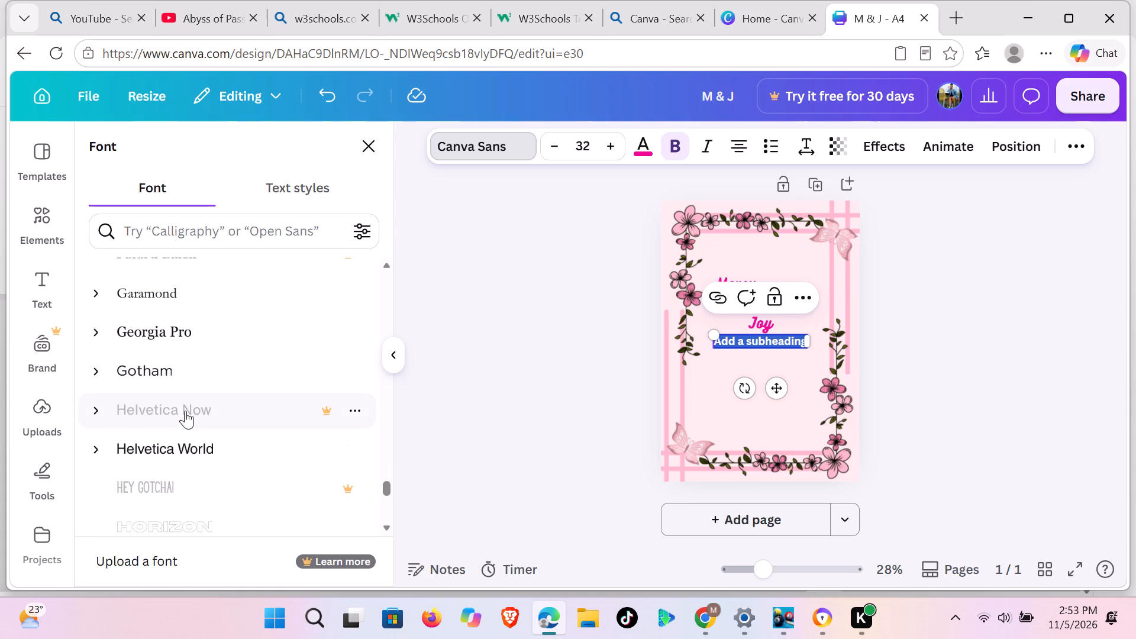
scroll(185, 411, "down", 5)
scroll(185, 410, "up", 3)
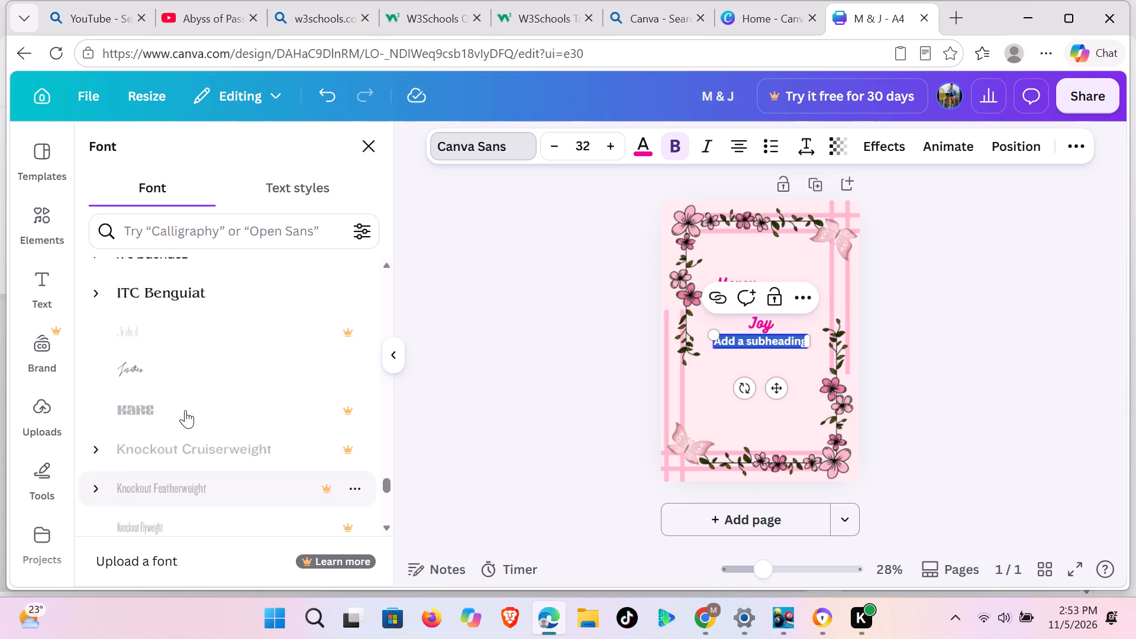
scroll(185, 410, "down", 2)
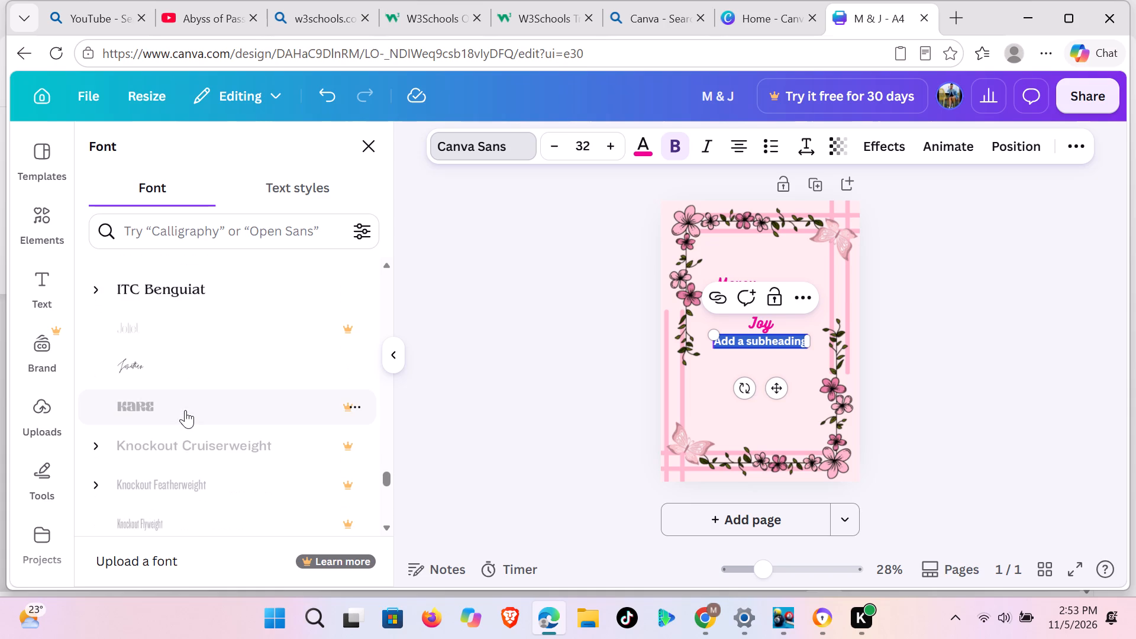
scroll(185, 410, "down", 5)
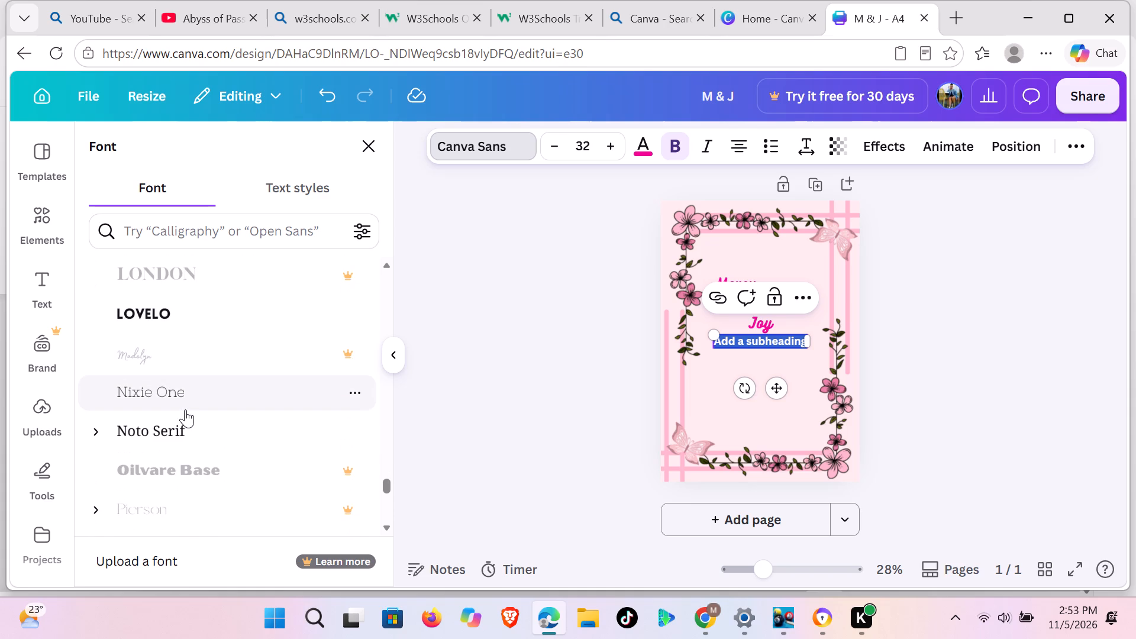
scroll(185, 409, "down", 4)
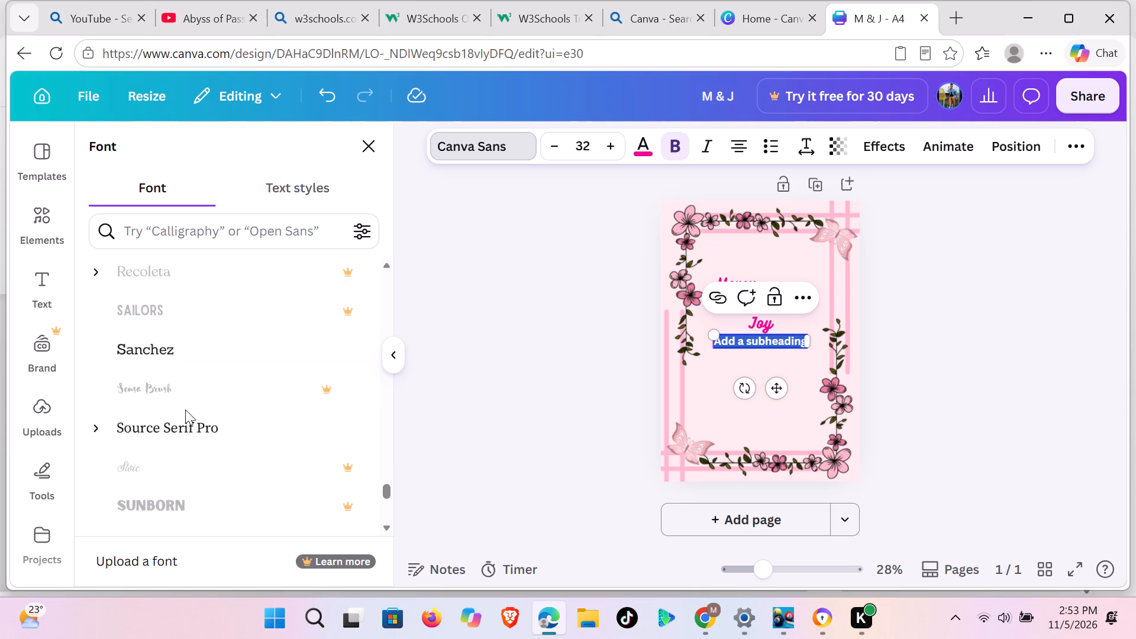
scroll(185, 409, "down", 3)
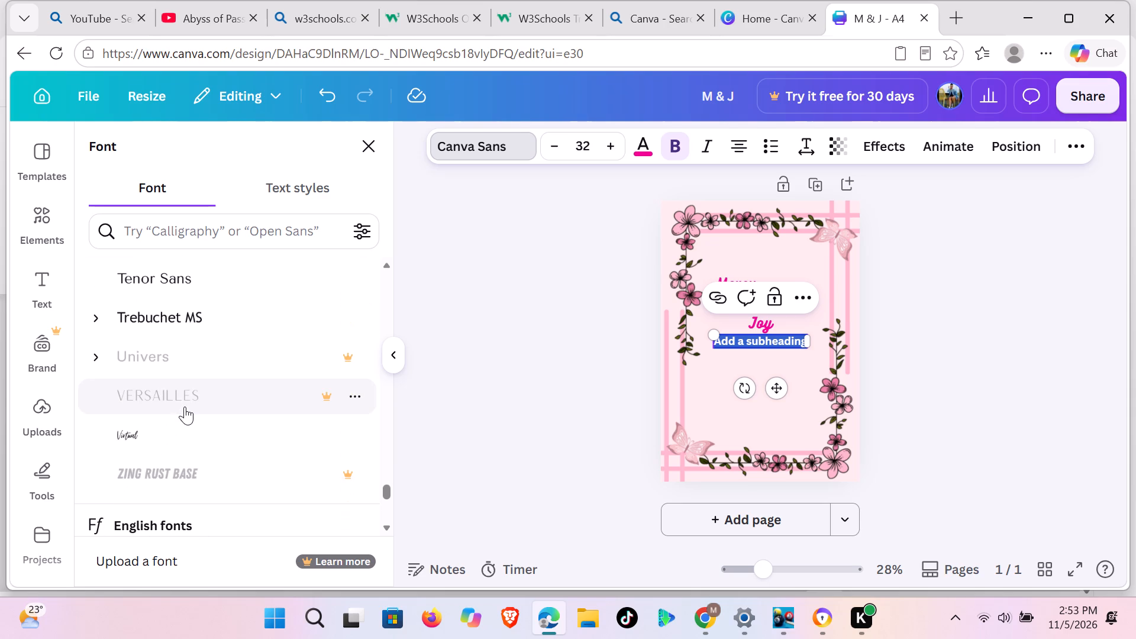
scroll(185, 405, "down", 1)
scroll(185, 404, "up", 1)
scroll(176, 421, "down", 2)
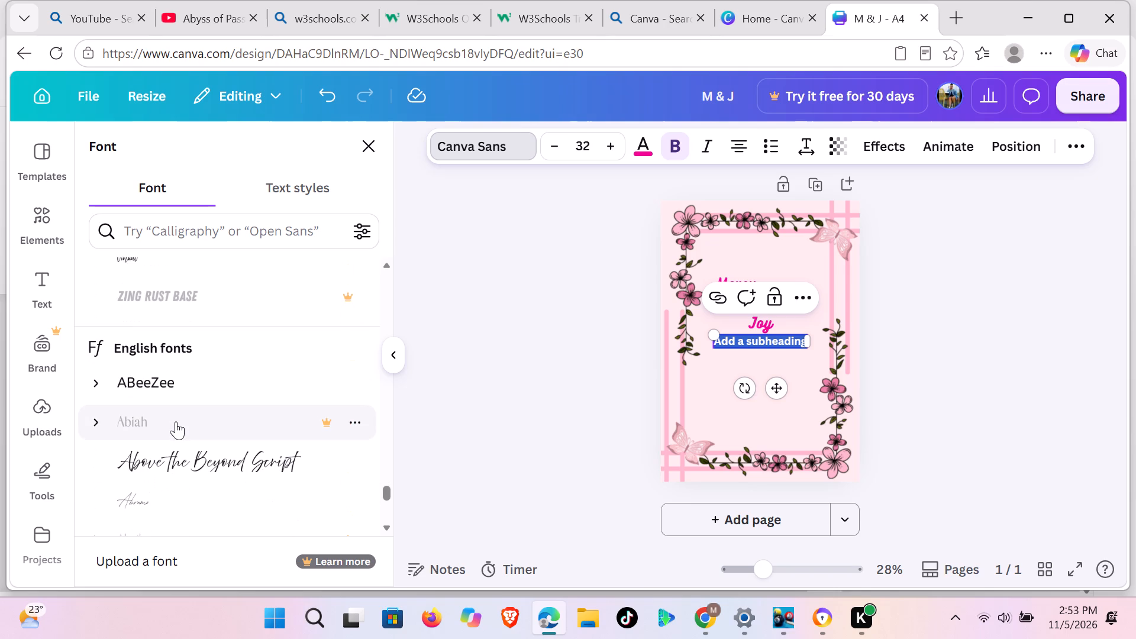
scroll(176, 421, "down", 1)
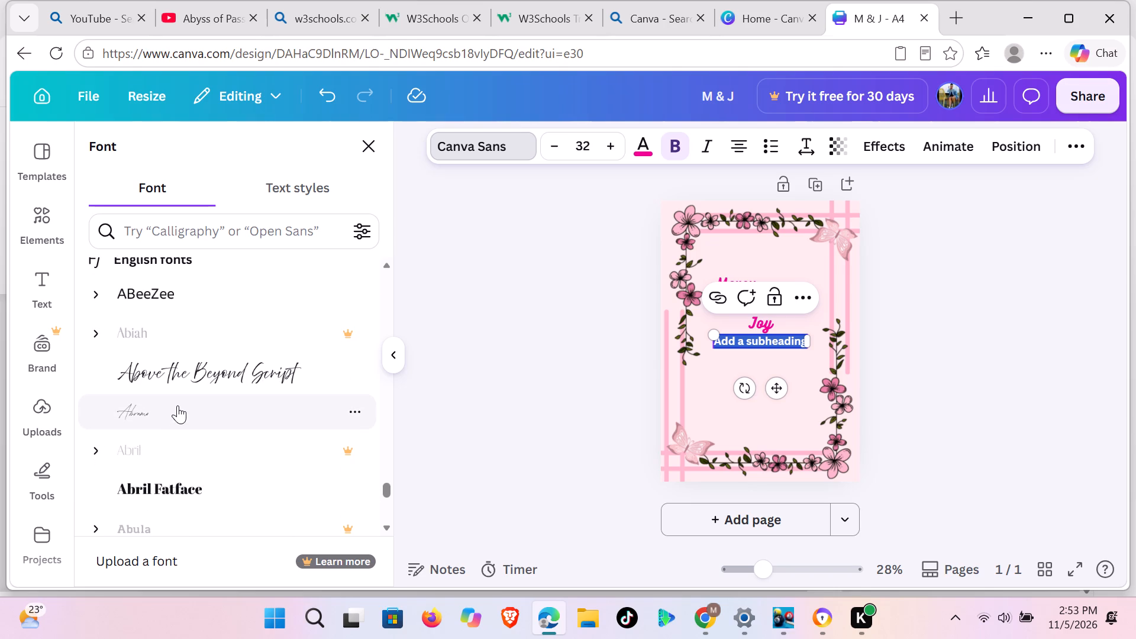
scroll(178, 443, "down", 2)
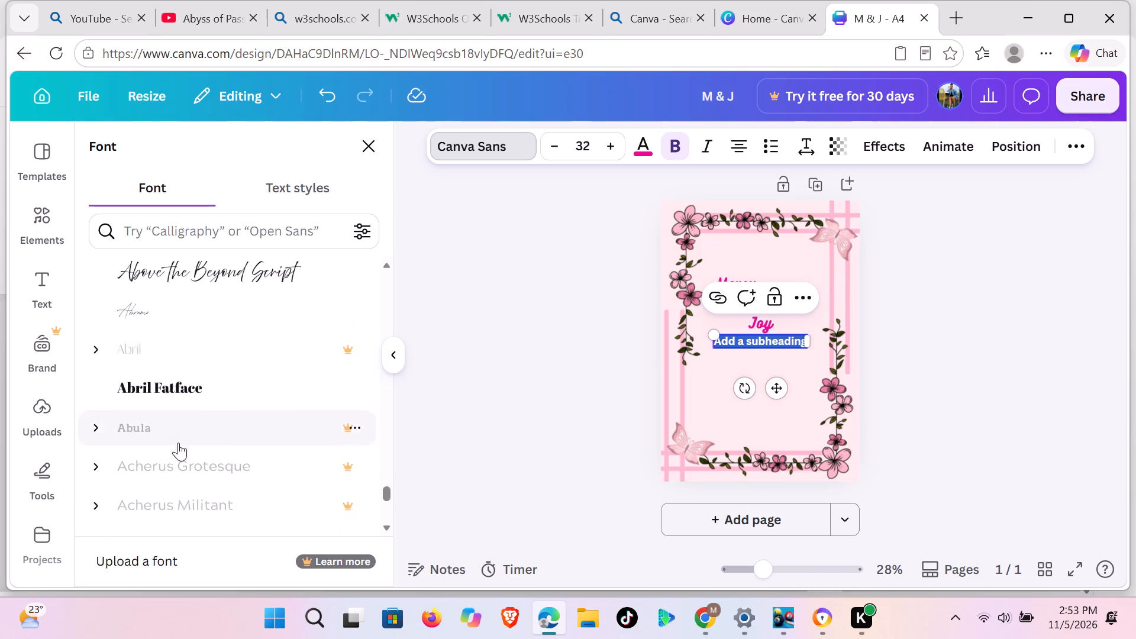
scroll(178, 443, "down", 5)
scroll(178, 437, "up", 4)
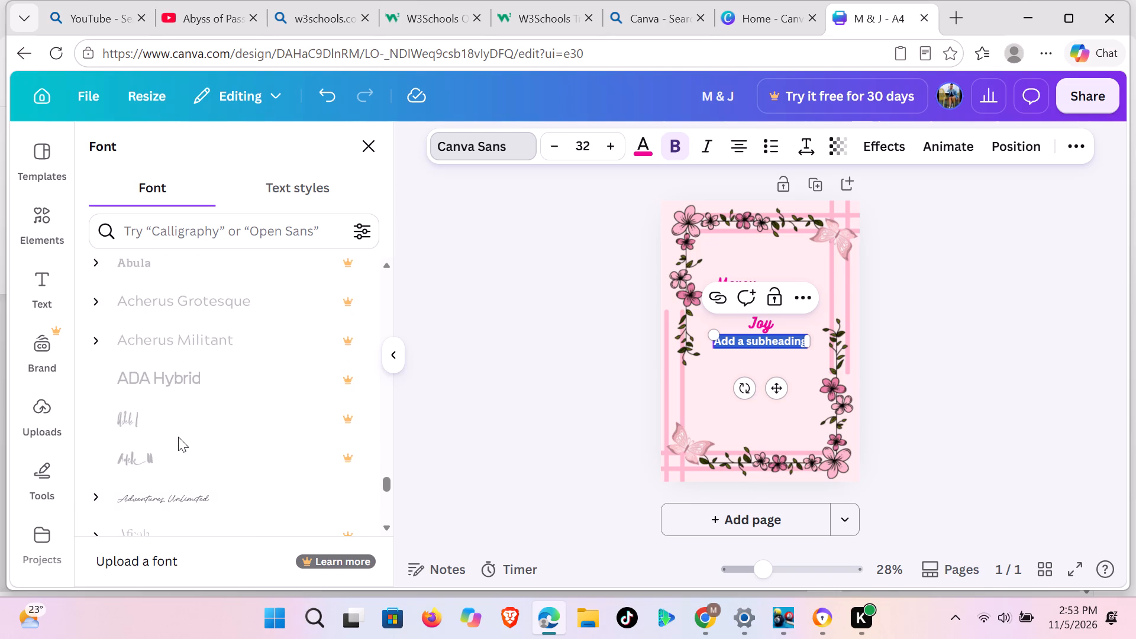
scroll(178, 437, "down", 7)
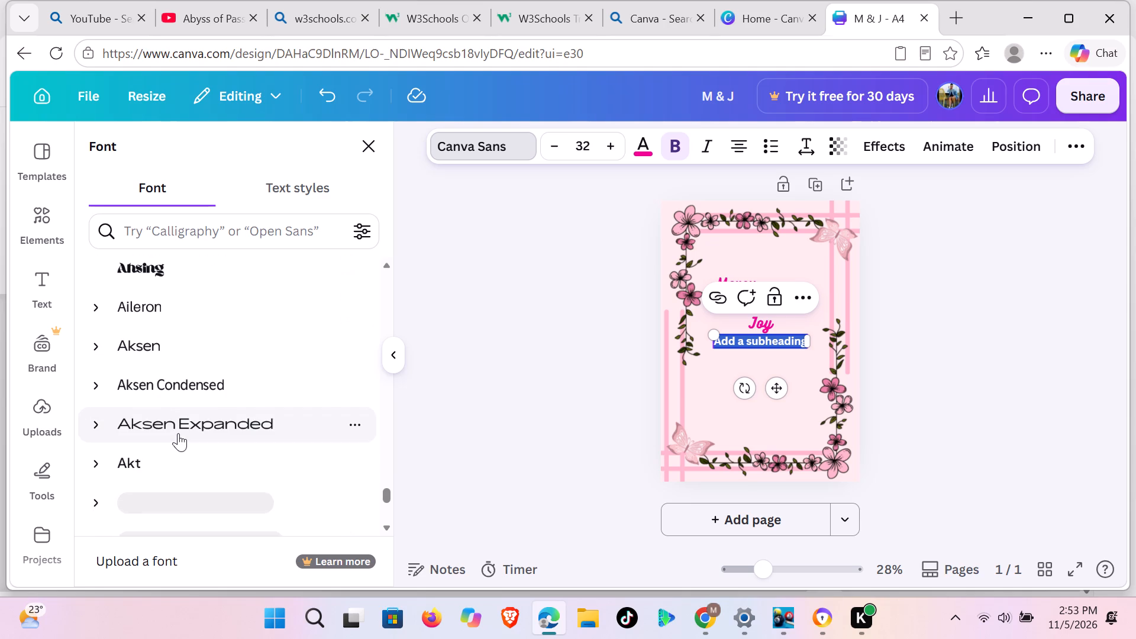
scroll(178, 433, "down", 5)
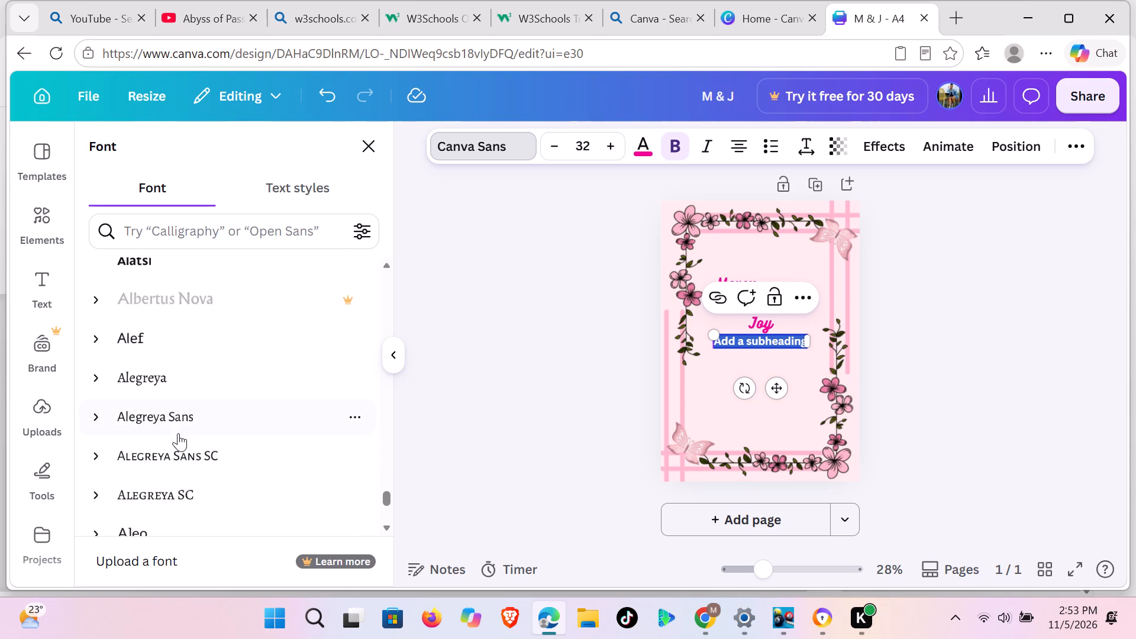
scroll(178, 433, "down", 1)
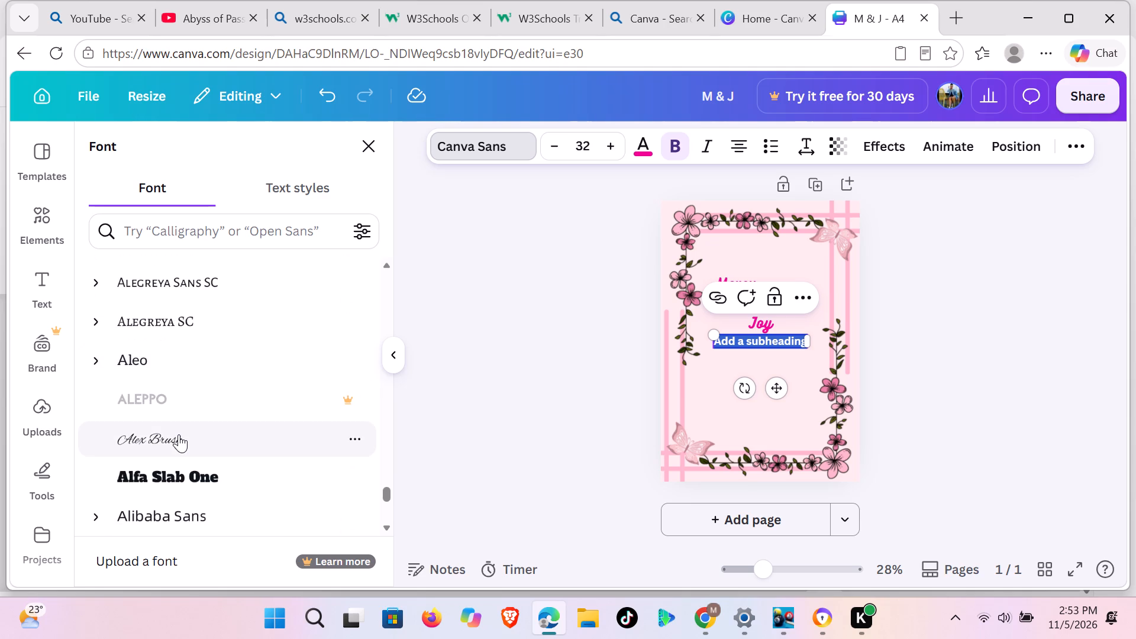
left_click(184, 444)
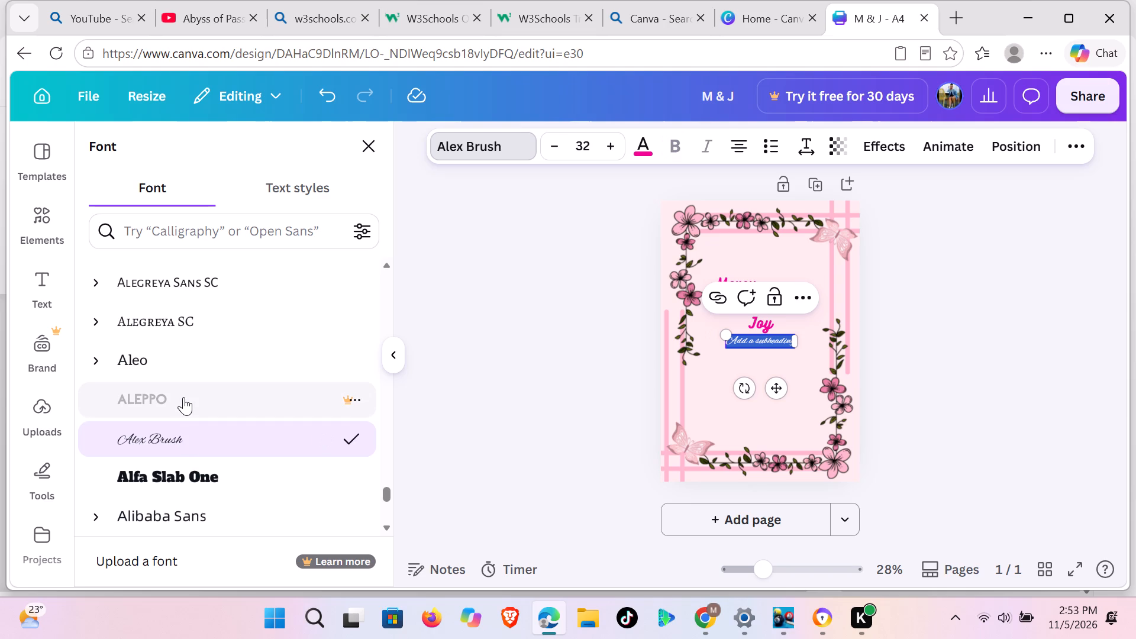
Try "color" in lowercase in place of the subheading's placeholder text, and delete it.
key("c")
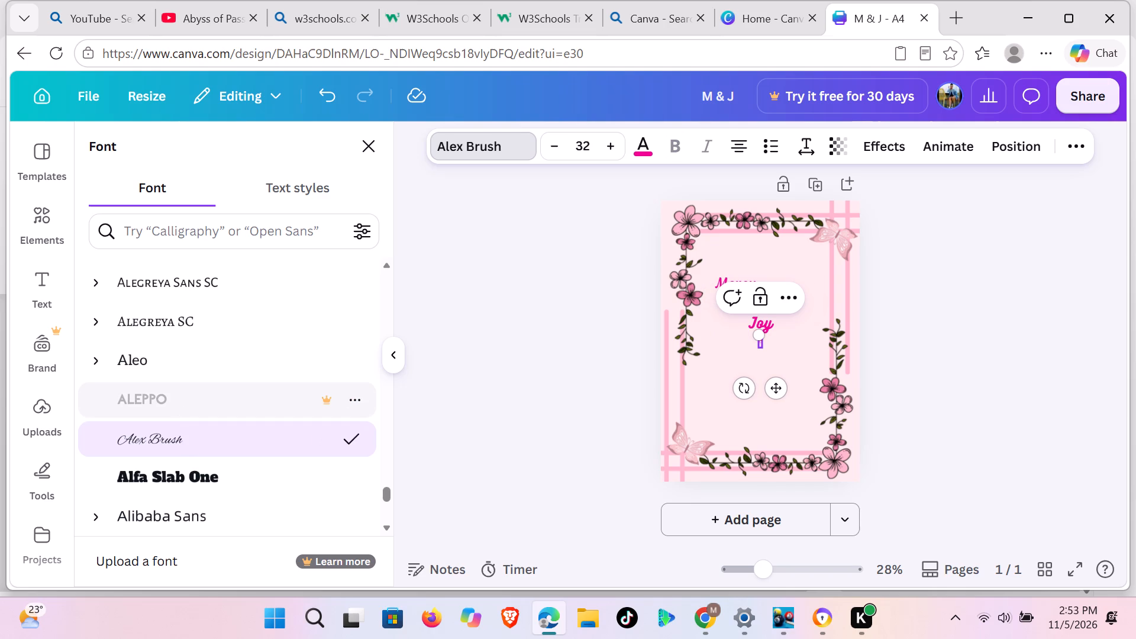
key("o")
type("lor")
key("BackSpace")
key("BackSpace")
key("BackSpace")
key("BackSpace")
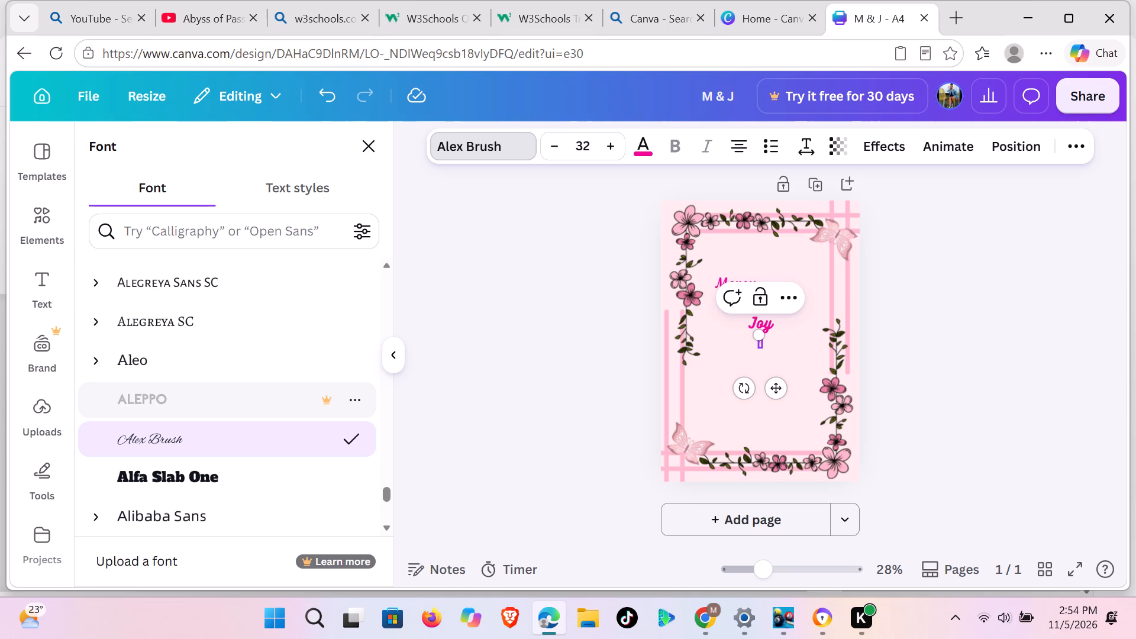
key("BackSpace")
Enter "COLOURING BOOK" in capitals as the subheading's text.
type("COLO")
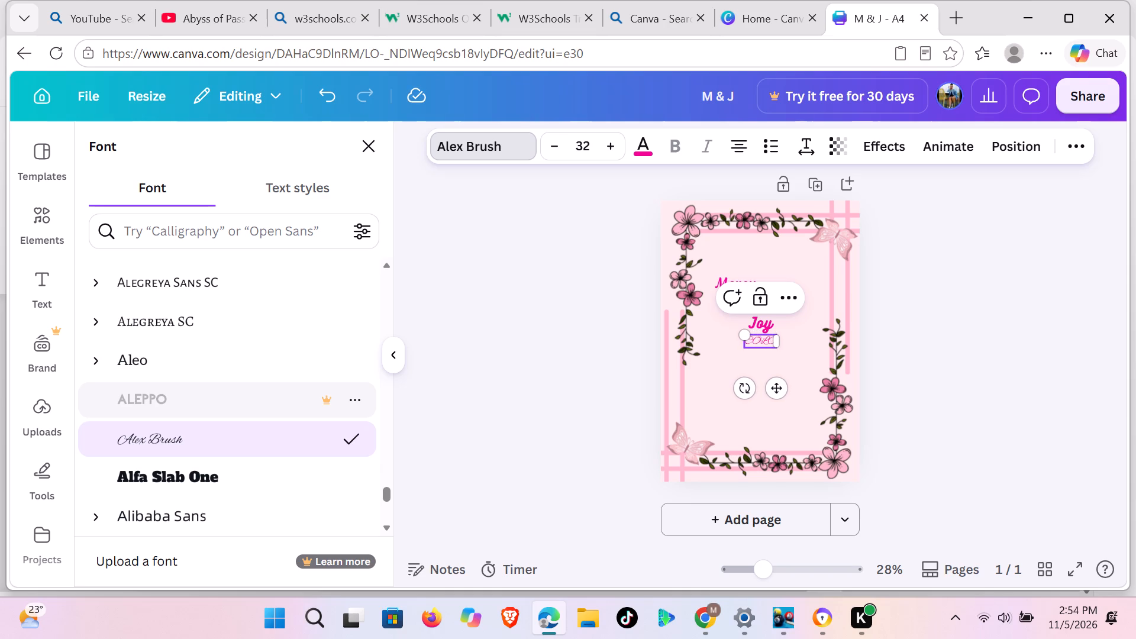
key("u")
type("RING")
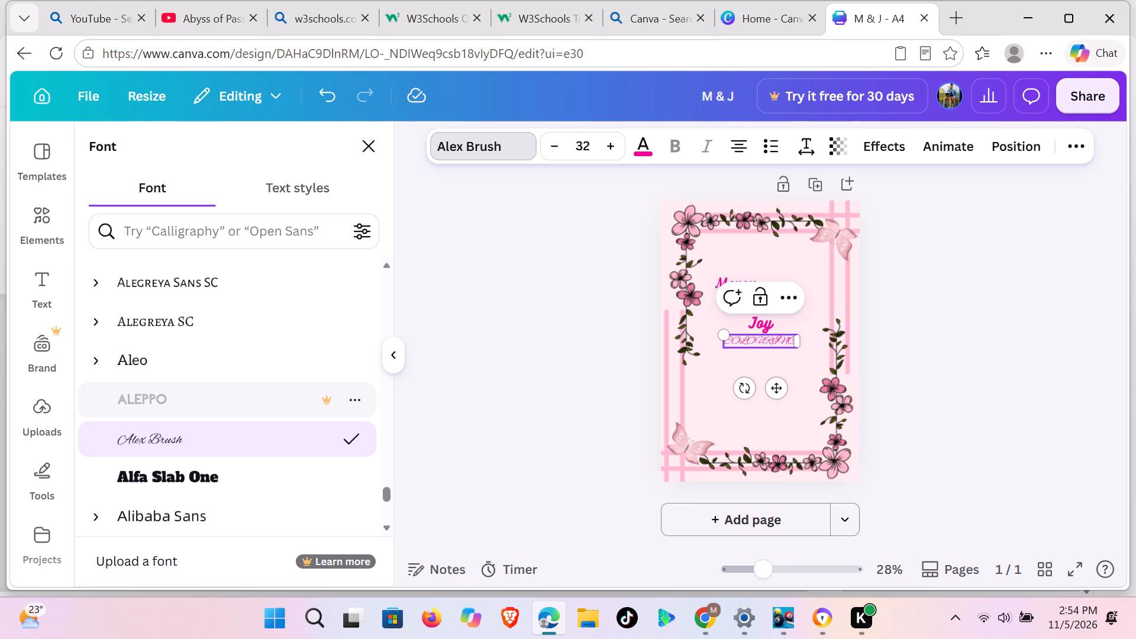
key("space")
type("BOOK")
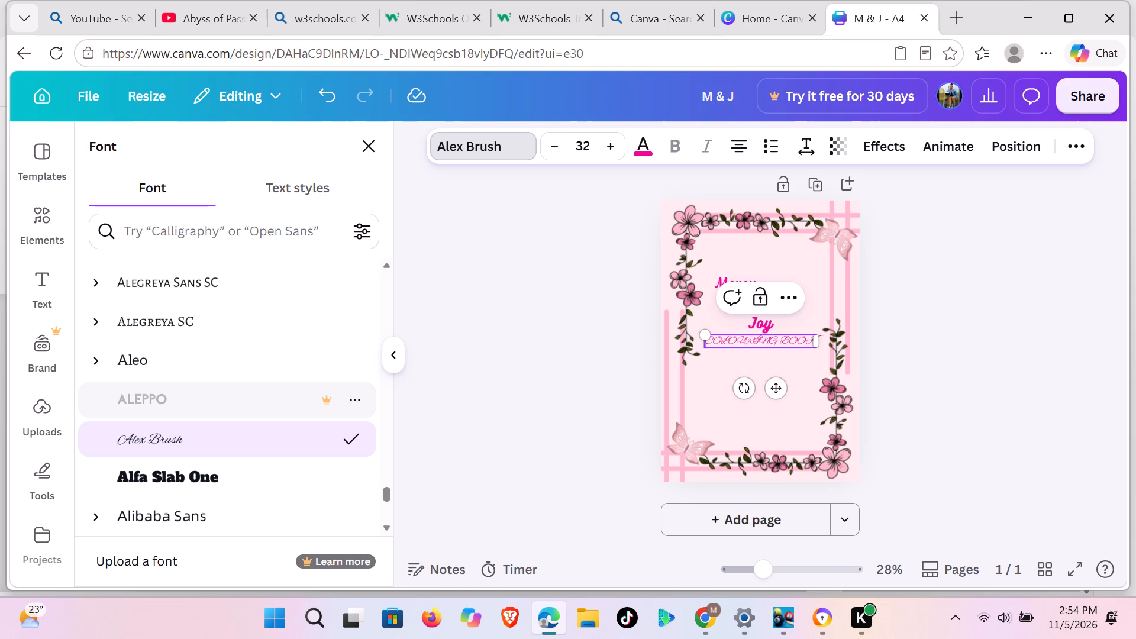
left_click(569, 399)
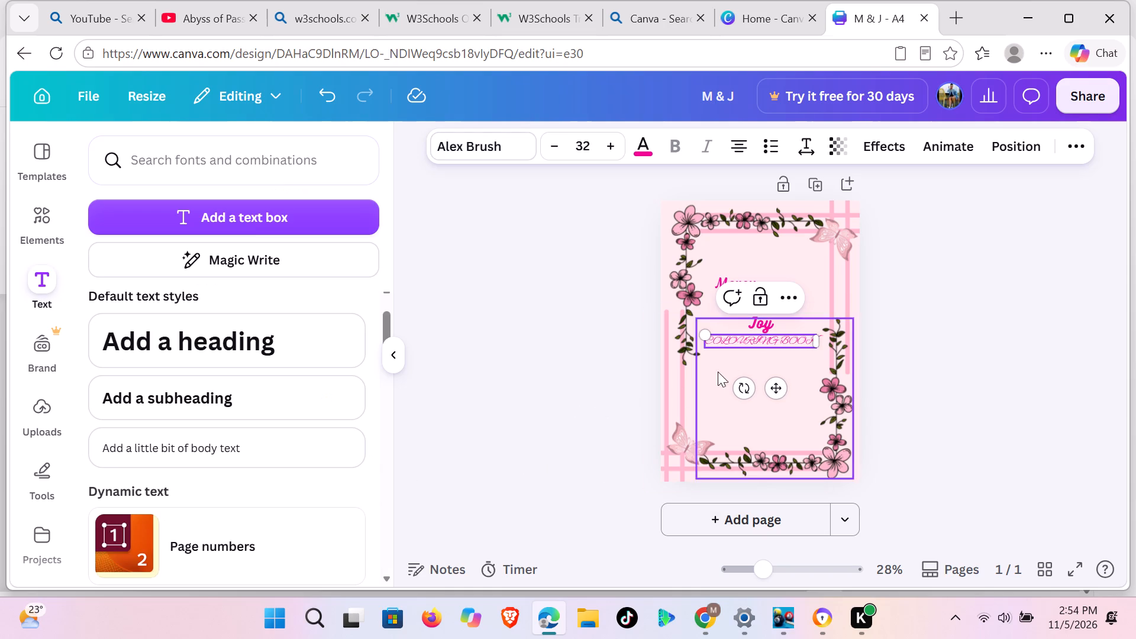
Scale the "COLOURING BOOK" subheading down slightly to font size 31.4.
left_click(737, 340)
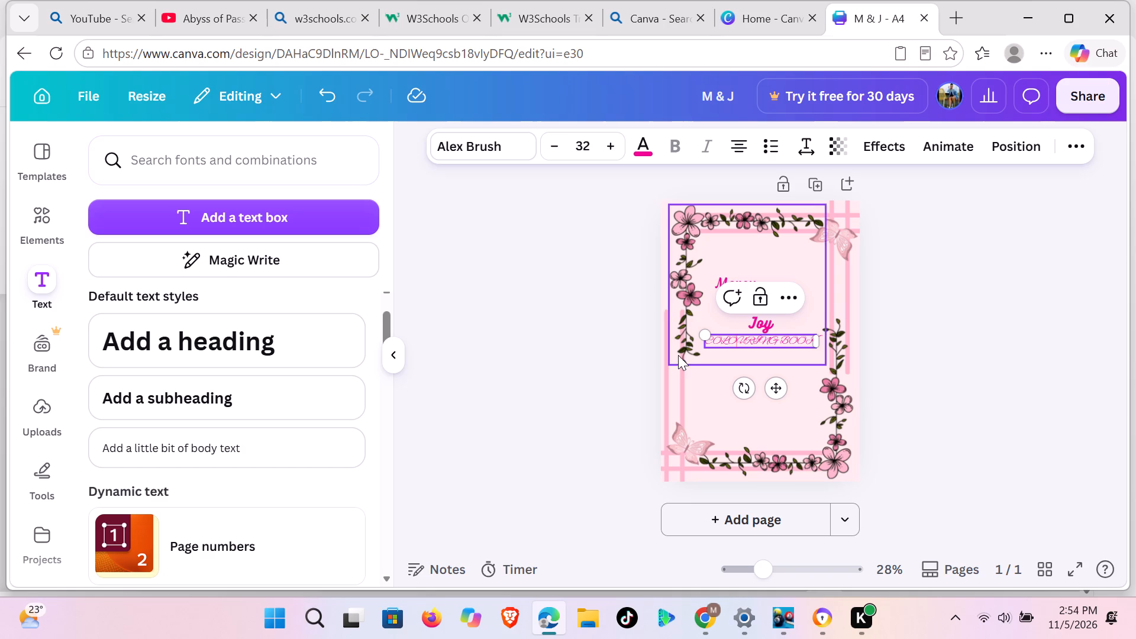
left_click_drag(707, 335, 706, 334)
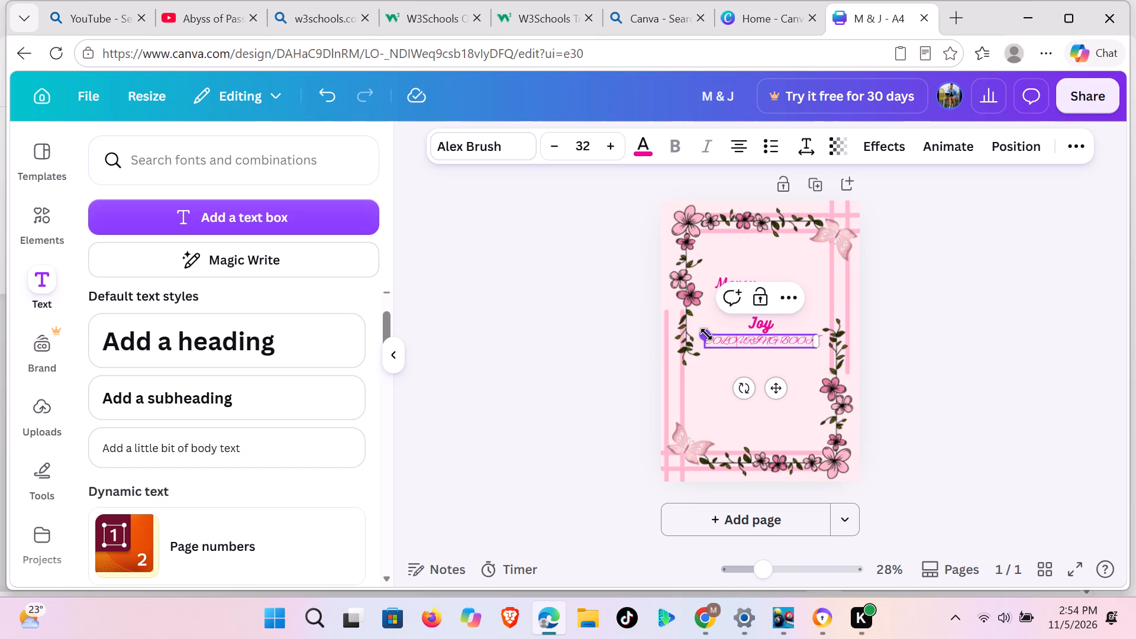
left_click_drag(706, 334, 706, 359)
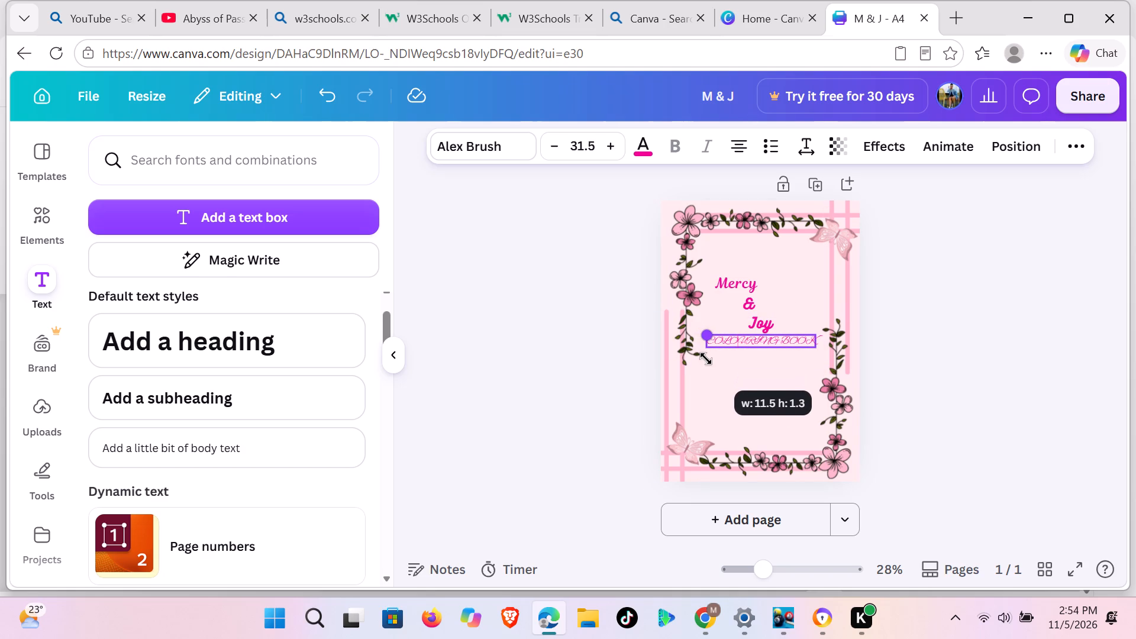
left_click_drag(706, 359, 706, 363)
Move the "COLOURING BOOK" subheading down the cover, leaving a clear gap beneath "Joy".
left_click_drag(733, 344, 735, 356)
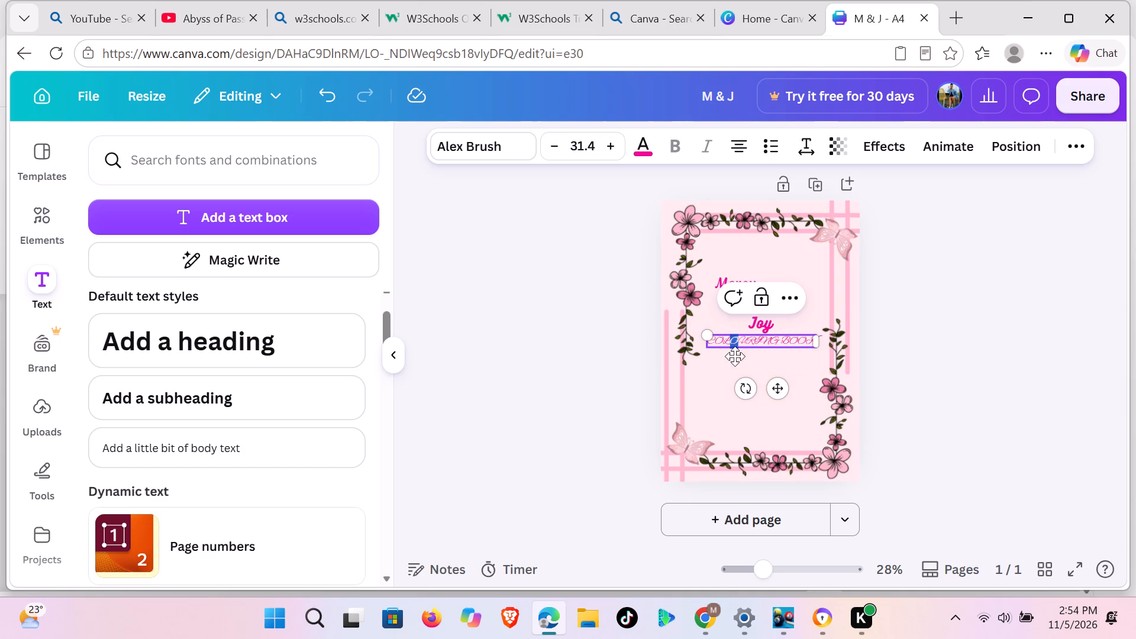
left_click_drag(735, 356, 735, 363)
left_click(732, 357)
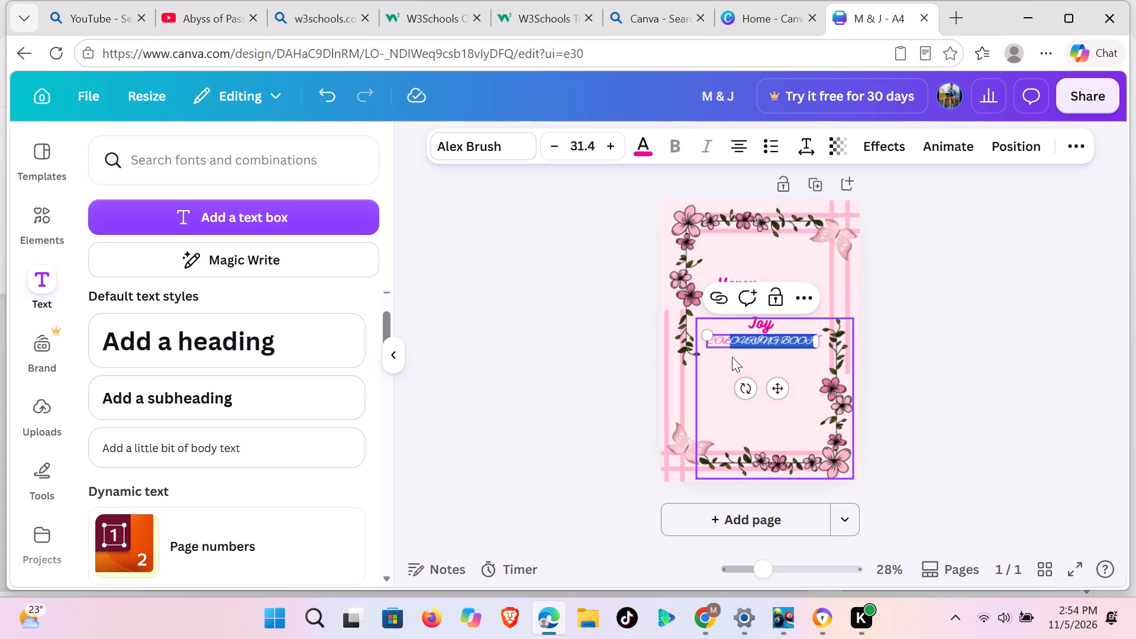
left_click(766, 335)
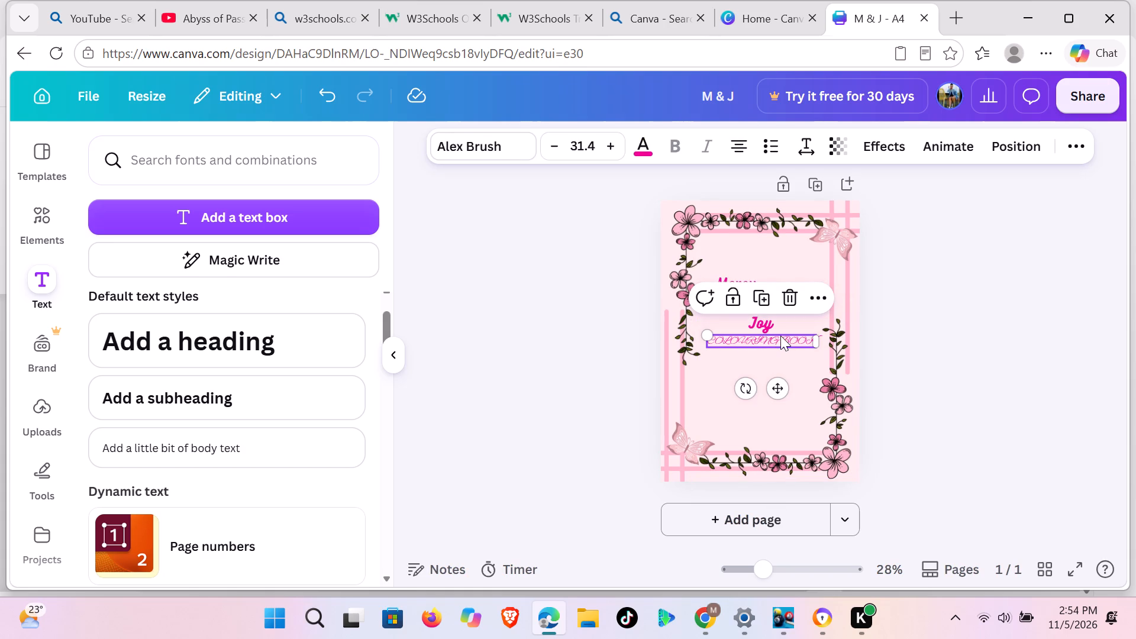
left_click(780, 335)
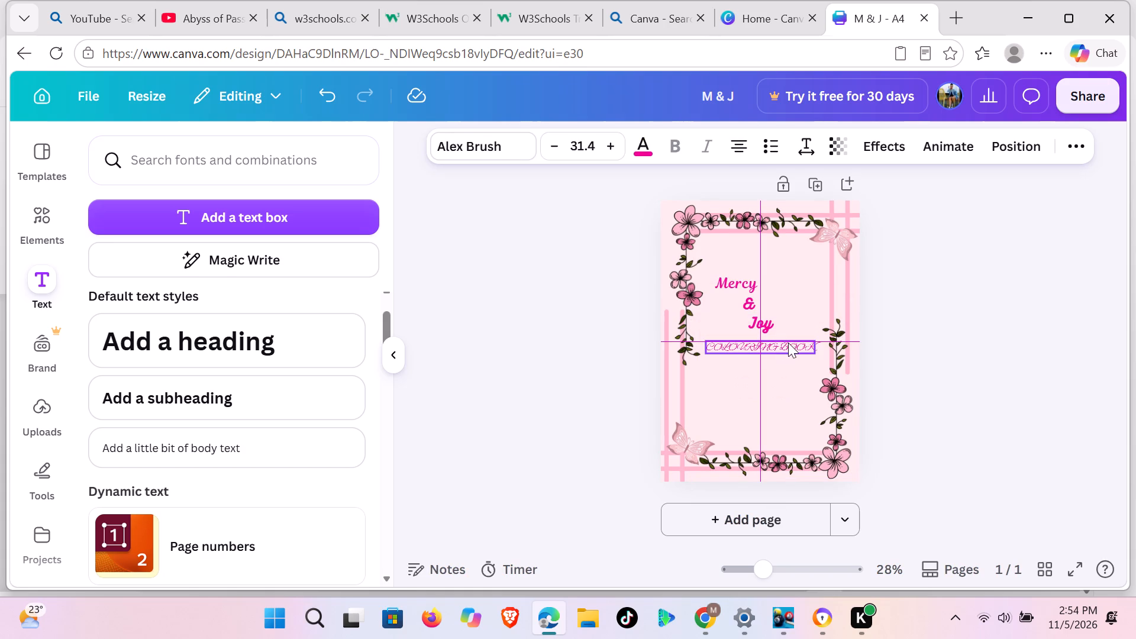
left_click_drag(788, 343, 782, 359)
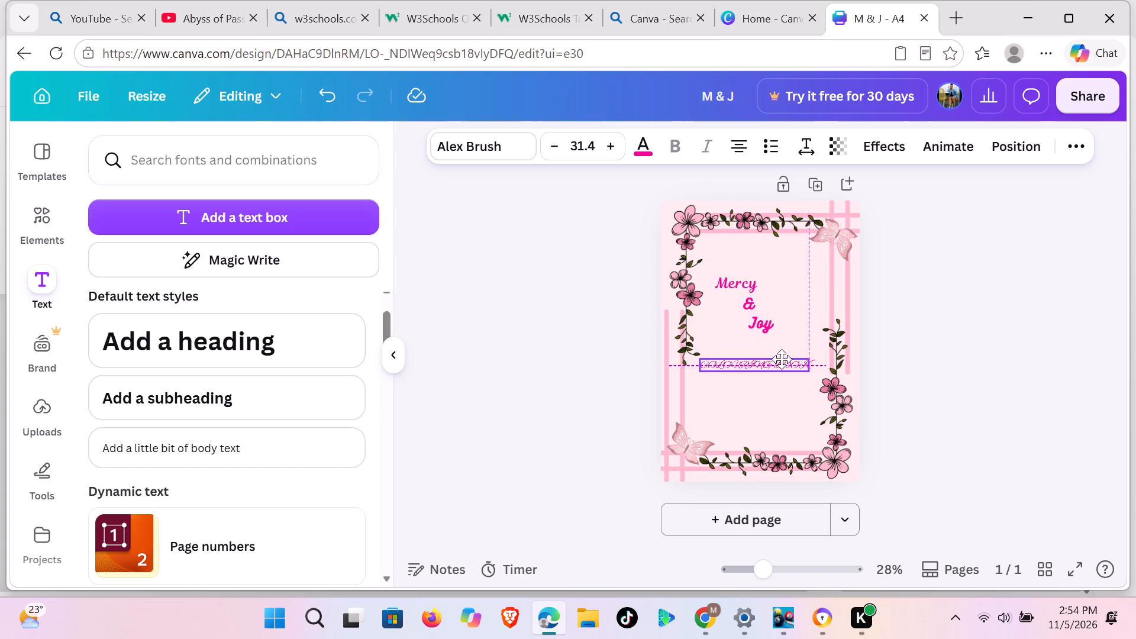
left_click_drag(782, 359, 782, 353)
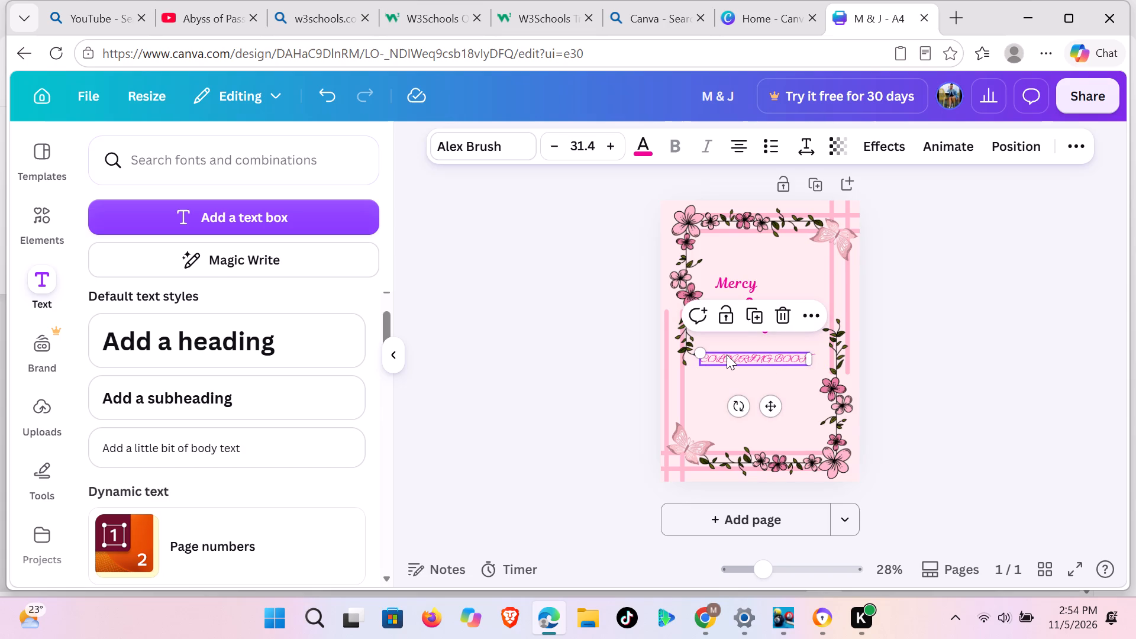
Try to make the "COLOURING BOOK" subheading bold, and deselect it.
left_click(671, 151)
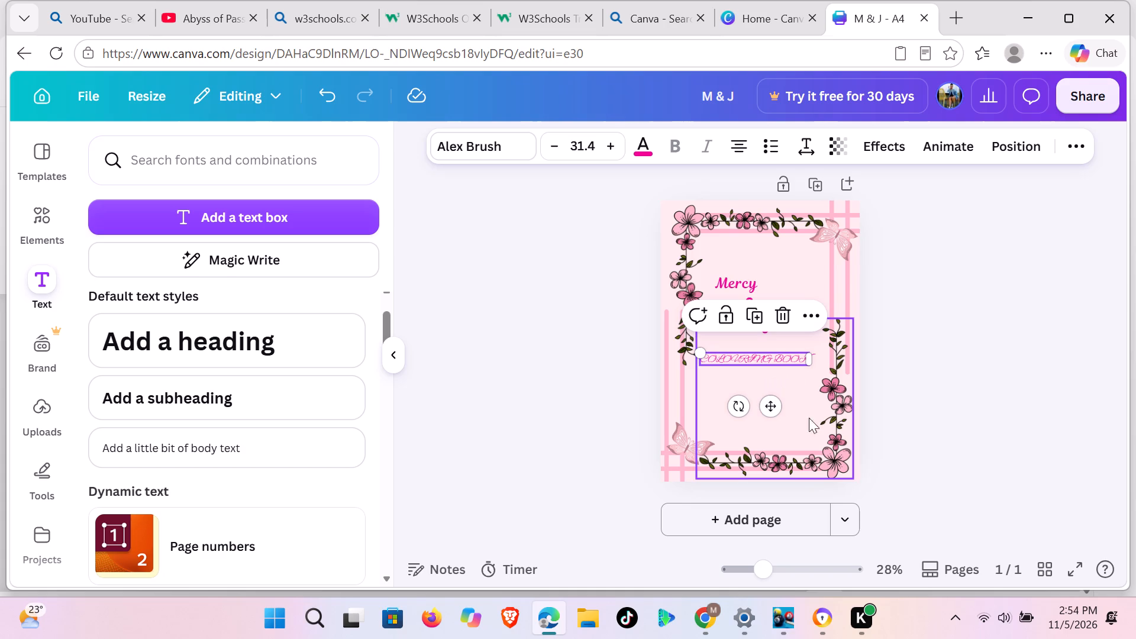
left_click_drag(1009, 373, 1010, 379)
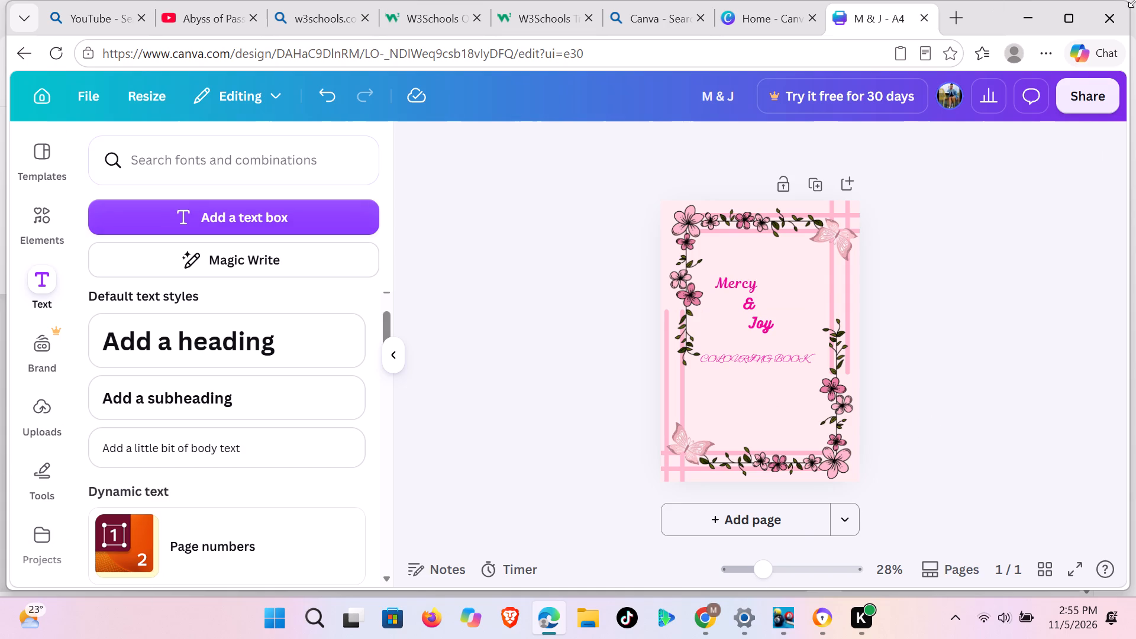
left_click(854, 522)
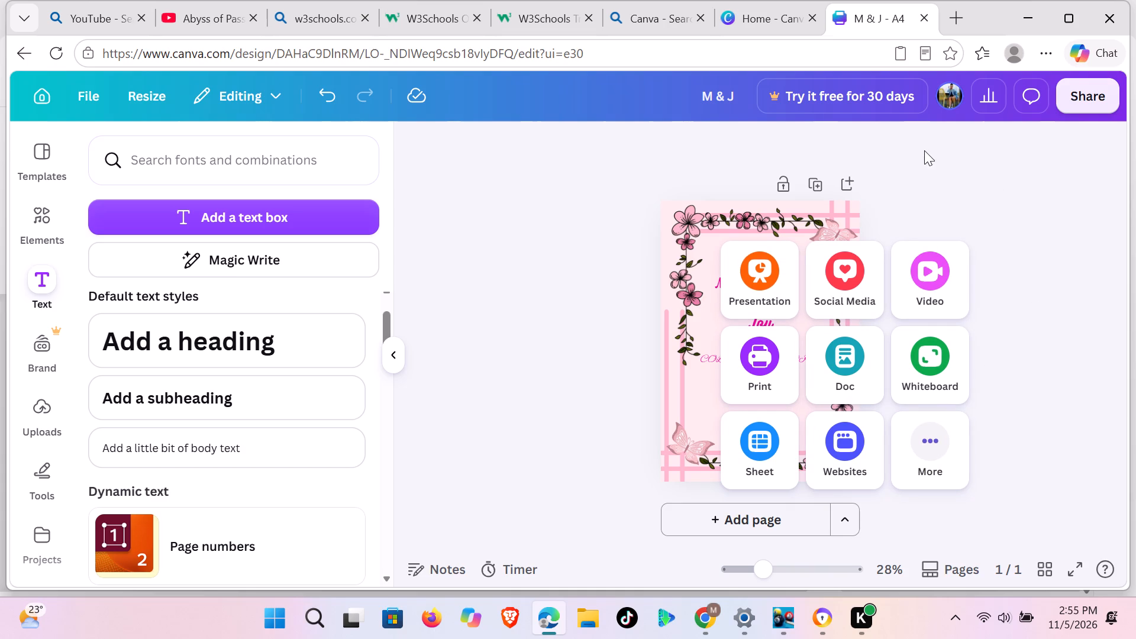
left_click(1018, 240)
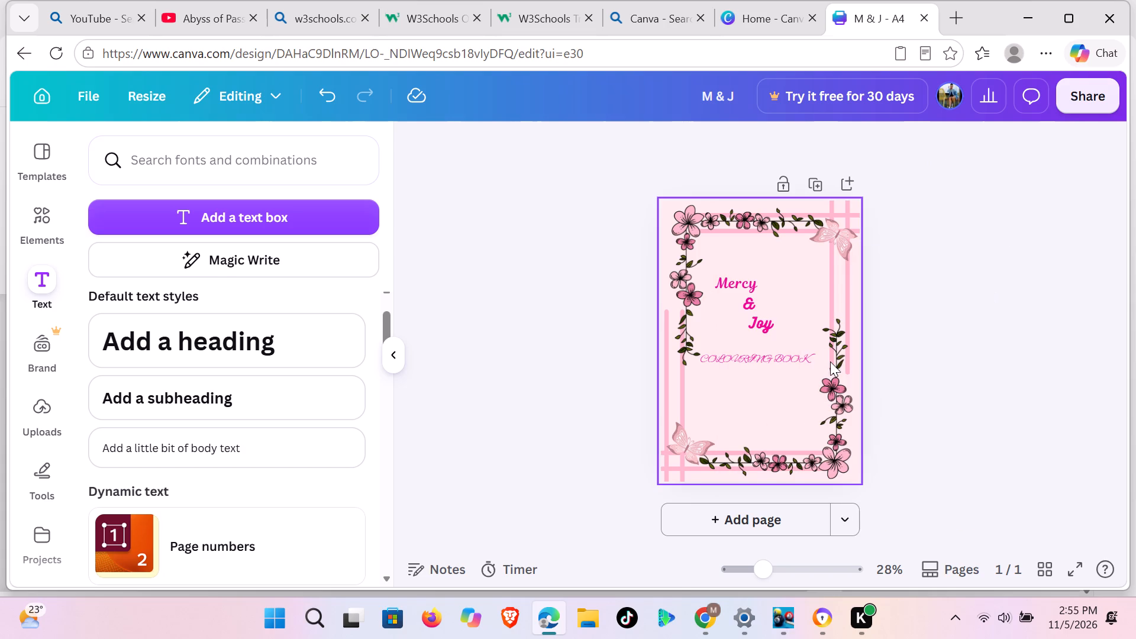
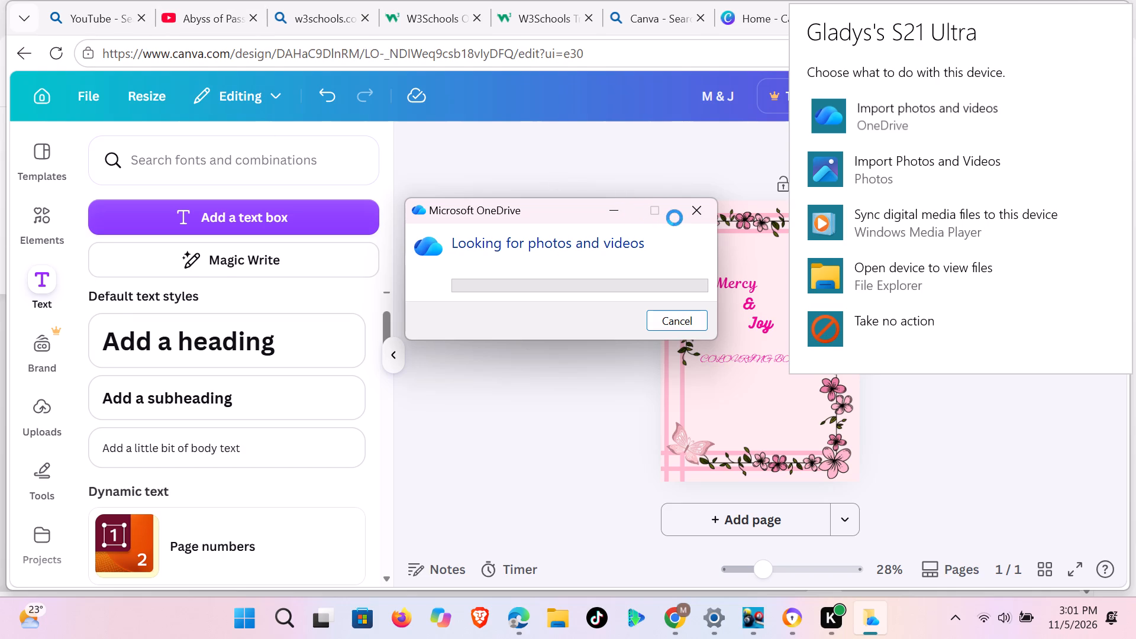
Dismiss the OneDrive photo import window and return to the cover design.
left_click(721, 208)
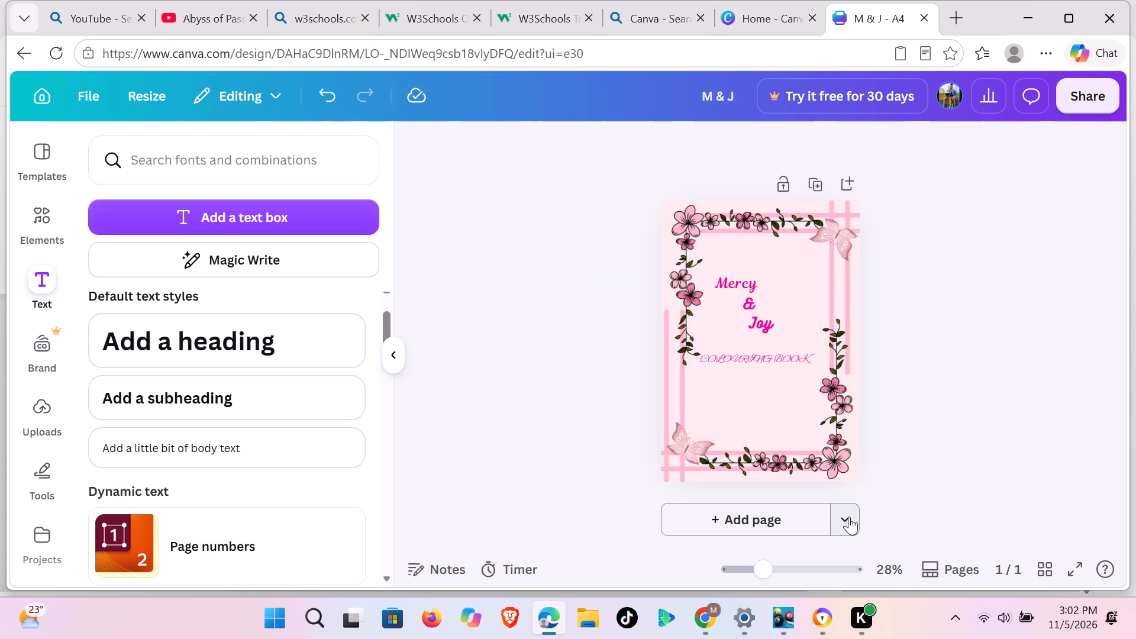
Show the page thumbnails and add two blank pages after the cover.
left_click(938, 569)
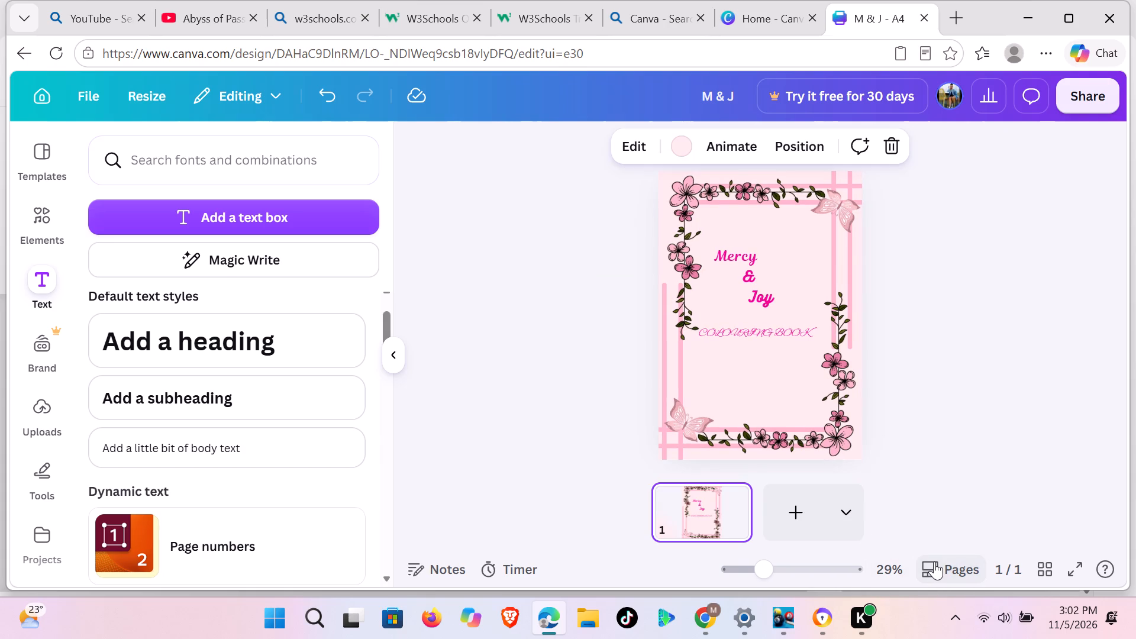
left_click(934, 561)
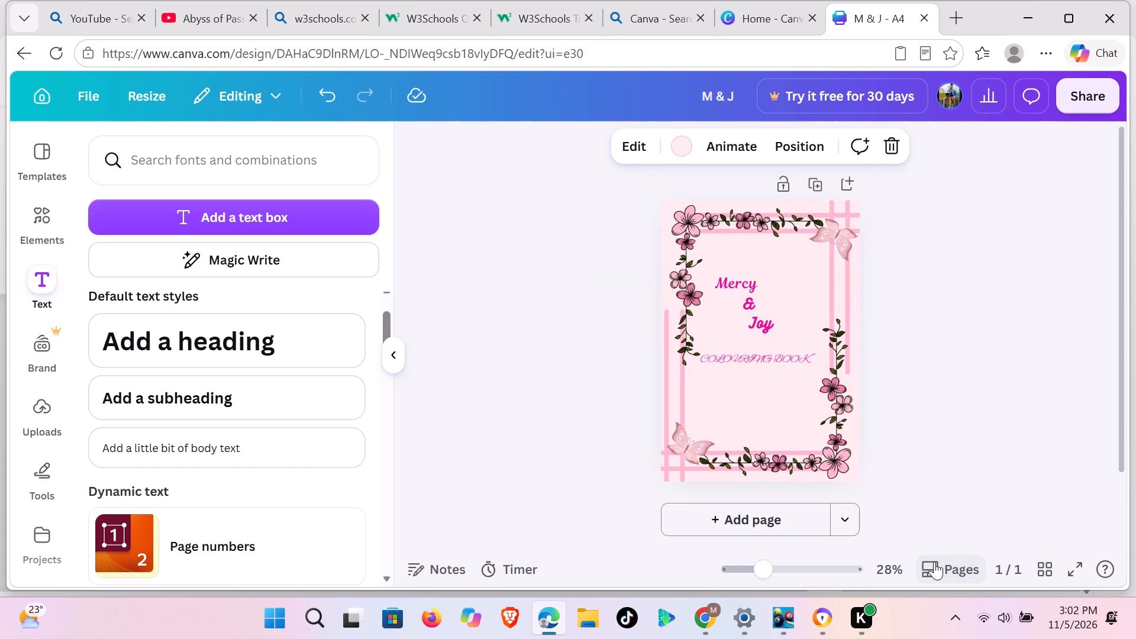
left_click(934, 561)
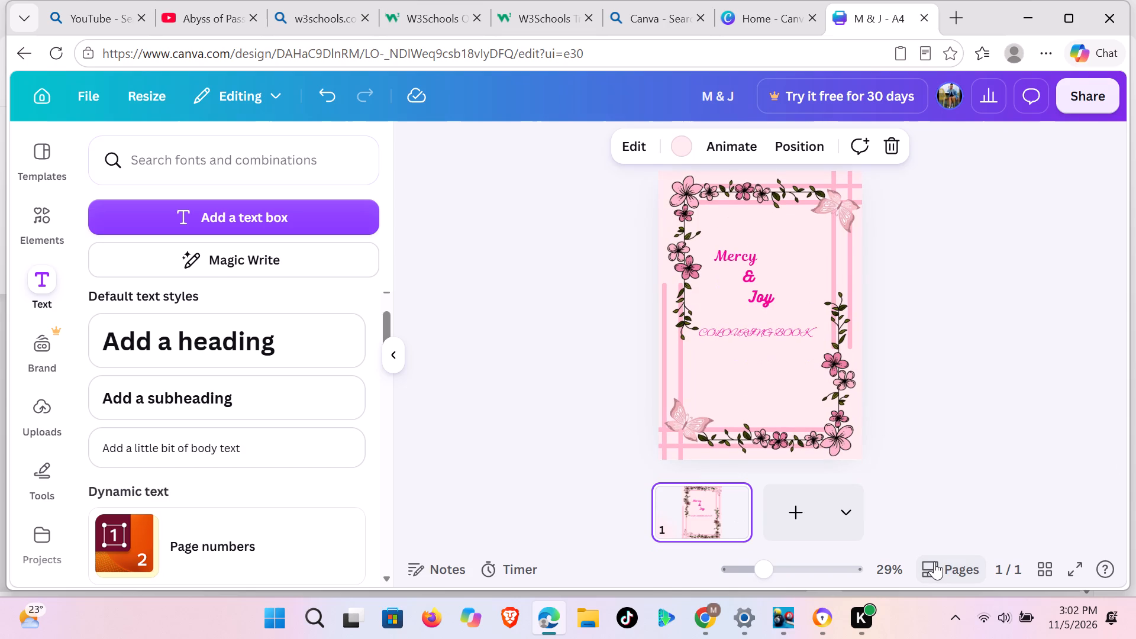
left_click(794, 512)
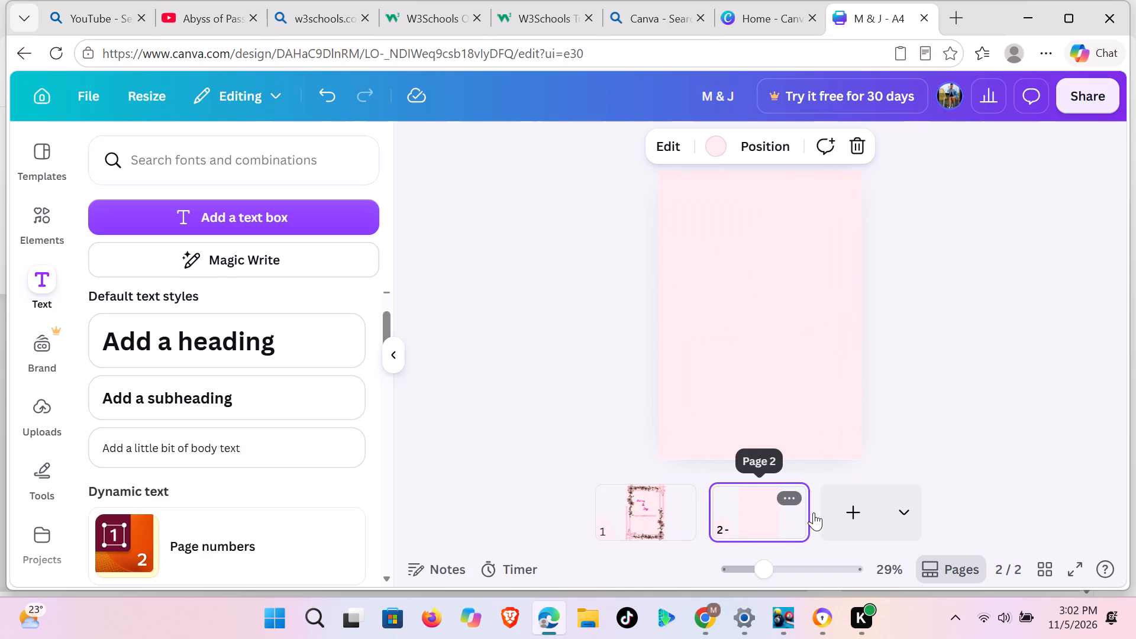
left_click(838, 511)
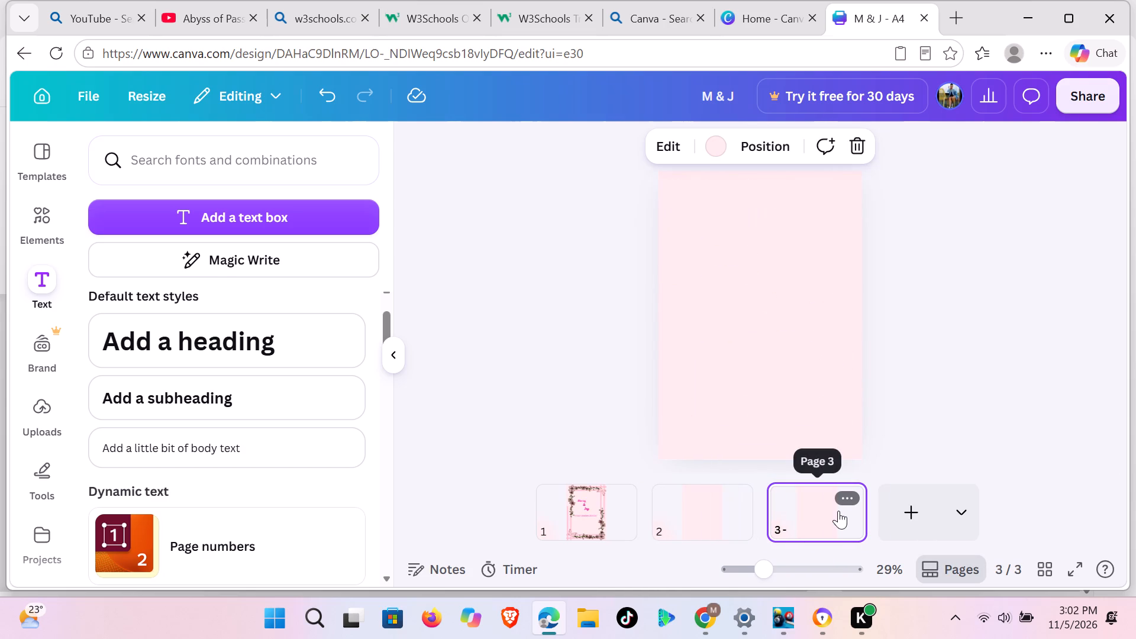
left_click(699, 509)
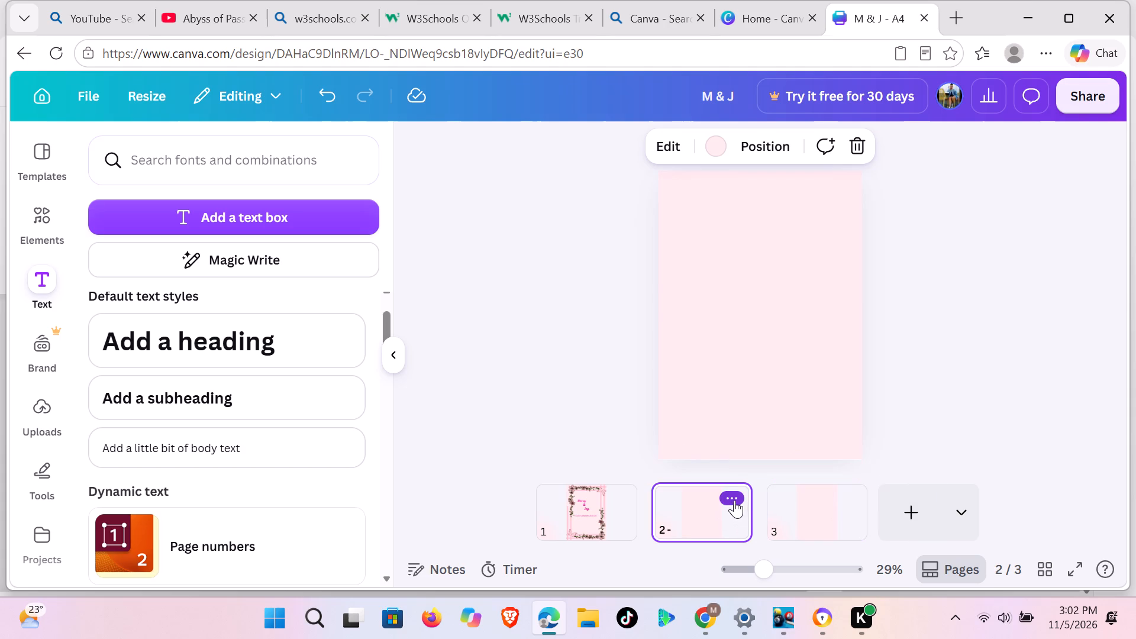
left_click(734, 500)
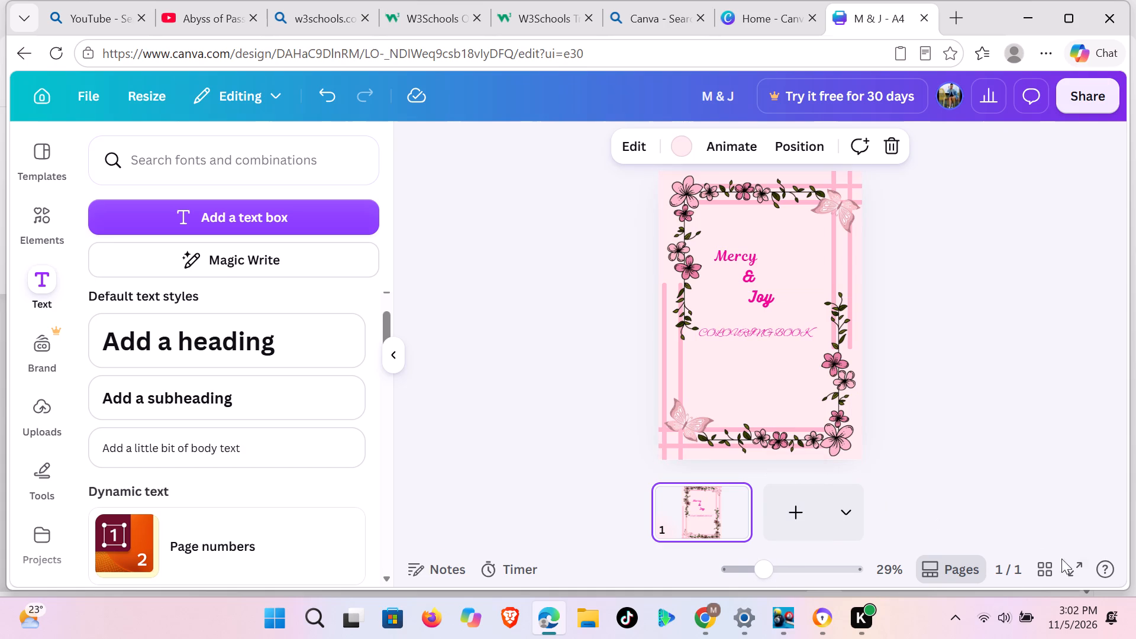
Switch to the grid view of all pages and add four blank pages after the cover, up to page 5.
left_click(1016, 563)
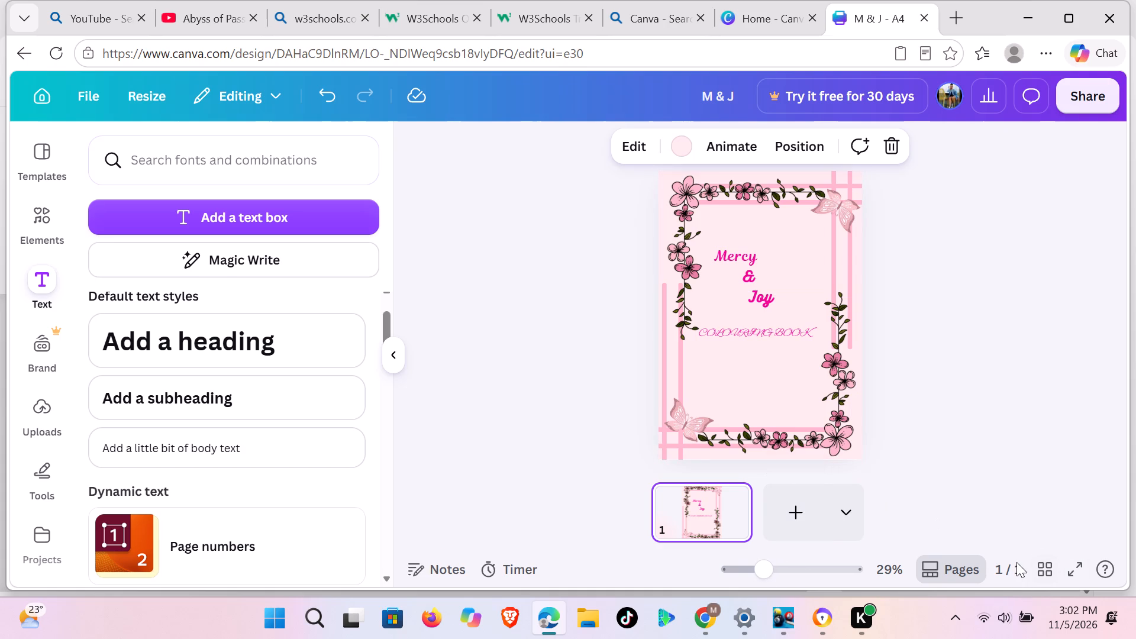
left_click(1011, 567)
left_click(1044, 572)
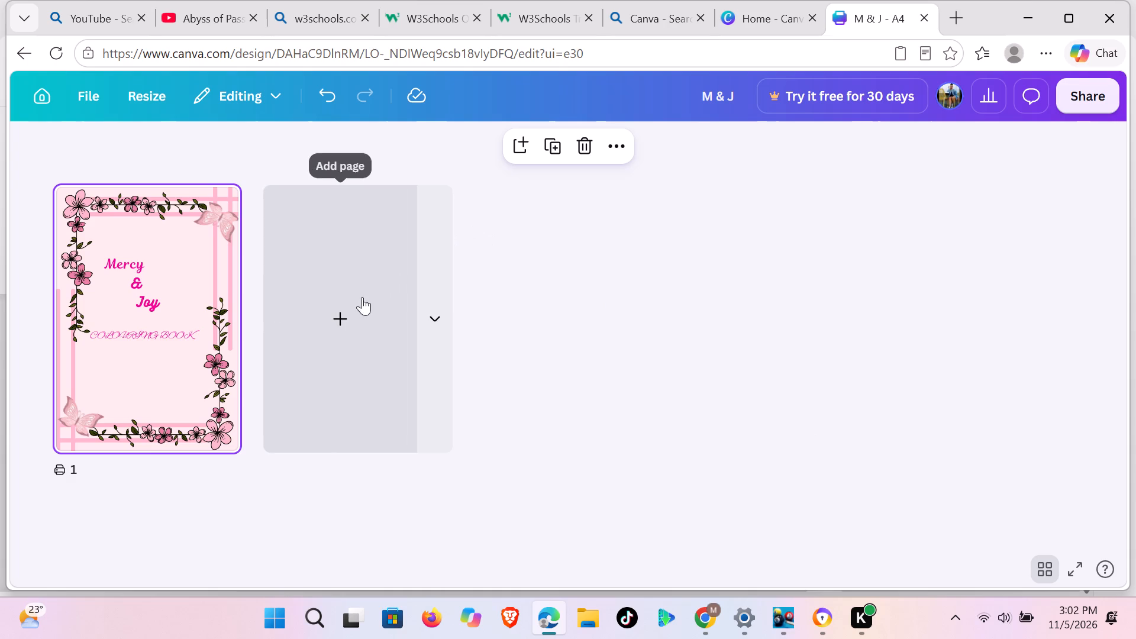
left_click(342, 322)
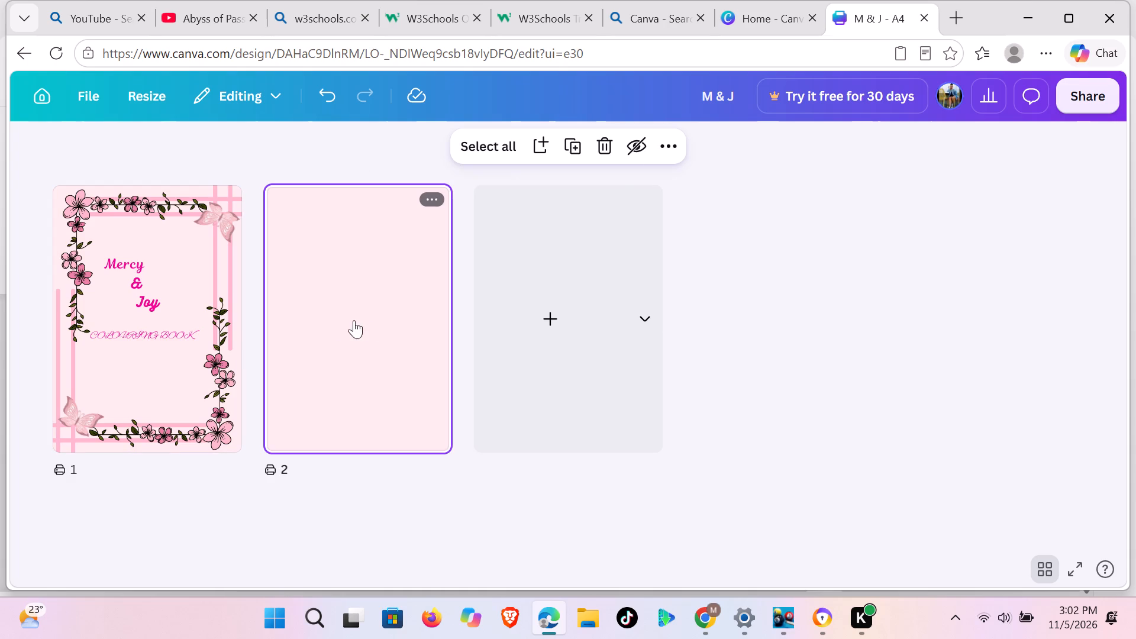
left_click(548, 320)
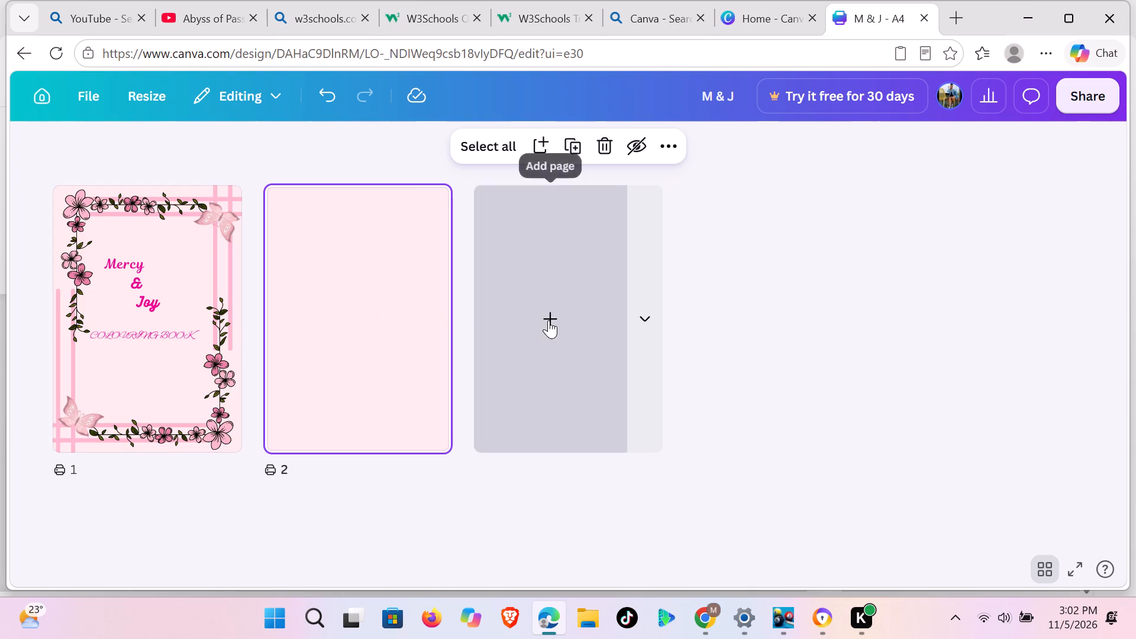
left_click(544, 147)
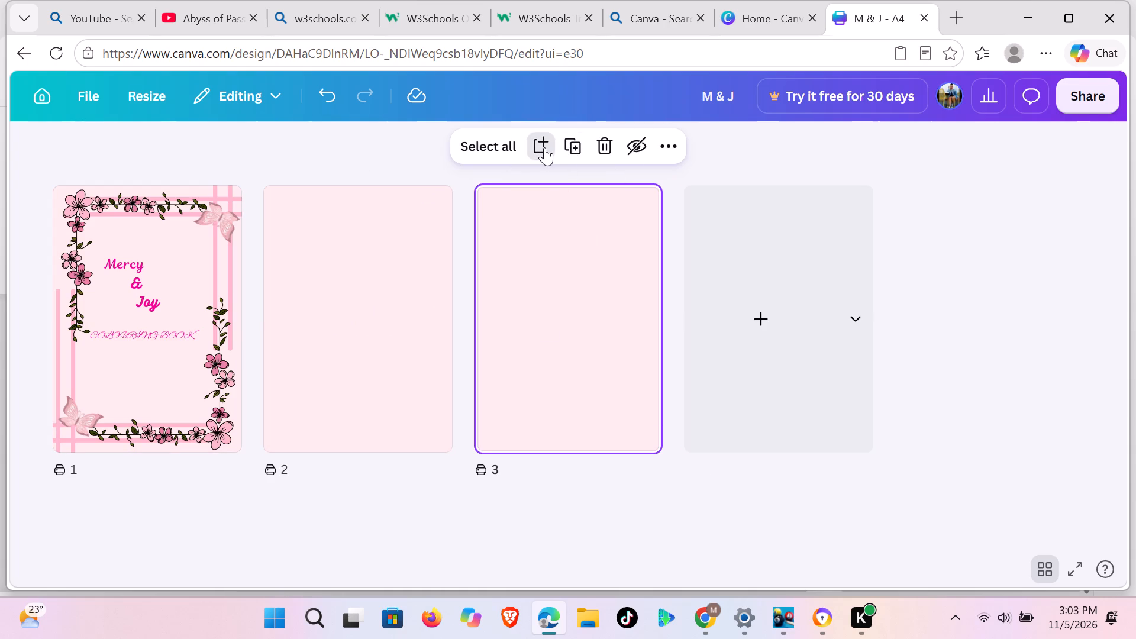
left_click(544, 148)
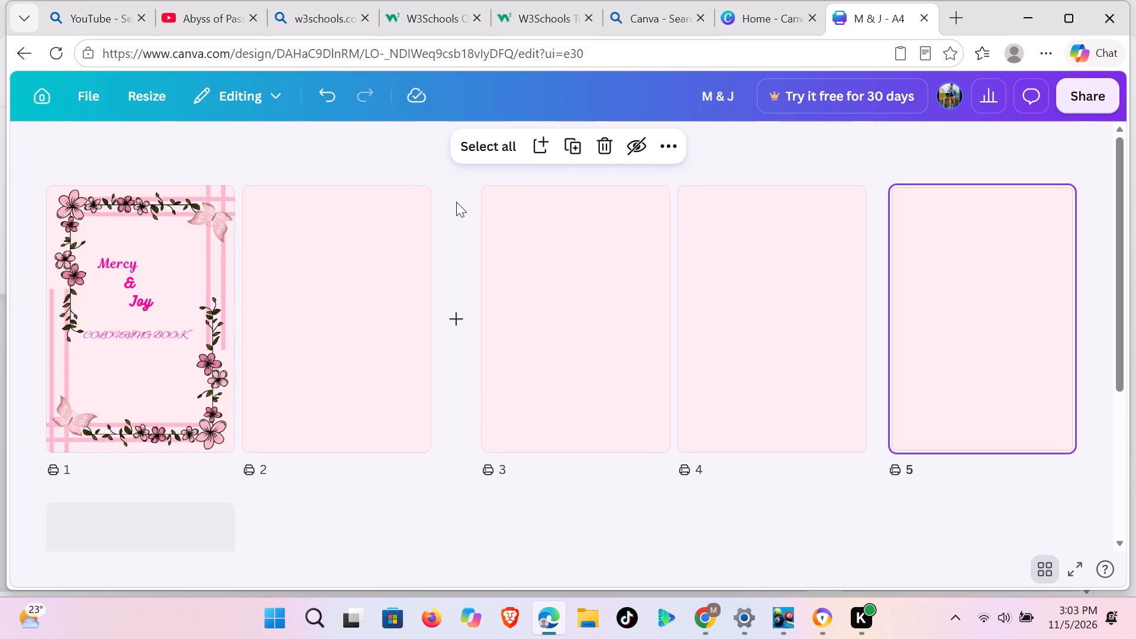
Add eight more blank pages to the end of the design, up to page 13.
scroll(454, 221, "down", 3)
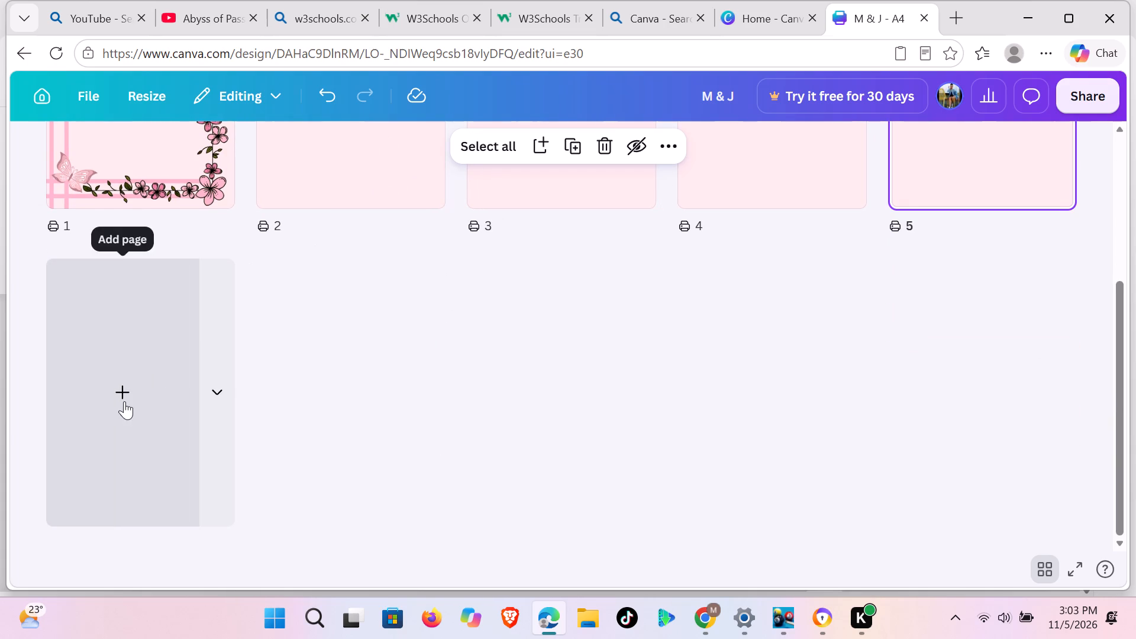
left_click(536, 150)
triple_click(536, 150)
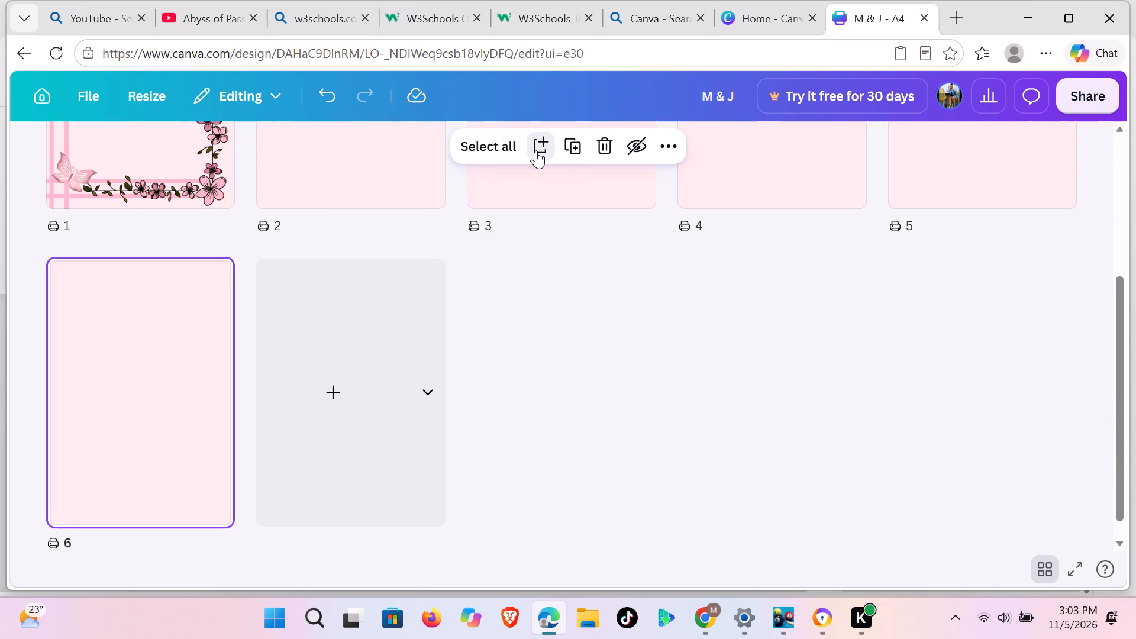
left_click(536, 150)
left_click(536, 150)
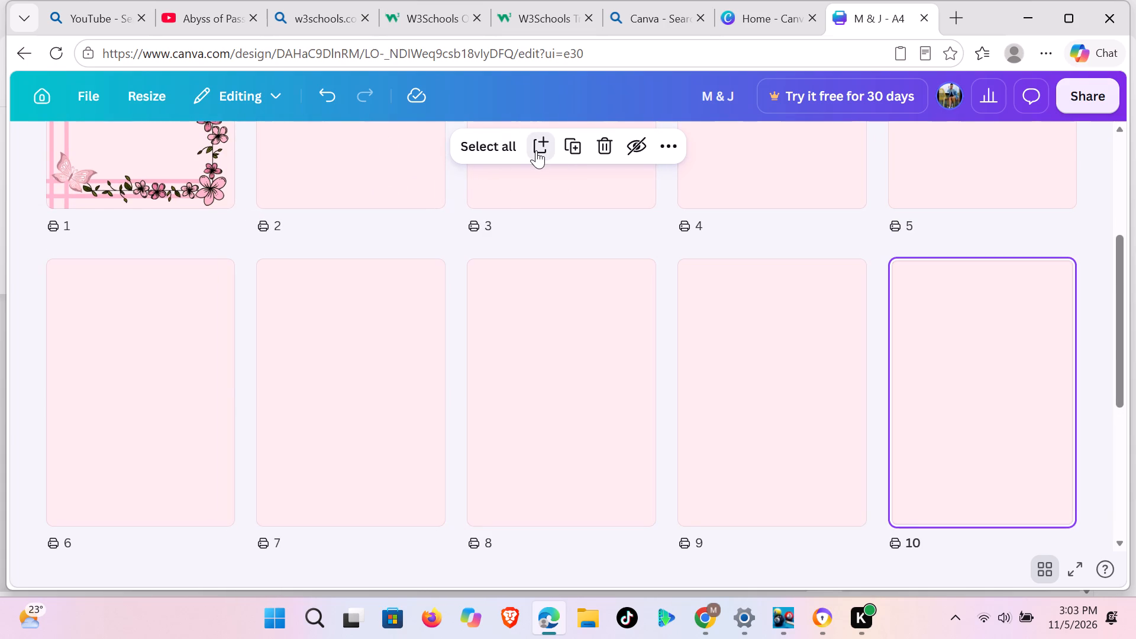
left_click(537, 150)
left_click(537, 150)
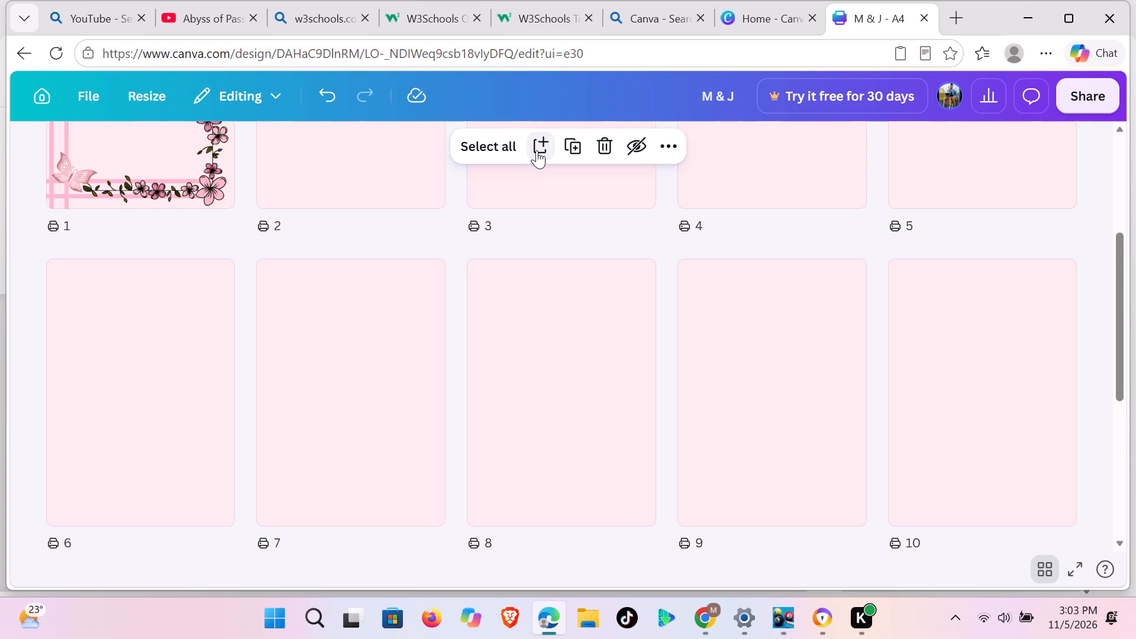
Add seven more blank pages to the end of the design, up to page 20.
scroll(537, 150, "down", 4)
scroll(496, 321, "down", 5)
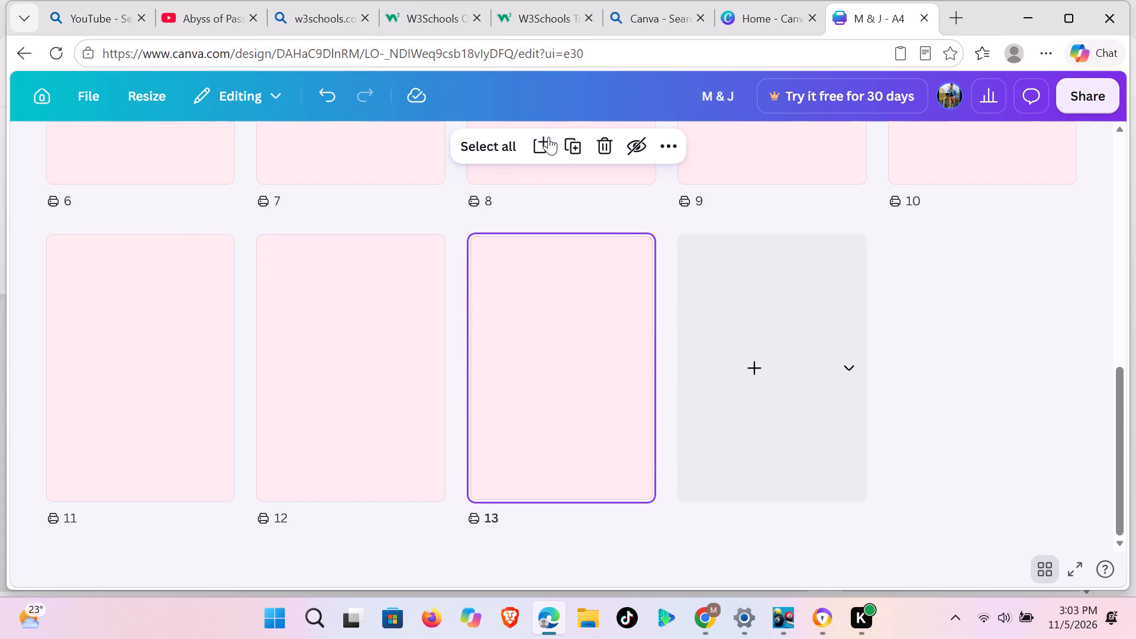
left_click(546, 138)
left_click(546, 138)
left_click(546, 138)
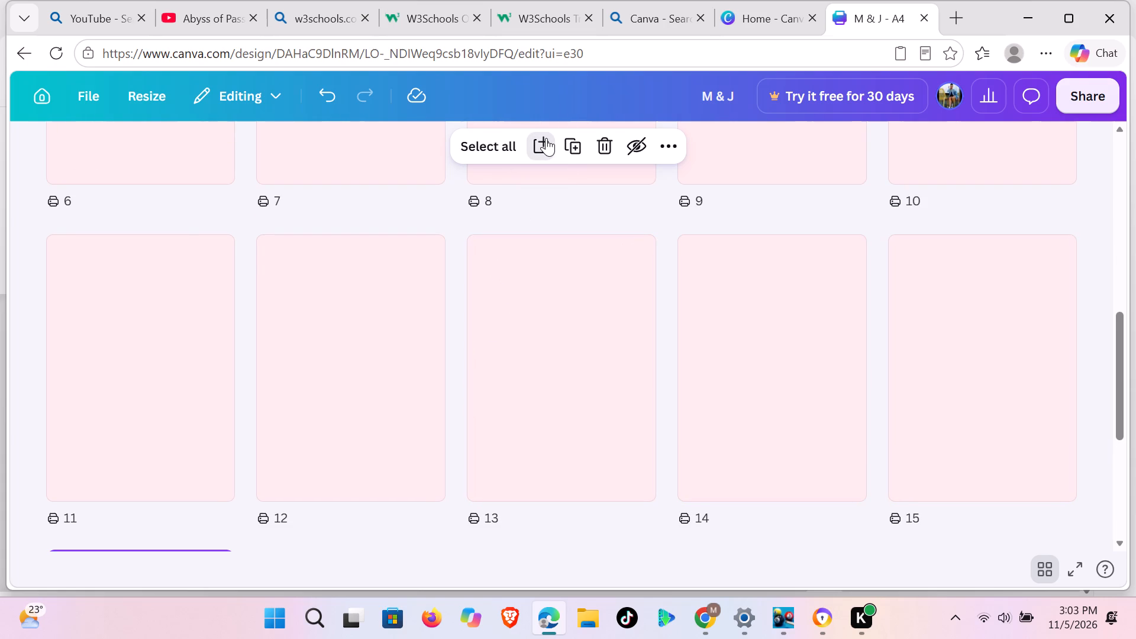
left_click(546, 138)
left_click(546, 138)
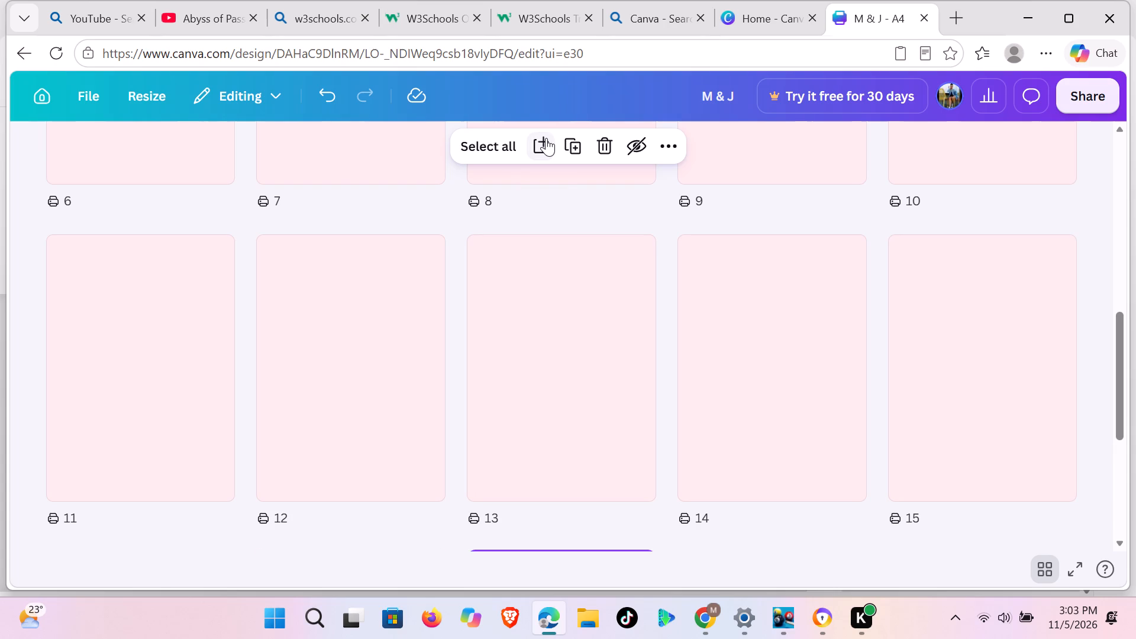
left_click(546, 138)
left_click(546, 138)
scroll(546, 138, "down", 2)
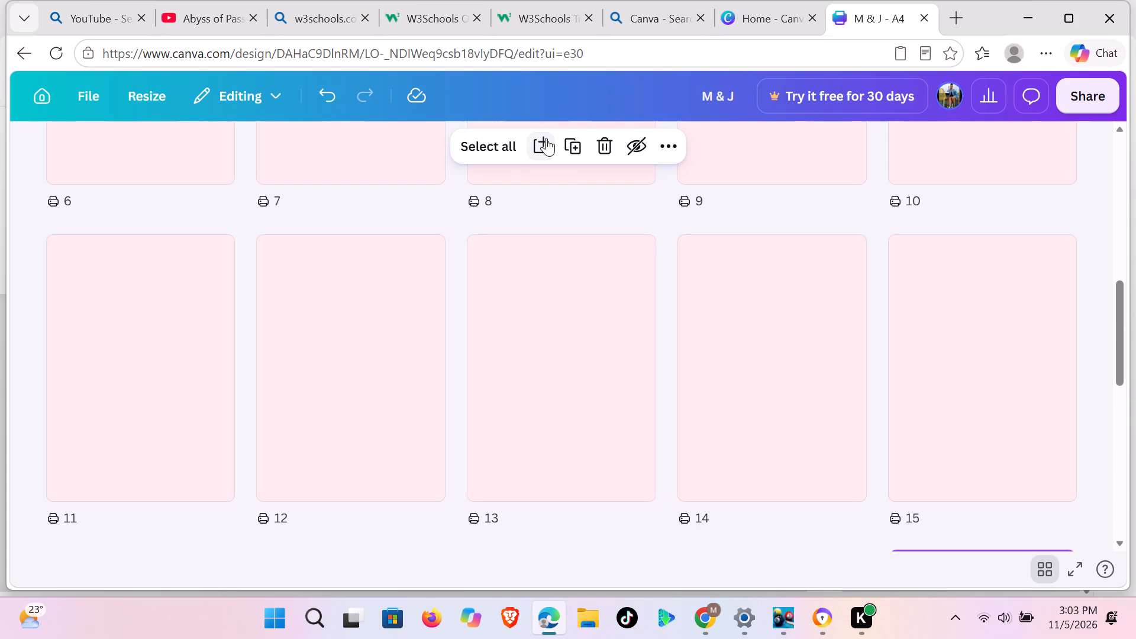
scroll(546, 138, "down", 1)
scroll(503, 285, "down", 5)
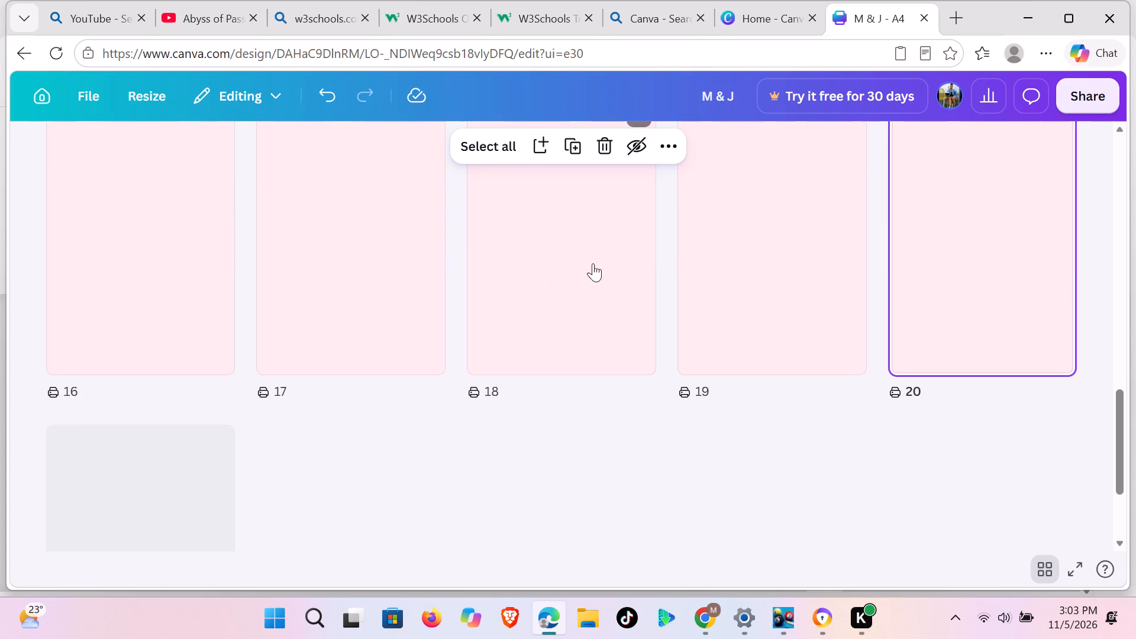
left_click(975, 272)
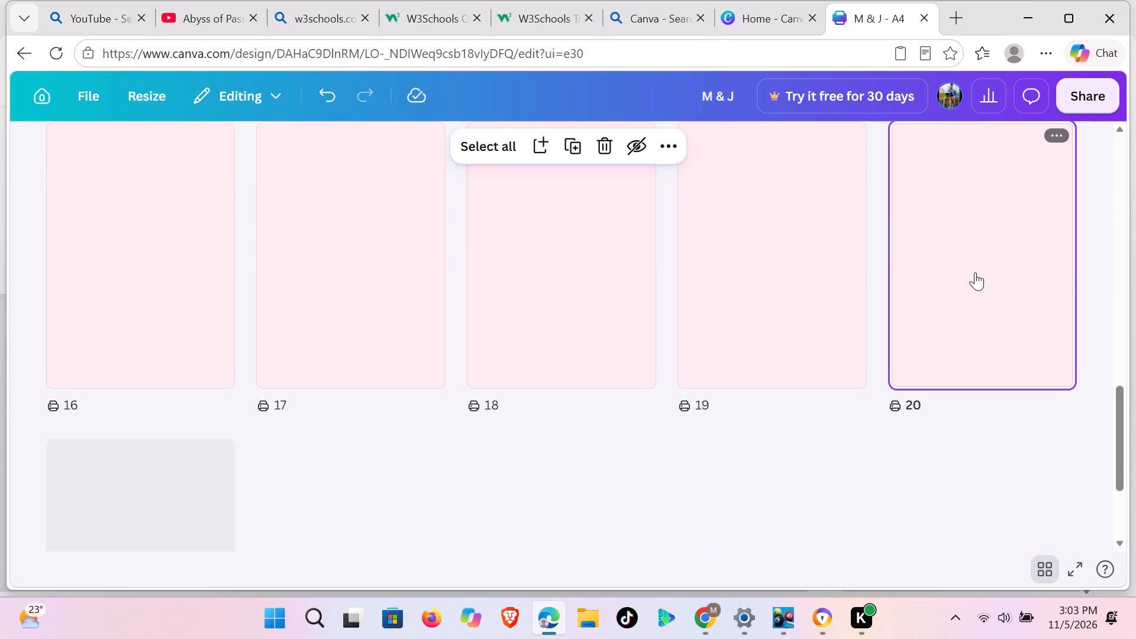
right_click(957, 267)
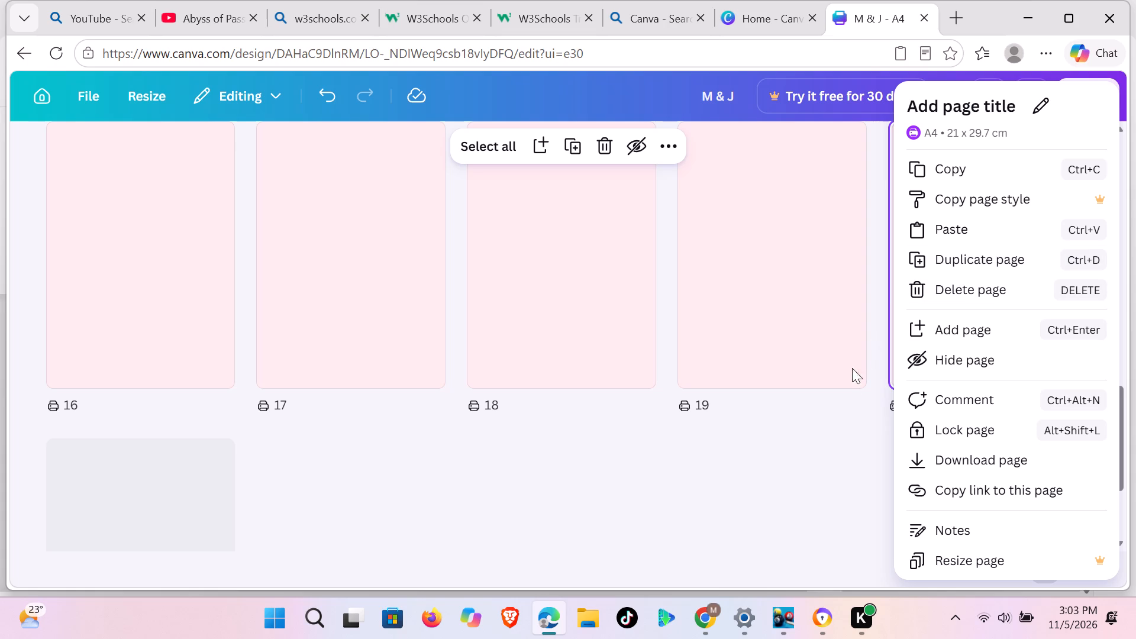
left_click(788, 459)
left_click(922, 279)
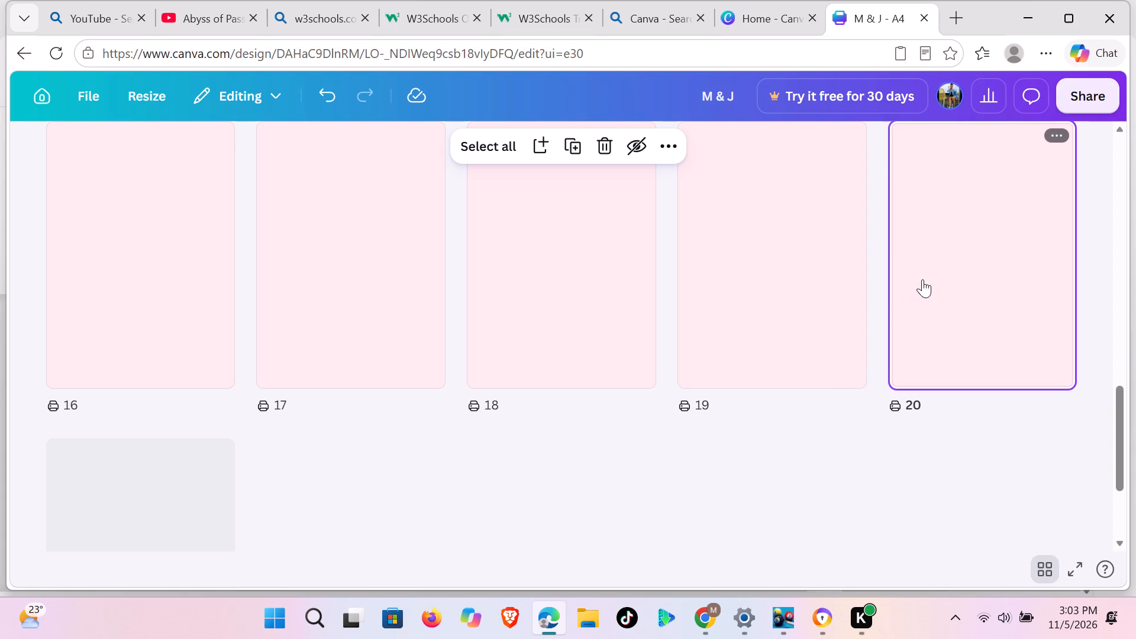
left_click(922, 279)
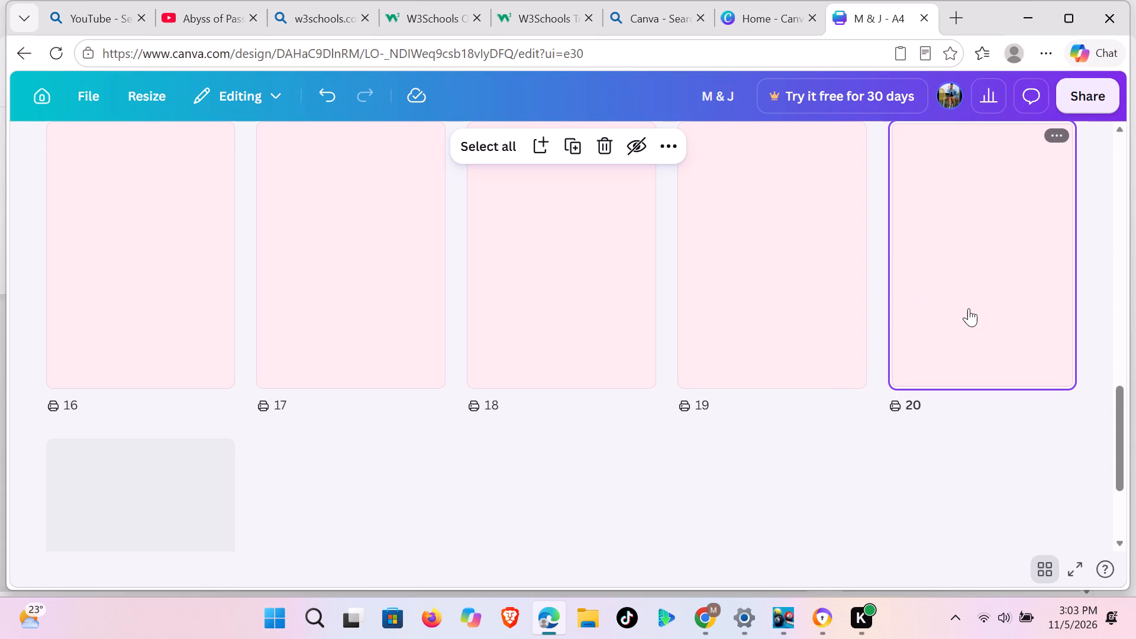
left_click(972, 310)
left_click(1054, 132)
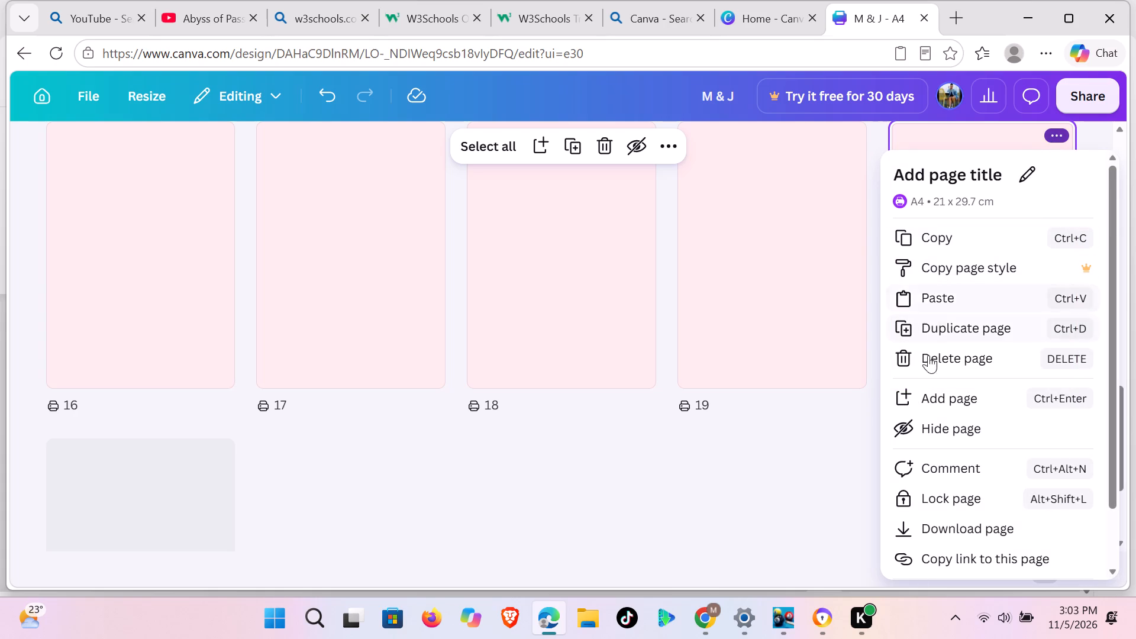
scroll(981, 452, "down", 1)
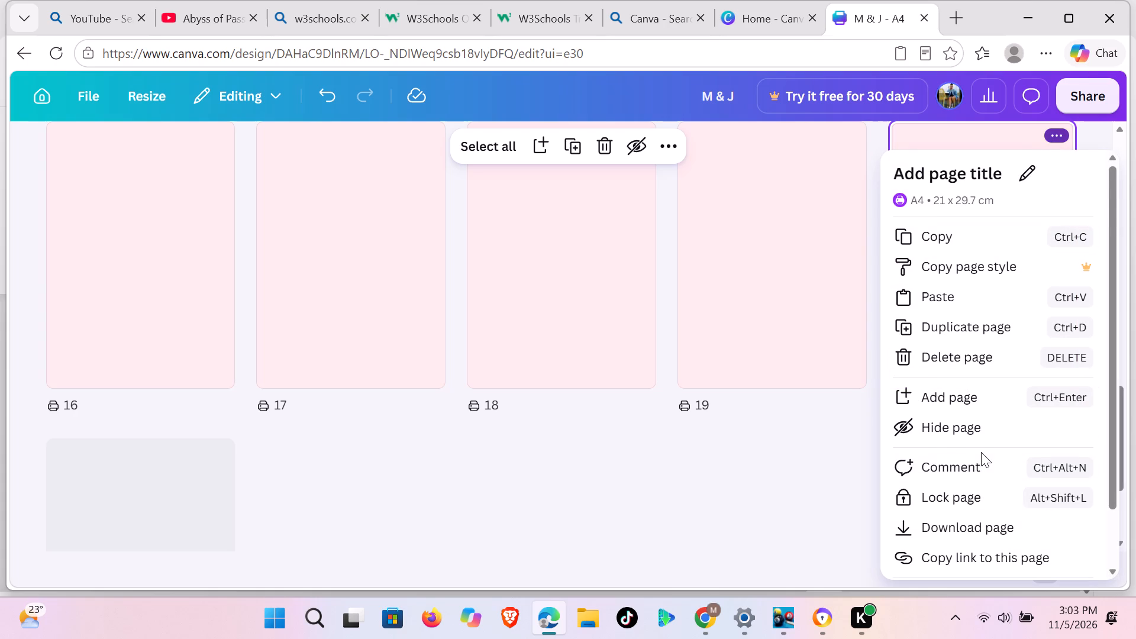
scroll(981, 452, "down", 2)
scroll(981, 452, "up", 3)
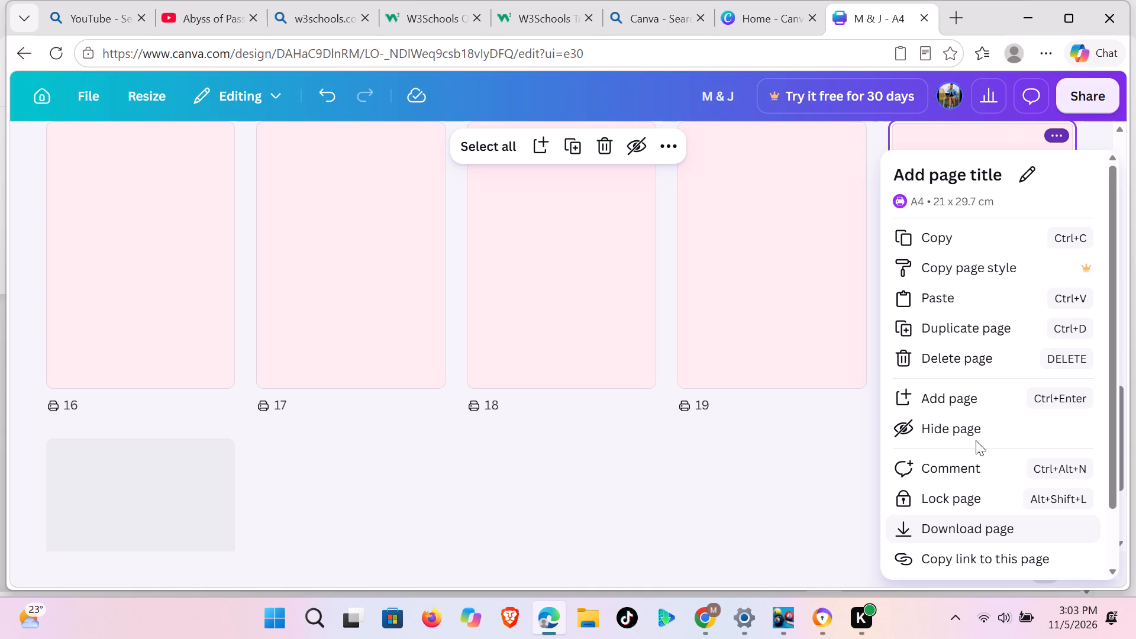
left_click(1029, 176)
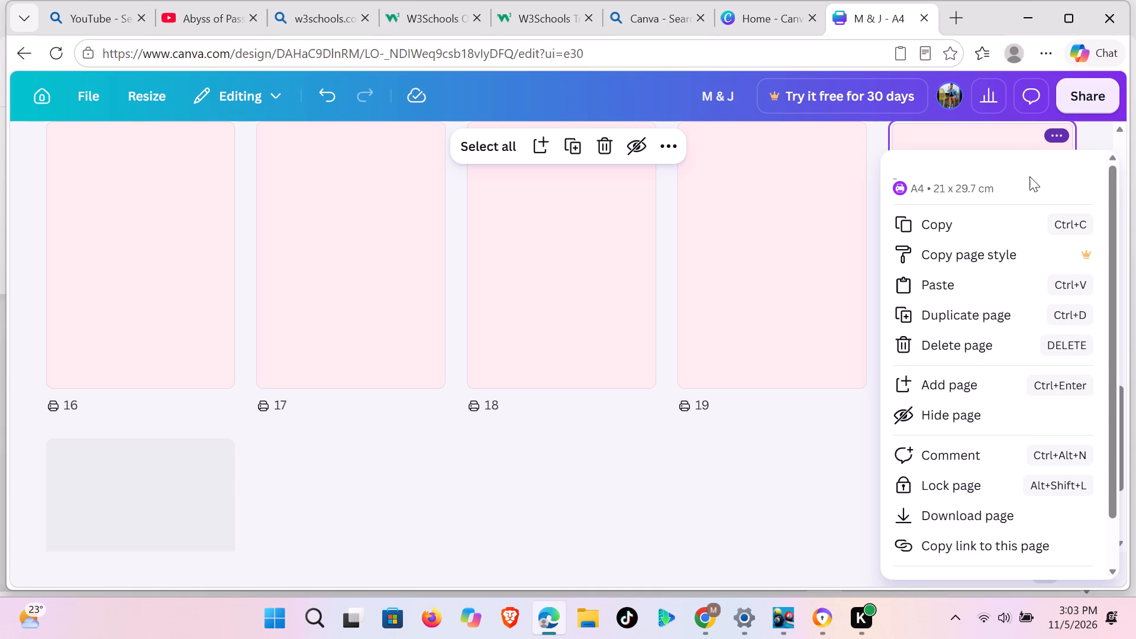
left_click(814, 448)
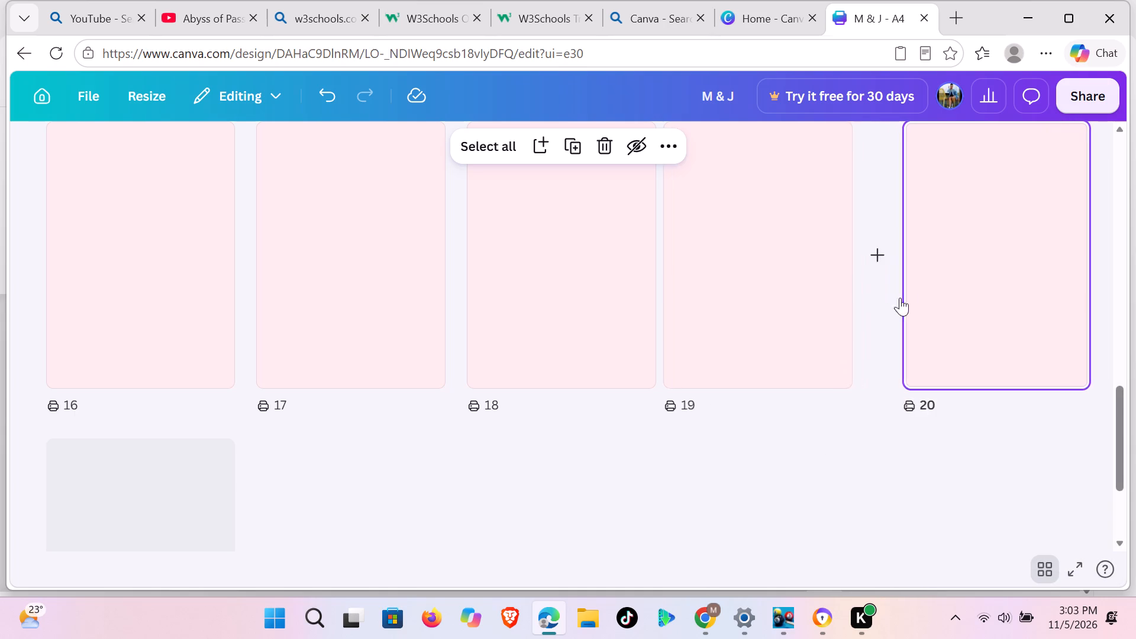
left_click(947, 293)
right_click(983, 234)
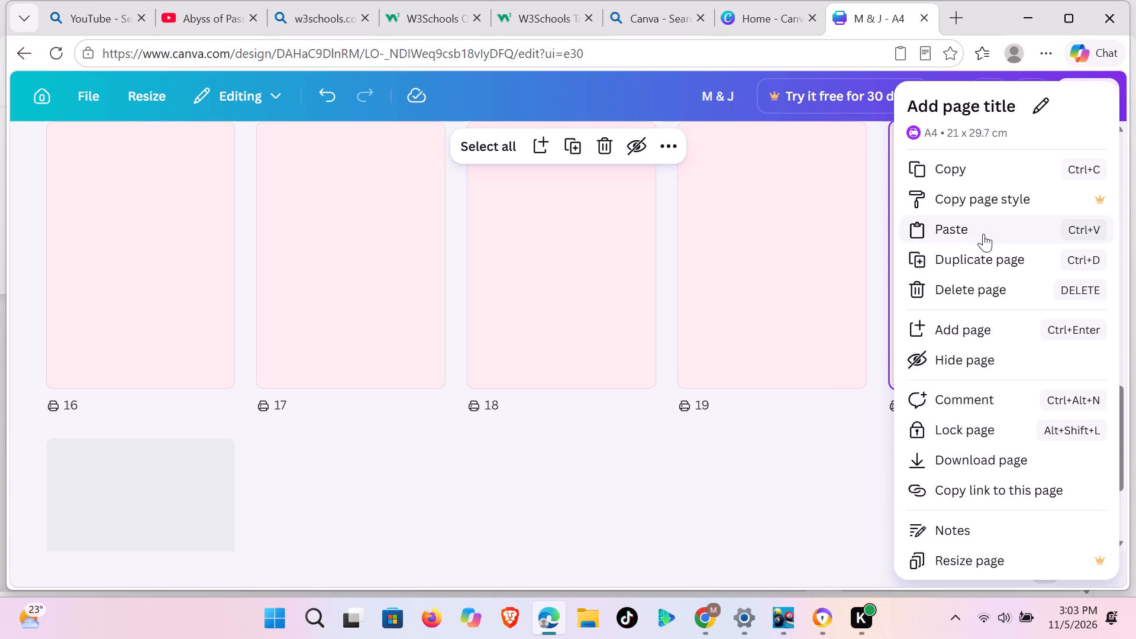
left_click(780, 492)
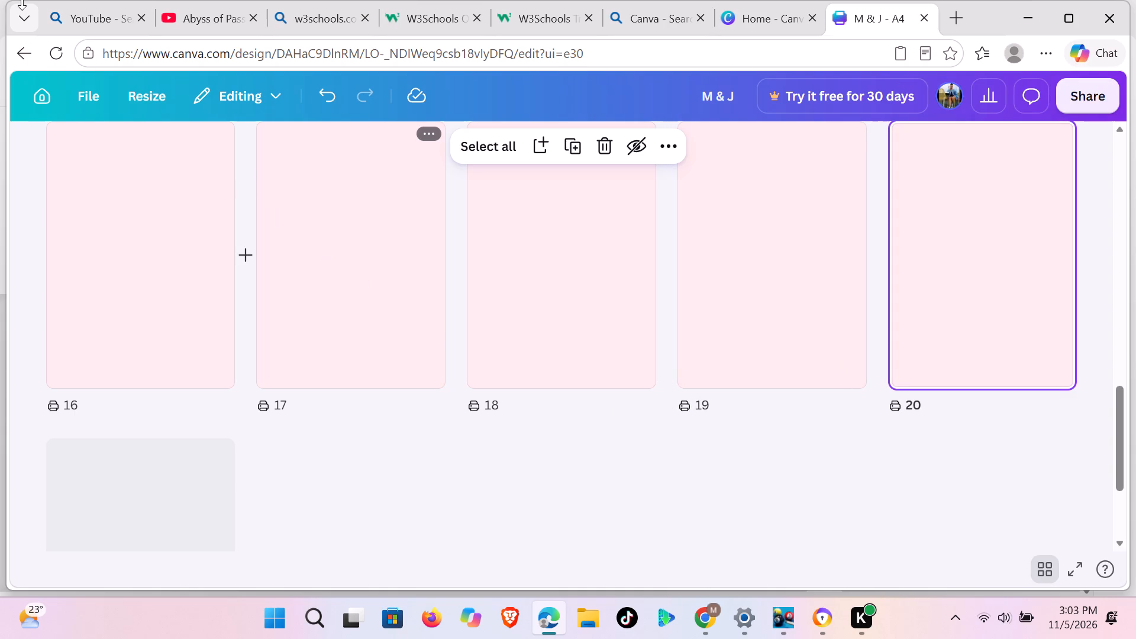
Return to the home page and reopen the "M & J" design from the recent designs.
left_click(54, 104)
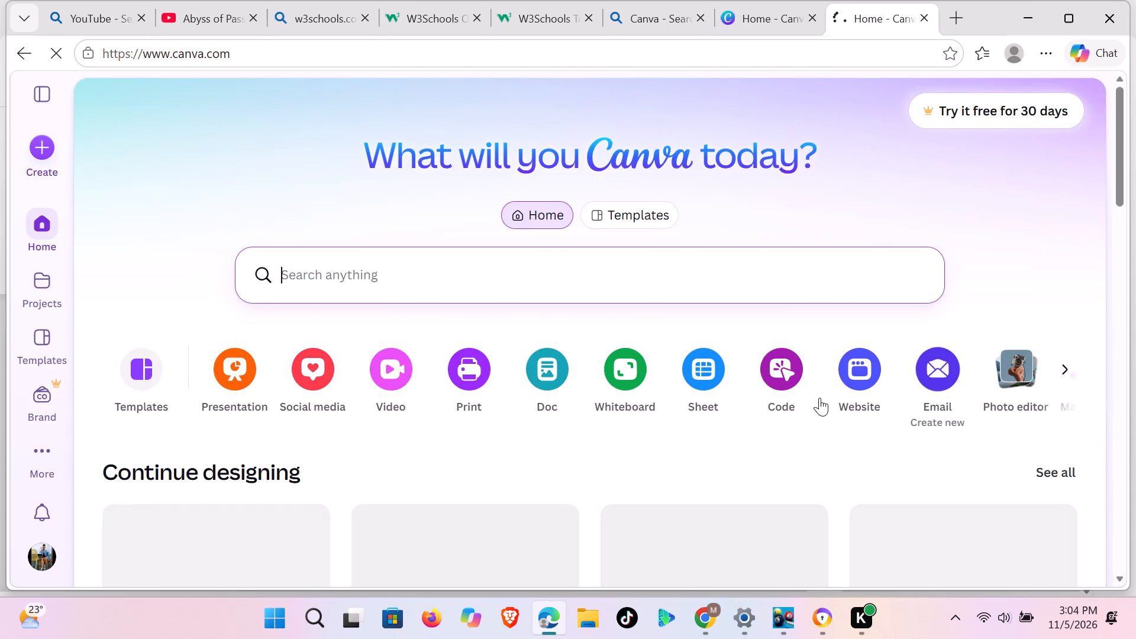
scroll(755, 382, "down", 4)
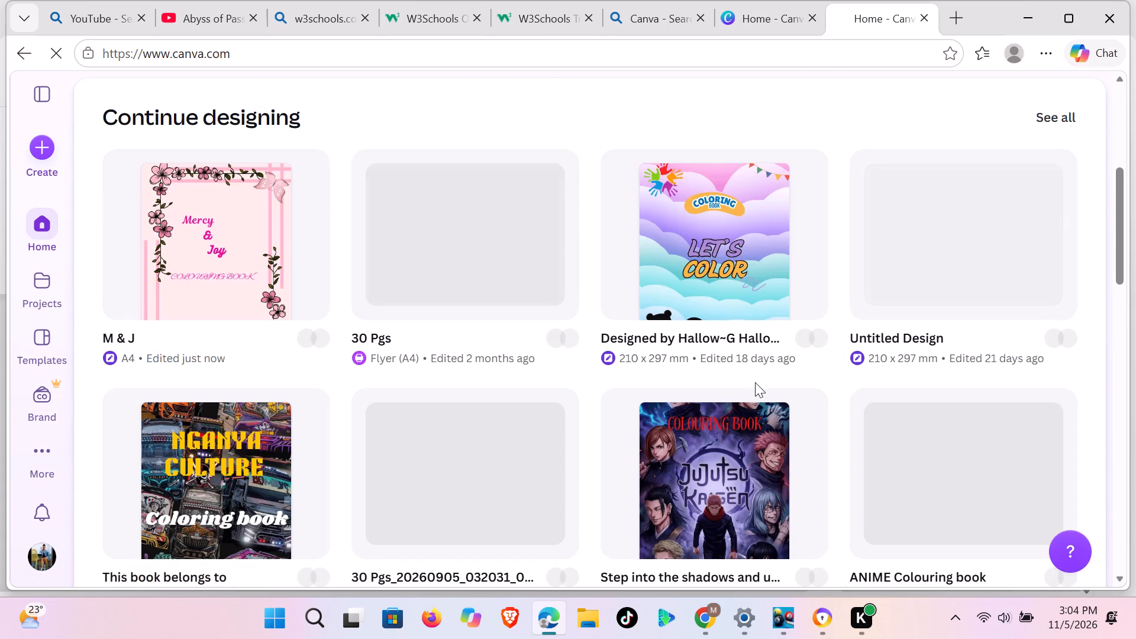
left_click(282, 235)
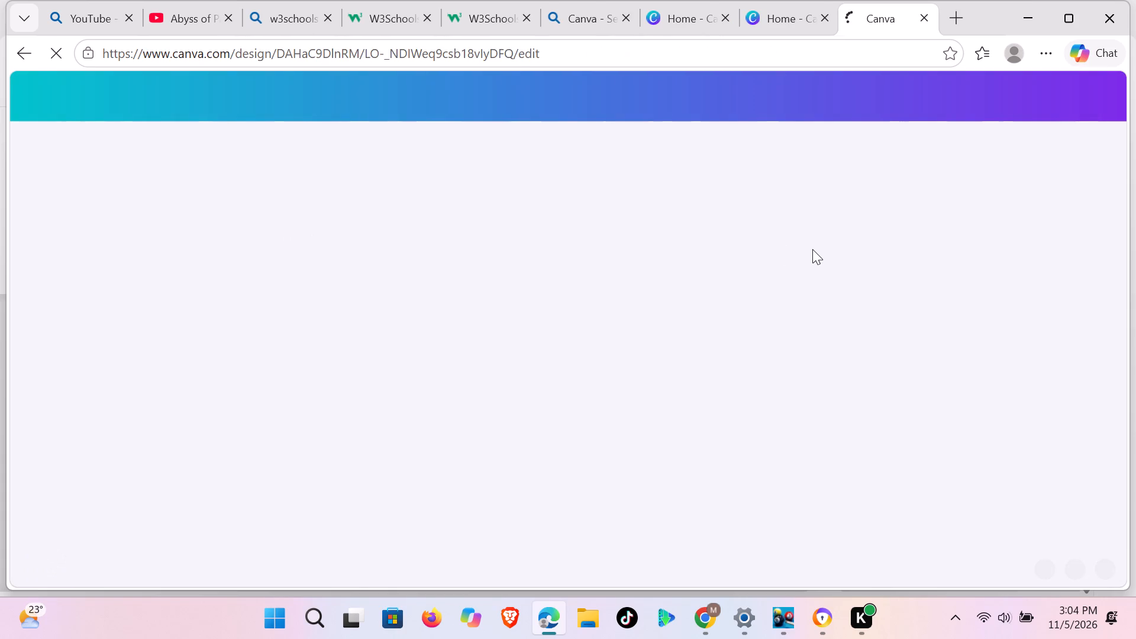
scroll(814, 249, "down", 2)
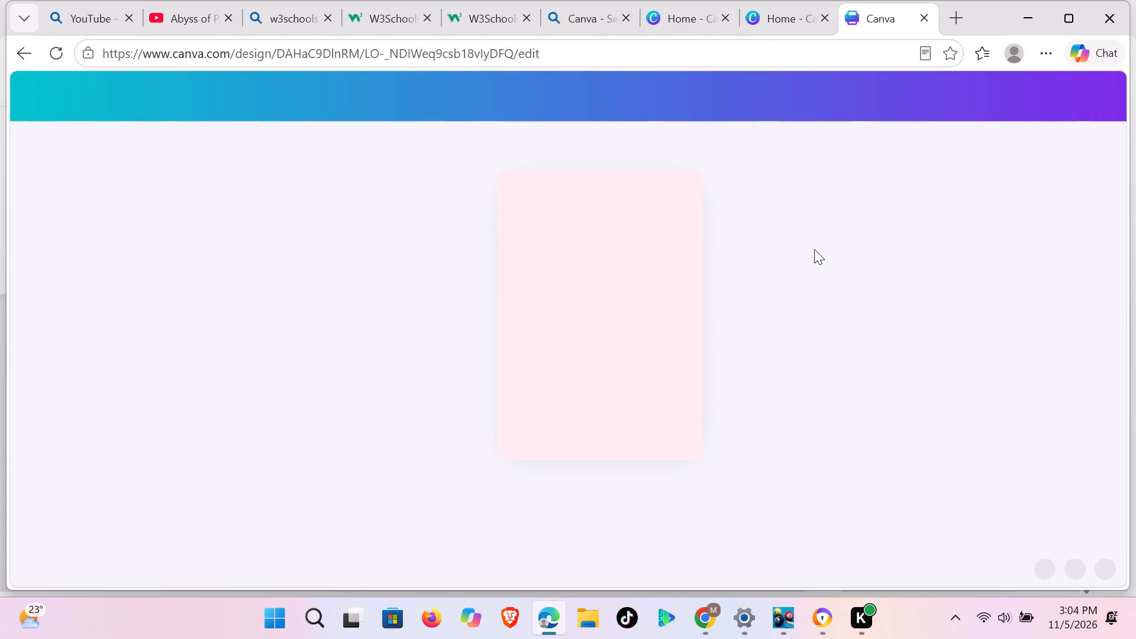
scroll(814, 249, "down", 3)
scroll(574, 272, "down", 4)
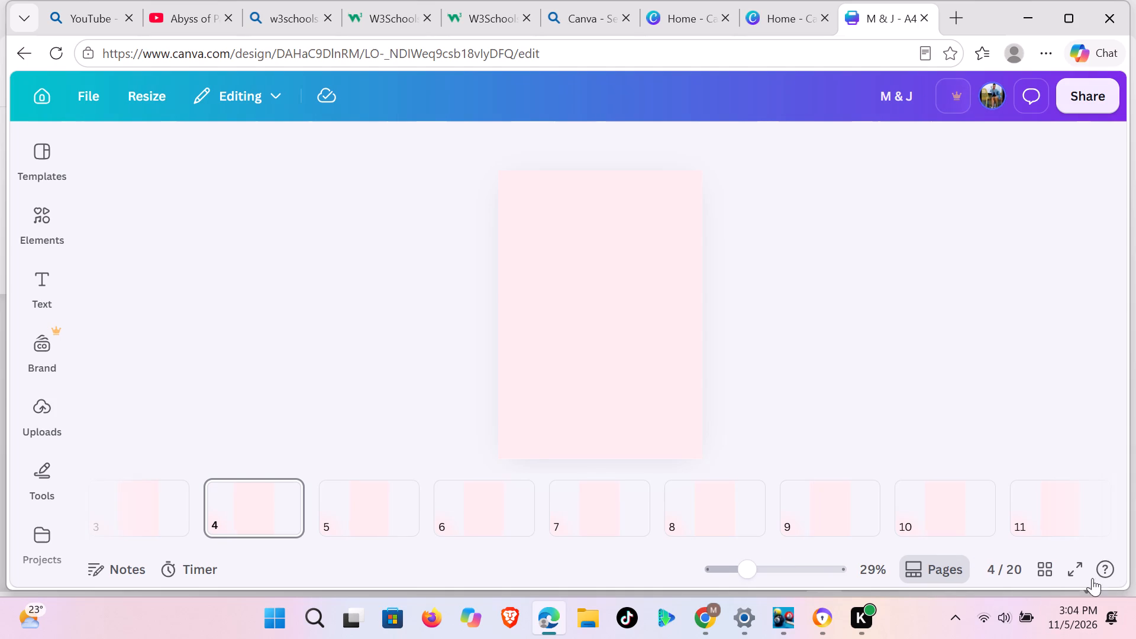
Select page 20 in the grid view of all pages and open it in the page editor.
left_click(1046, 564)
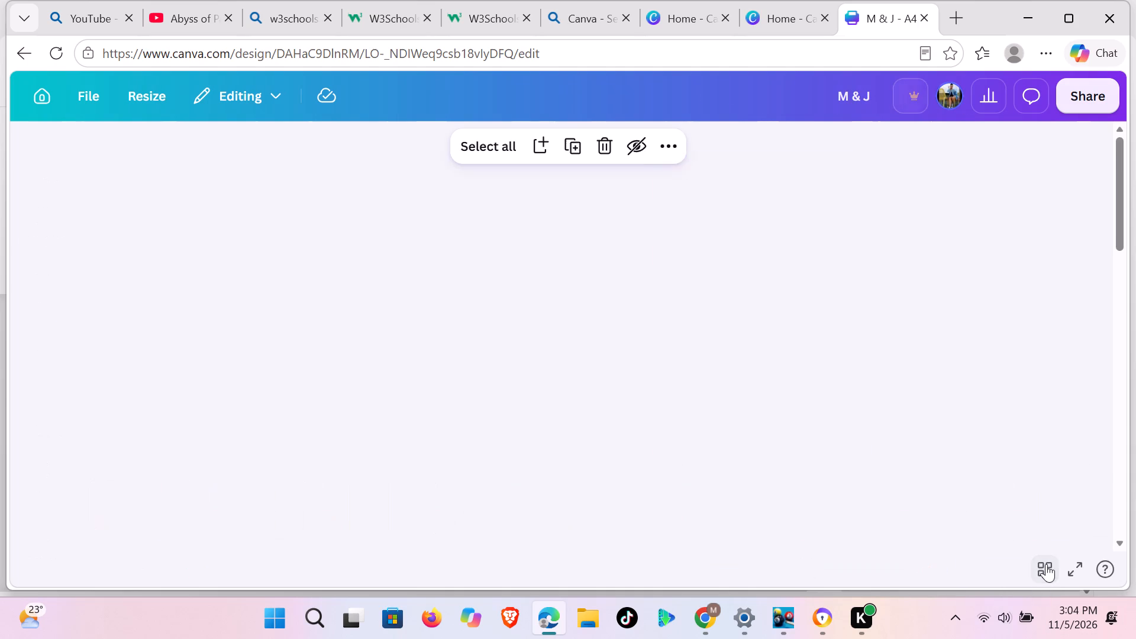
scroll(893, 467, "down", 11)
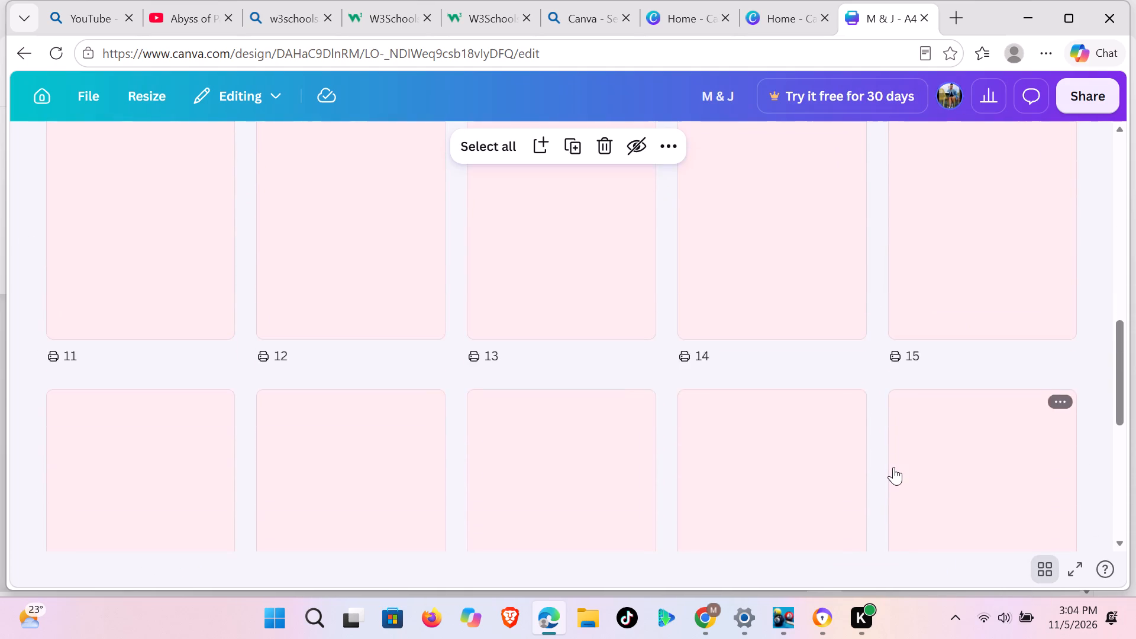
scroll(893, 467, "down", 10)
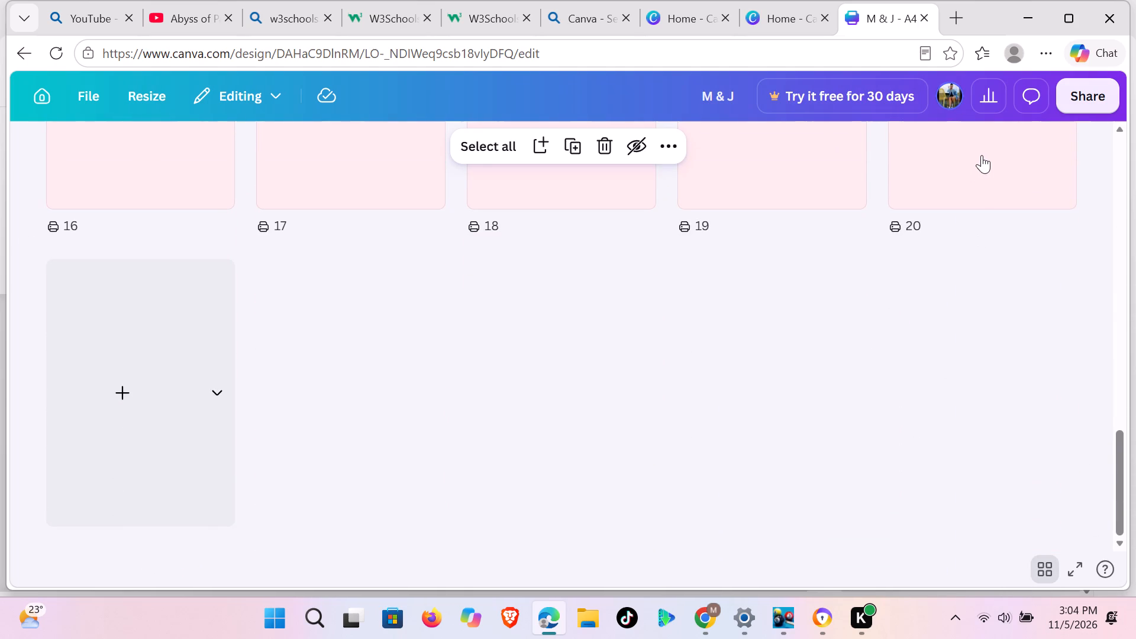
left_click(982, 155)
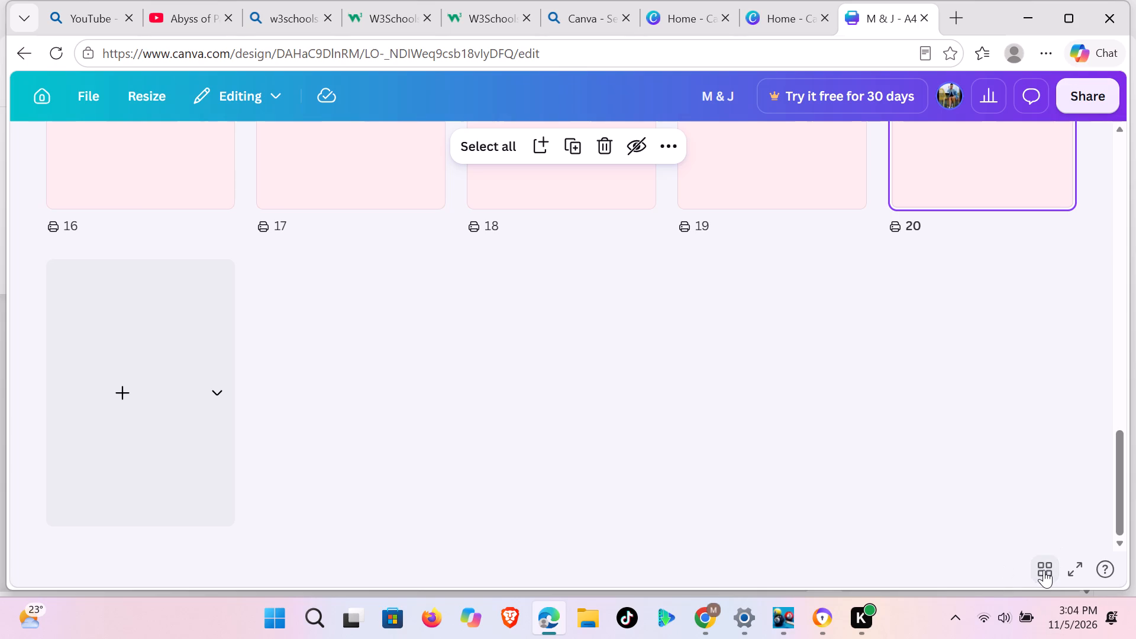
left_click(1044, 570)
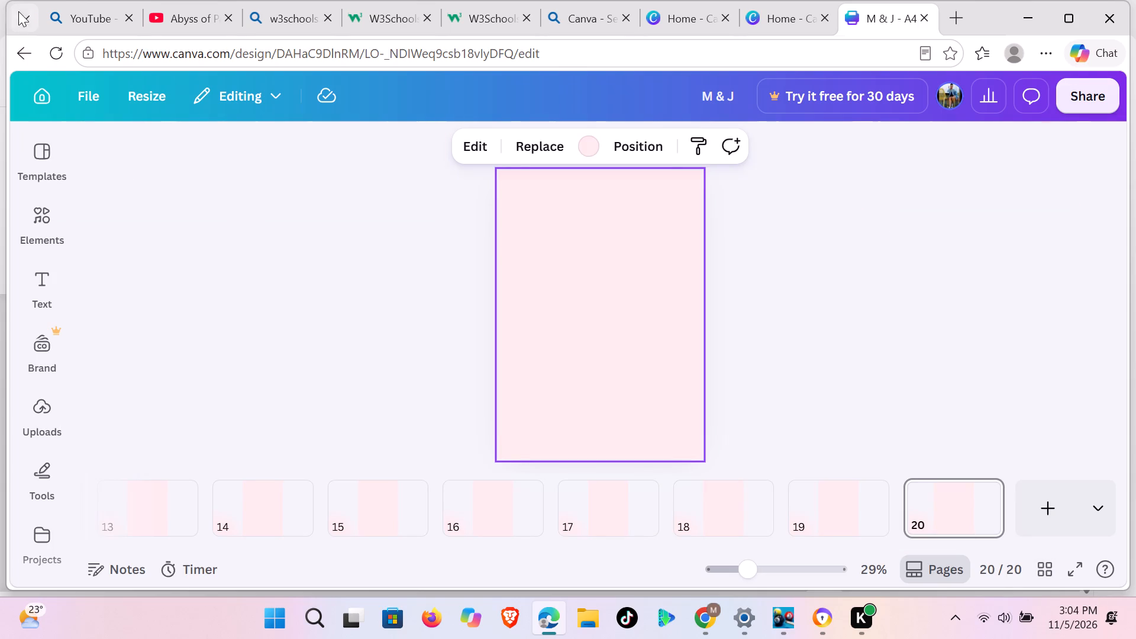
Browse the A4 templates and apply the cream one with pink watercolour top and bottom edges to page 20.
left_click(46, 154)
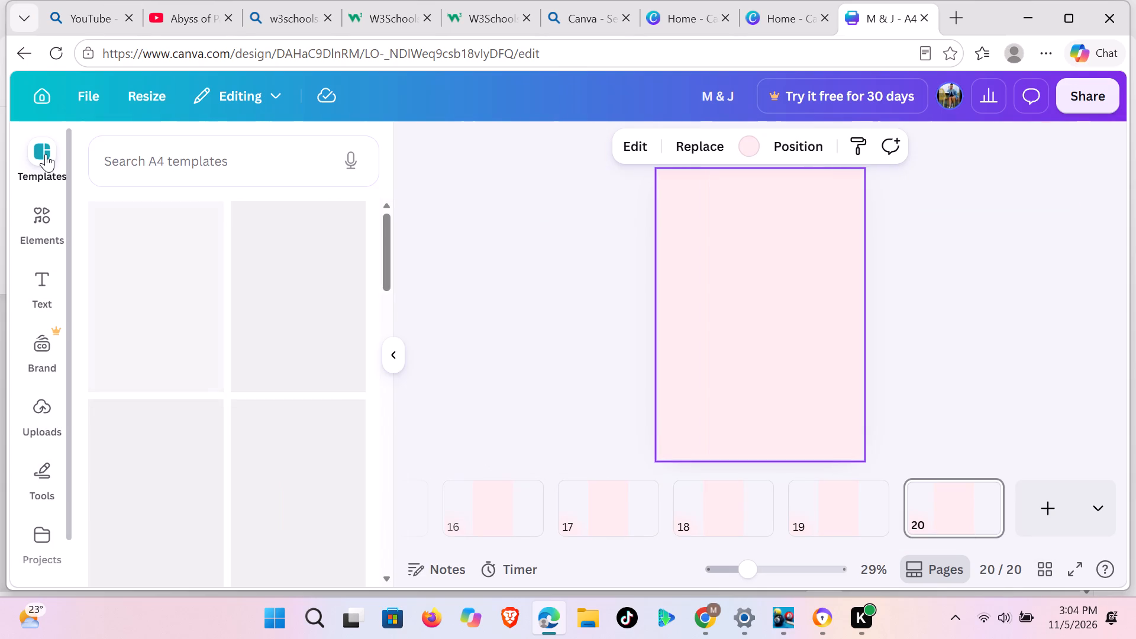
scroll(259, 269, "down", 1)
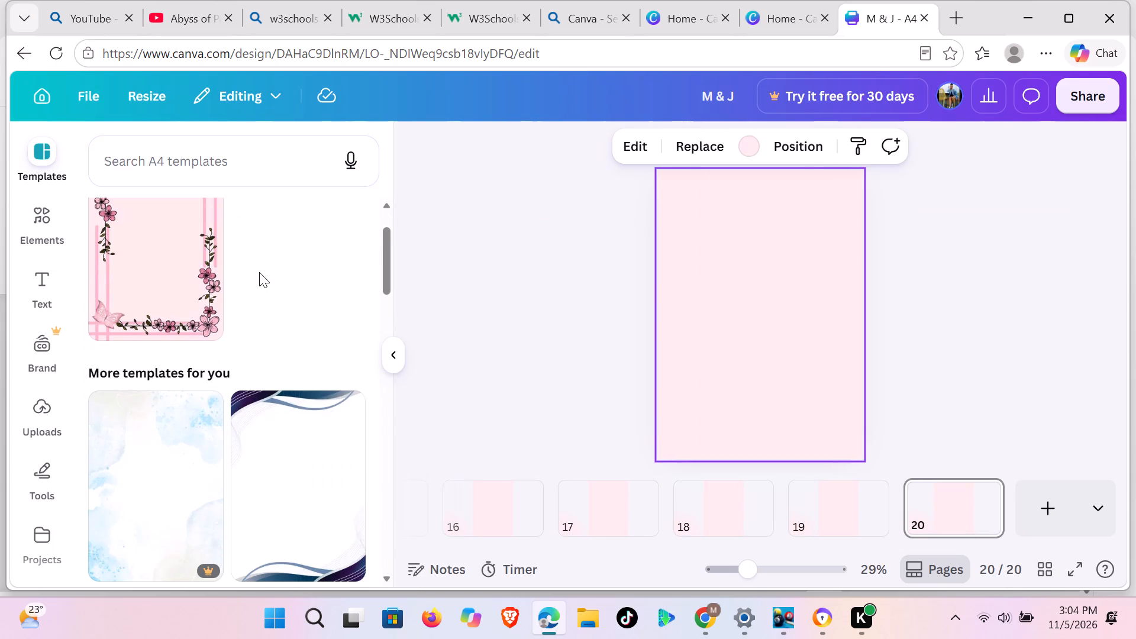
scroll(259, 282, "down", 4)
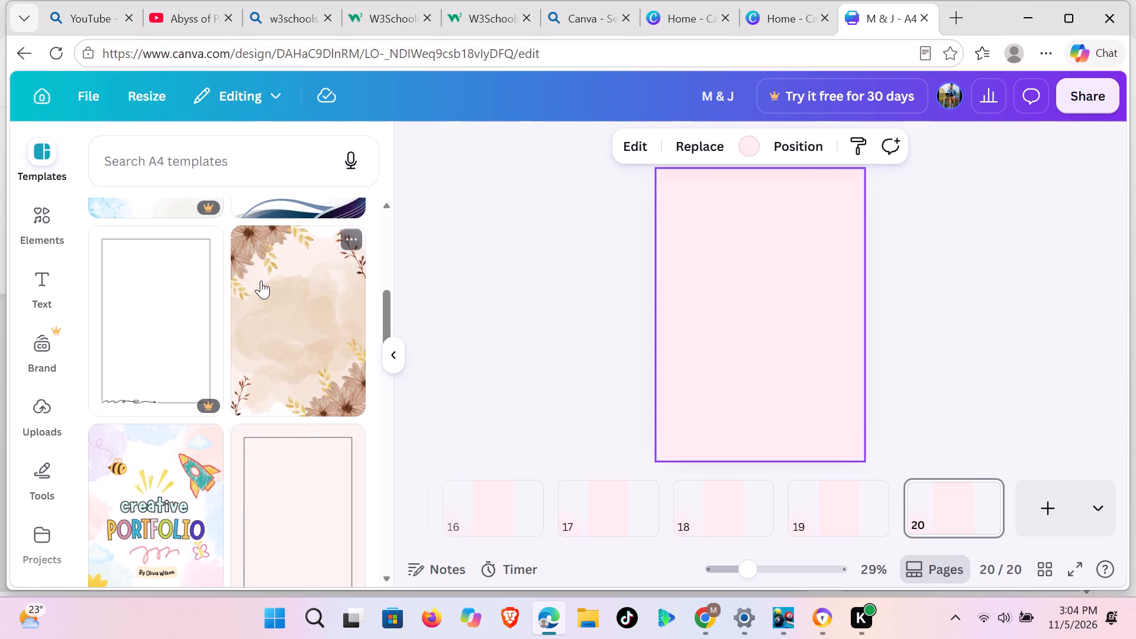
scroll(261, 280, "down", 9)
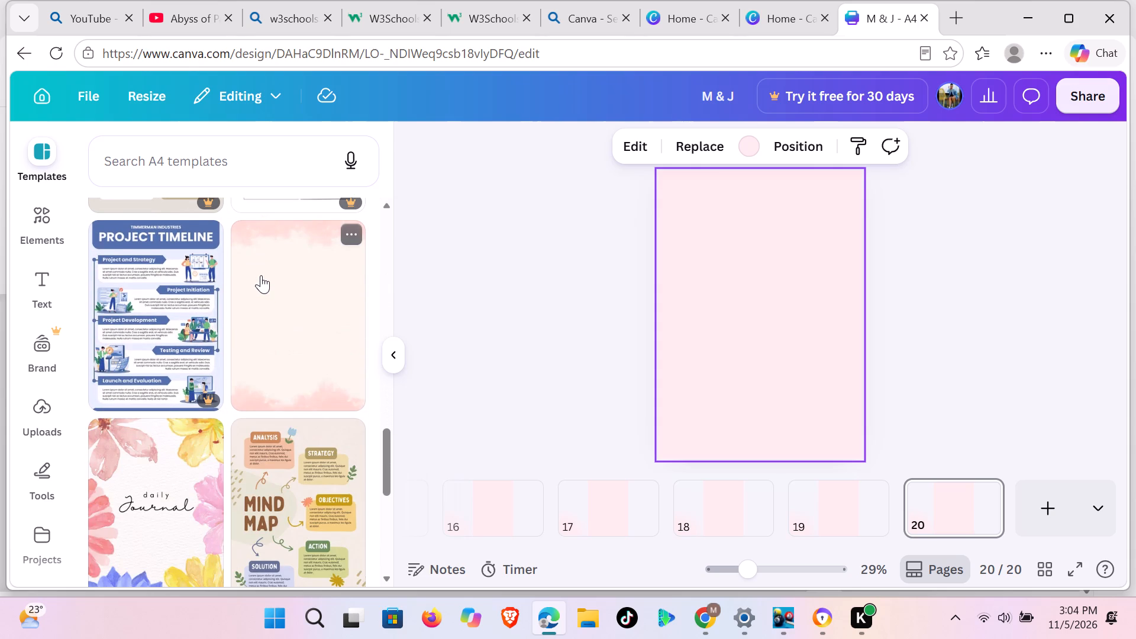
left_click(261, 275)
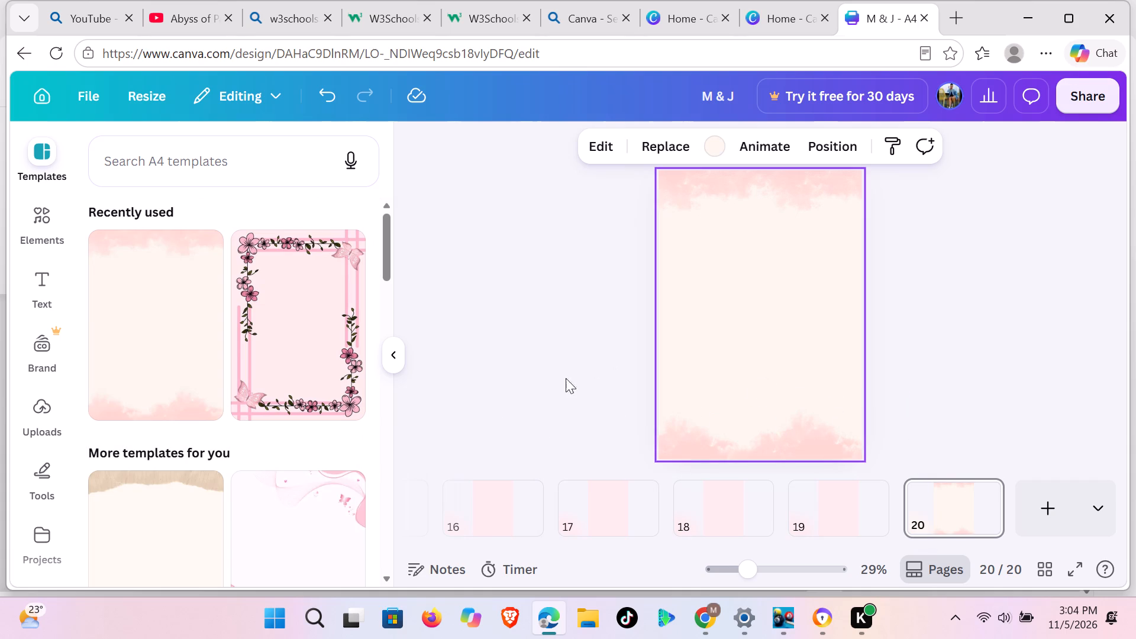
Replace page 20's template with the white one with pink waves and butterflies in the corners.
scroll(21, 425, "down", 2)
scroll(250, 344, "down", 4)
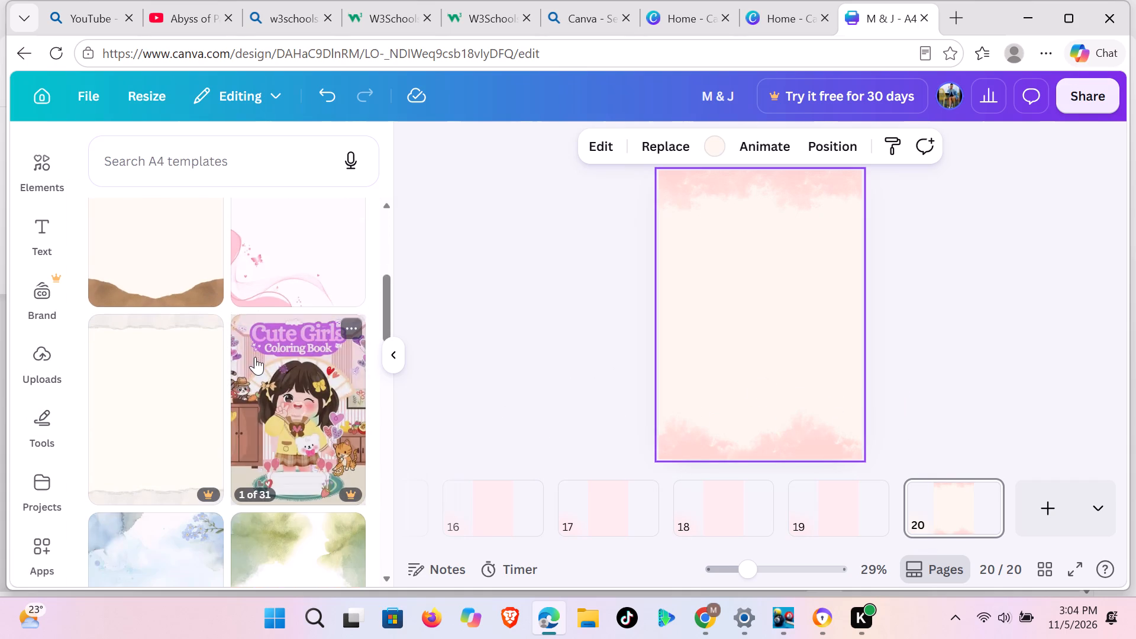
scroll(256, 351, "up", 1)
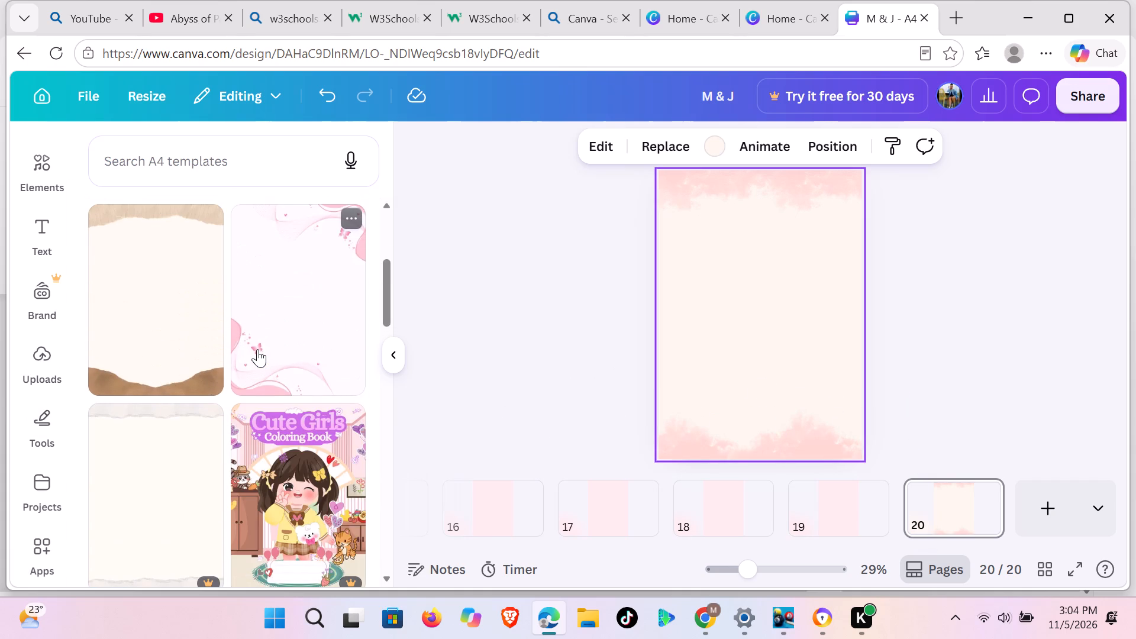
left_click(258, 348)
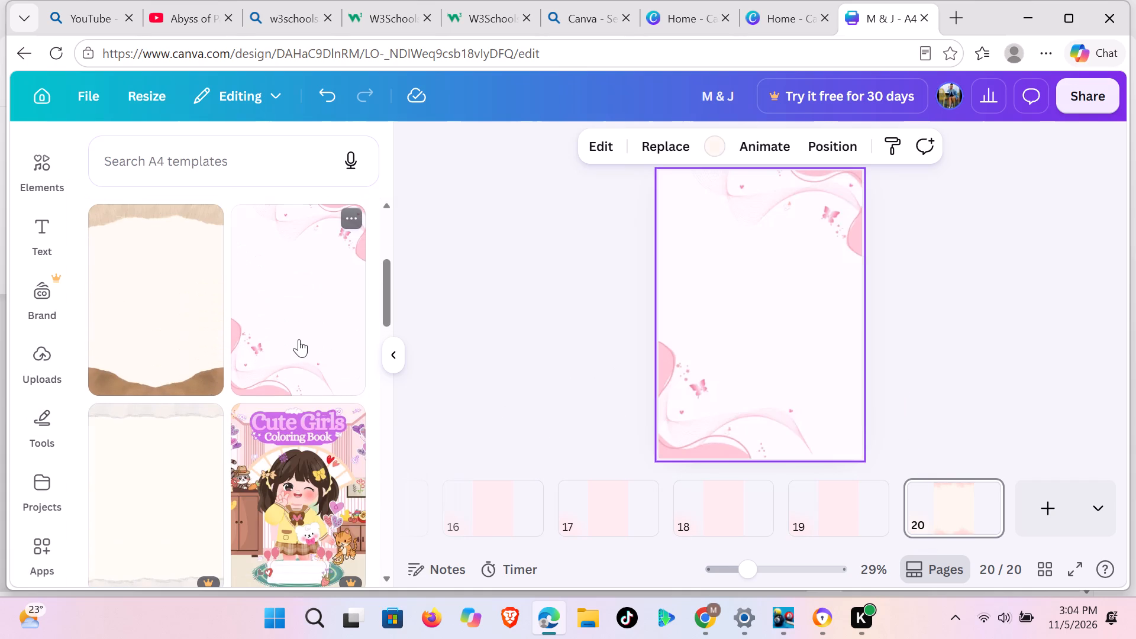
Apply the pale pink template with cherry blossoms in two opposite corners to page 20.
scroll(299, 340, "down", 3)
scroll(299, 342, "up", 3)
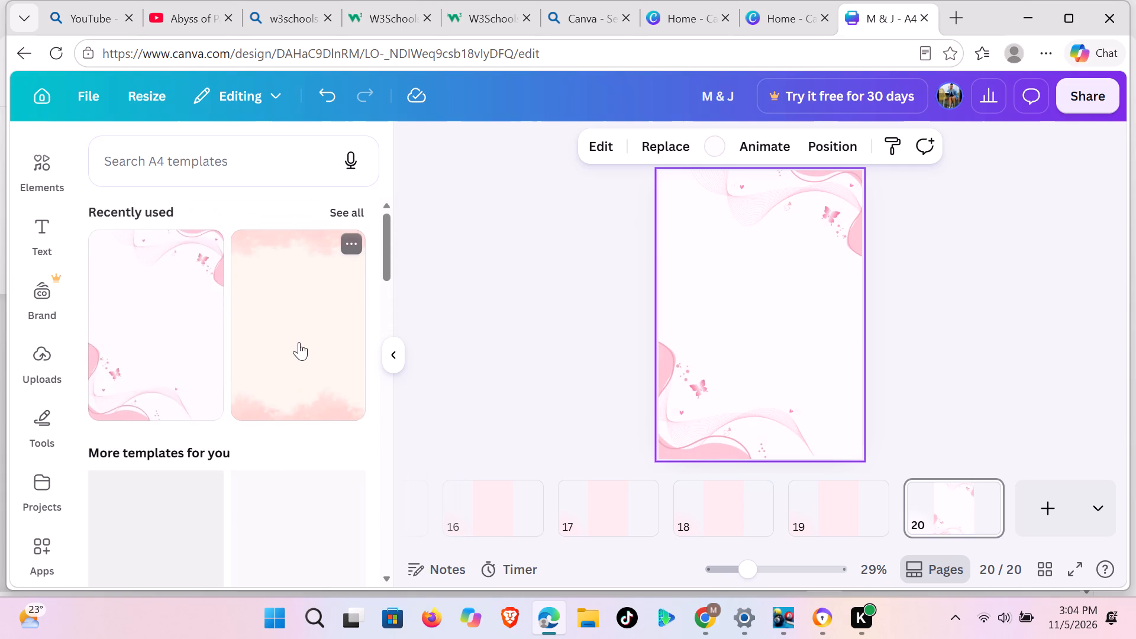
scroll(299, 342, "down", 4)
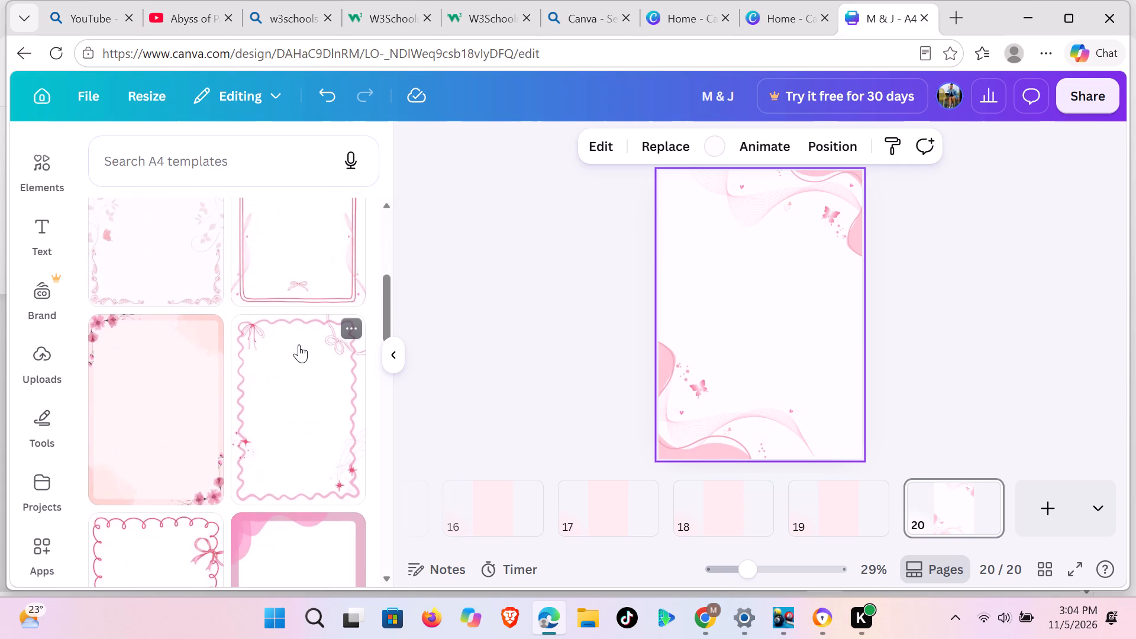
left_click(196, 426)
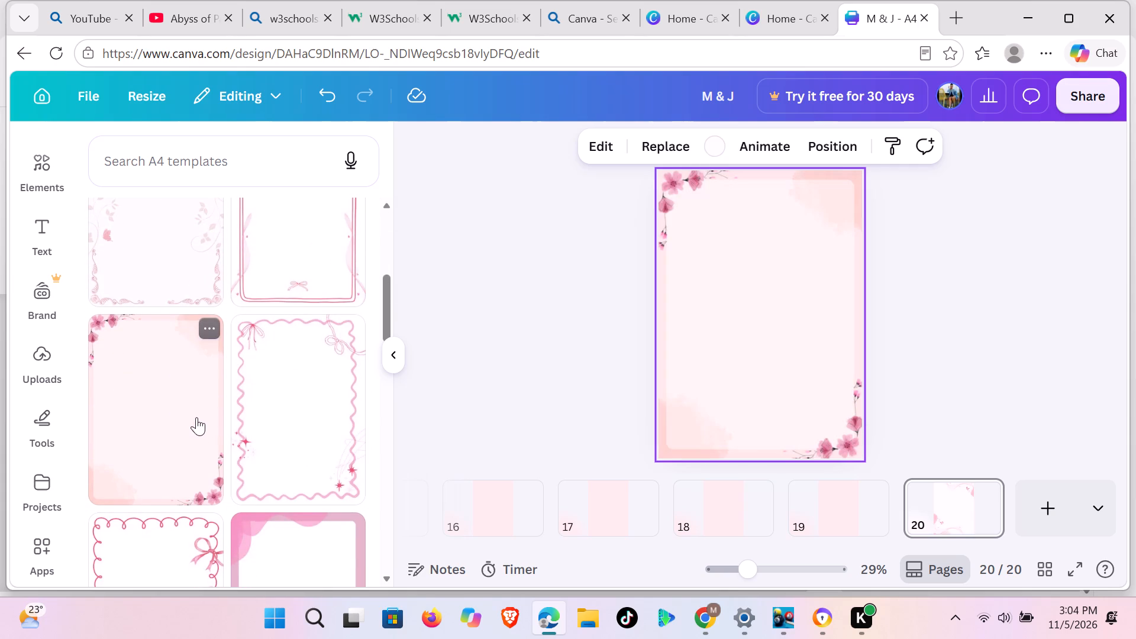
Apply the recently used pale pink cherry blossom template to page 20 again and deselect the page.
left_click(714, 351)
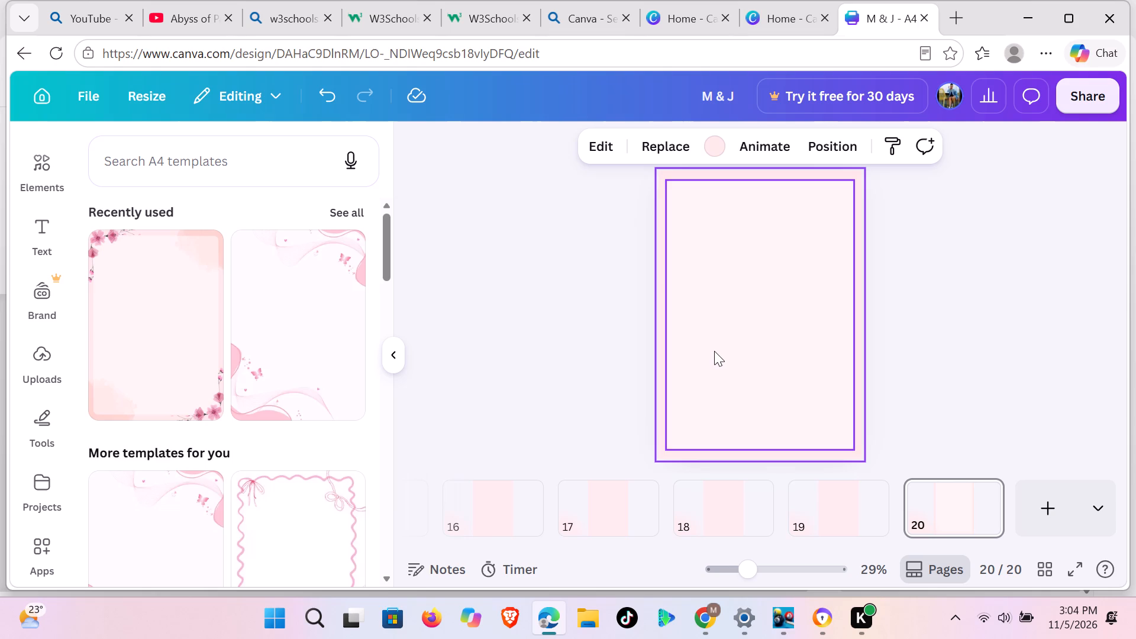
left_click(714, 351)
left_click(714, 351)
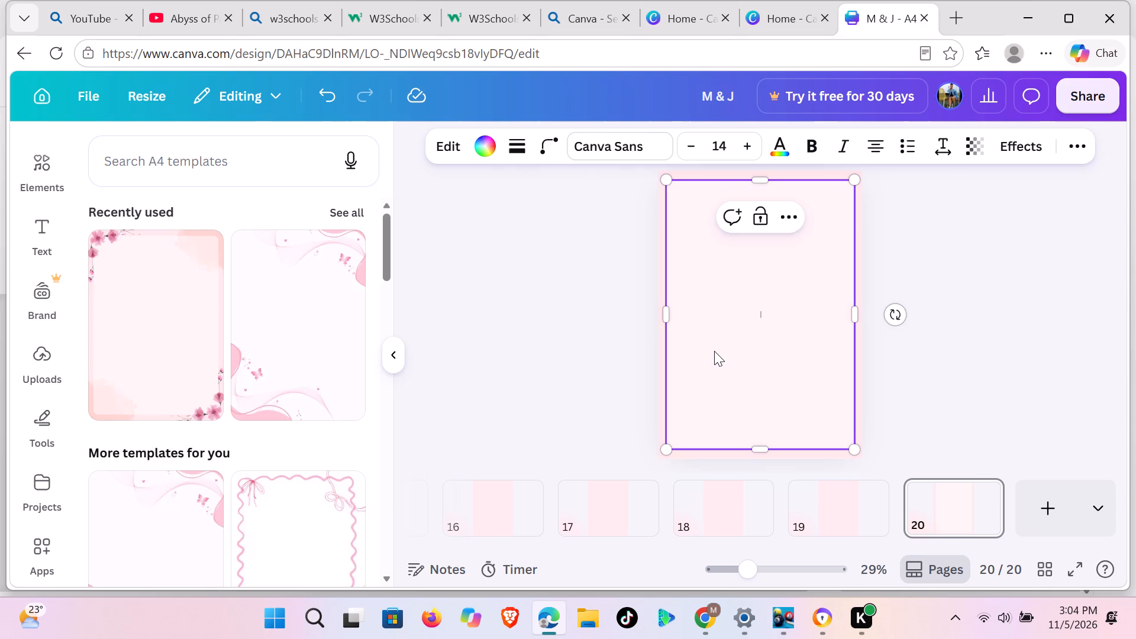
left_click(192, 350)
left_click(521, 295)
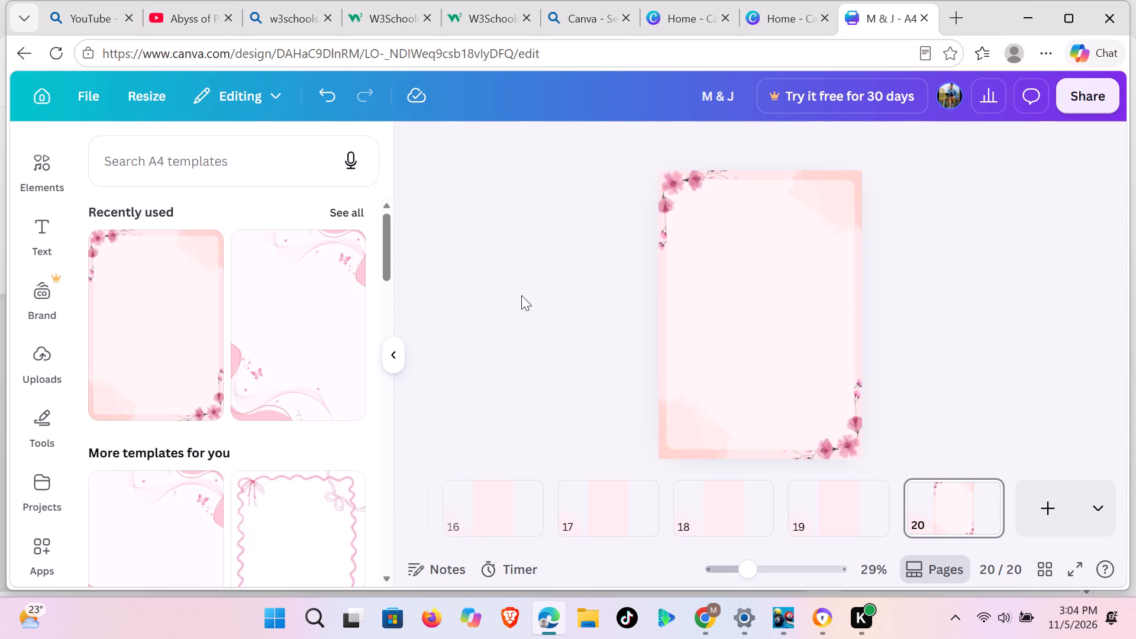
Search the text styles for "Designed by" and browse the fonts and font combinations.
left_click(38, 224)
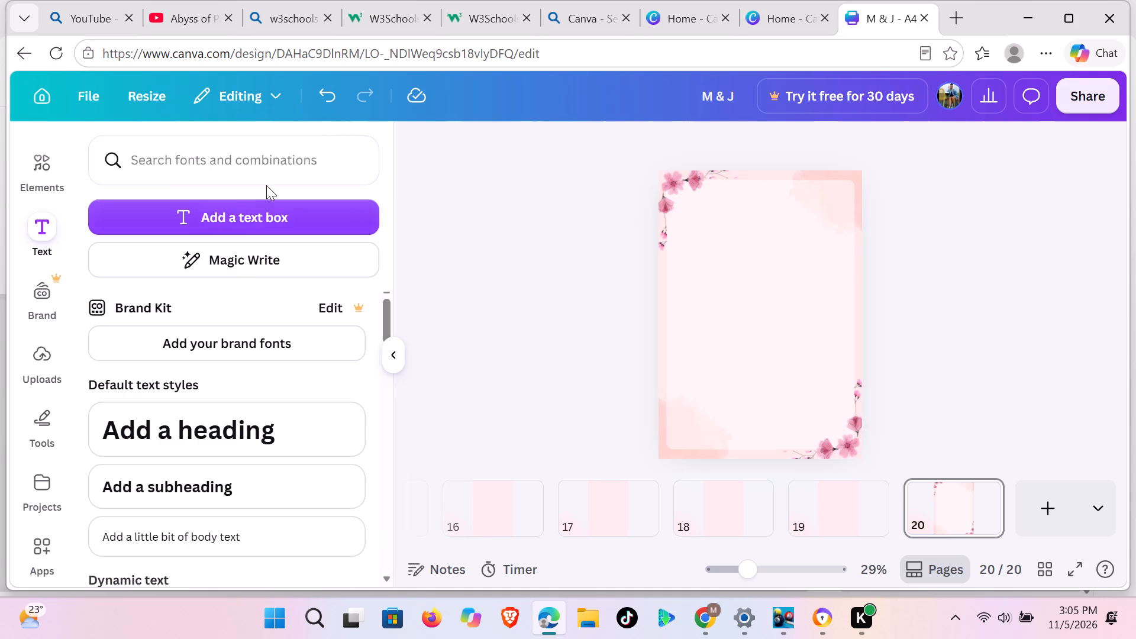
left_click(246, 164)
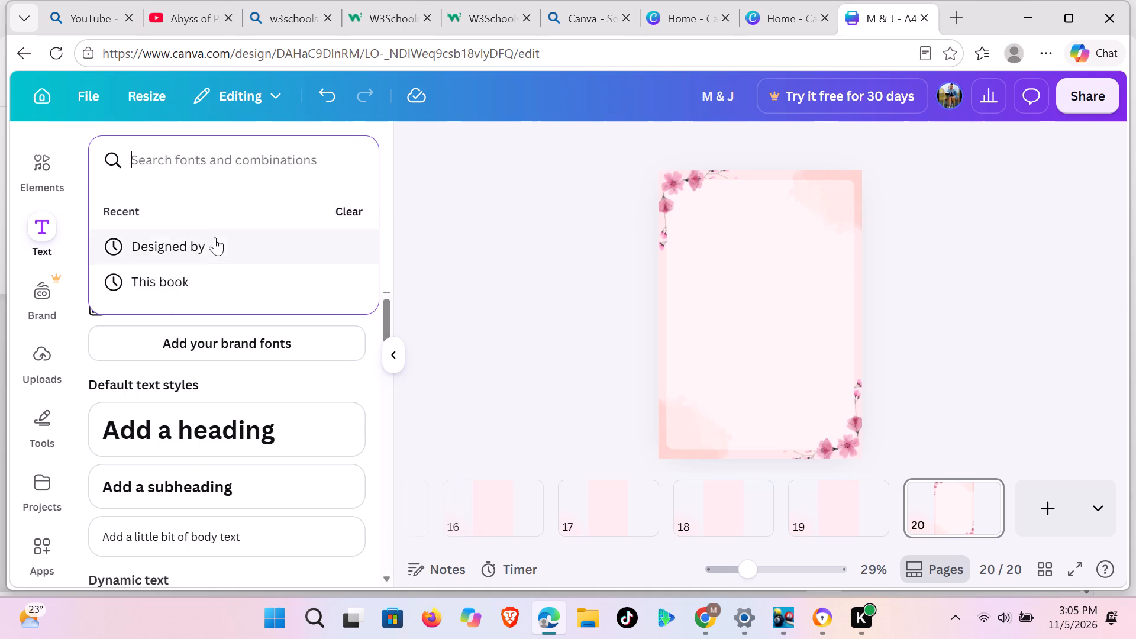
left_click(215, 238)
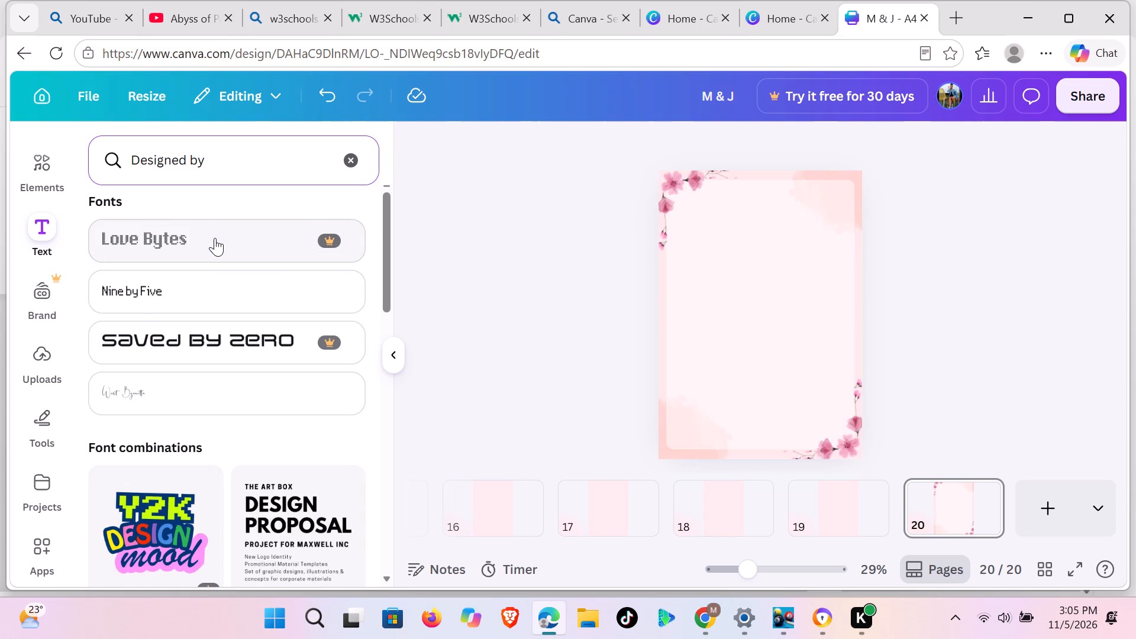
scroll(215, 238, "down", 3)
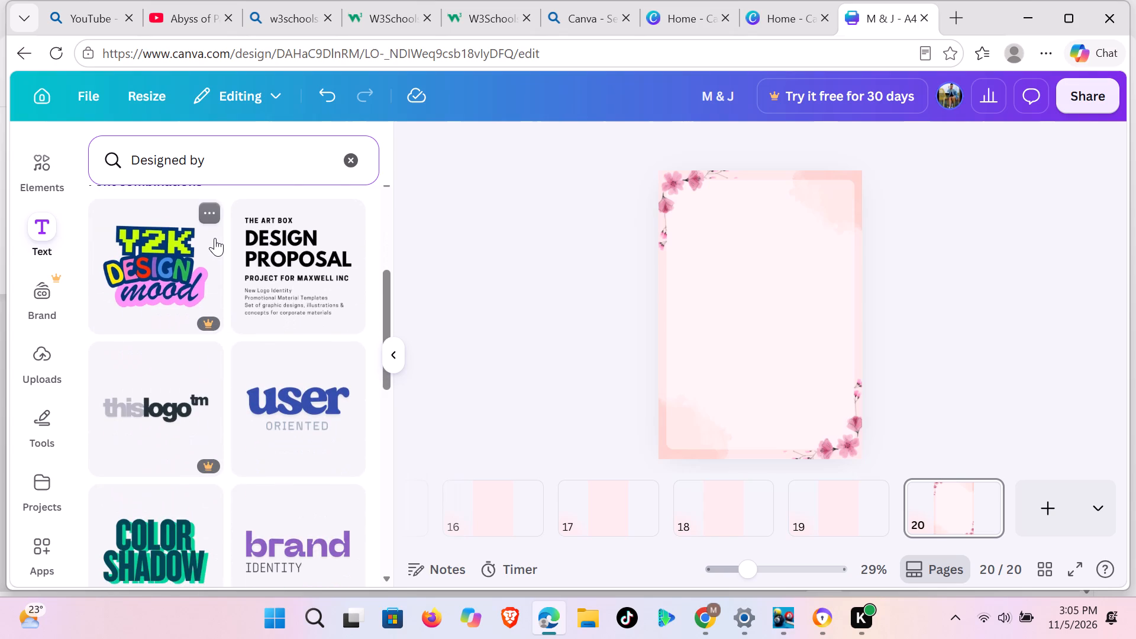
scroll(215, 238, "down", 4)
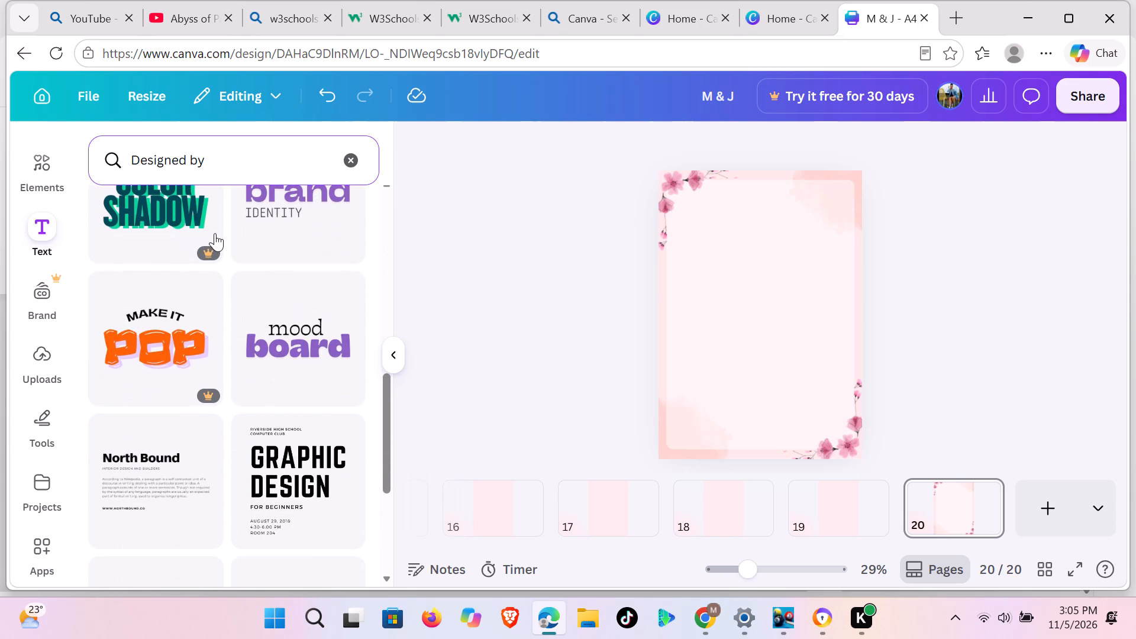
scroll(215, 233, "down", 2)
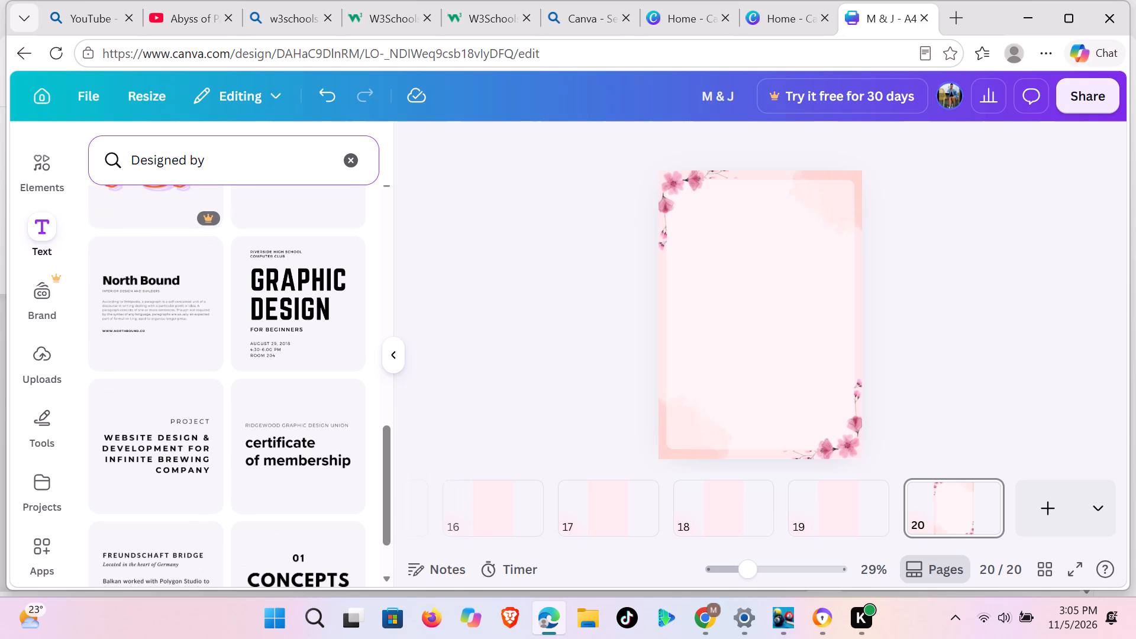
Extend the text search wording to "Designed by G" and look through the listed font combinations for a suitable style.
left_click(262, 147)
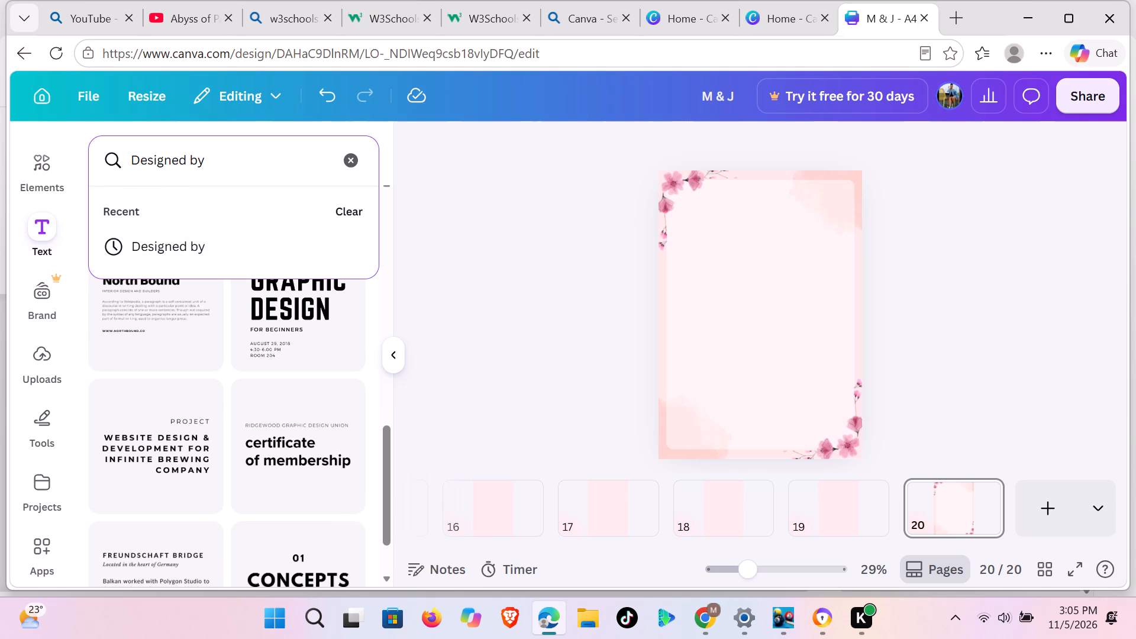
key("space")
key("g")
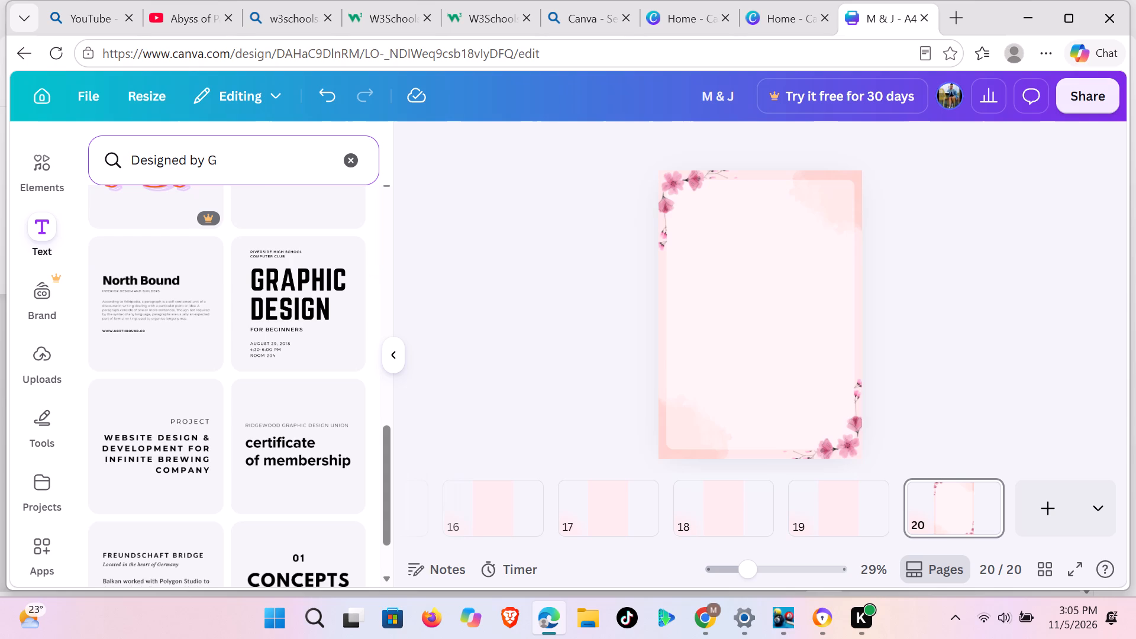
scroll(267, 233, "down", 2)
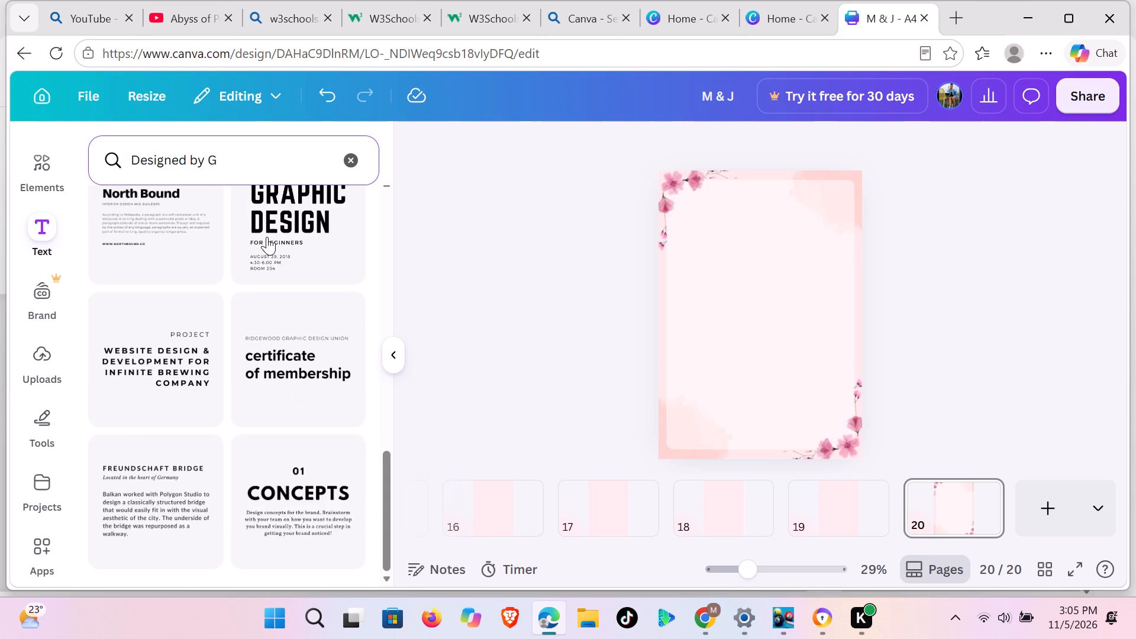
scroll(267, 238, "down", 5)
scroll(262, 259, "up", 5)
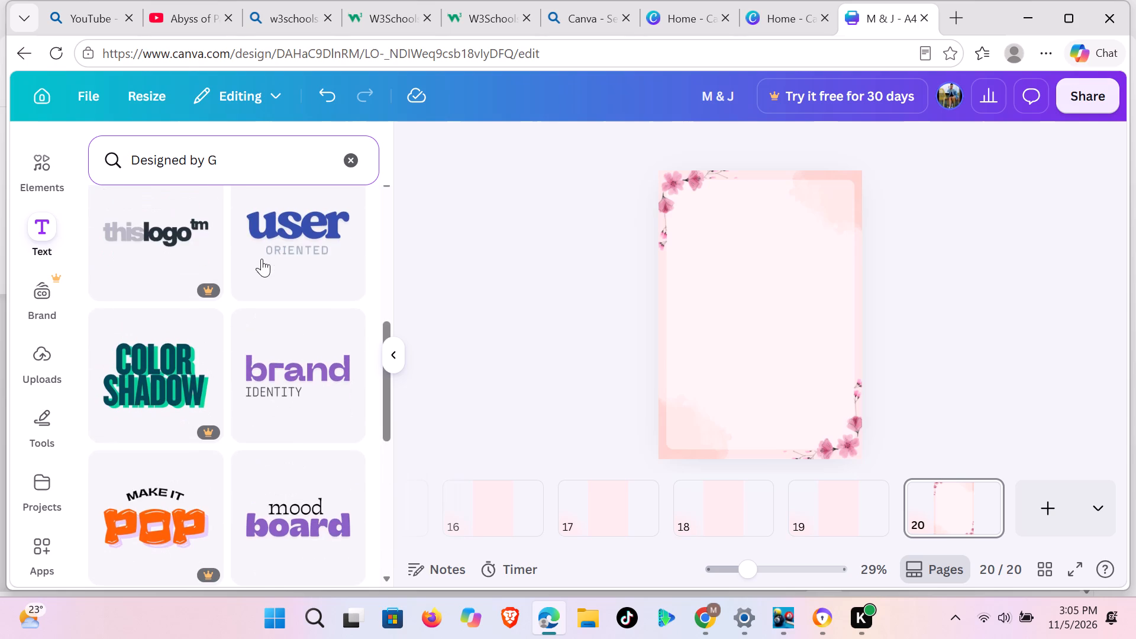
scroll(262, 259, "down", 2)
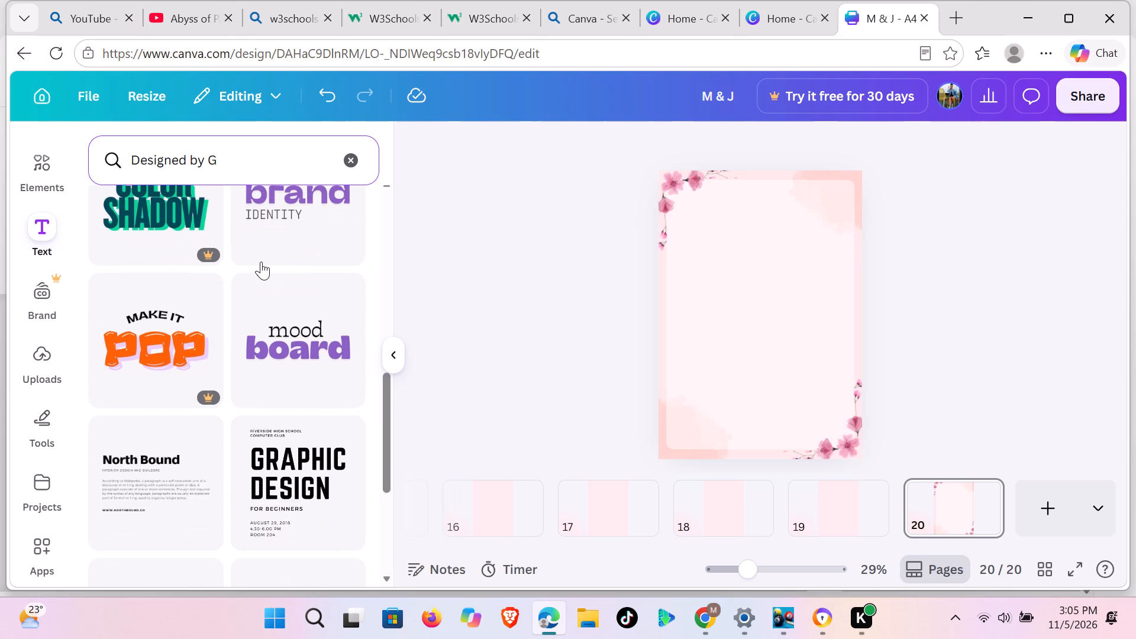
scroll(261, 262, "up", 6)
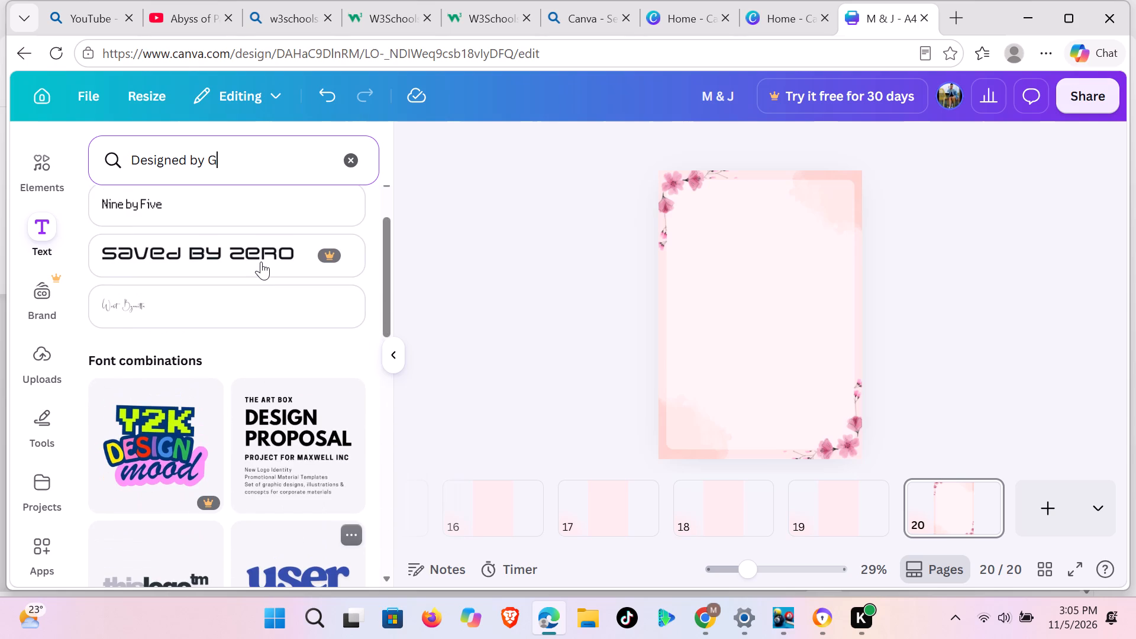
scroll(261, 262, "down", 2)
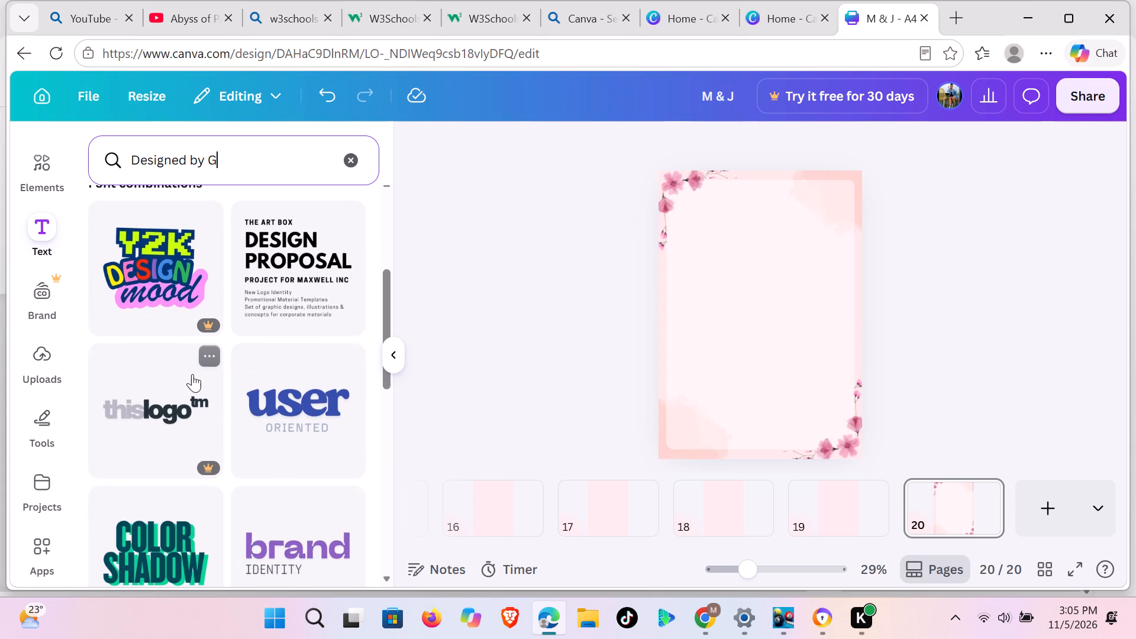
scroll(286, 334, "down", 1)
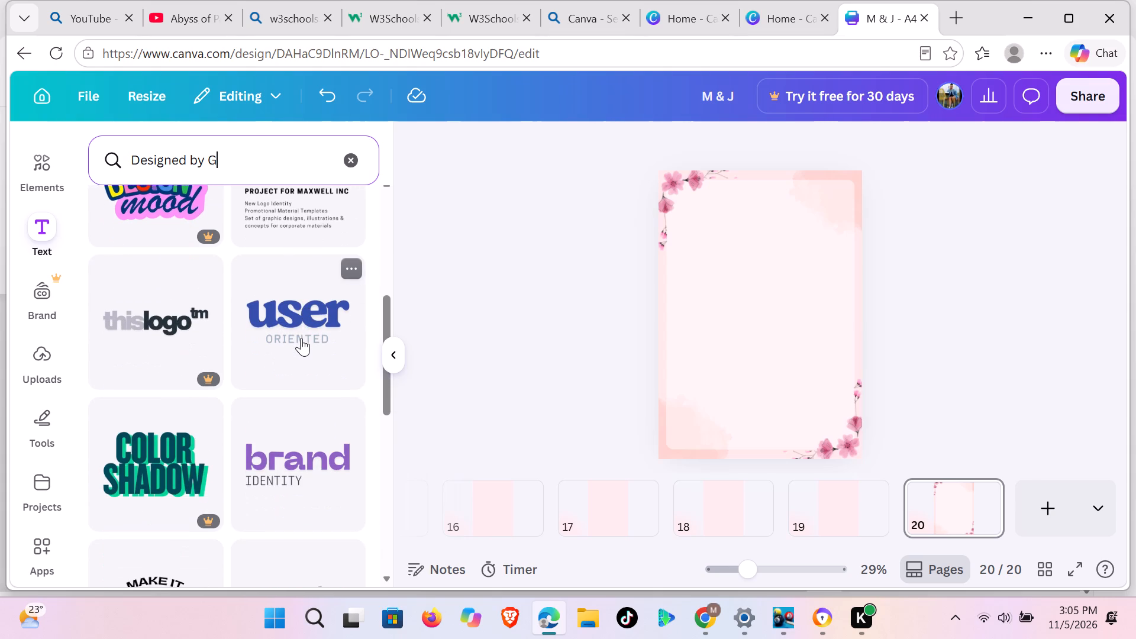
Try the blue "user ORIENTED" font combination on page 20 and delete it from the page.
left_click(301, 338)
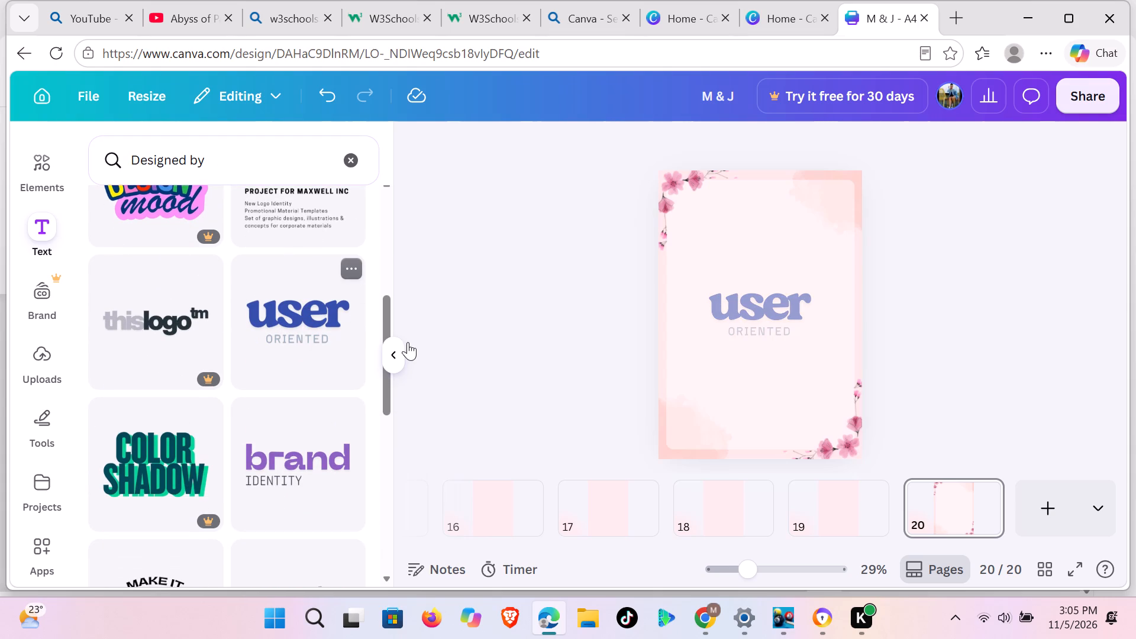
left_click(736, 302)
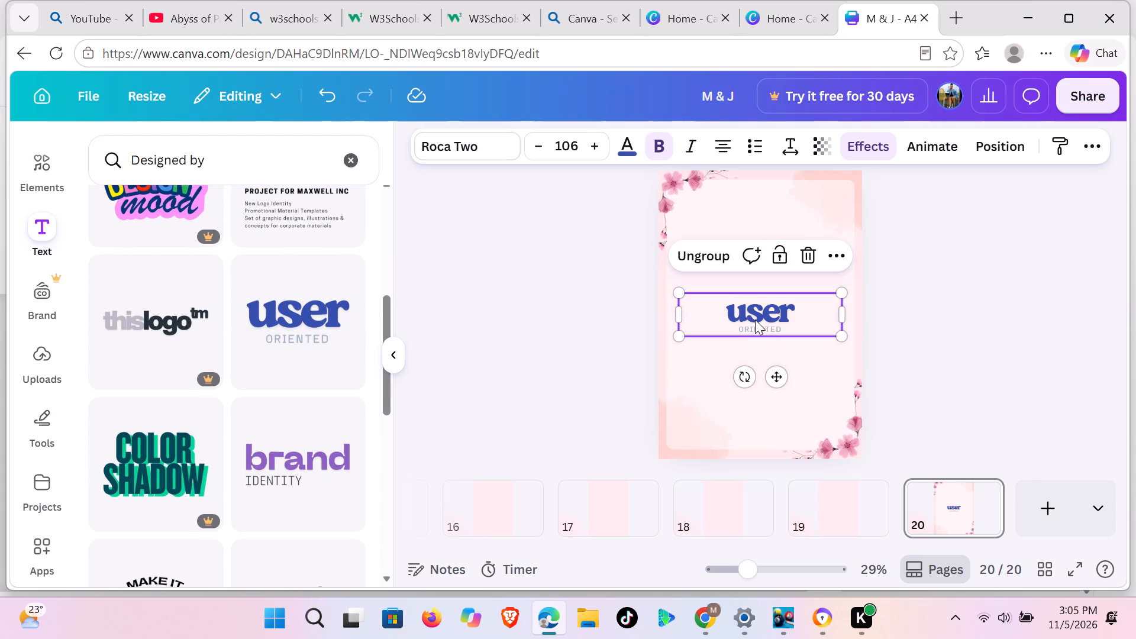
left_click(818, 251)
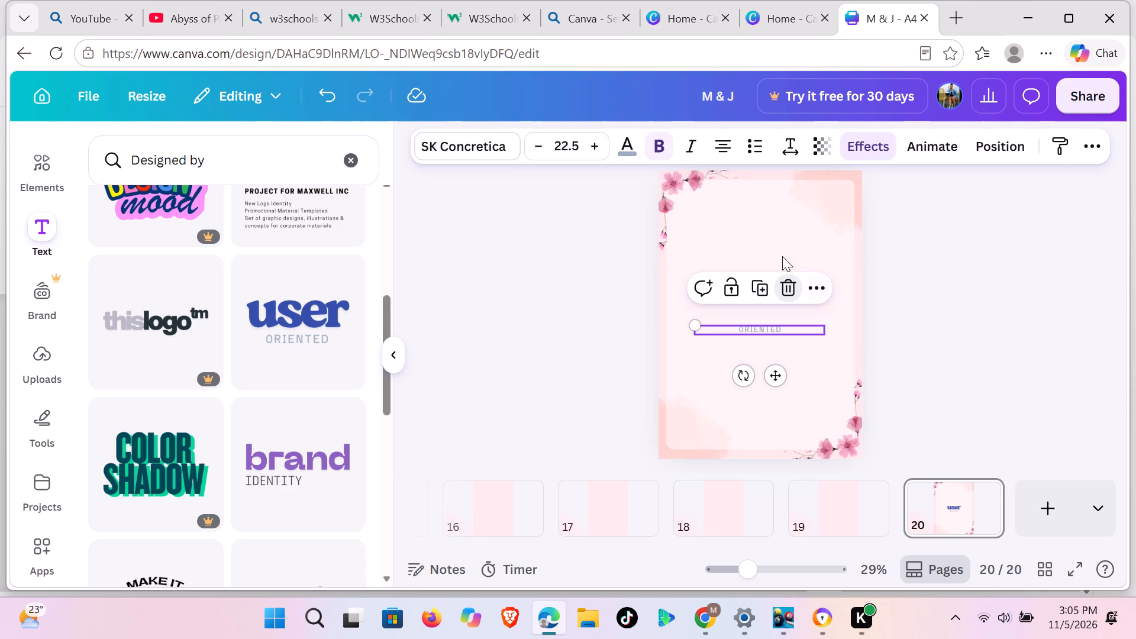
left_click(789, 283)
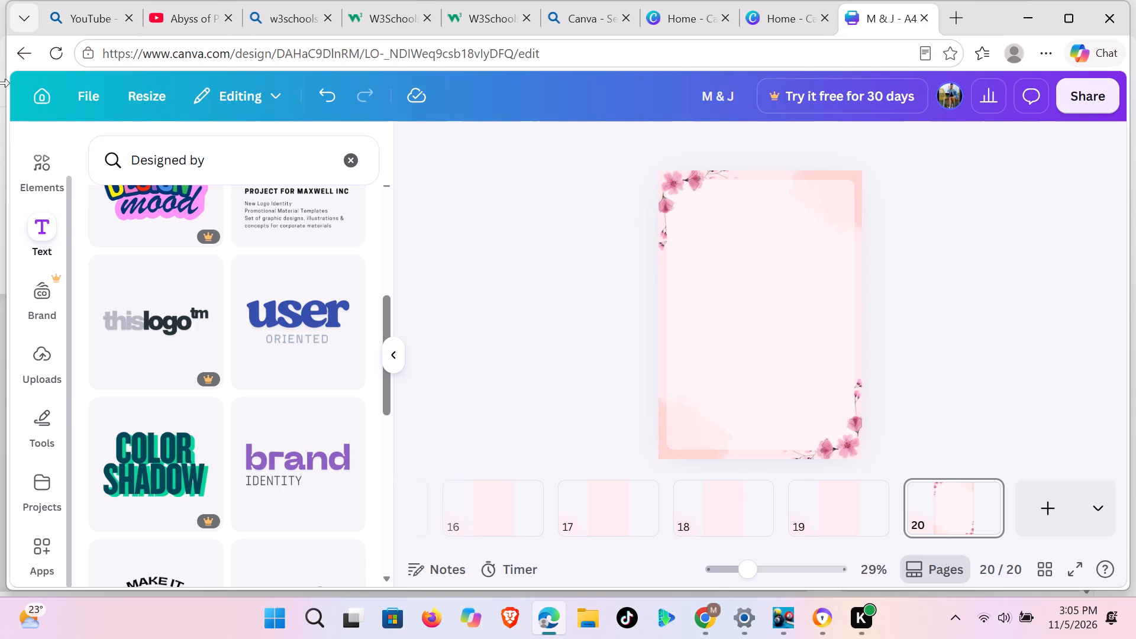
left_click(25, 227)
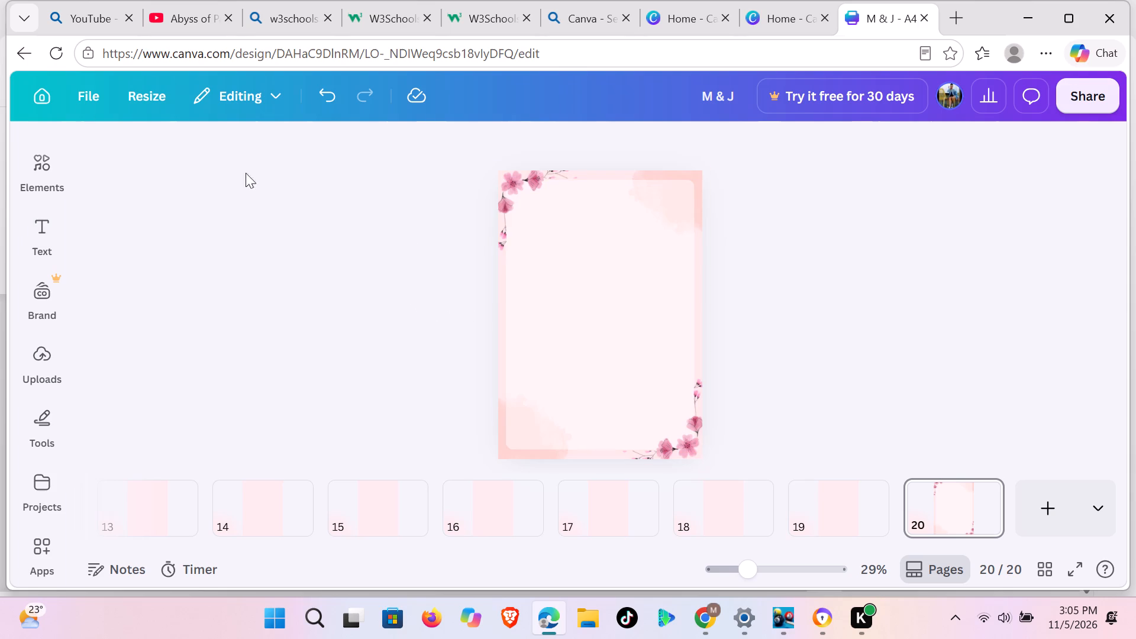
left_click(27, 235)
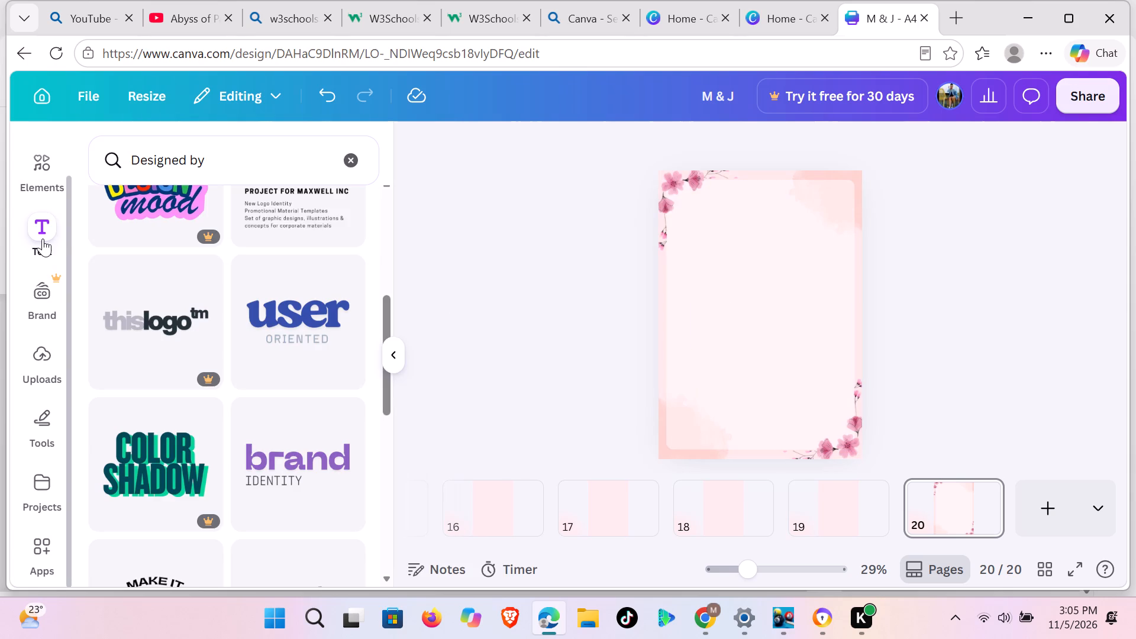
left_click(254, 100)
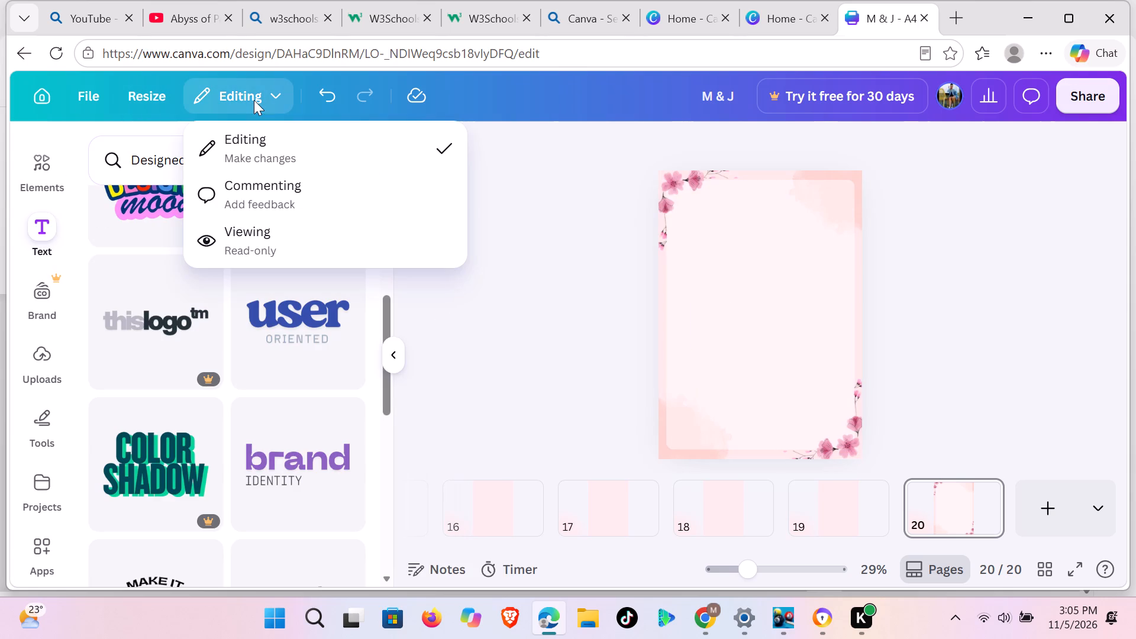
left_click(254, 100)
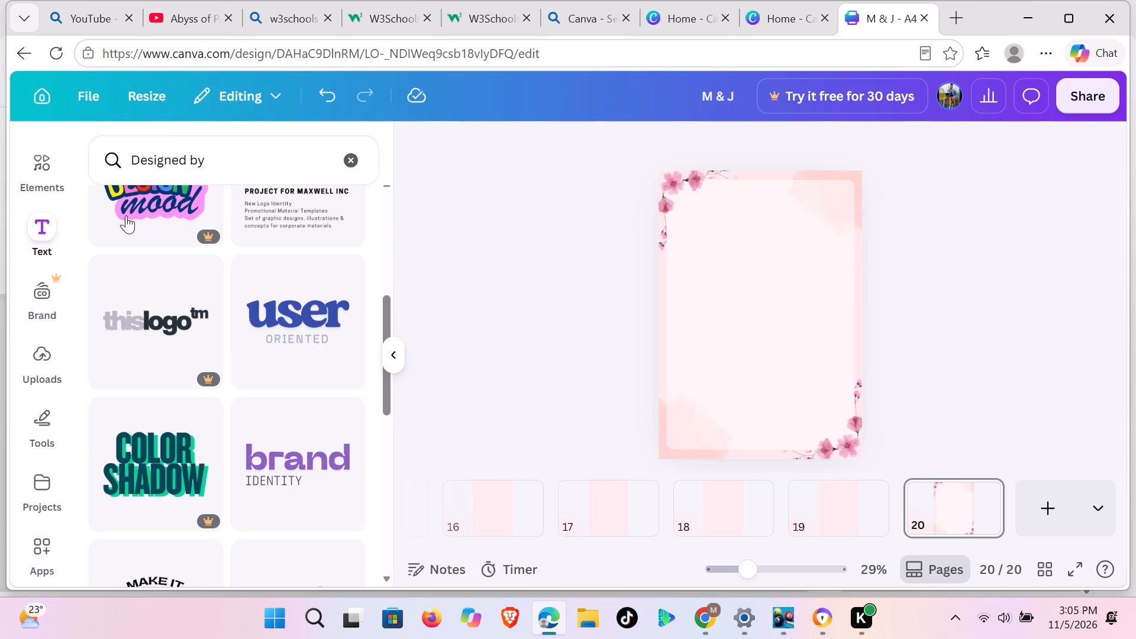
Clear the font search, add a plain text box to page 20 and enlarge its text to about size 45.
left_click(351, 168)
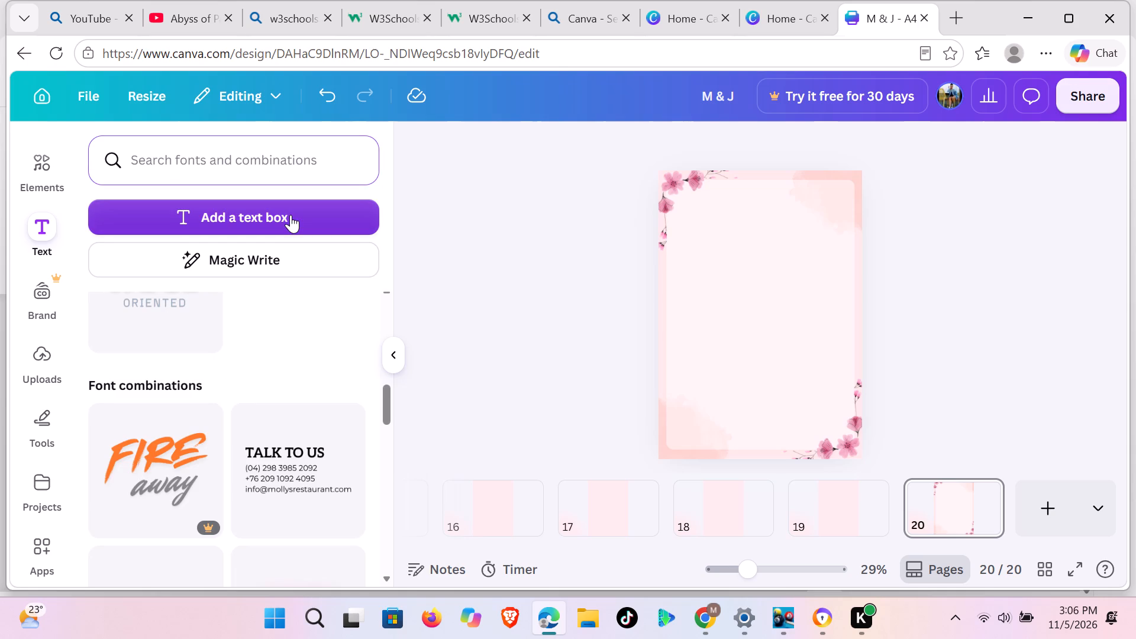
left_click(291, 215)
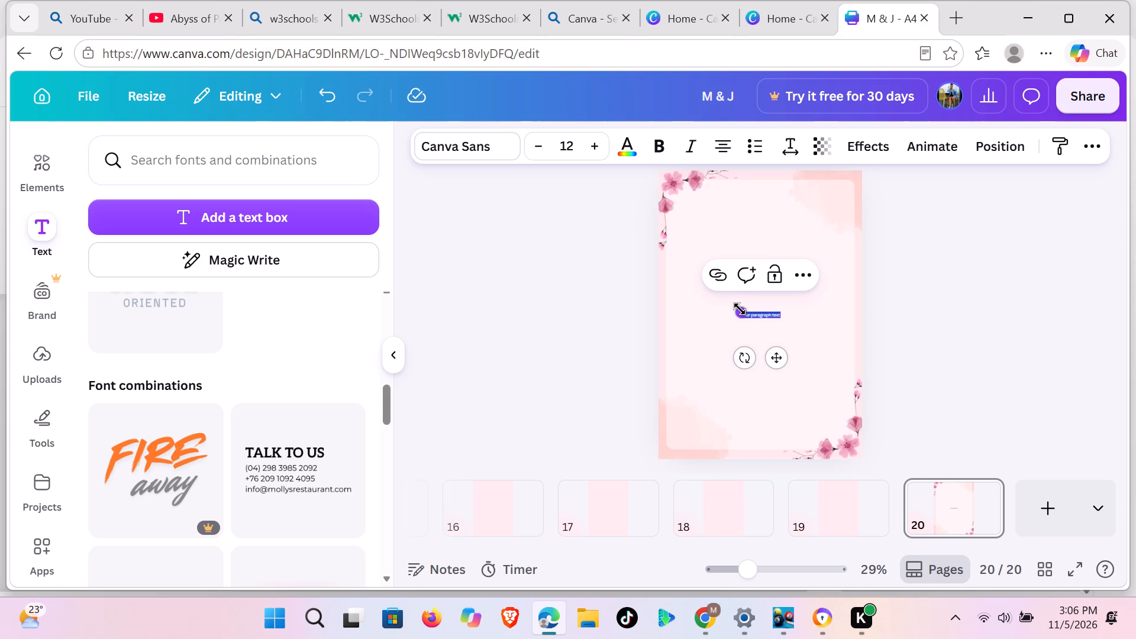
left_click_drag(740, 309, 698, 375)
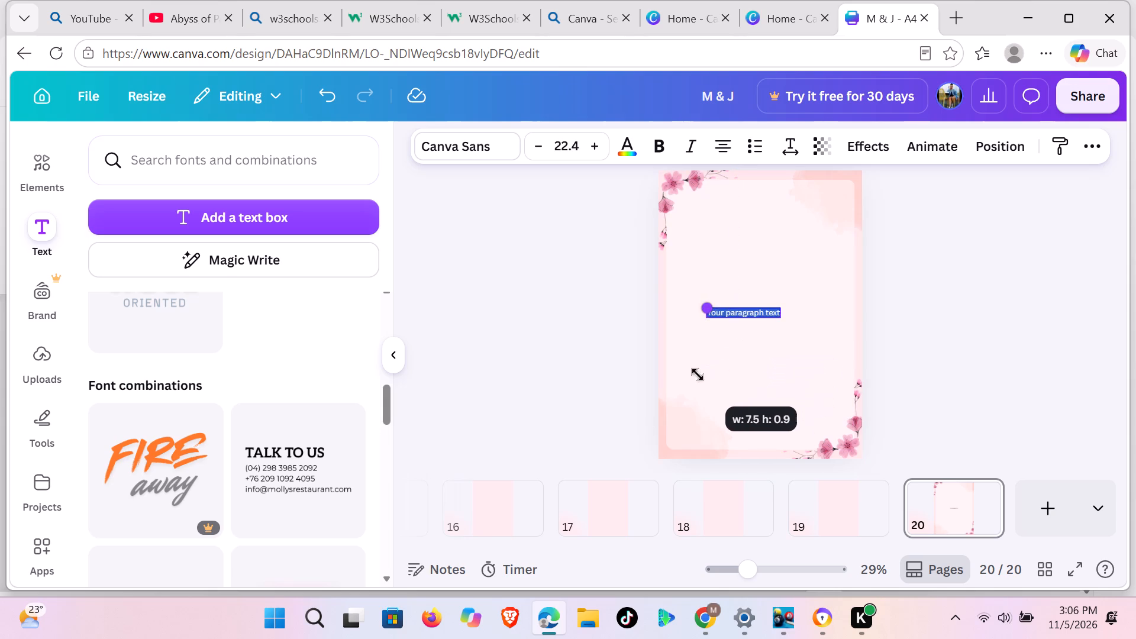
left_click_drag(698, 375, 623, 373)
Narrow the new text box on page 20 until its placeholder text wraps onto three lines.
left_click_drag(712, 307, 750, 328)
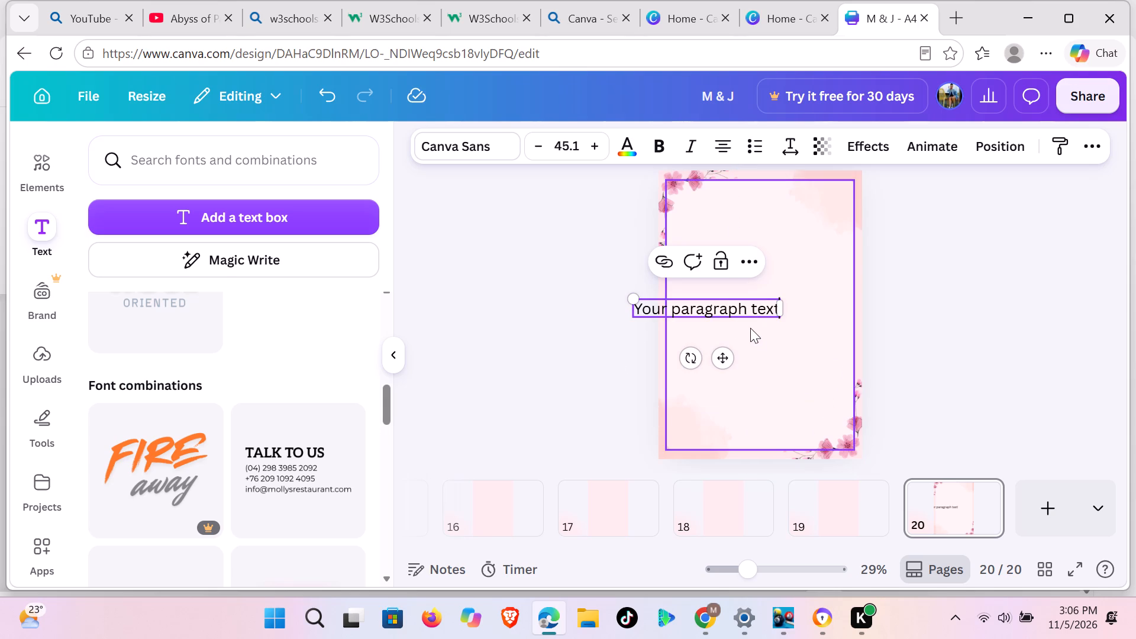
left_click_drag(750, 328, 760, 335)
left_click_drag(743, 306, 772, 308)
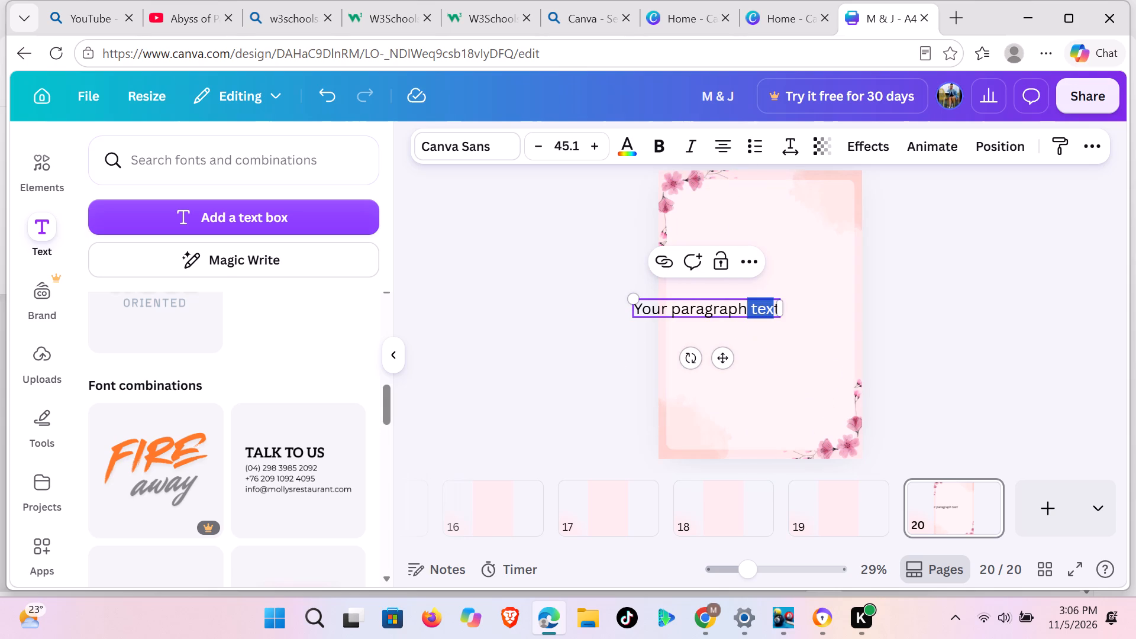
left_click(756, 308)
left_click(690, 308)
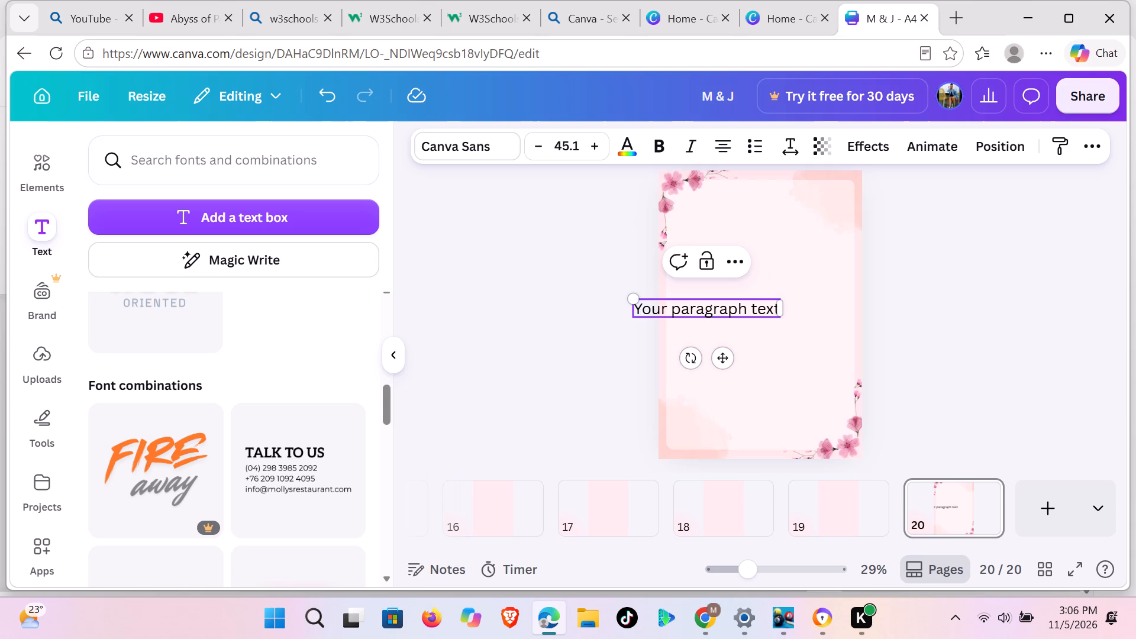
left_click_drag(753, 305, 769, 354)
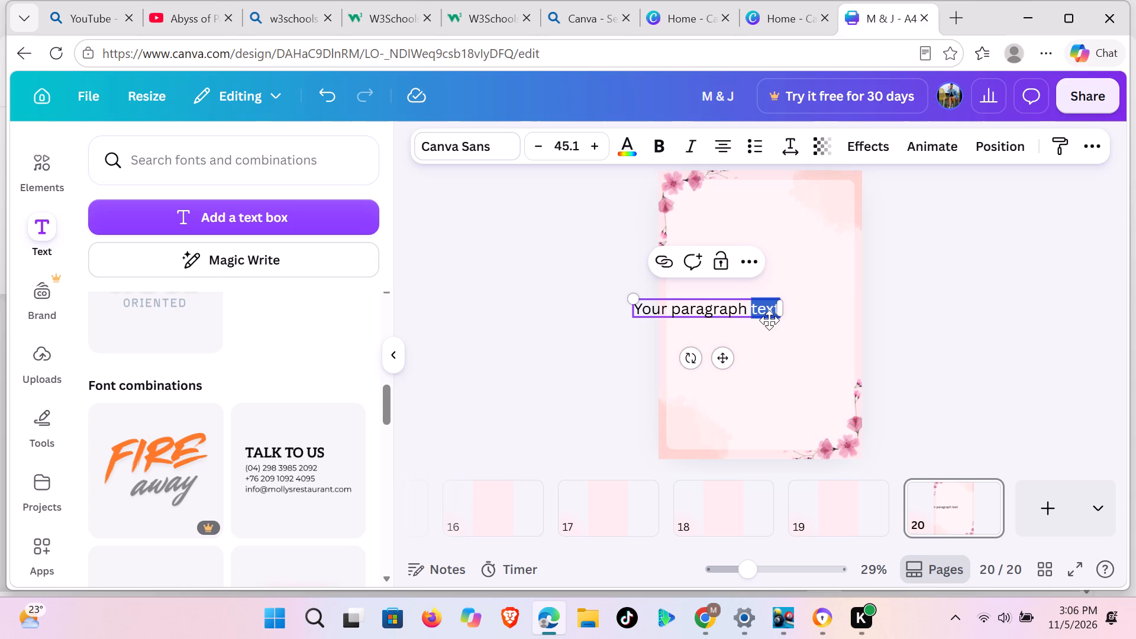
left_click_drag(779, 310, 819, 308)
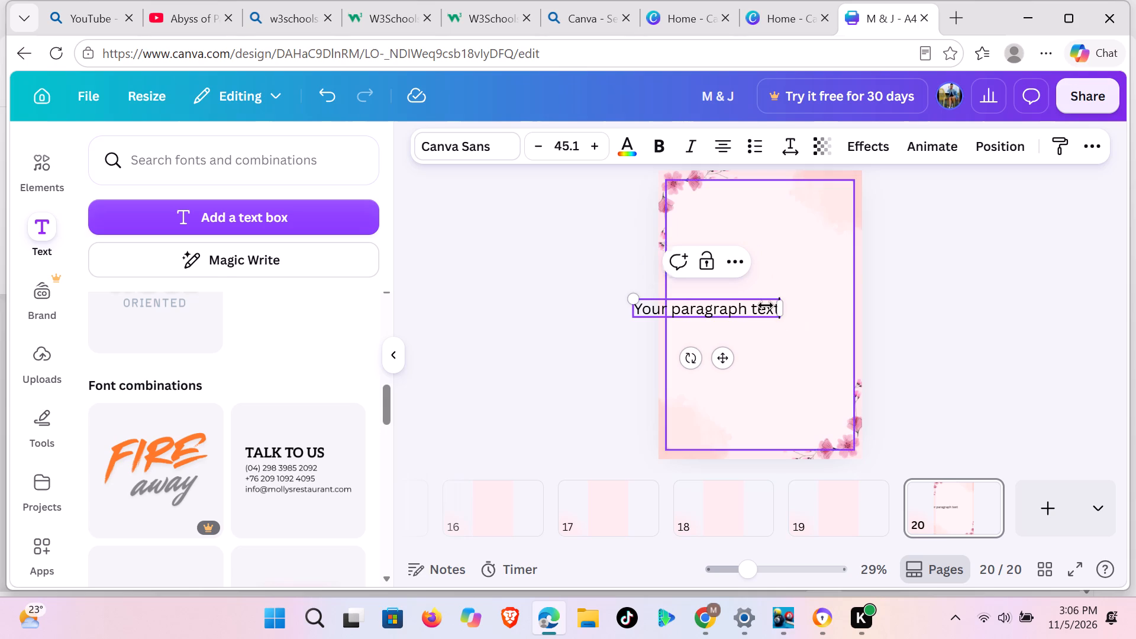
left_click_drag(783, 308, 847, 371)
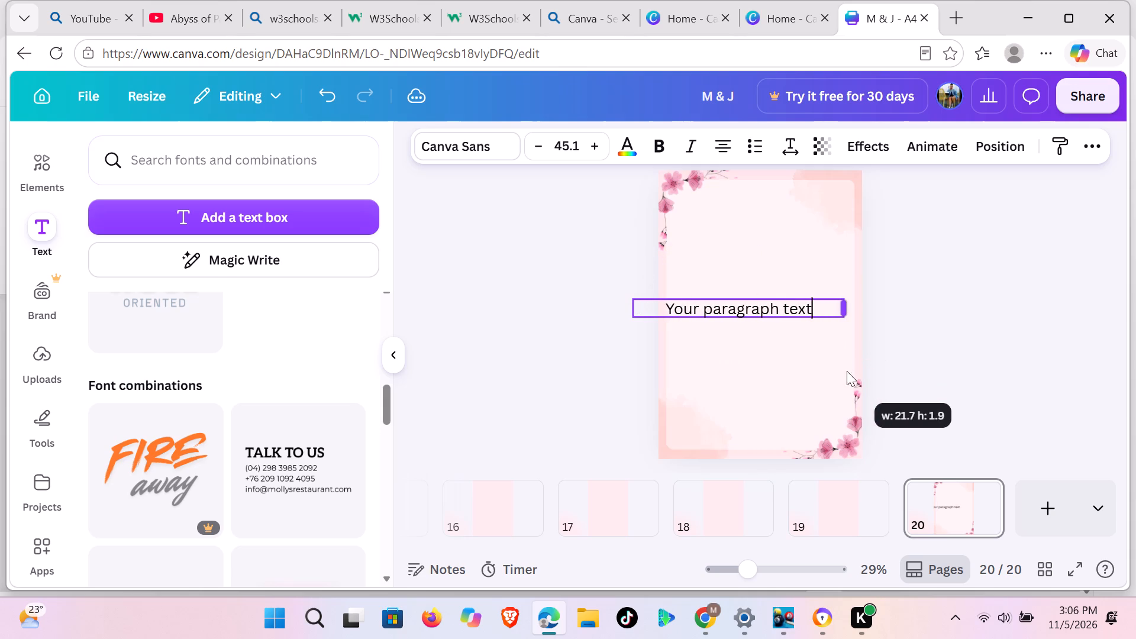
left_click_drag(847, 371, 743, 411)
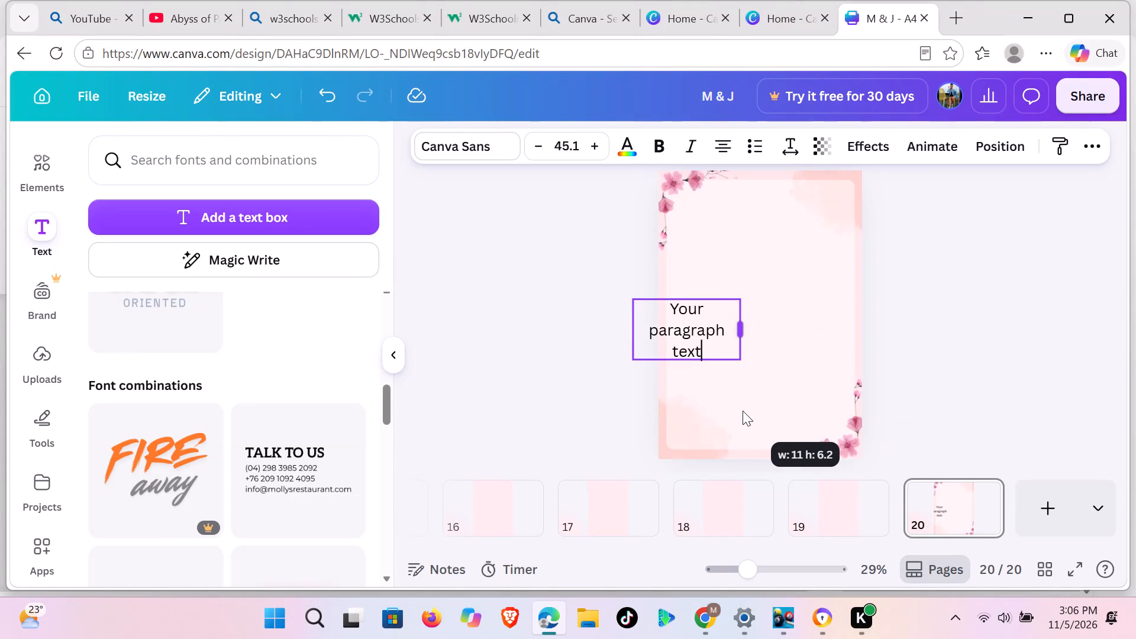
left_click_drag(743, 411, 735, 399)
Scale the three-line text box down to a font size of about 34.8.
left_click_drag(686, 320, 738, 300)
left_click_drag(695, 301, 696, 302)
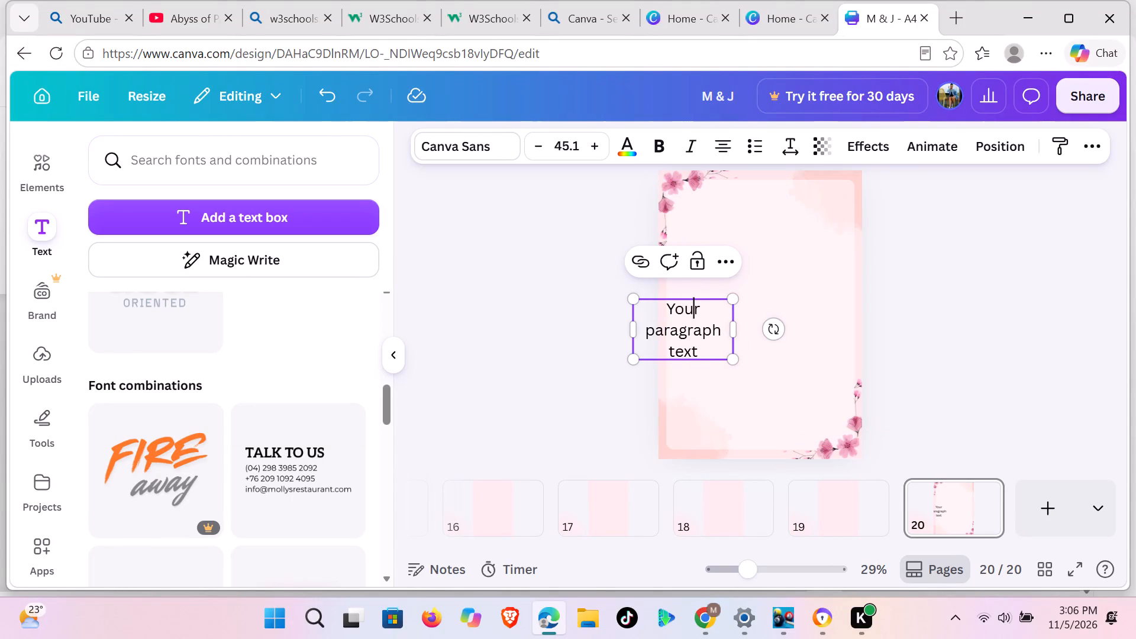
left_click_drag(696, 302, 750, 301)
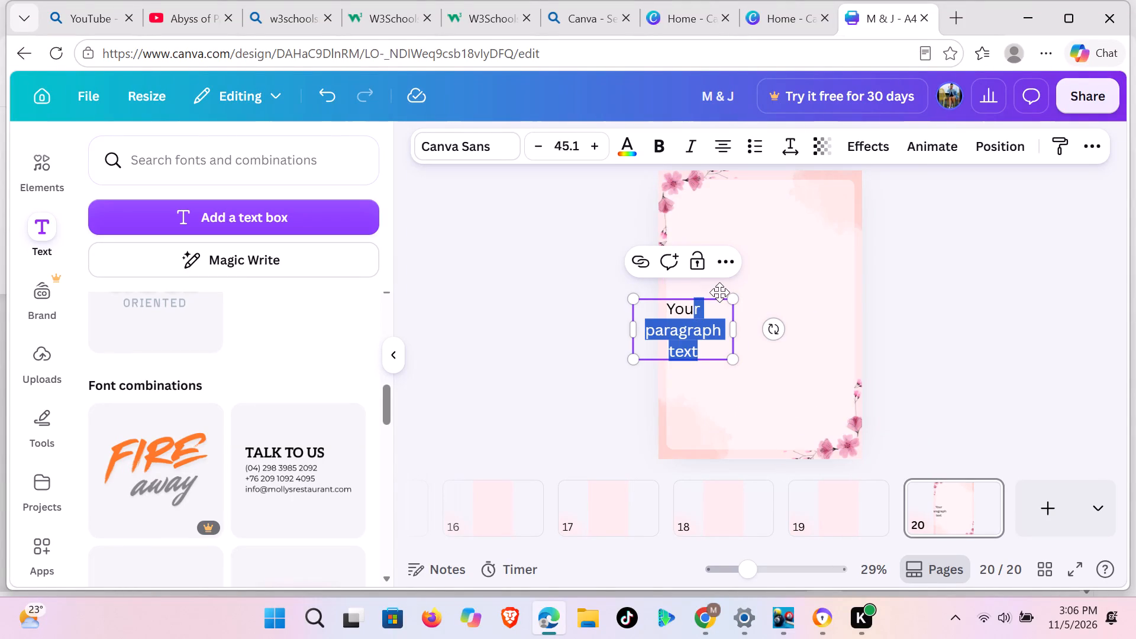
left_click_drag(734, 300, 734, 314)
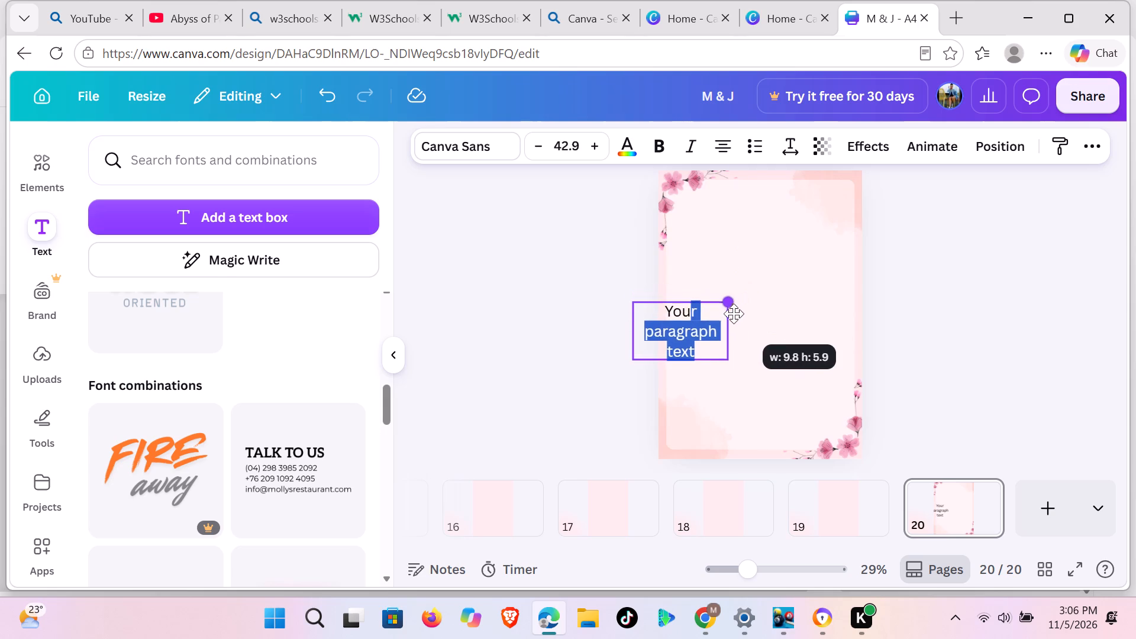
left_click_drag(734, 314, 712, 317)
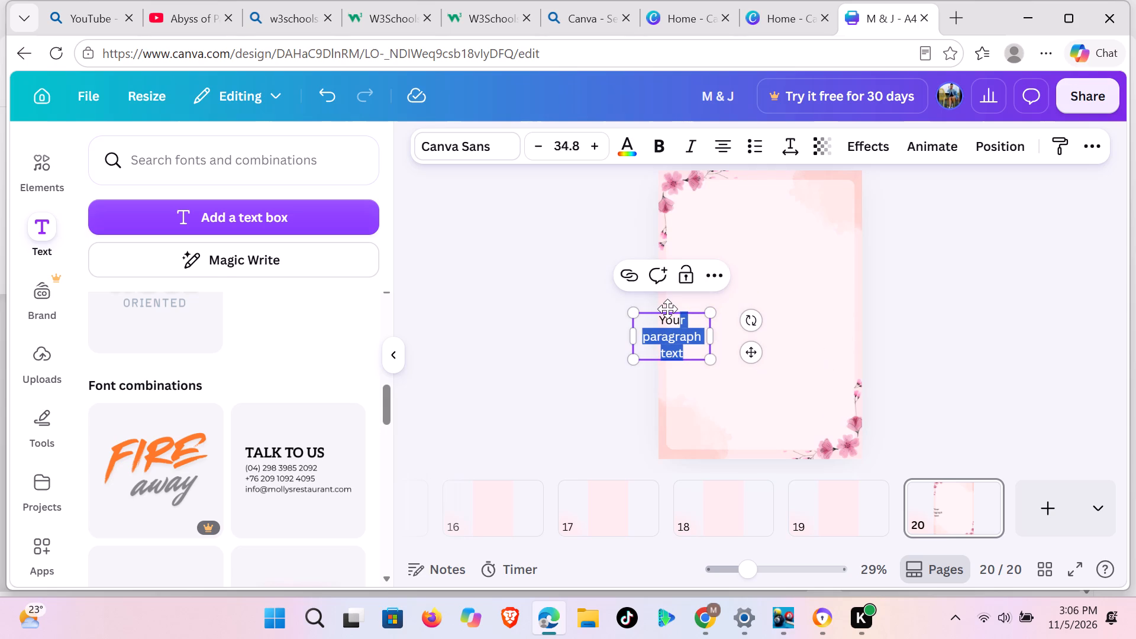
Move the text box to the lower right corner of page 20, beside the cherry blossoms.
left_click_drag(667, 309, 770, 366)
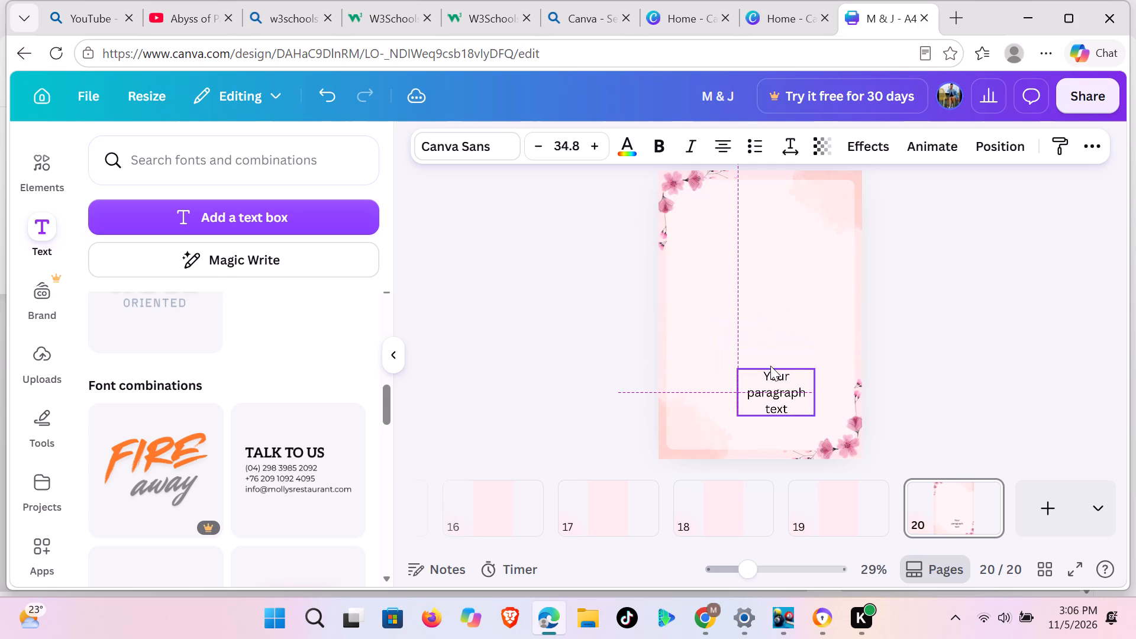
left_click_drag(770, 366, 795, 389)
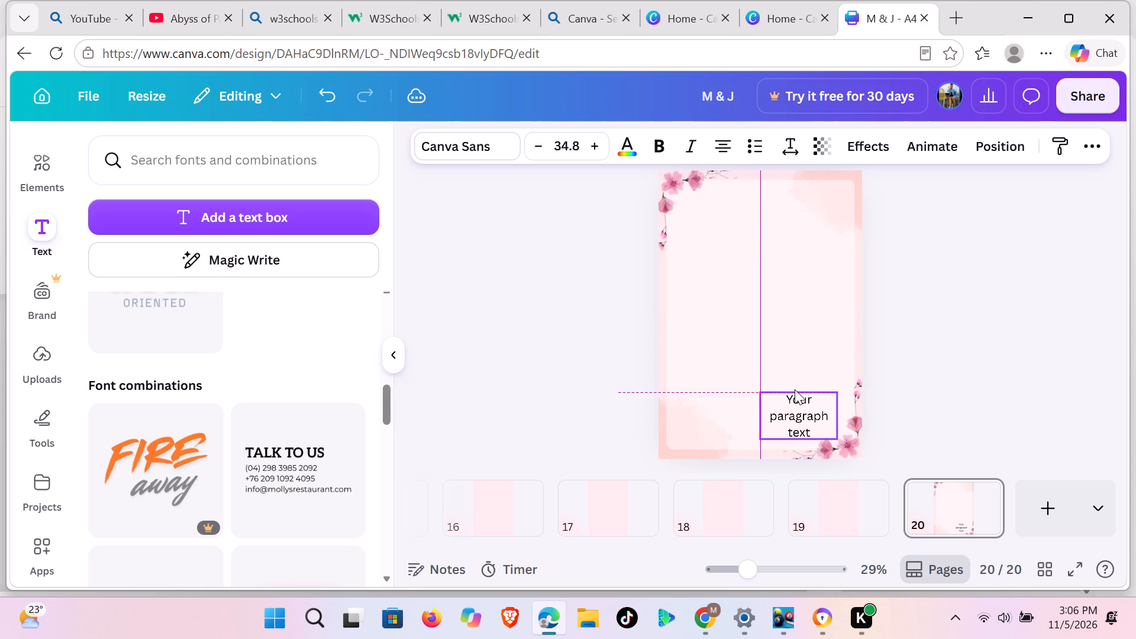
left_click_drag(795, 389, 808, 398)
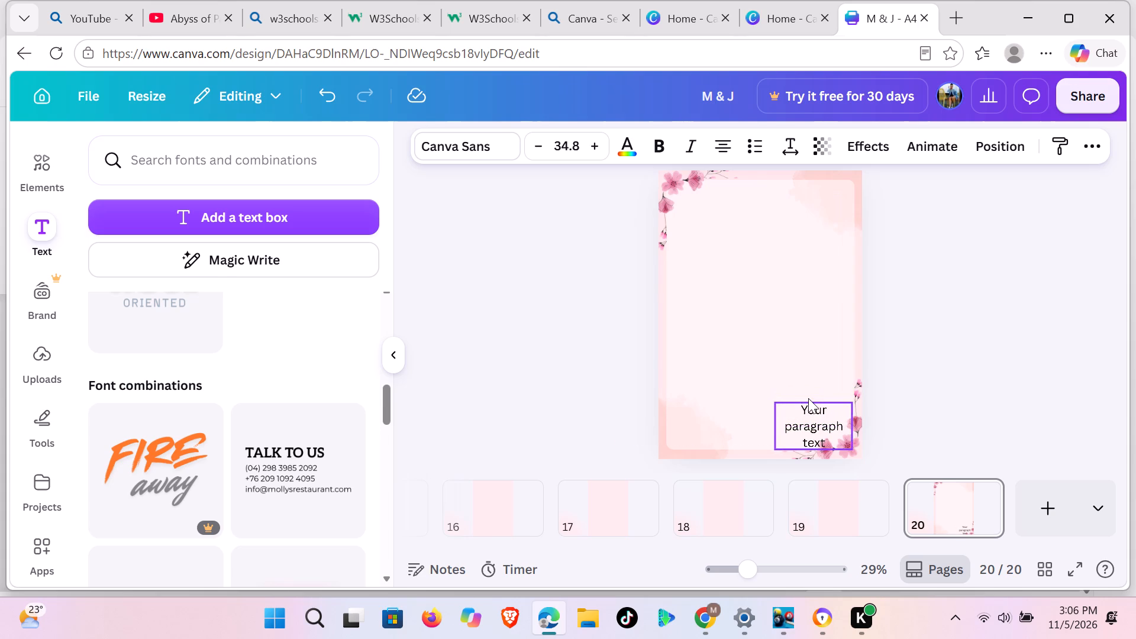
left_click_drag(808, 398, 805, 396)
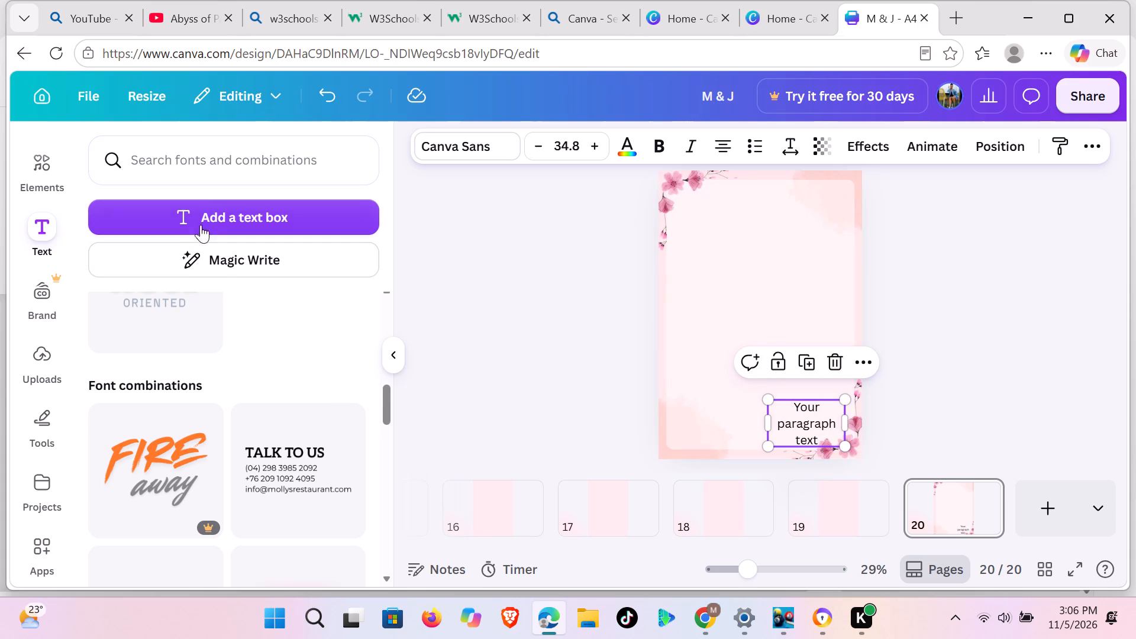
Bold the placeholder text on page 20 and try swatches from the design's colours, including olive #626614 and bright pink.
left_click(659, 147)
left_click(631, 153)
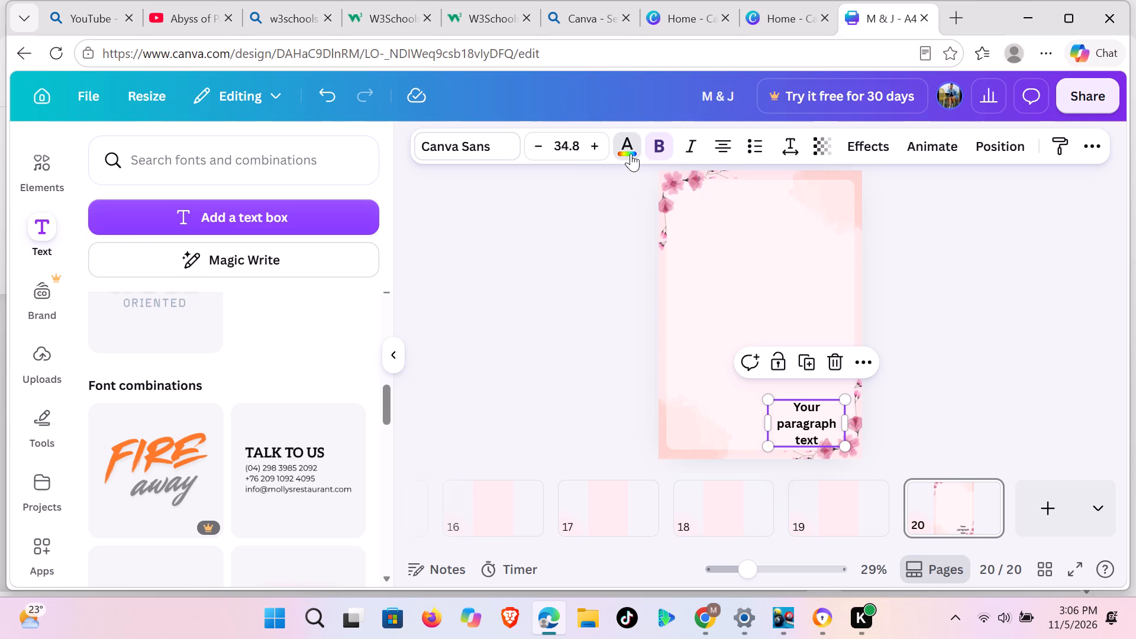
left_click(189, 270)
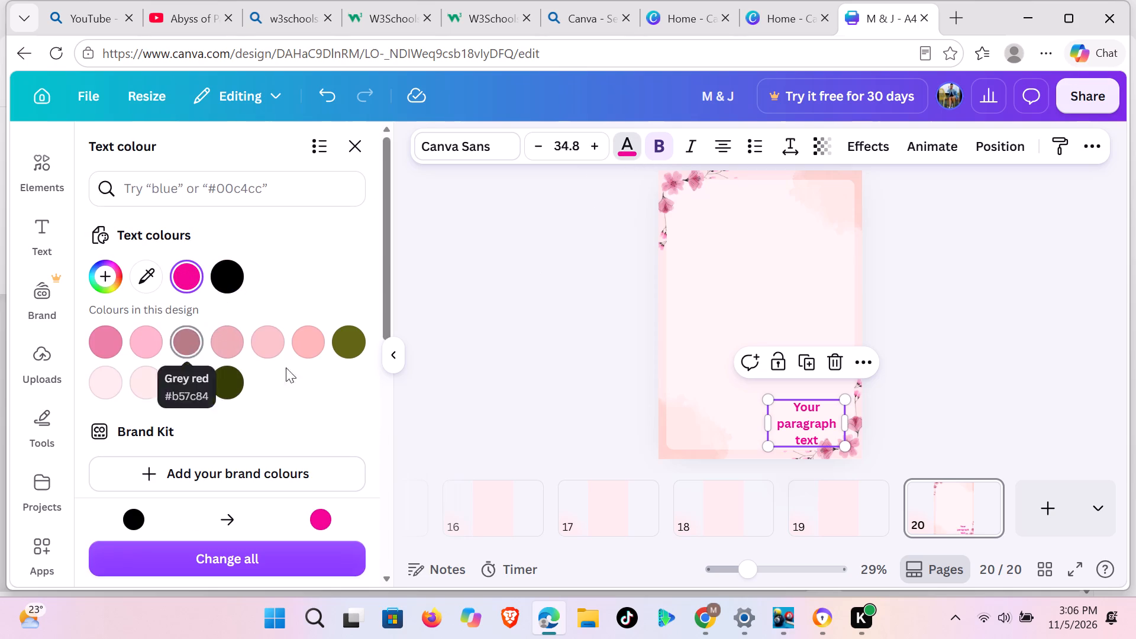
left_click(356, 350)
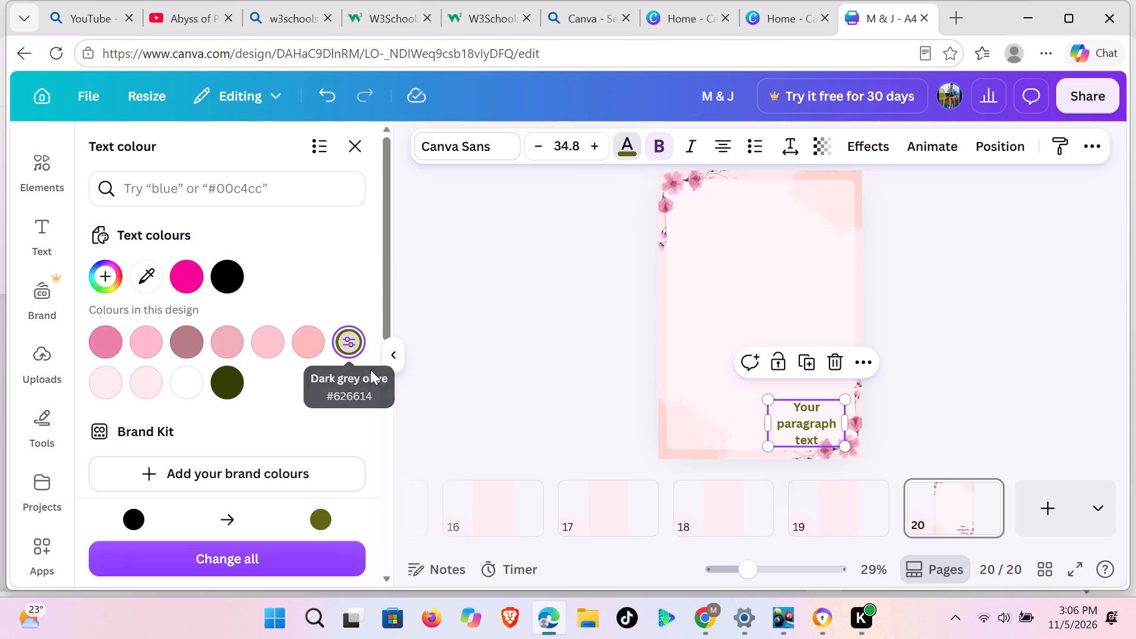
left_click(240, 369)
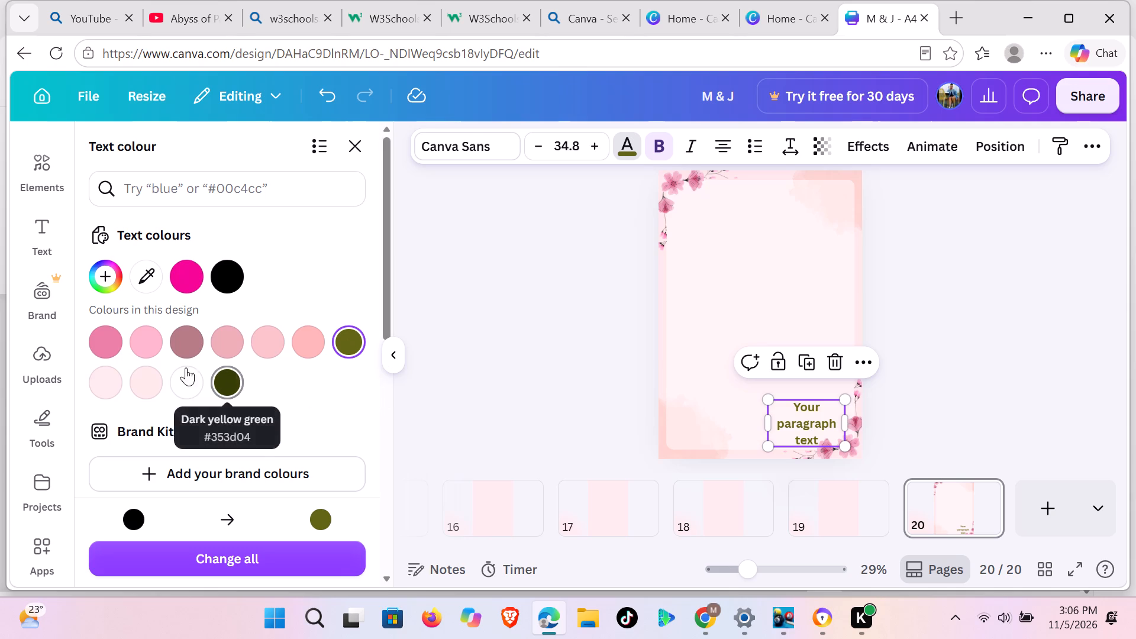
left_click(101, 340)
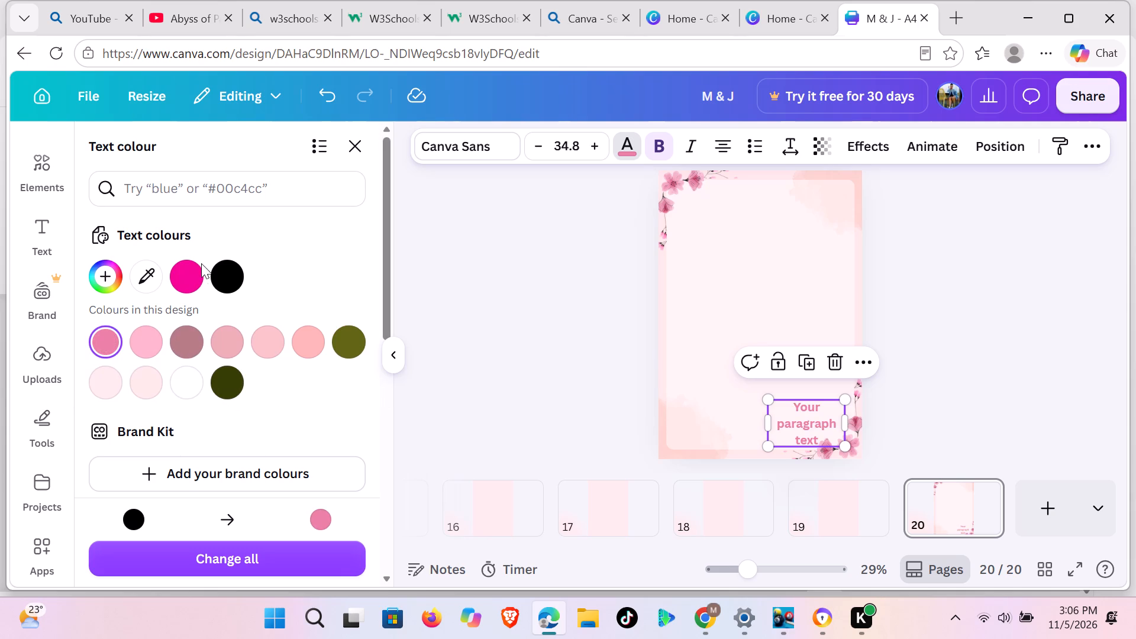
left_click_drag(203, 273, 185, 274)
Mix a custom dark wine colour for the page 20 text, shifting its hue towards red to about #710522.
left_click(102, 277)
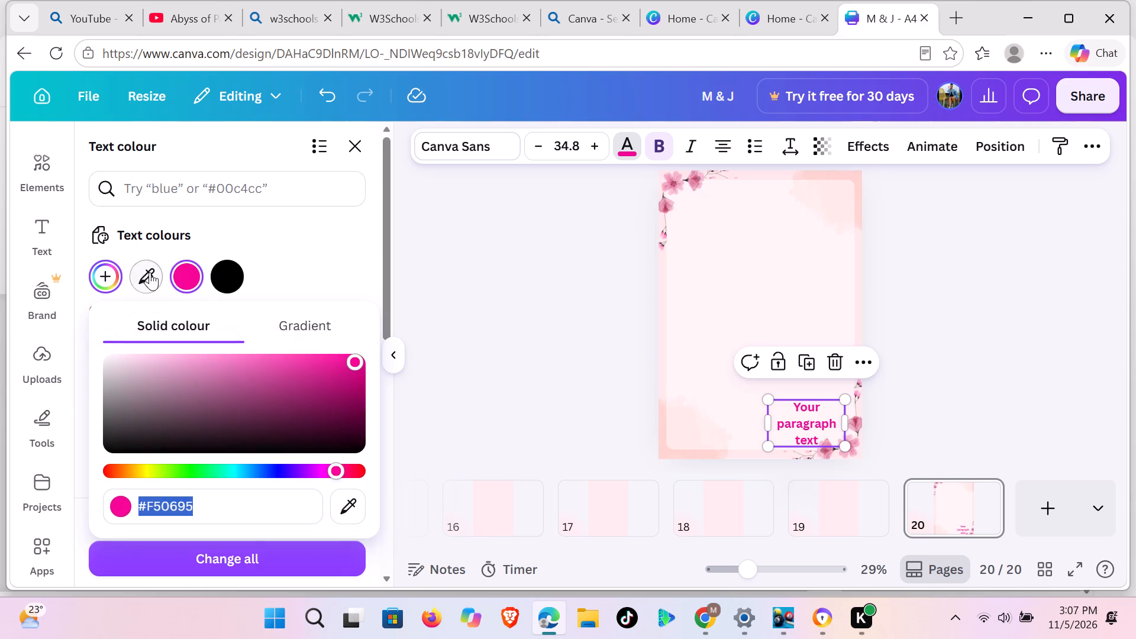
left_click(351, 378)
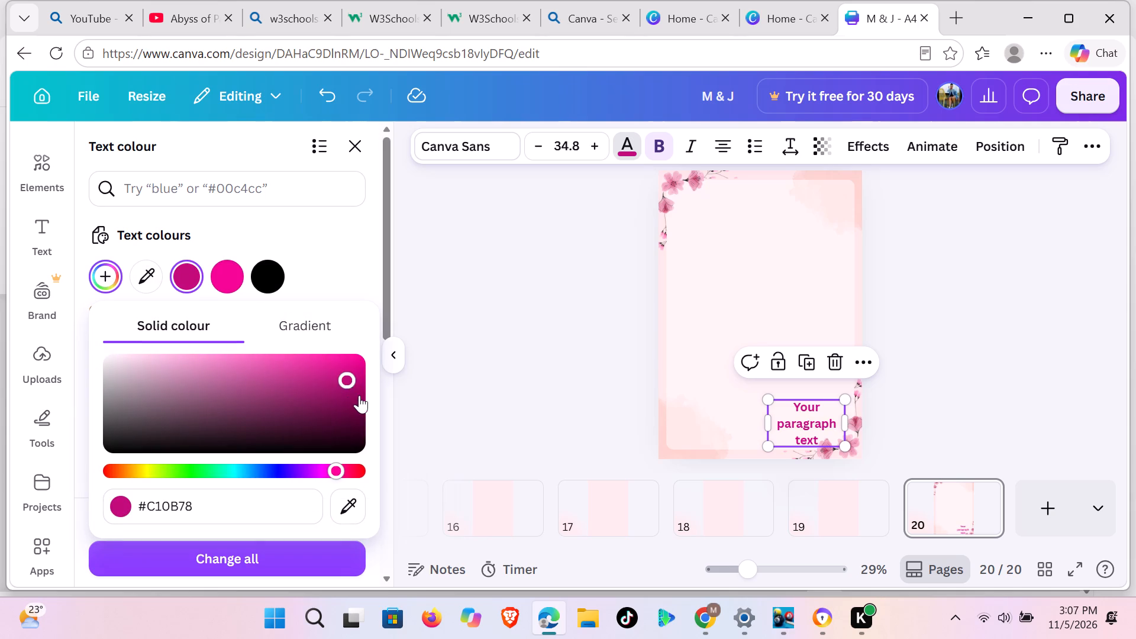
left_click(359, 405)
left_click(357, 406)
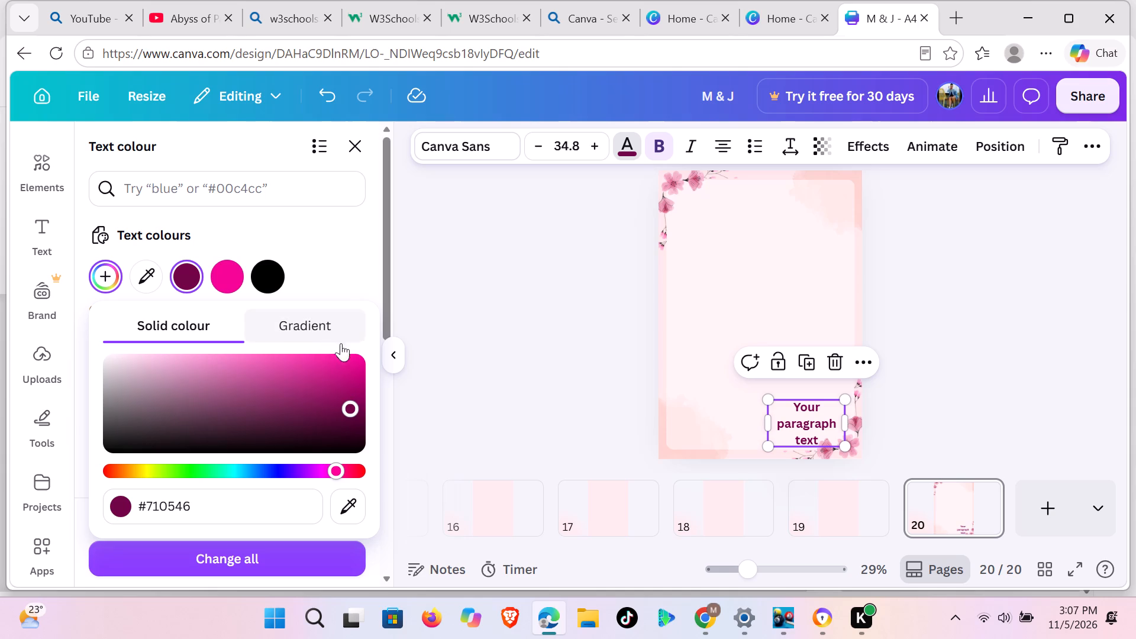
left_click_drag(330, 478, 315, 475)
left_click(332, 461)
left_click_drag(334, 467, 331, 475)
left_click_drag(331, 475, 330, 475)
left_click_drag(335, 475, 343, 476)
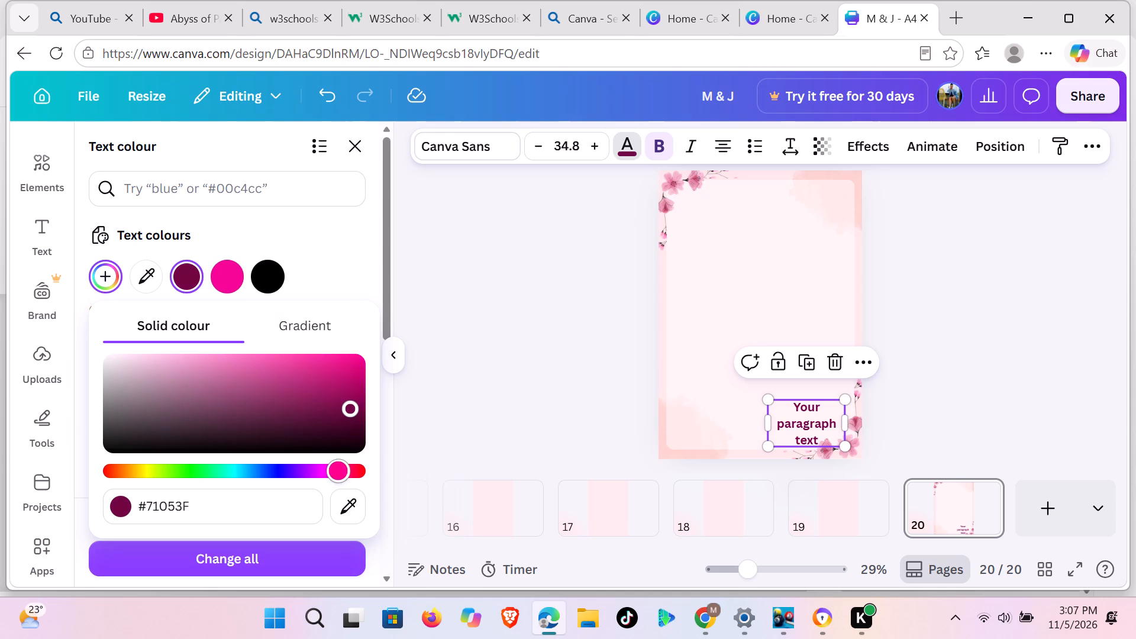
left_click_drag(343, 476, 352, 480)
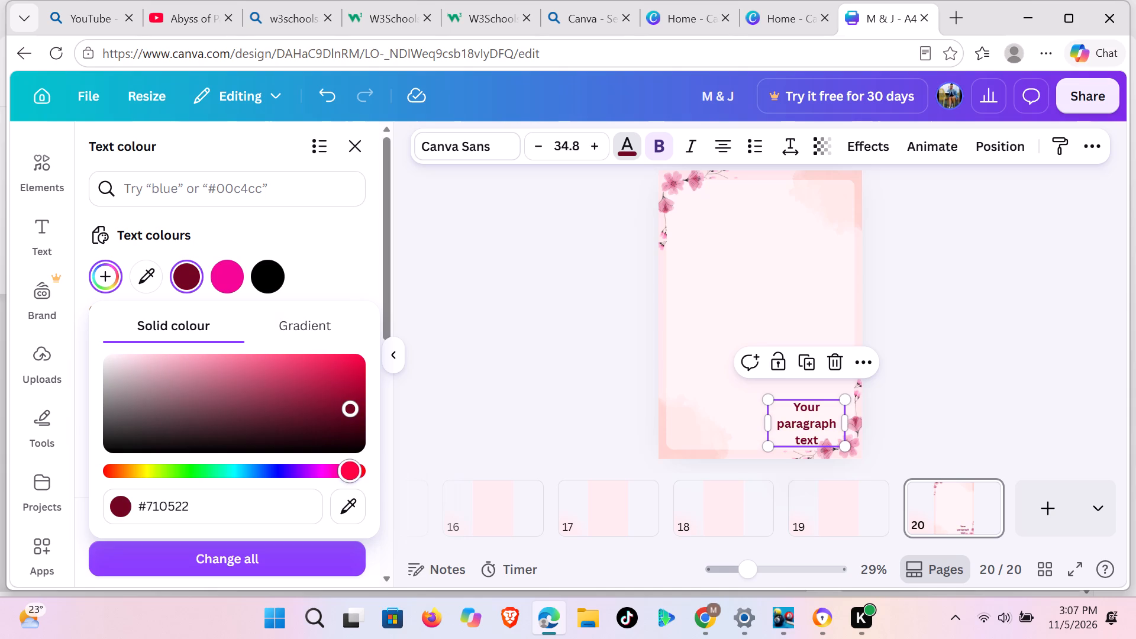
left_click_drag(352, 480, 350, 481)
Adjust the shade of the custom text colour to a muted crimson, #A5244B.
left_click(356, 363)
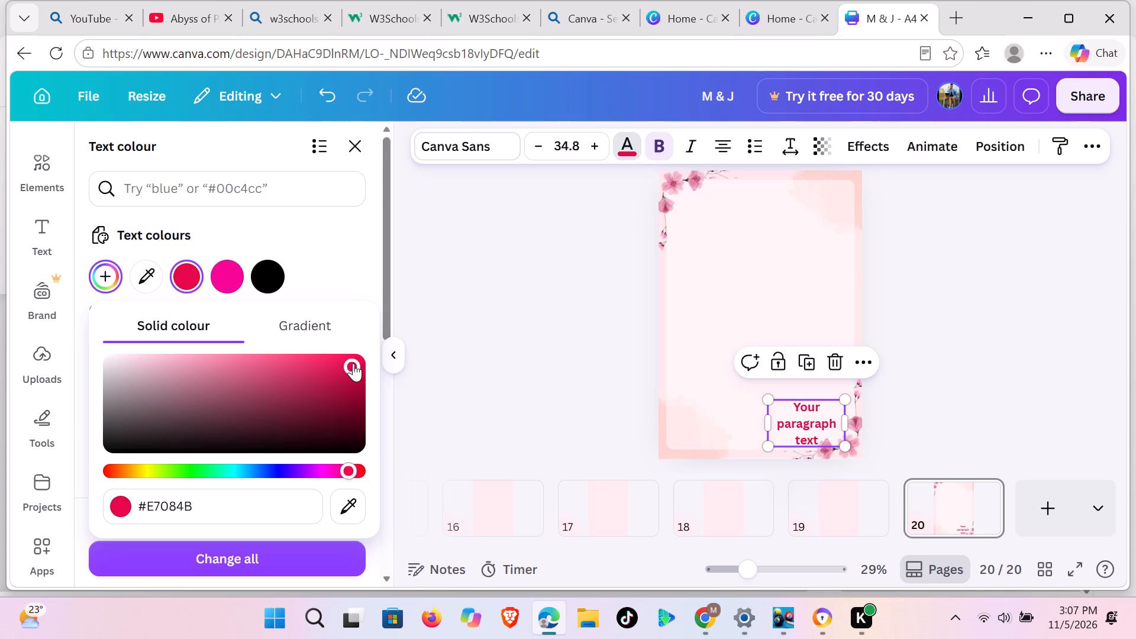
left_click_drag(352, 363, 353, 404)
left_click(353, 405)
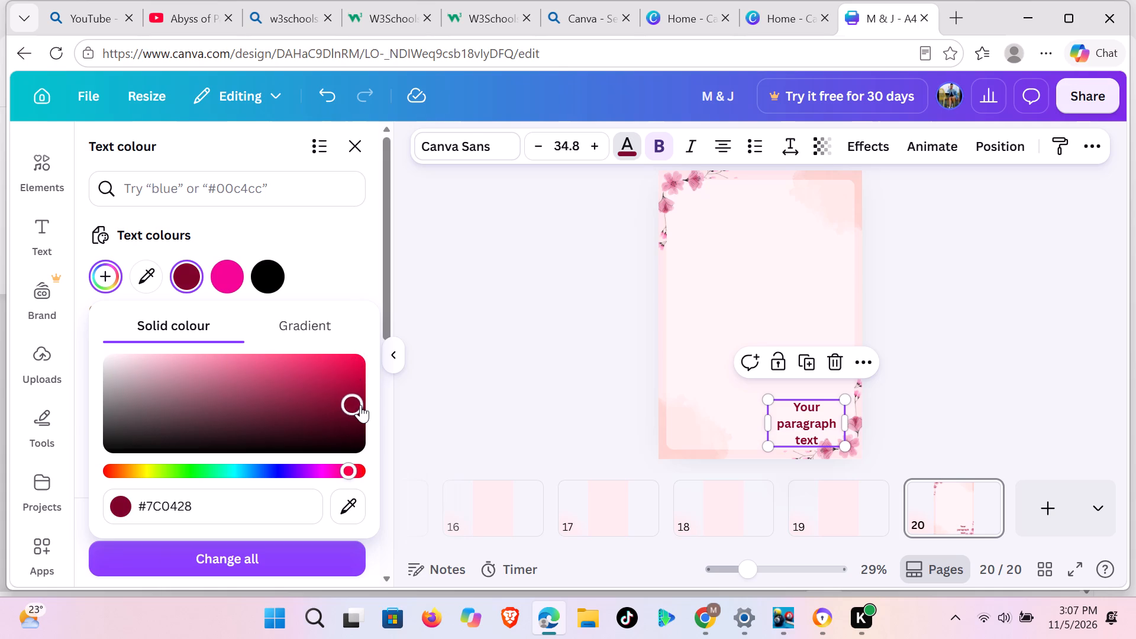
left_click_drag(354, 402, 329, 426)
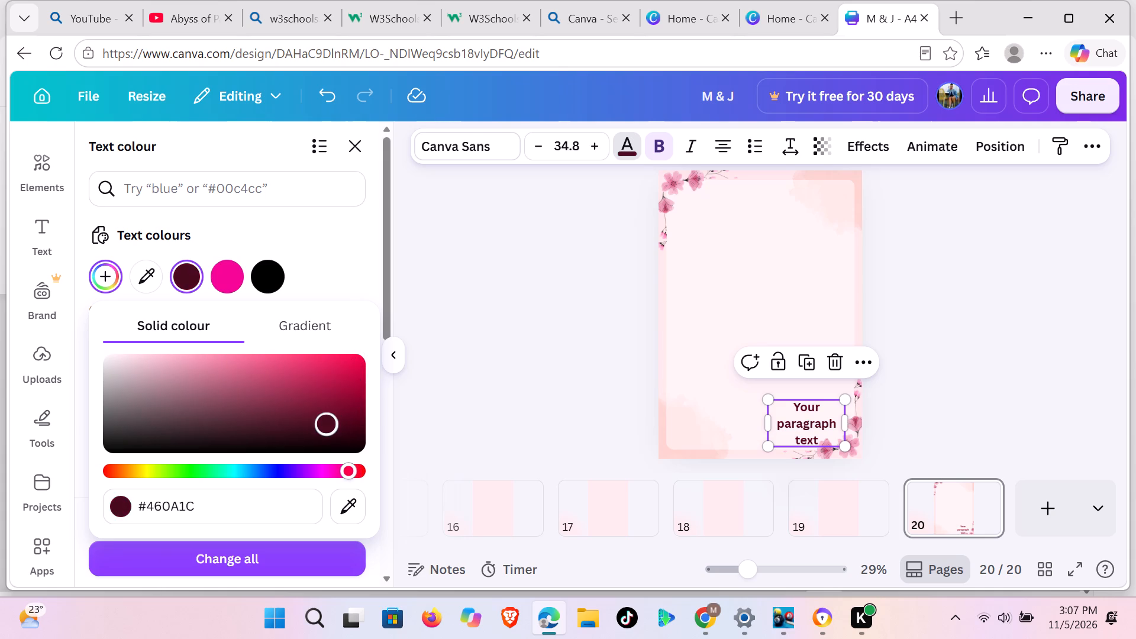
left_click_drag(329, 426, 300, 401)
left_click(309, 389)
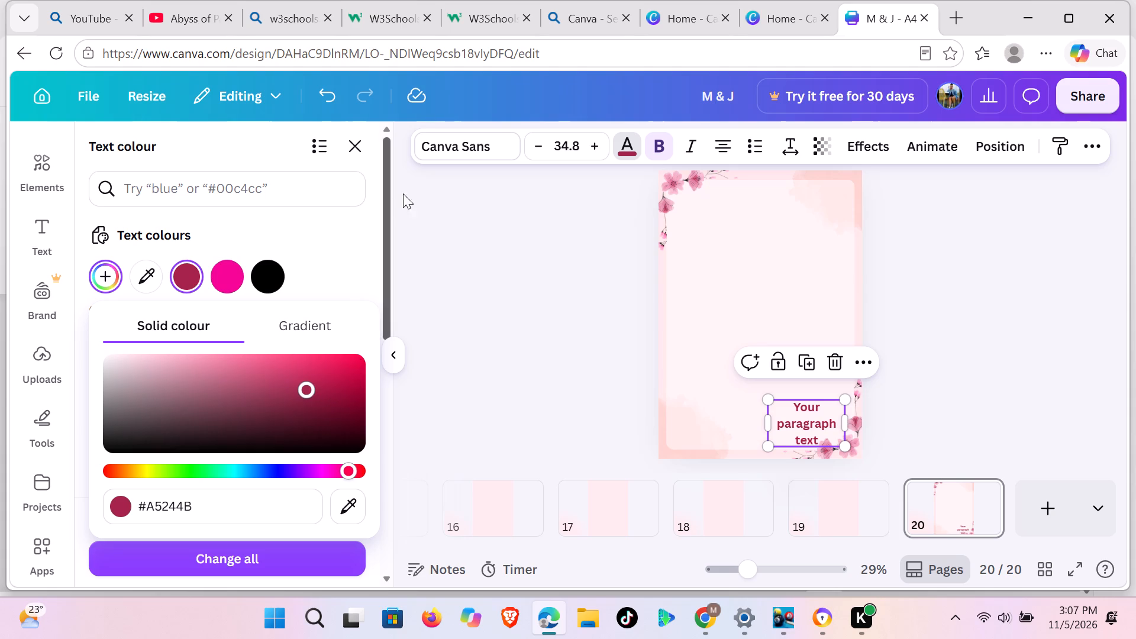
Switch the page 20 text from bold to italic and set its font to Magnolia Script.
left_click(666, 151)
left_click(689, 149)
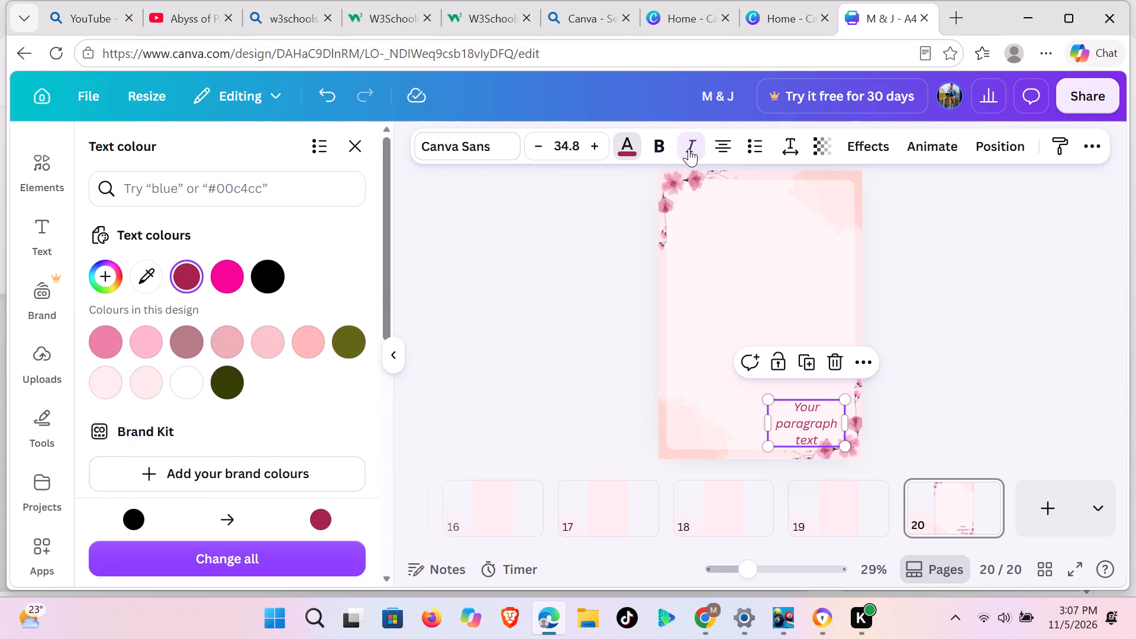
left_click(459, 146)
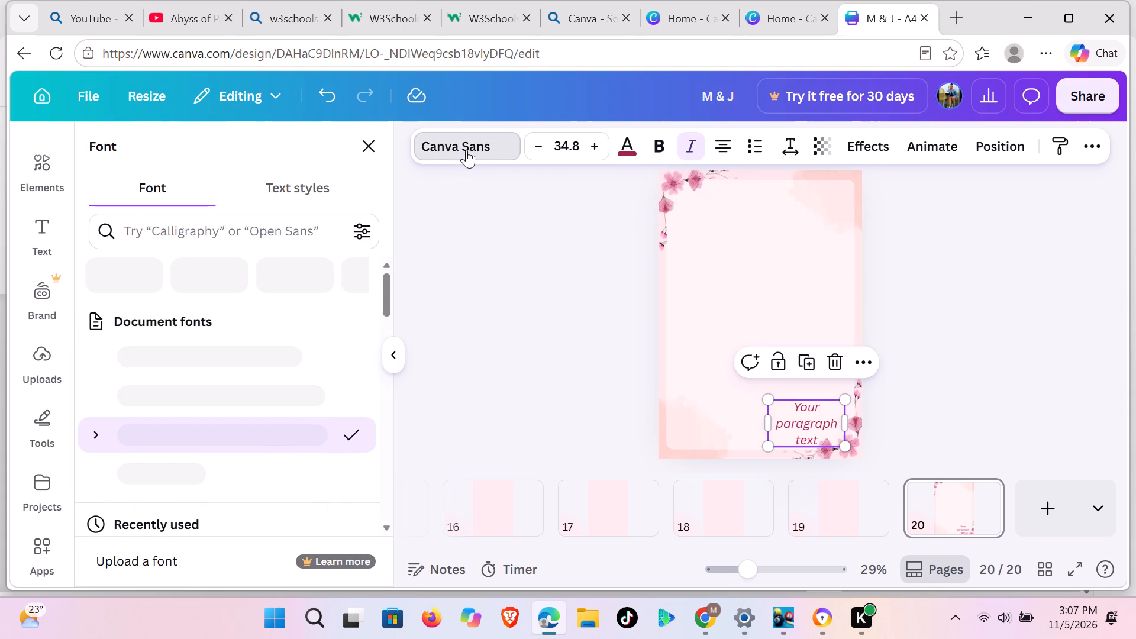
left_click(191, 357)
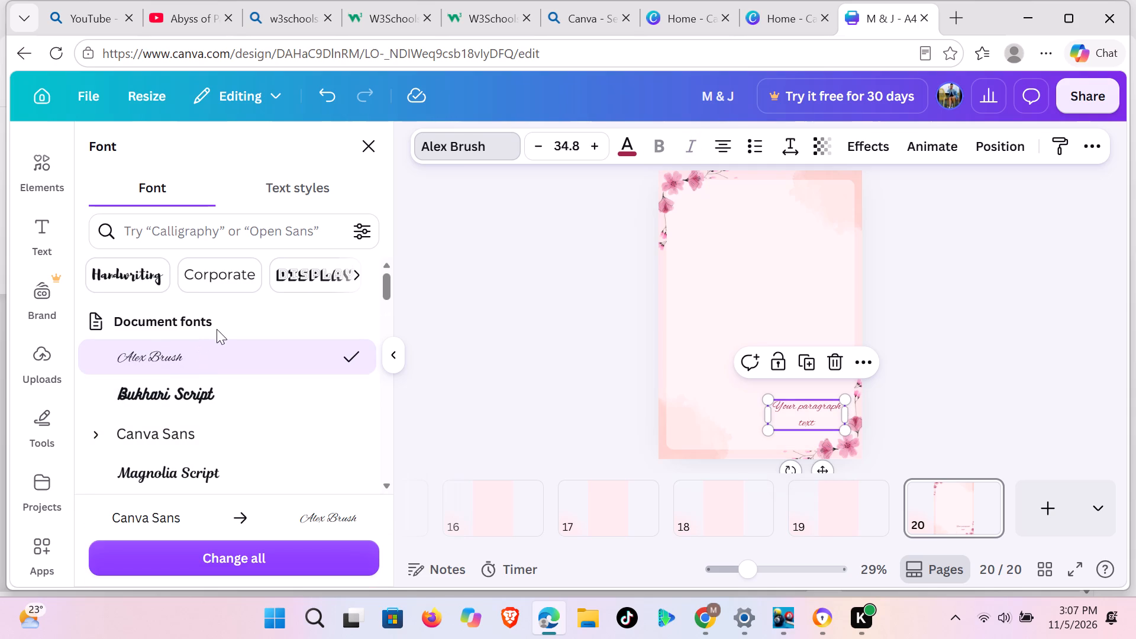
Try Bukhari Script on the page 20 placeholder text and set its font to Magnolia Script.
left_click(224, 395)
left_click(222, 413)
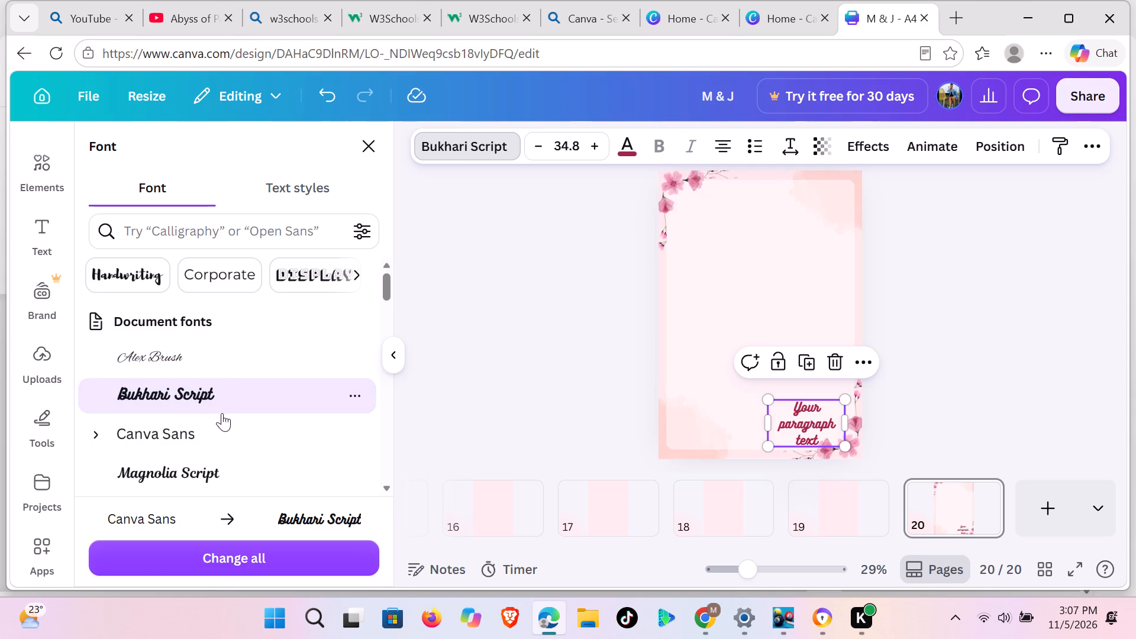
left_click(210, 462)
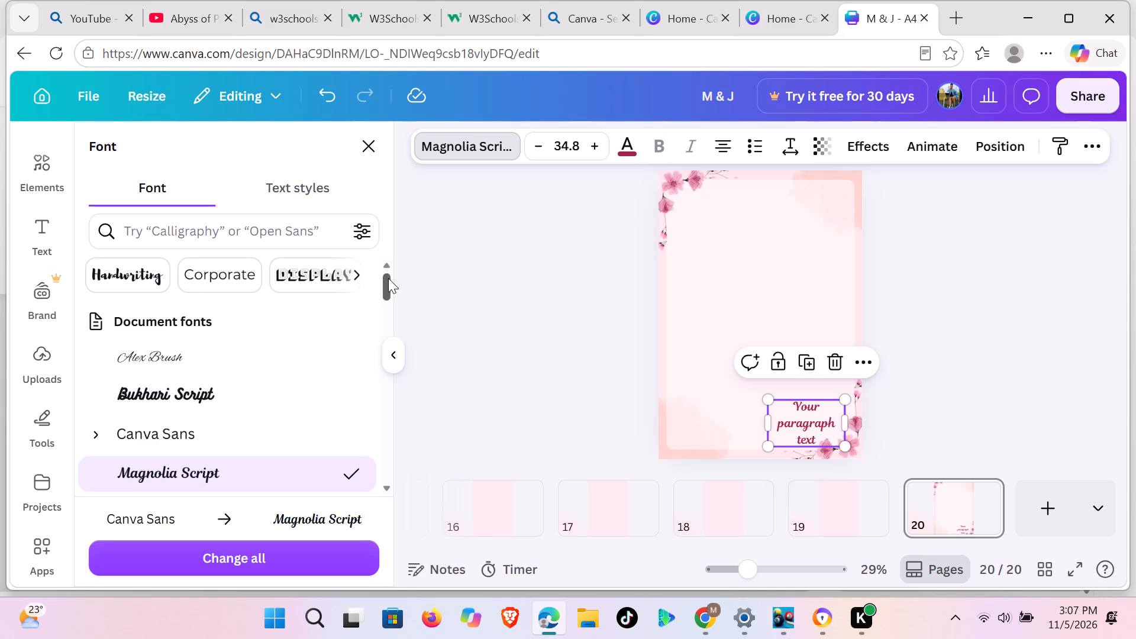
left_click(289, 238)
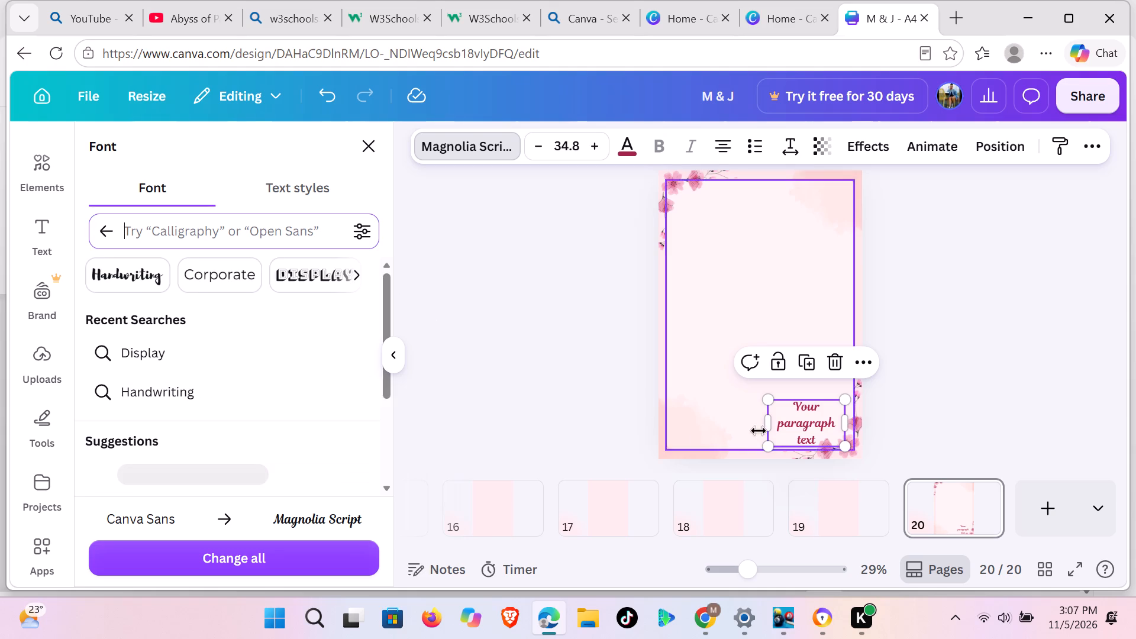
Replace the placeholder text on page 20 with the credit "DESIGNED BY G".
left_click(793, 427)
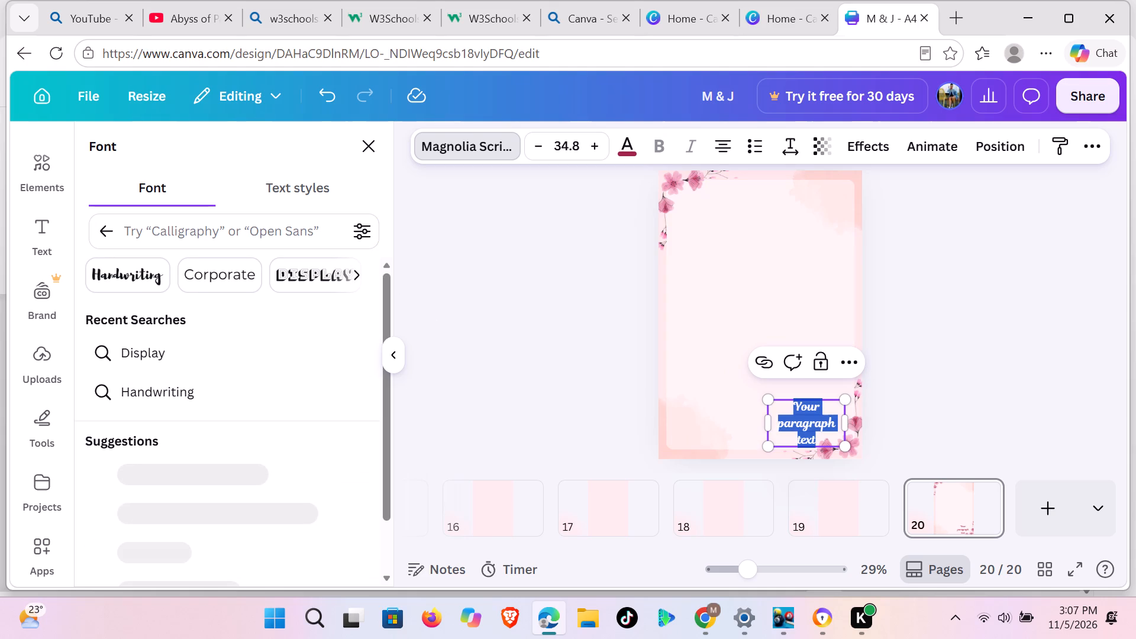
key("BackSpace")
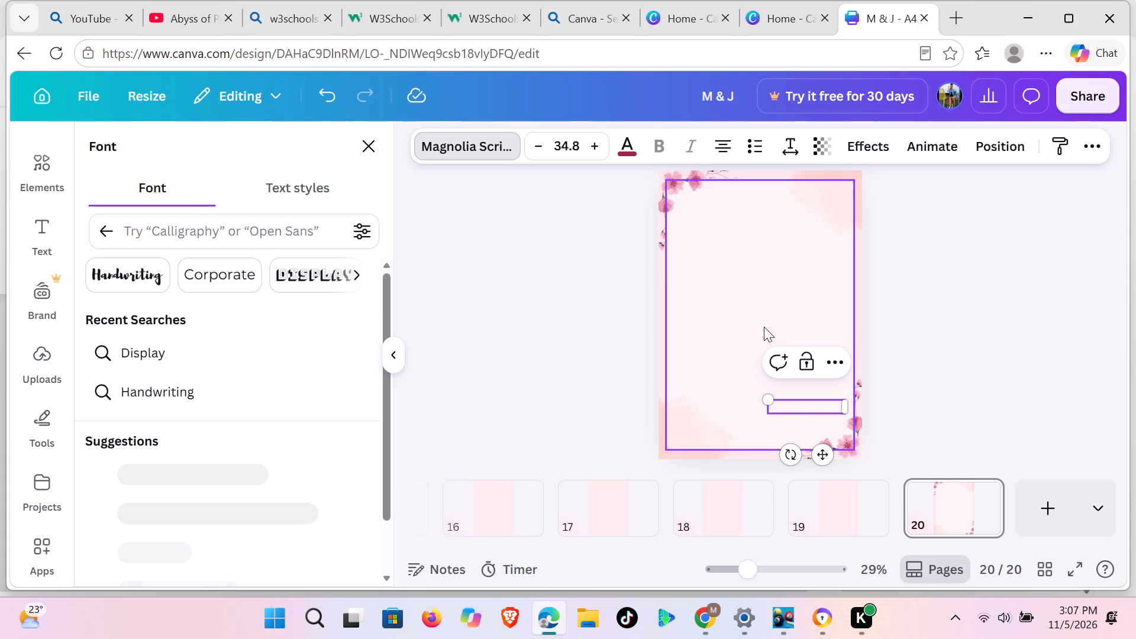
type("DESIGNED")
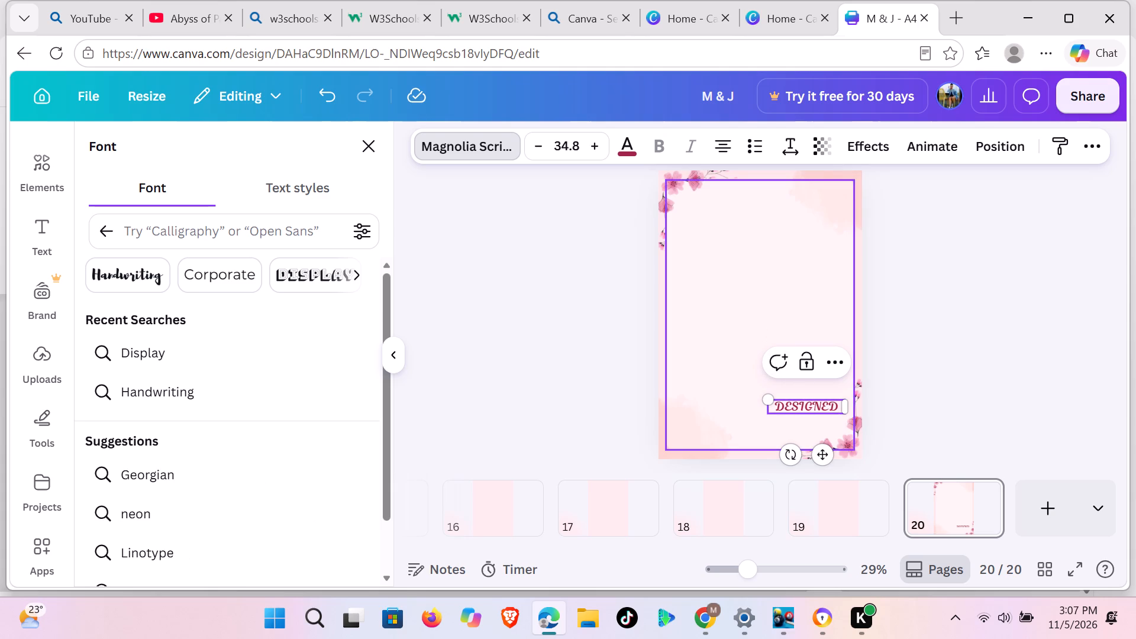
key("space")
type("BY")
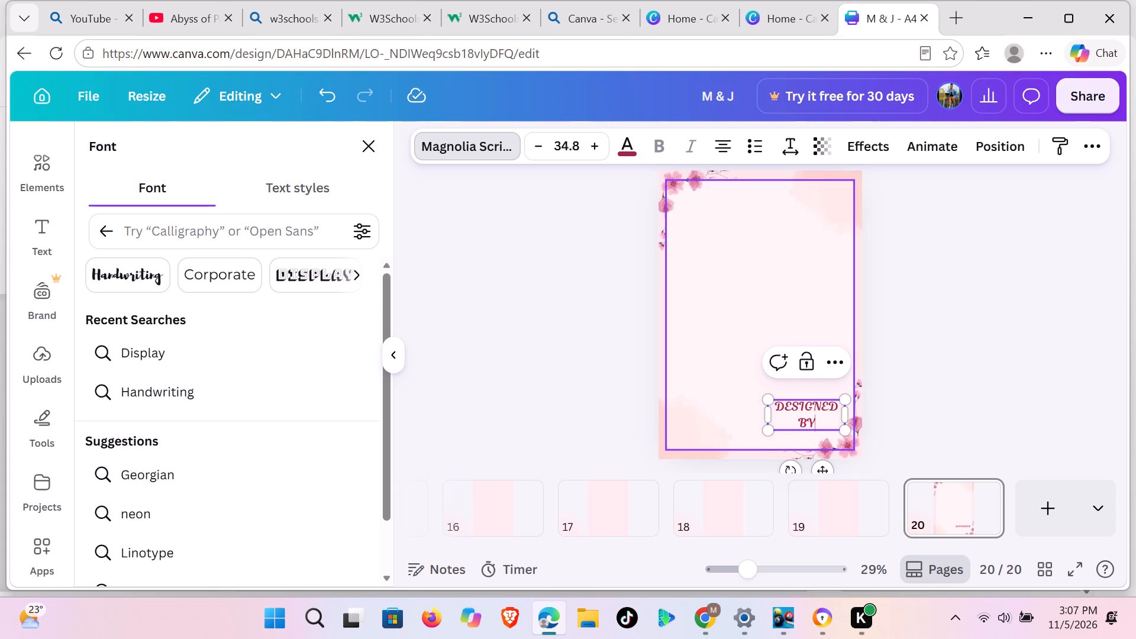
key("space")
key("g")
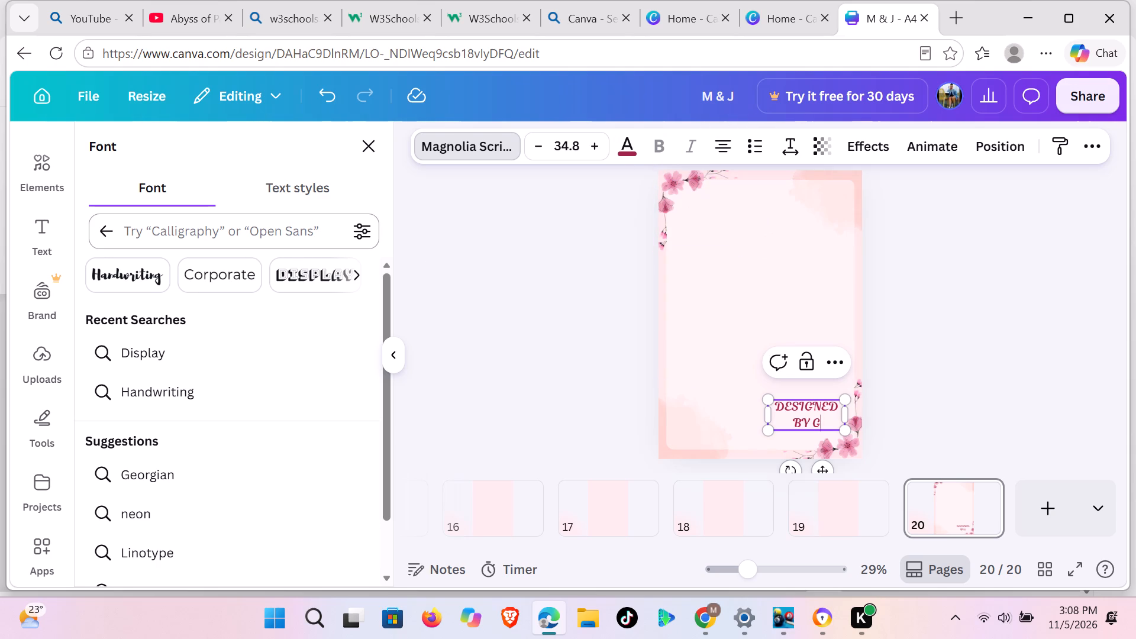
Open the font search for the page 20 credit text.
left_click(218, 225)
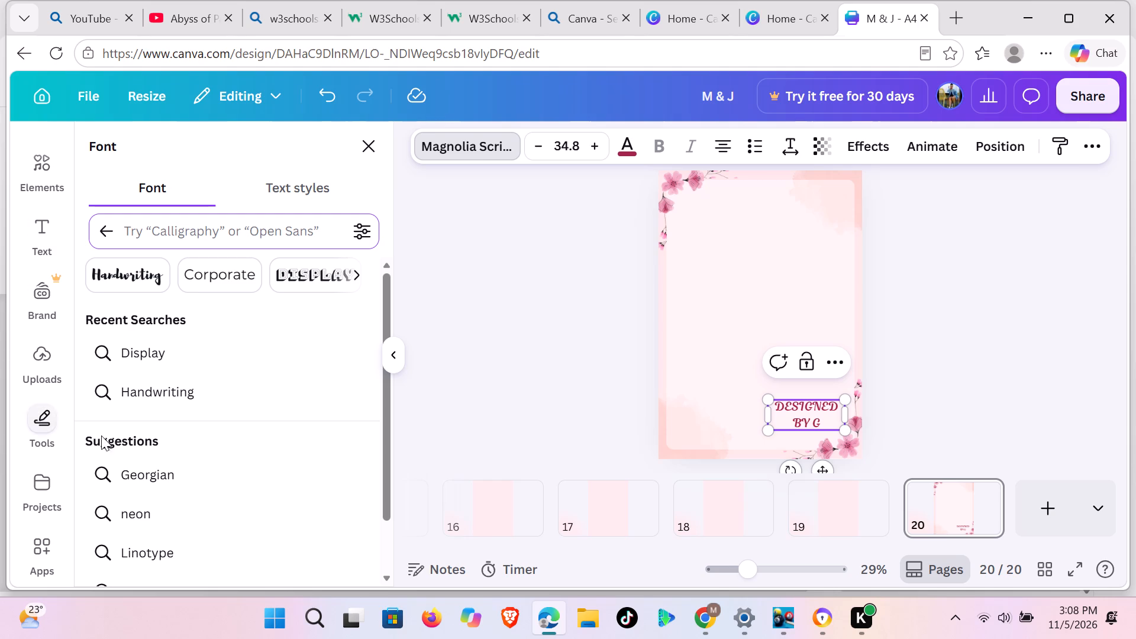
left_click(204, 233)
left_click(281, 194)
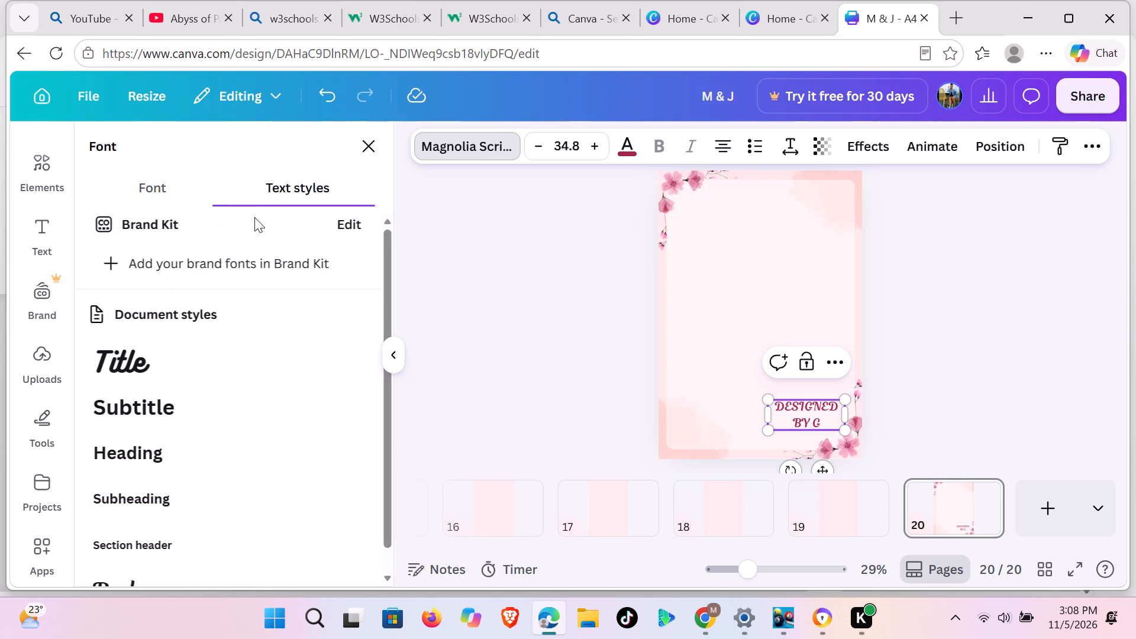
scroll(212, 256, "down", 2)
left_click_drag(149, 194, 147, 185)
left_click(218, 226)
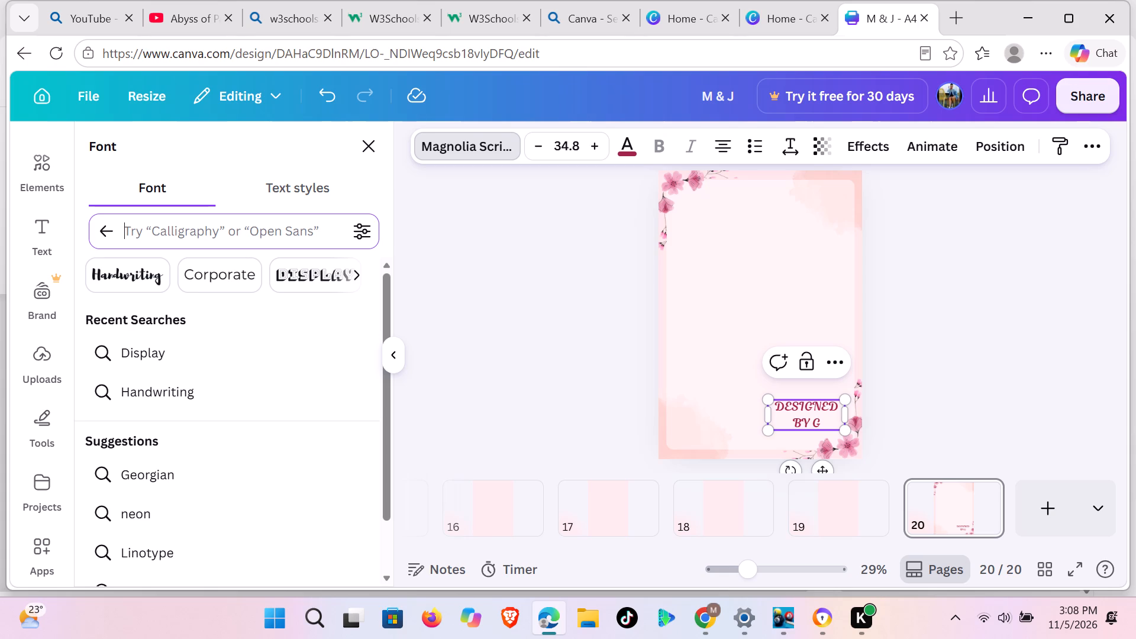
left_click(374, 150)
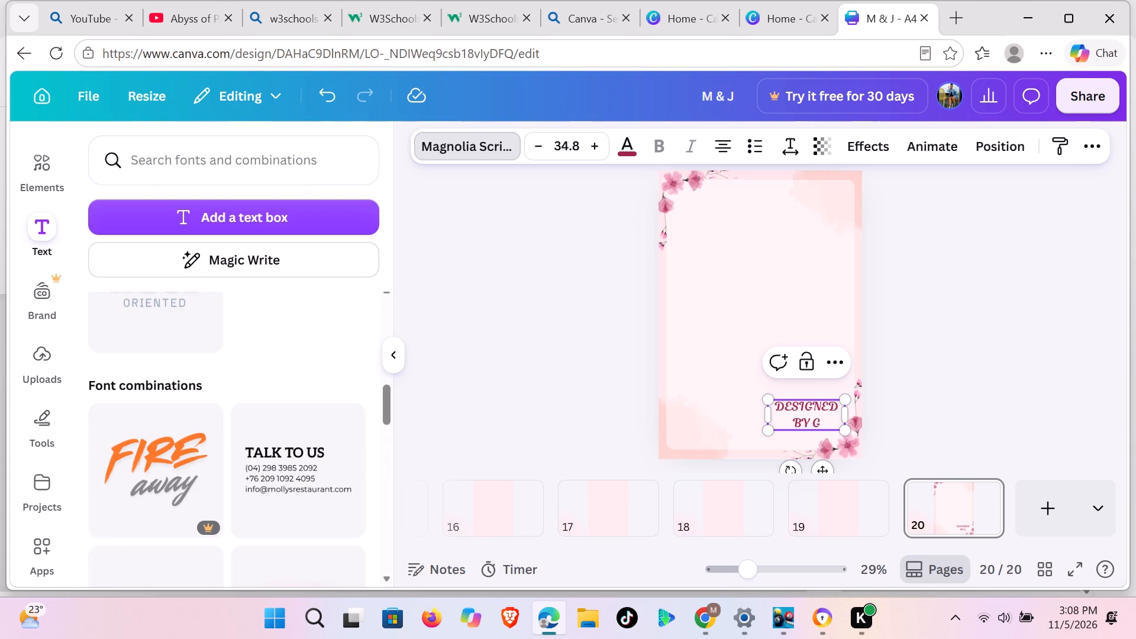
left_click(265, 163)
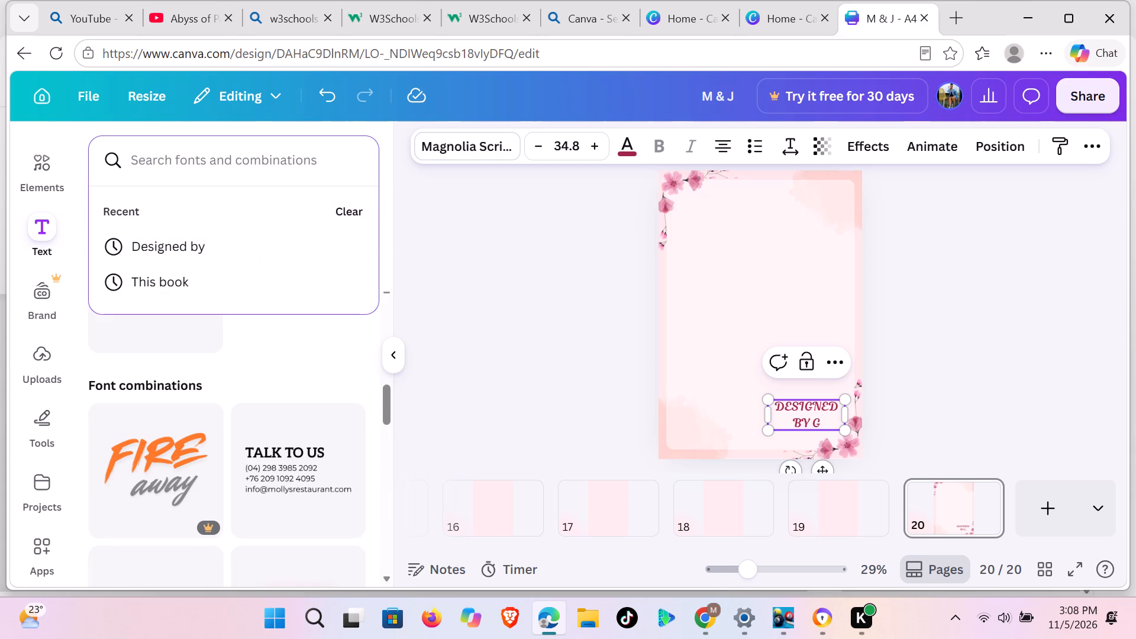
Add the recently used TikTok logo to page 20 and shrink it to a tiny icon.
left_click(43, 168)
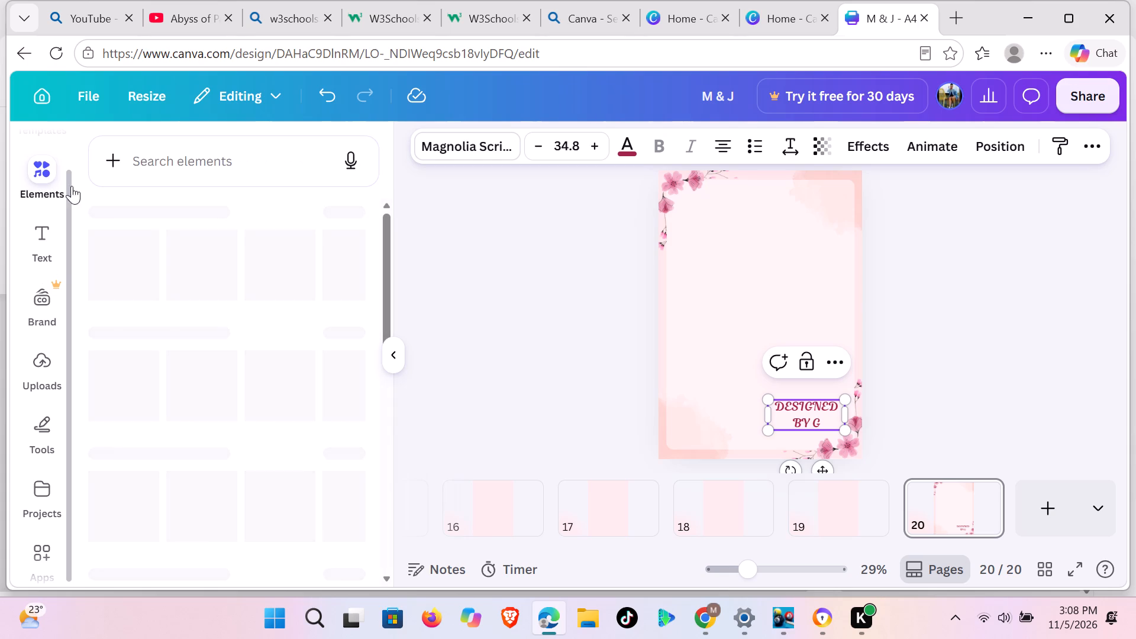
scroll(208, 273, "down", 2)
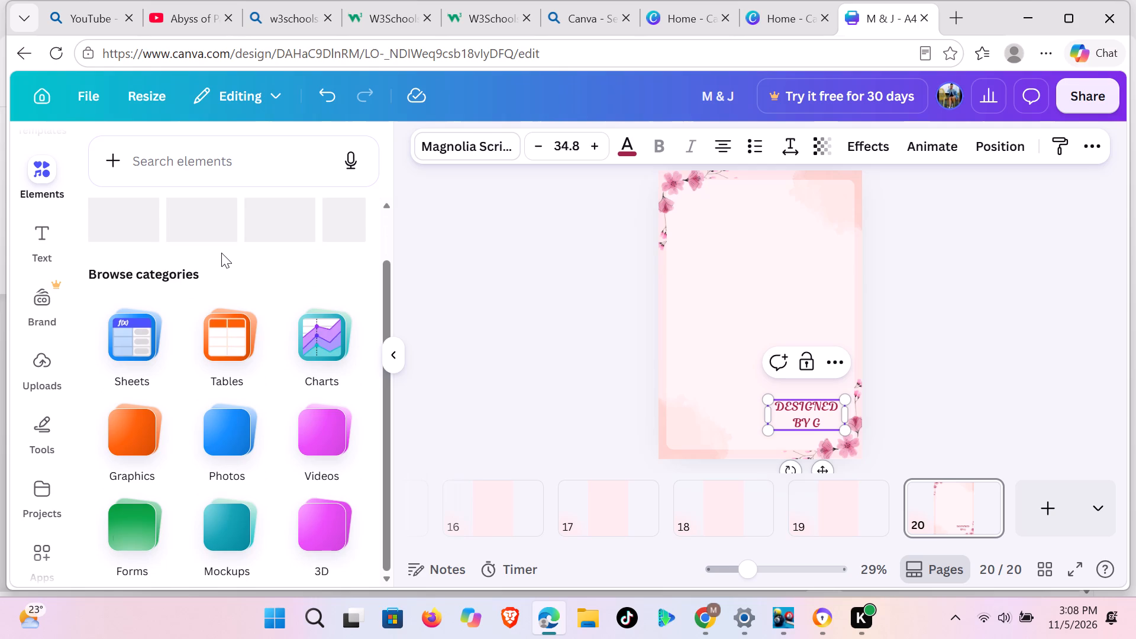
scroll(221, 253, "up", 2)
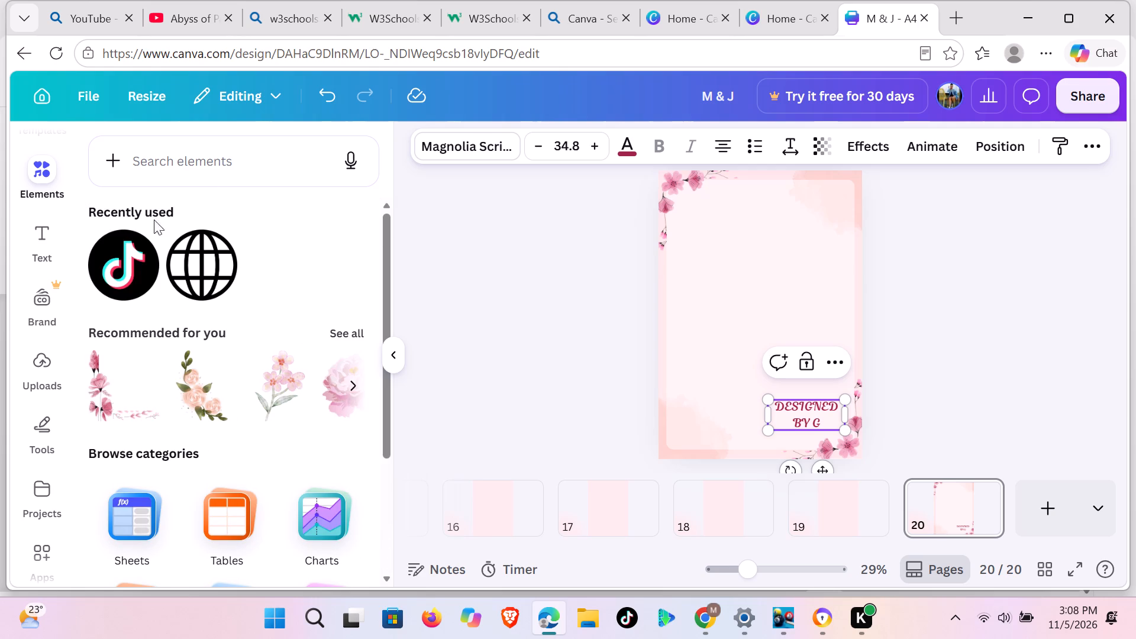
left_click(129, 252)
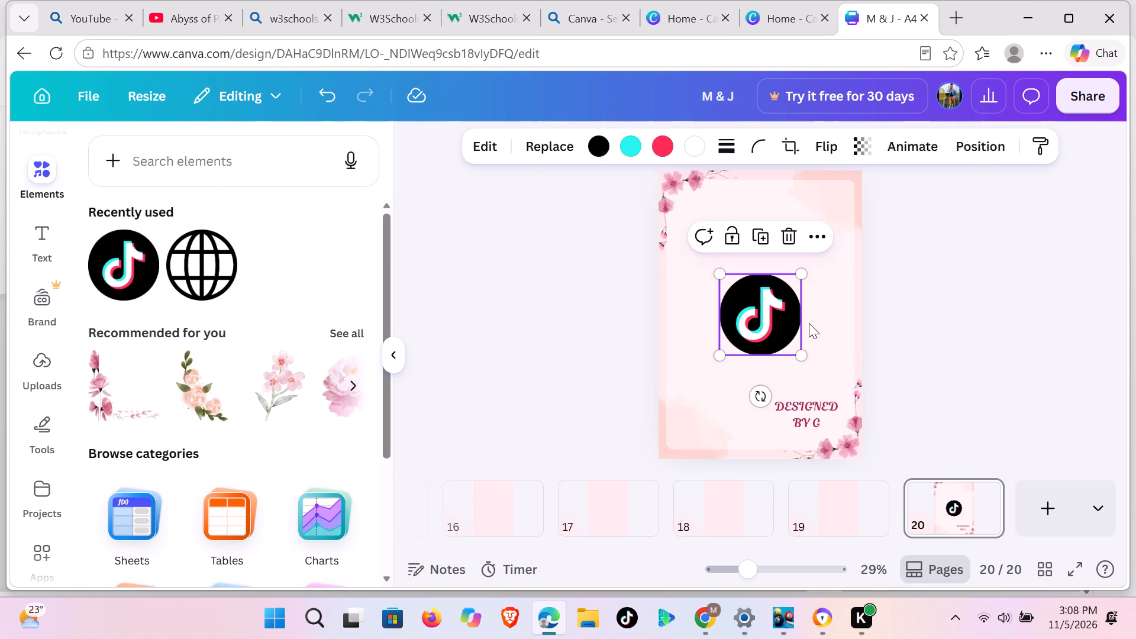
left_click_drag(803, 271, 748, 335)
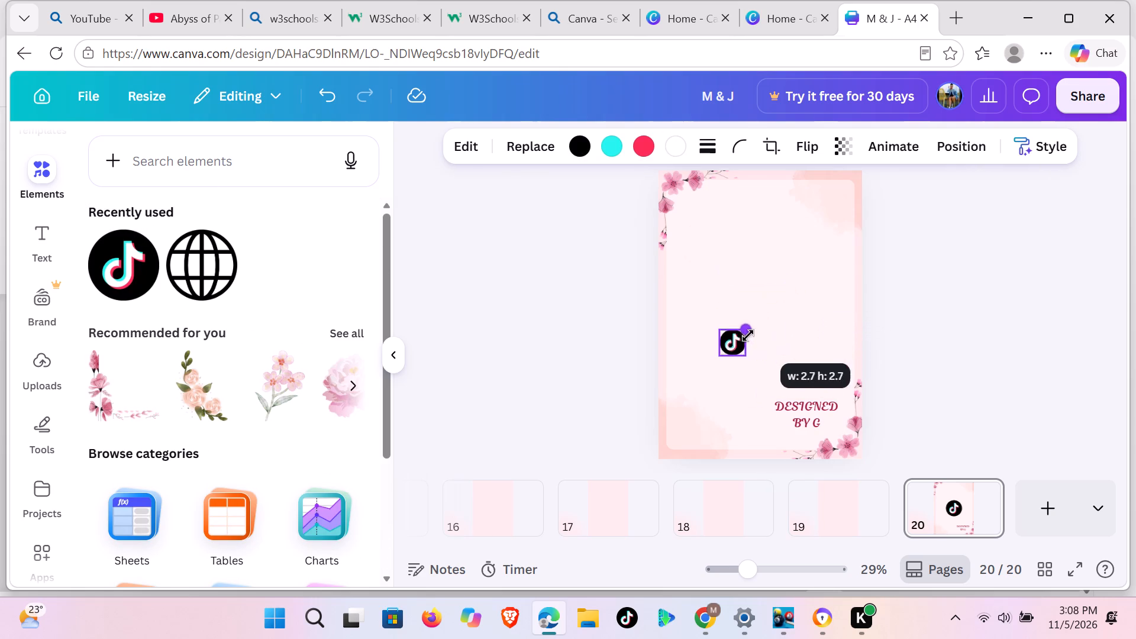
left_click_drag(748, 335, 732, 343)
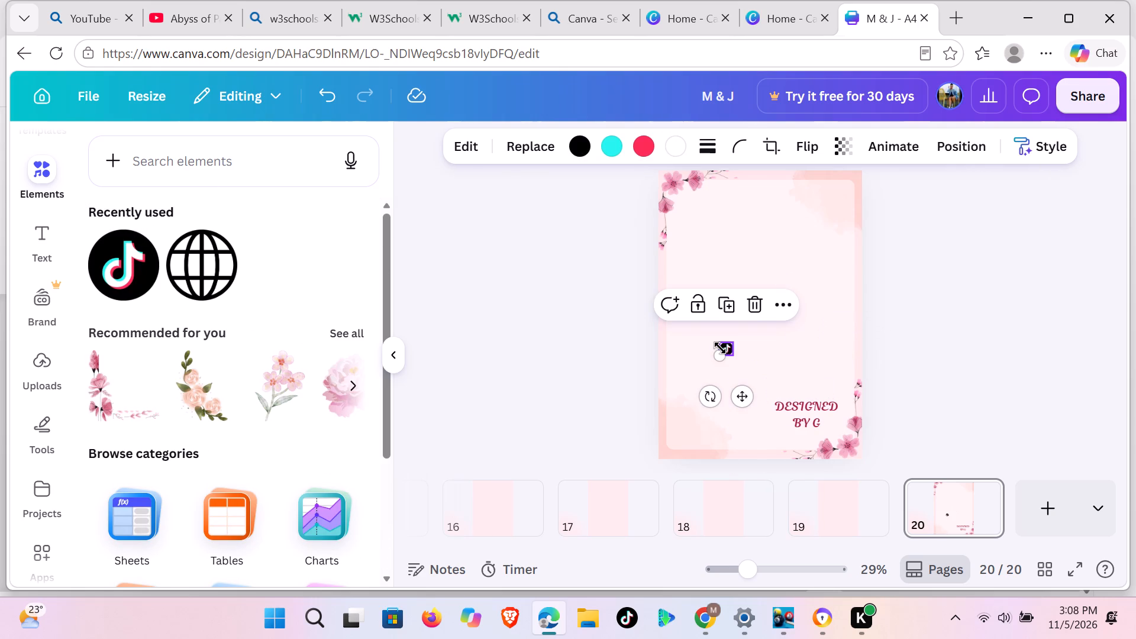
left_click(730, 350)
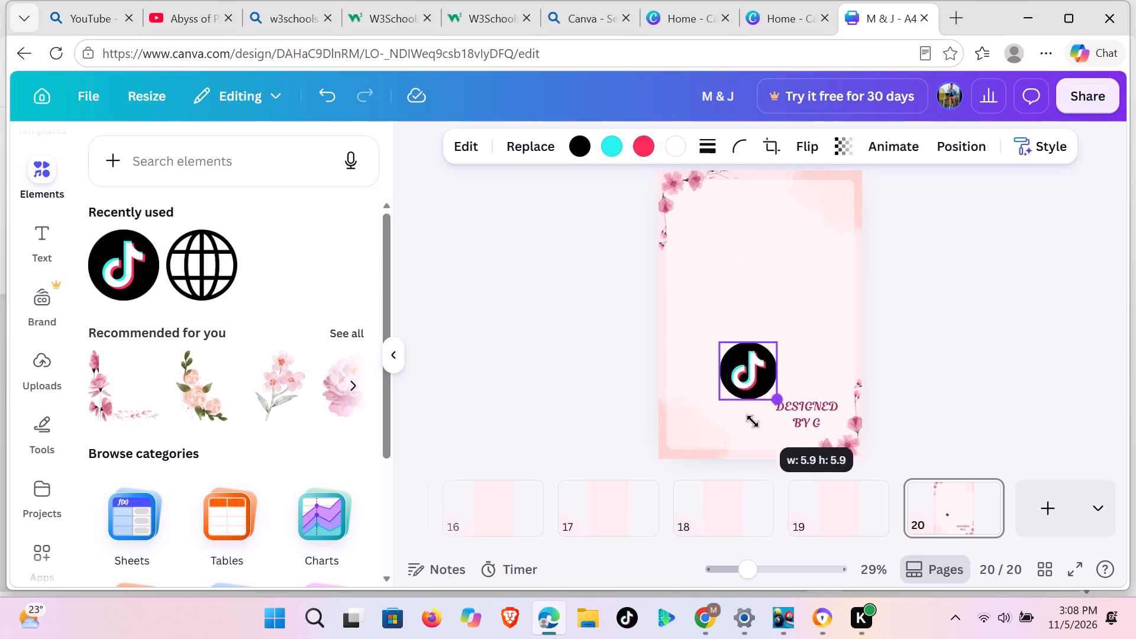
Resize the TikTok icon on page 20 to about 2.1 by 2.1 and place it beside the lower part of the "DESIGNED BY" credit.
left_click(722, 345)
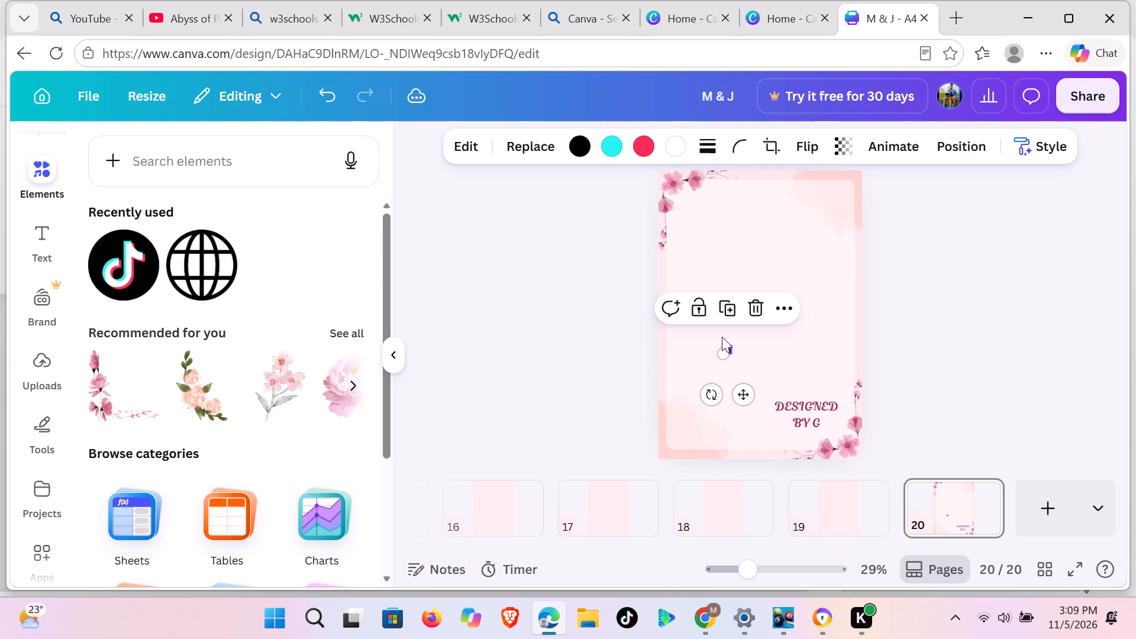
left_click_drag(718, 359, 713, 388)
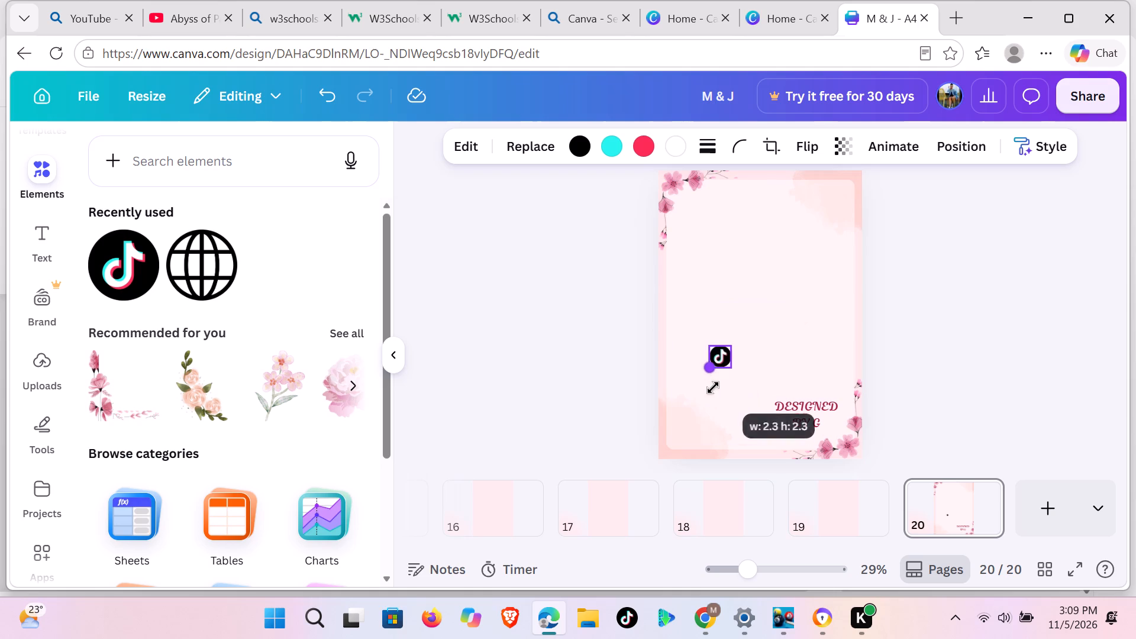
left_click_drag(713, 388, 712, 392)
left_click(720, 354)
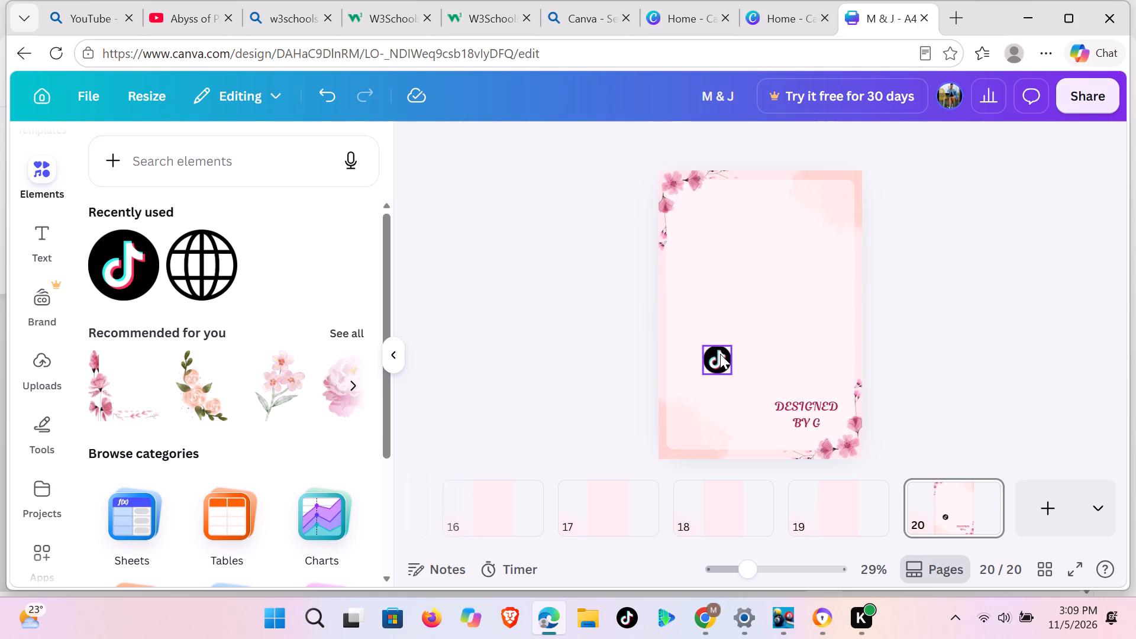
left_click_drag(720, 354, 770, 436)
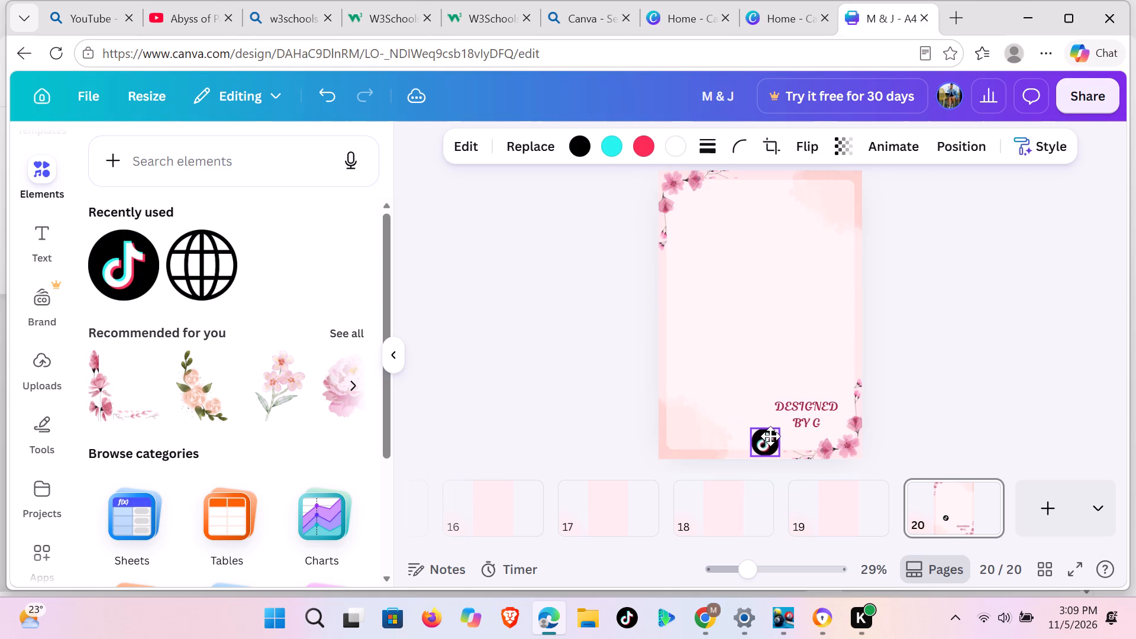
left_click_drag(770, 436, 772, 404)
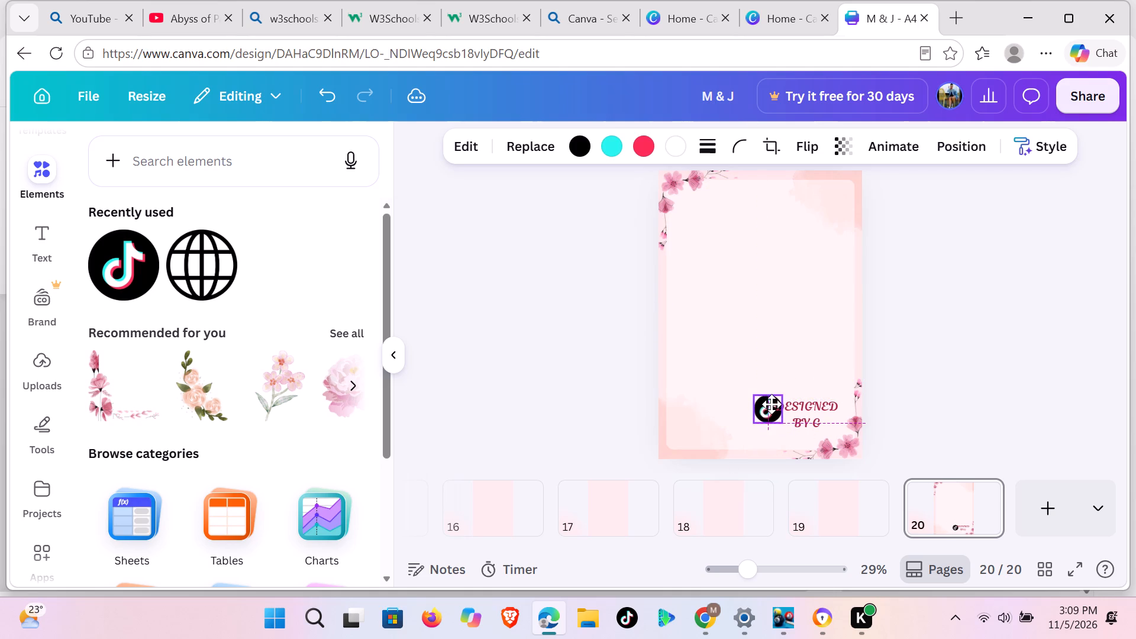
left_click_drag(772, 404, 759, 412)
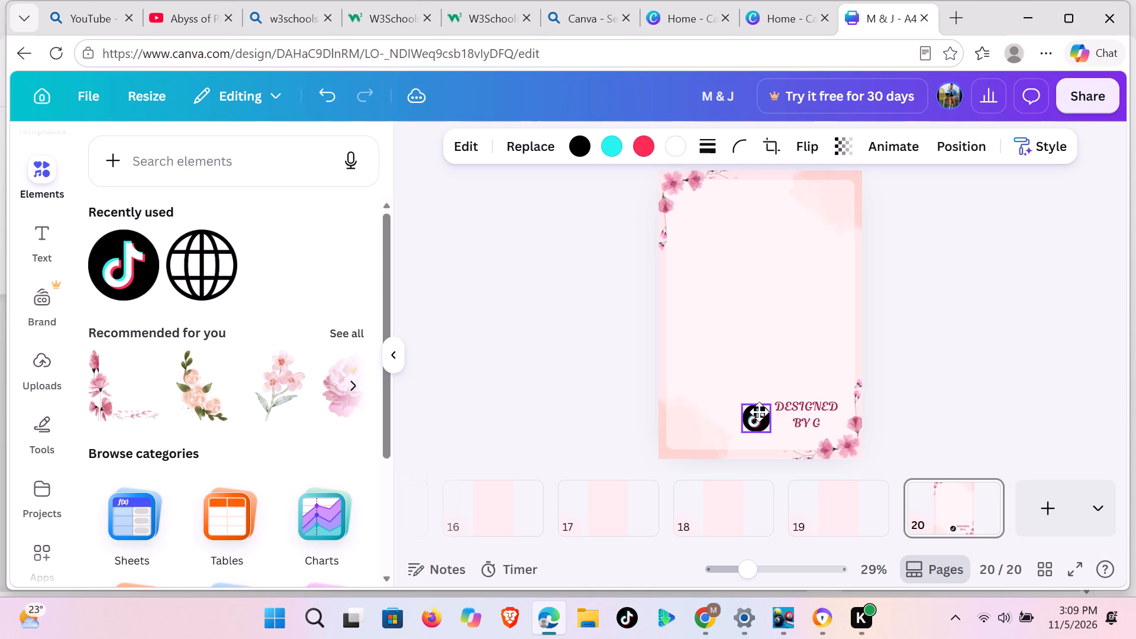
left_click_drag(759, 412, 774, 422)
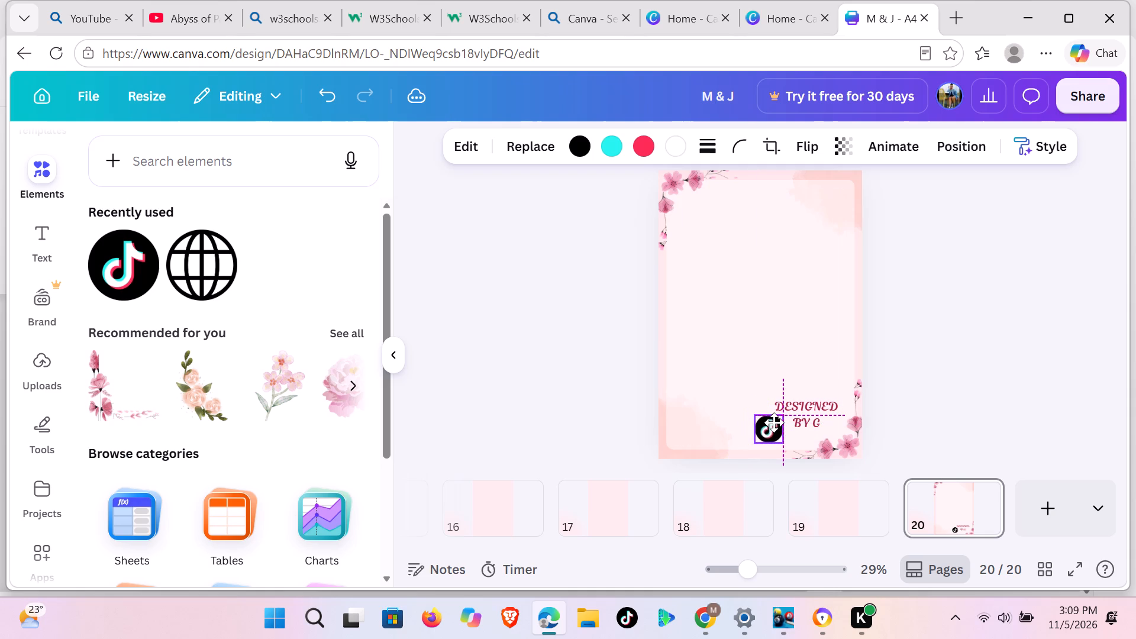
left_click_drag(774, 422, 774, 423)
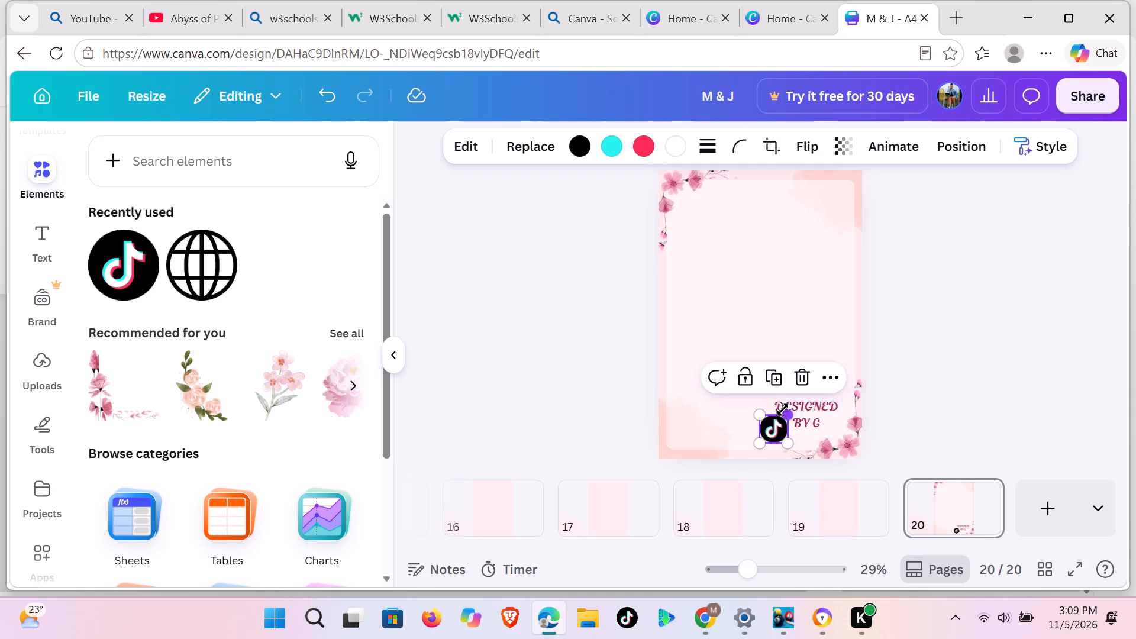
left_click_drag(783, 409, 777, 426)
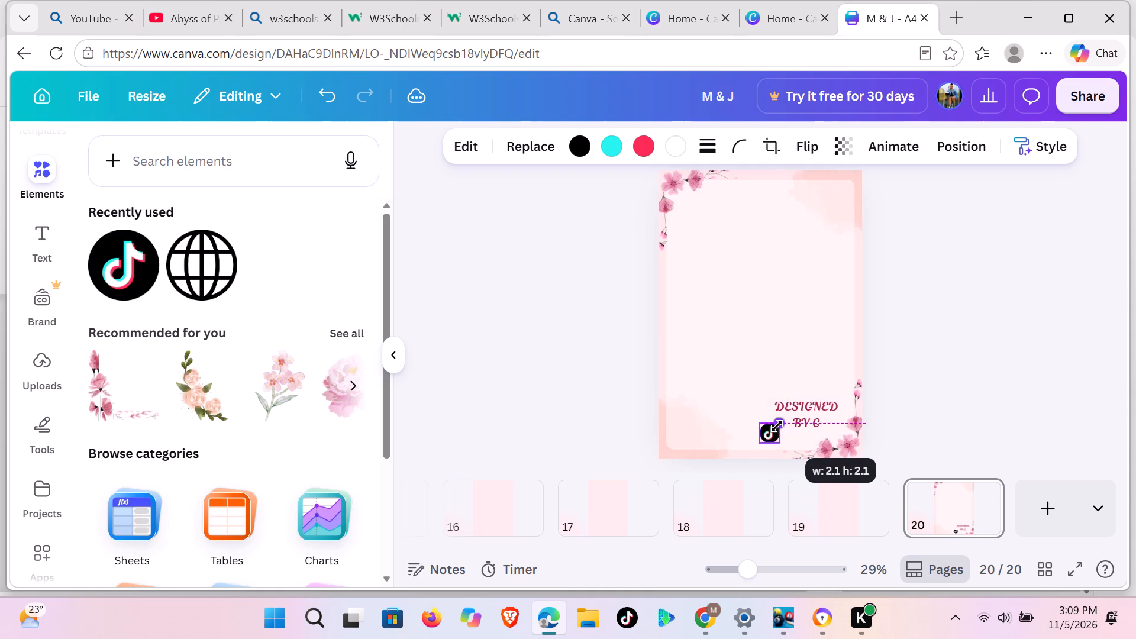
left_click_drag(777, 426, 782, 425)
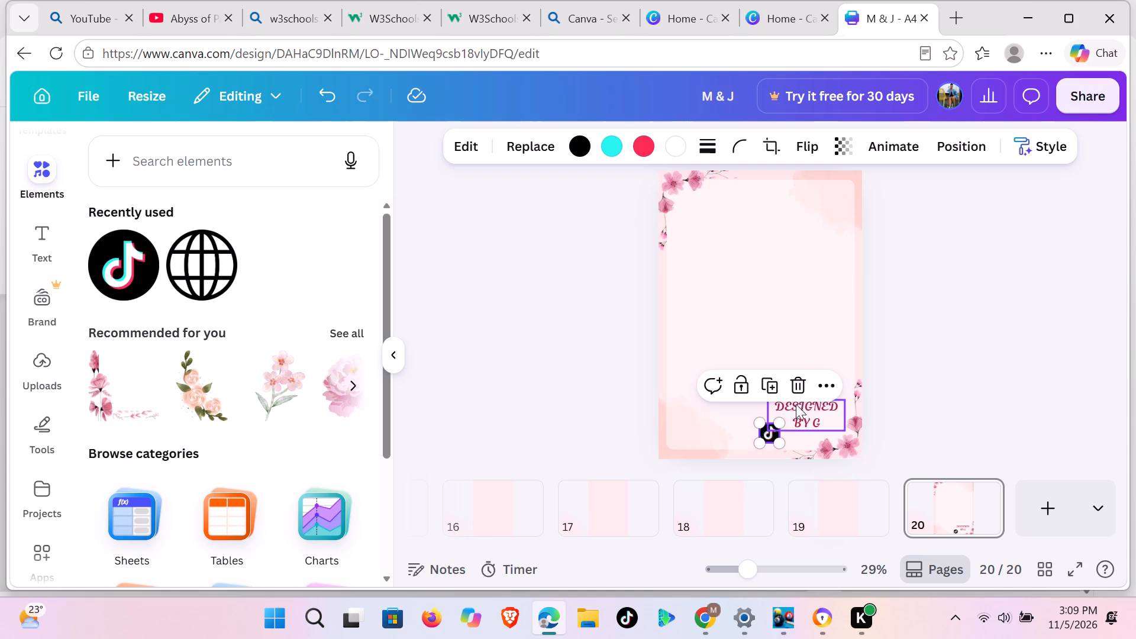
Shrink the "DESIGNED BY" credit to about size 24.8 and place it directly beside the TikTok icon.
left_click_drag(803, 404, 808, 419)
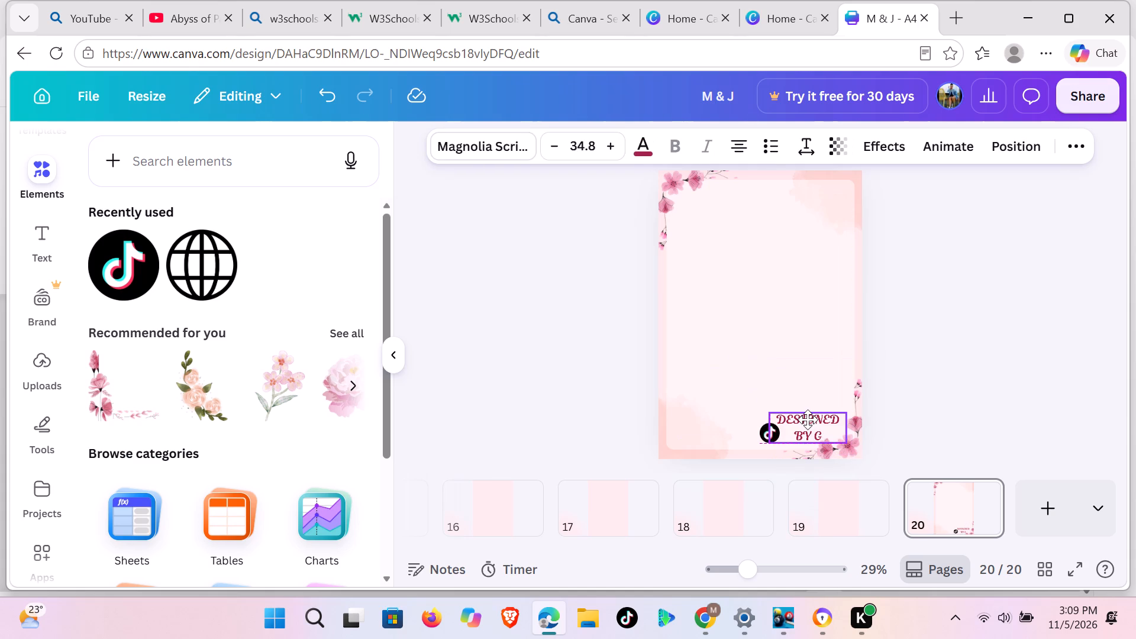
left_click_drag(808, 419, 807, 425)
left_click_drag(847, 416, 835, 424)
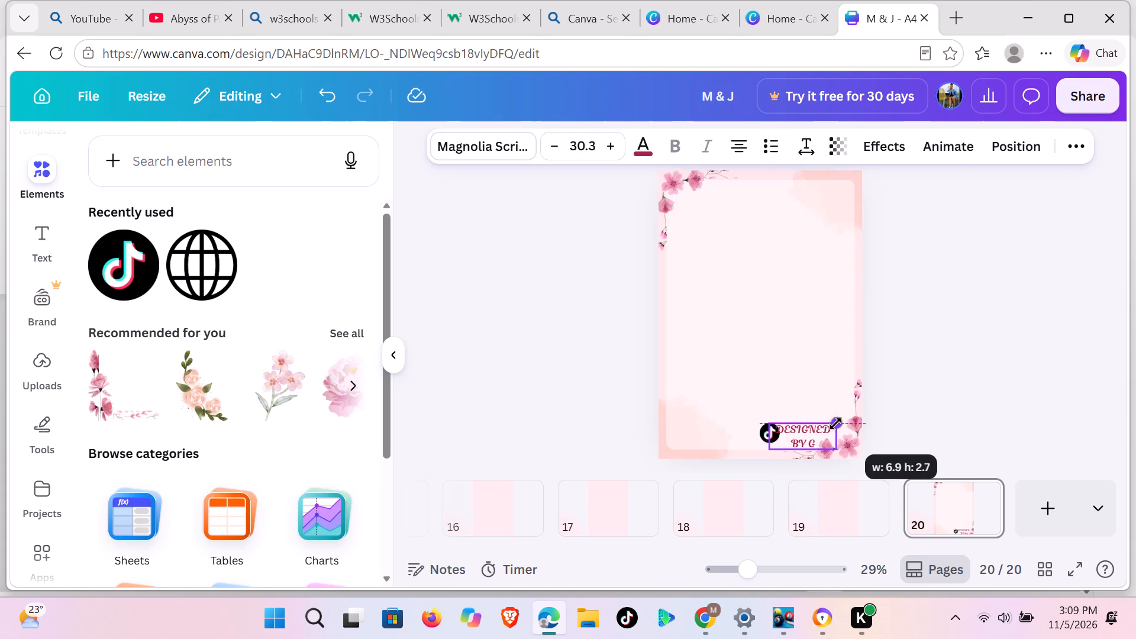
left_click_drag(835, 424, 824, 434)
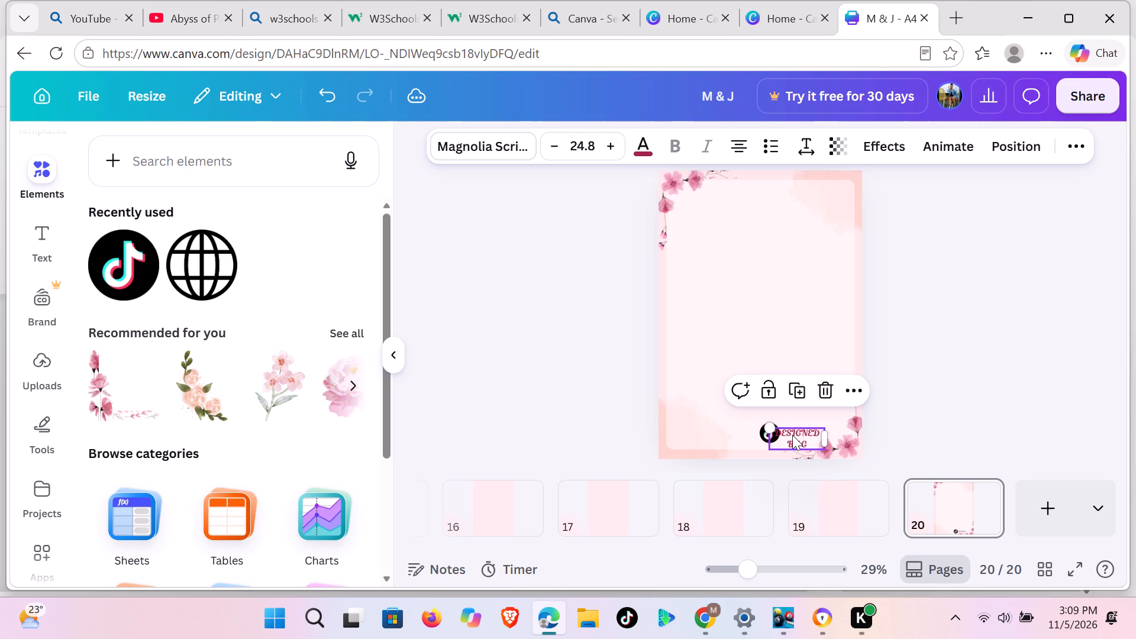
left_click_drag(792, 434, 801, 432)
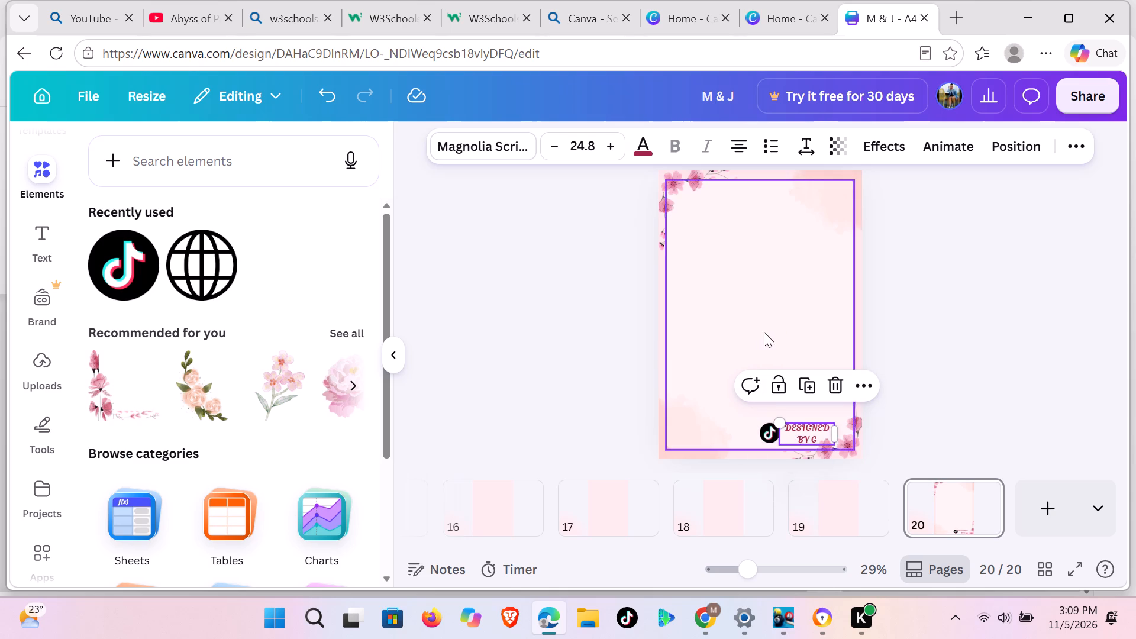
Reposition and stretch the pale inner rectangle on page 20 to cover nearly the whole page out to its edges.
left_click_drag(802, 261, 806, 254)
left_click(775, 276)
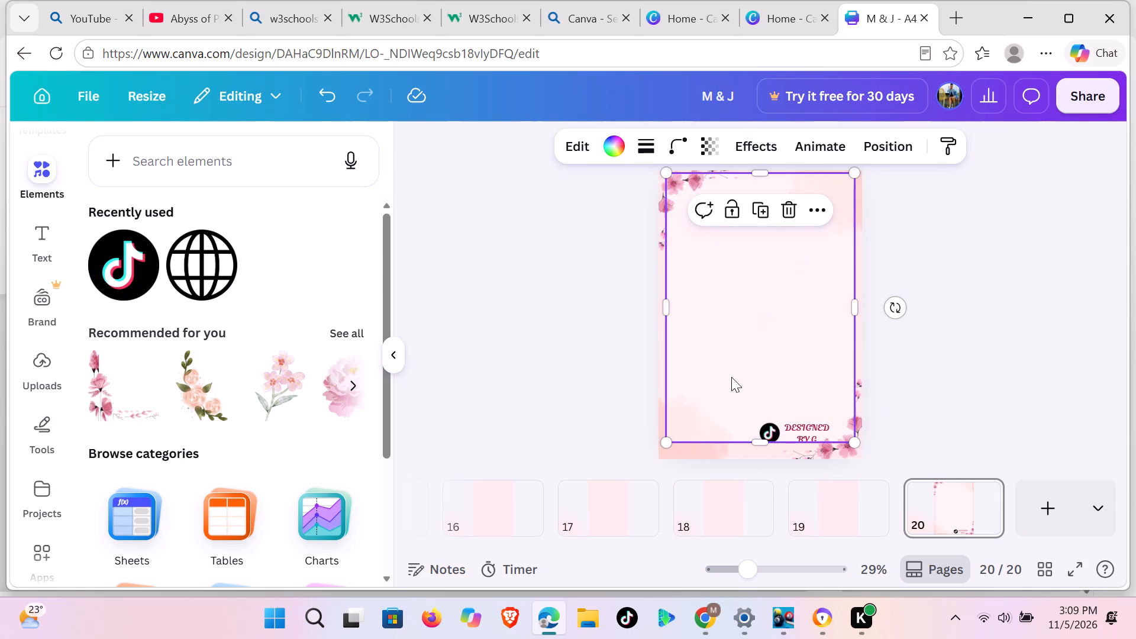
left_click_drag(762, 442, 765, 460)
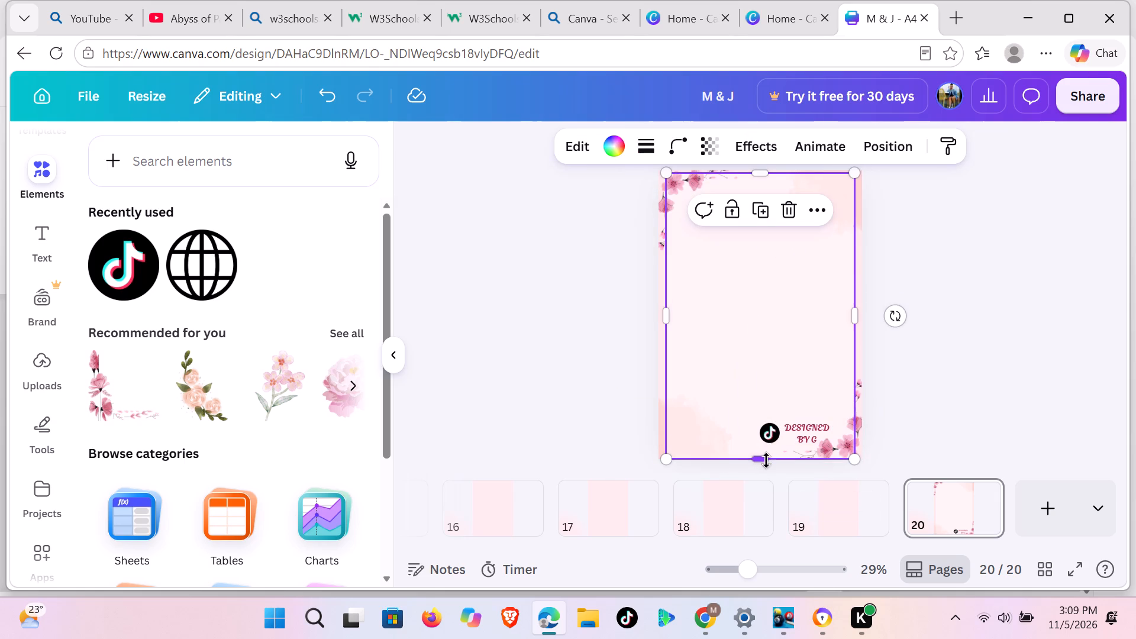
left_click_drag(846, 311, 851, 315)
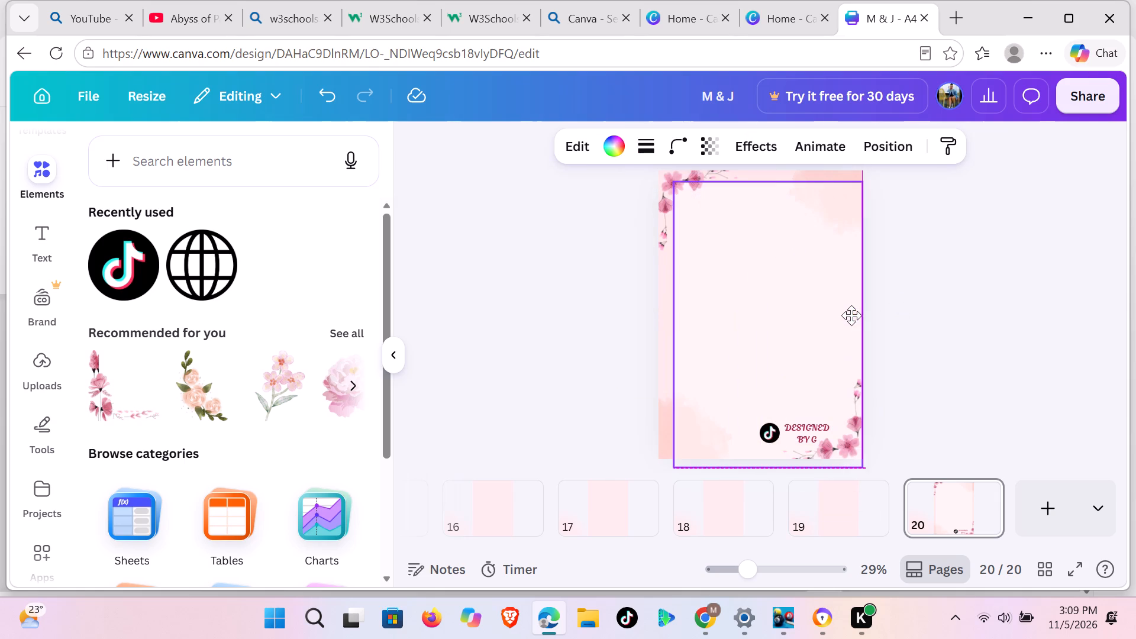
left_click_drag(851, 315, 852, 316)
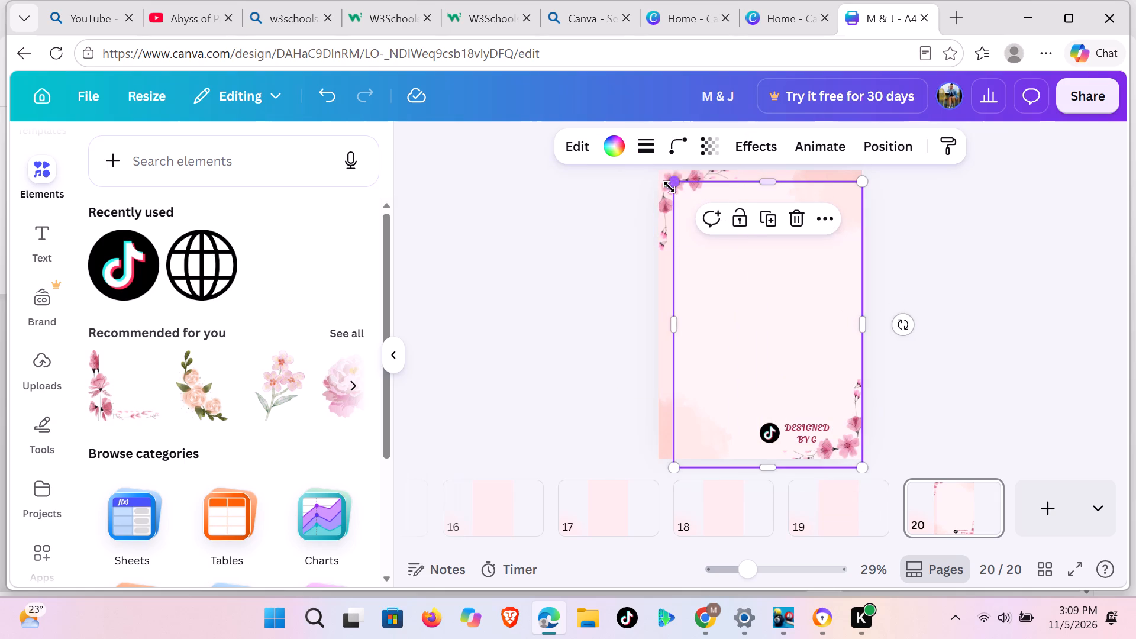
left_click_drag(668, 189, 655, 188)
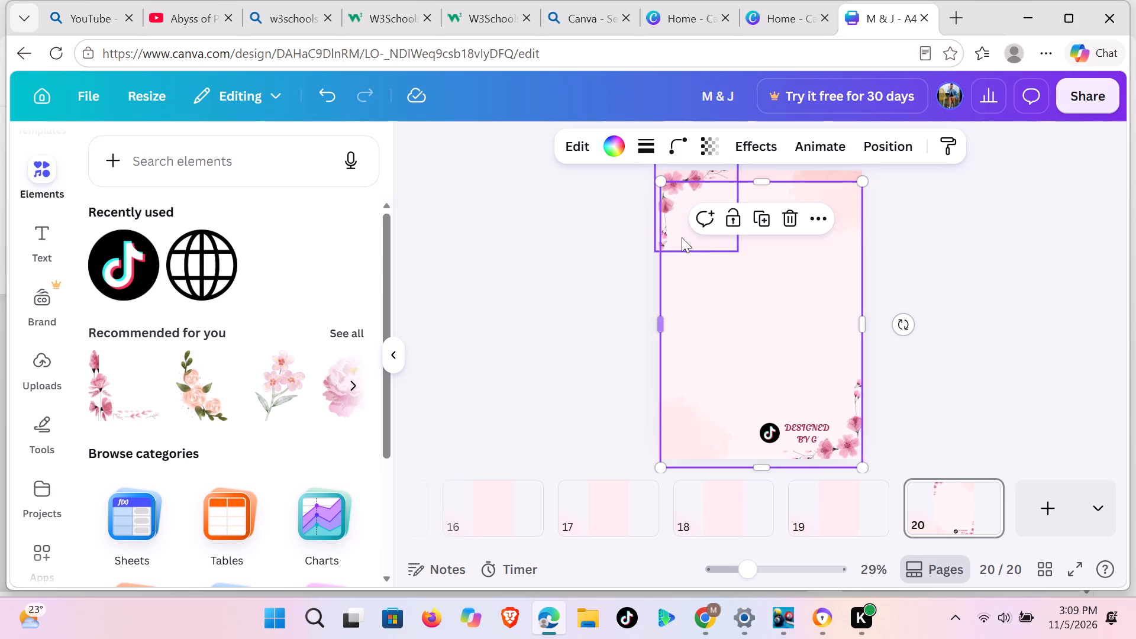
left_click_drag(760, 179, 758, 172)
left_click(995, 293)
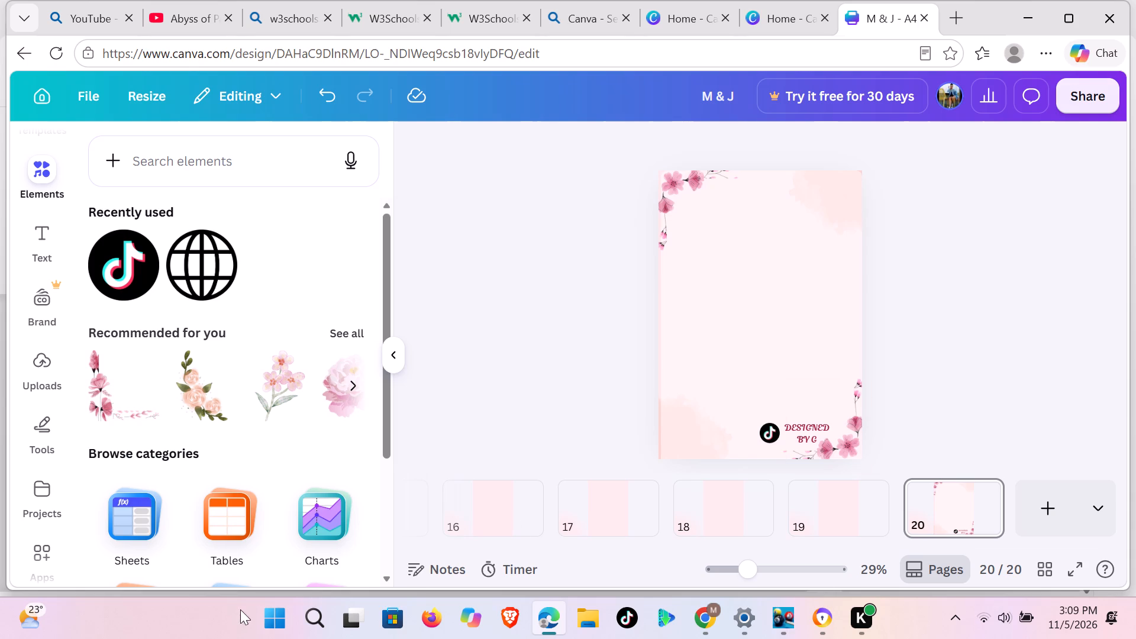
Go back through the page thumbnails to the beginning of the design and open page 2.
scroll(508, 504, "down", 1)
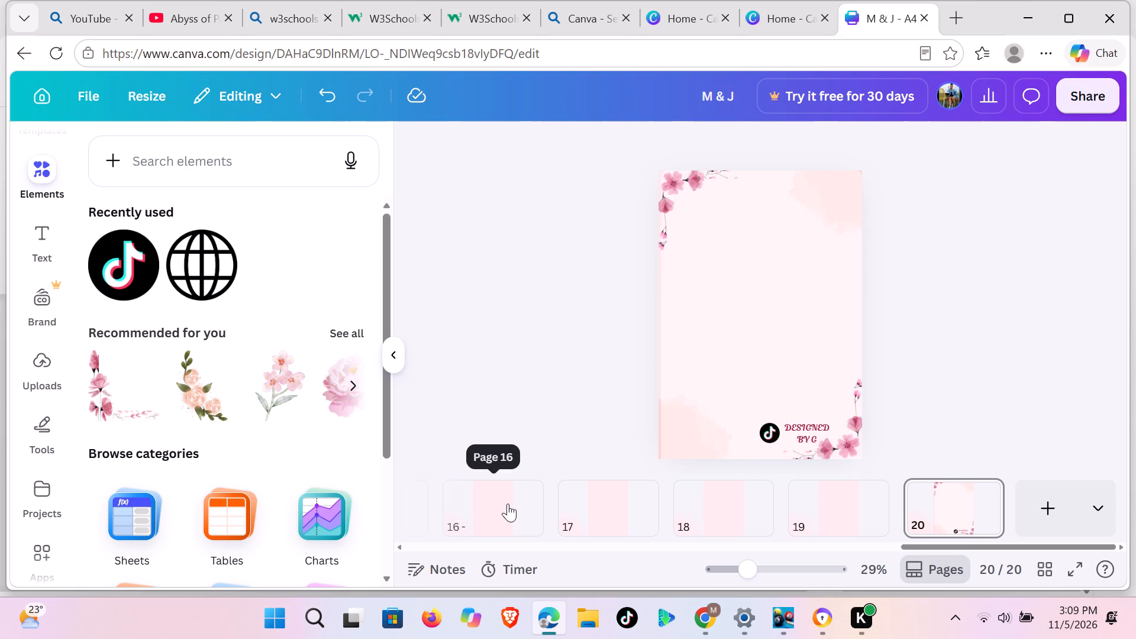
left_click(401, 550)
double_click(401, 550)
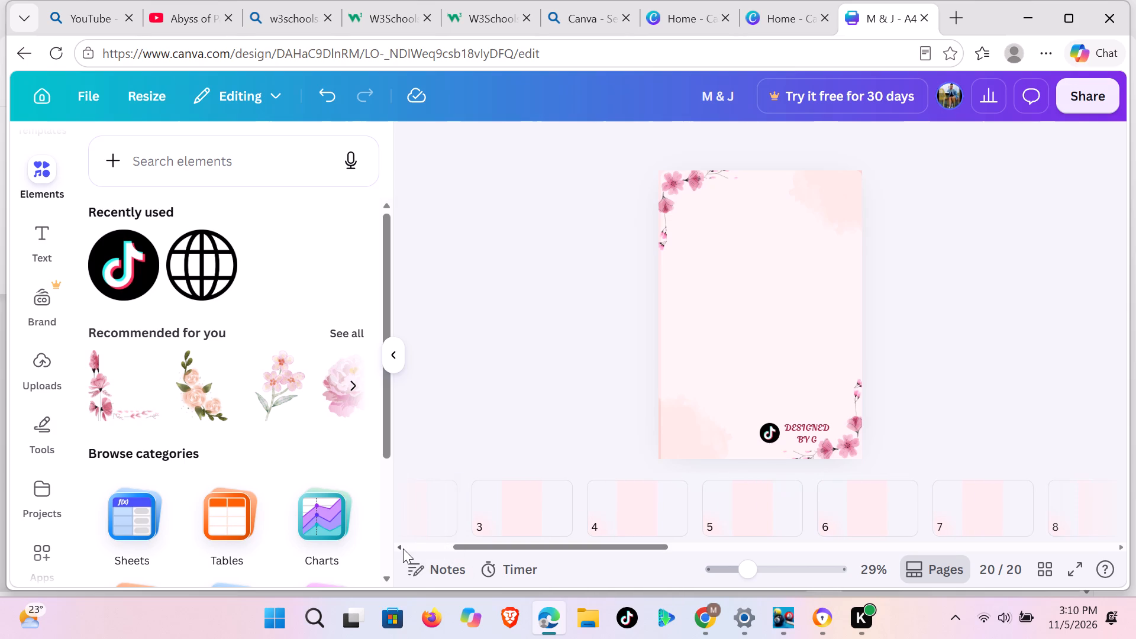
left_click(403, 548)
left_click(402, 548)
left_click_drag(401, 547, 401, 542)
left_click(401, 542)
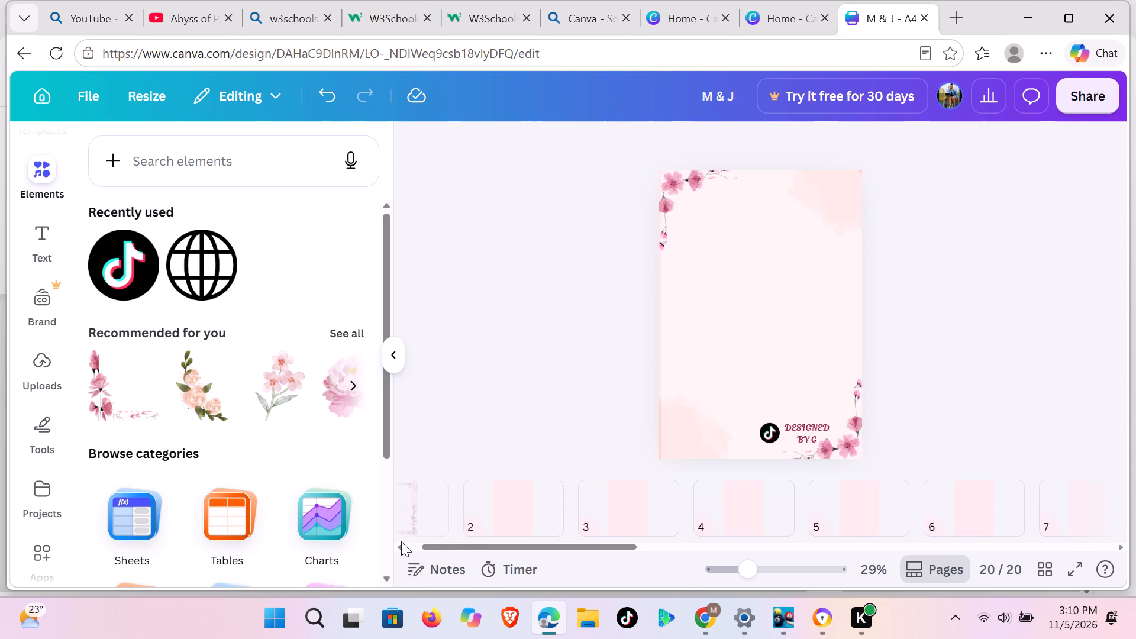
left_click(512, 521)
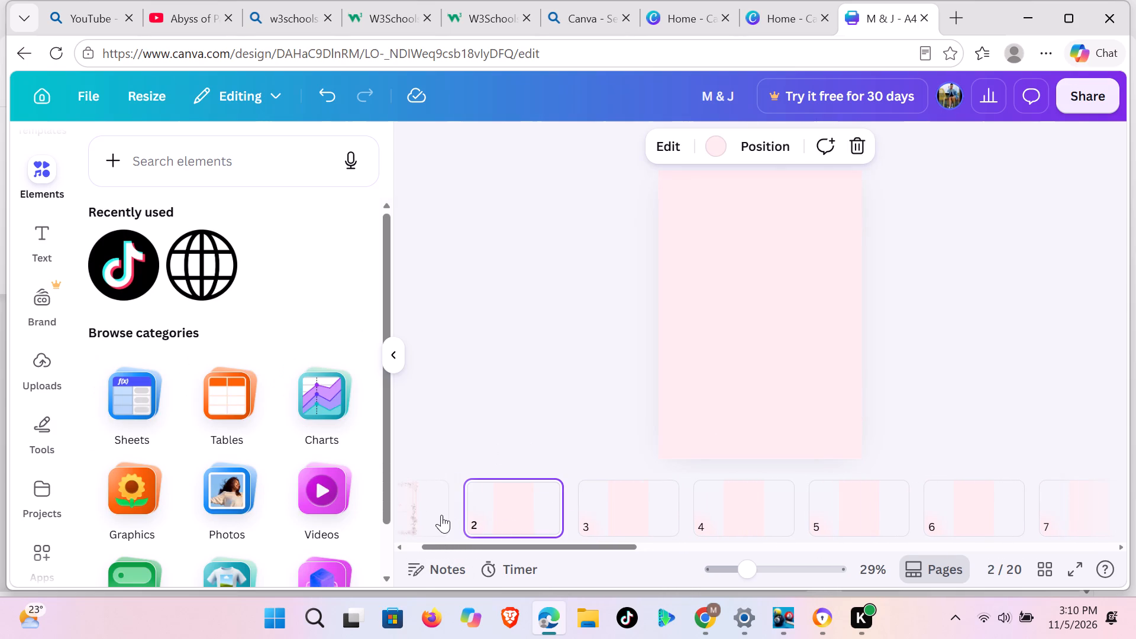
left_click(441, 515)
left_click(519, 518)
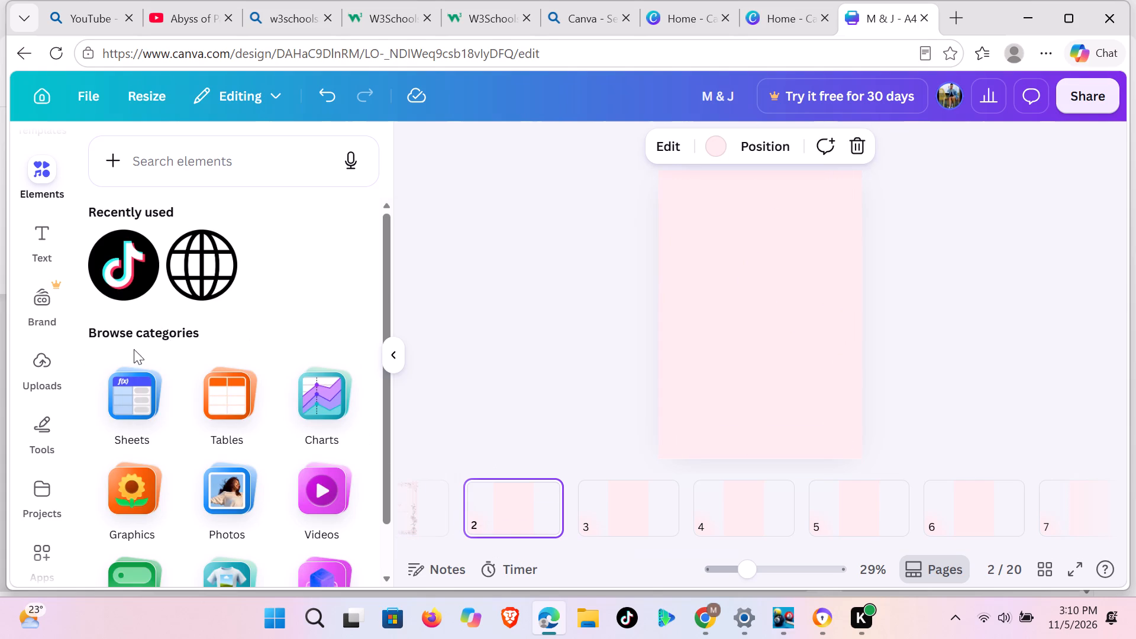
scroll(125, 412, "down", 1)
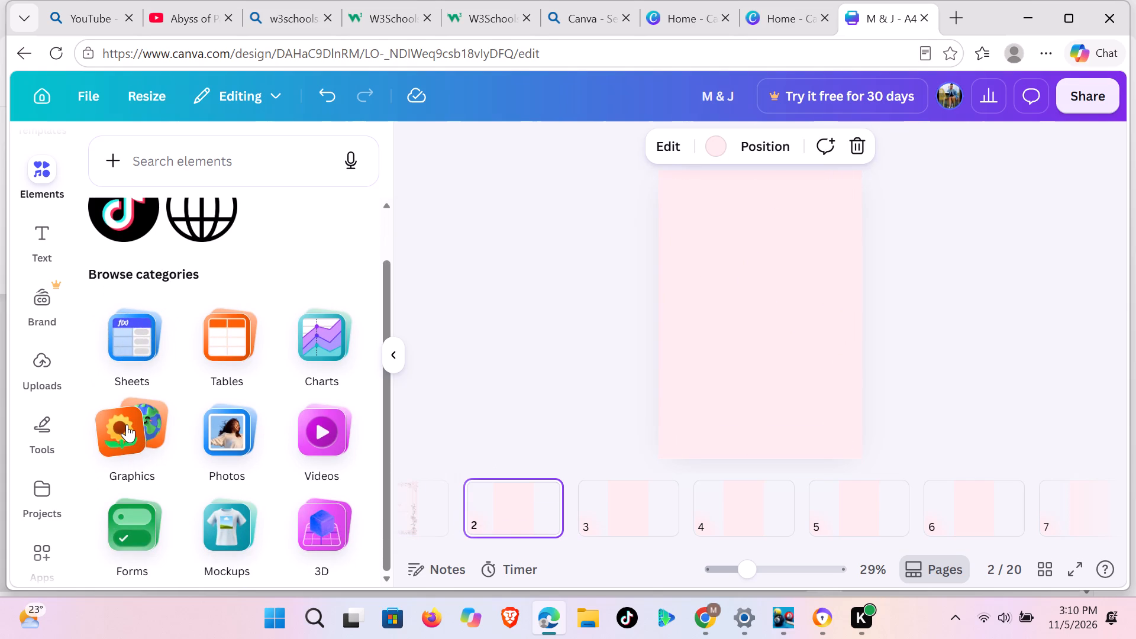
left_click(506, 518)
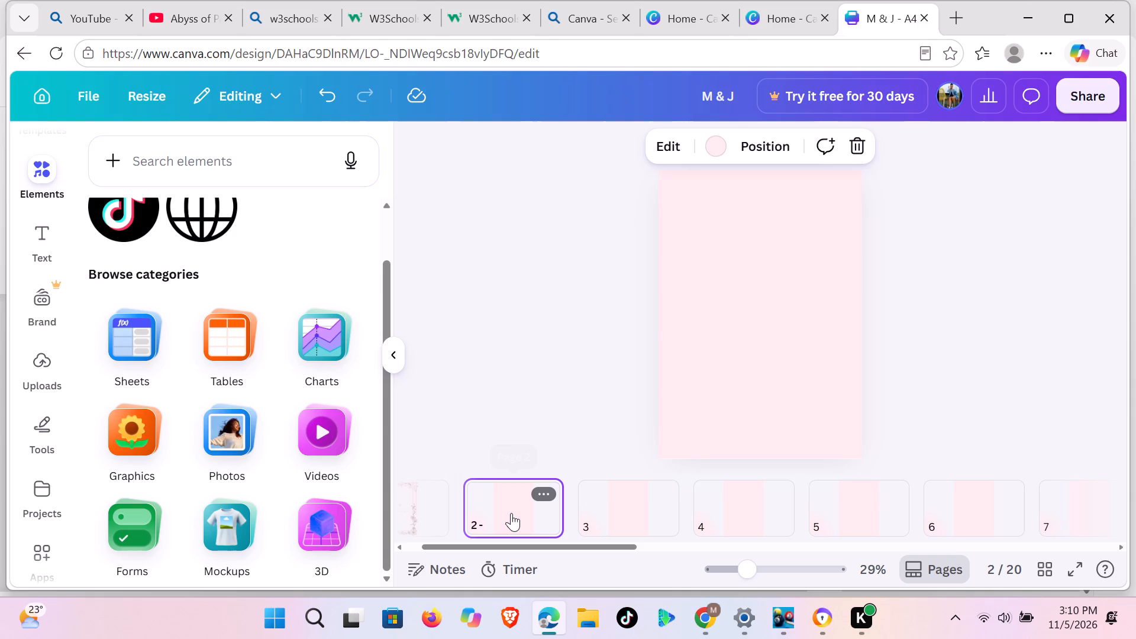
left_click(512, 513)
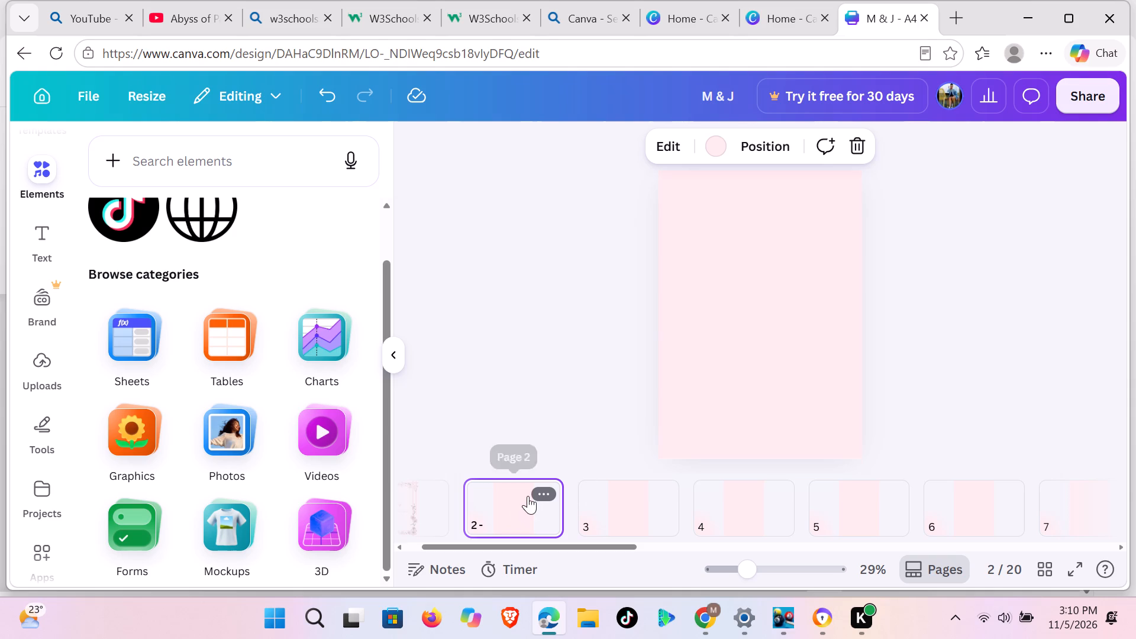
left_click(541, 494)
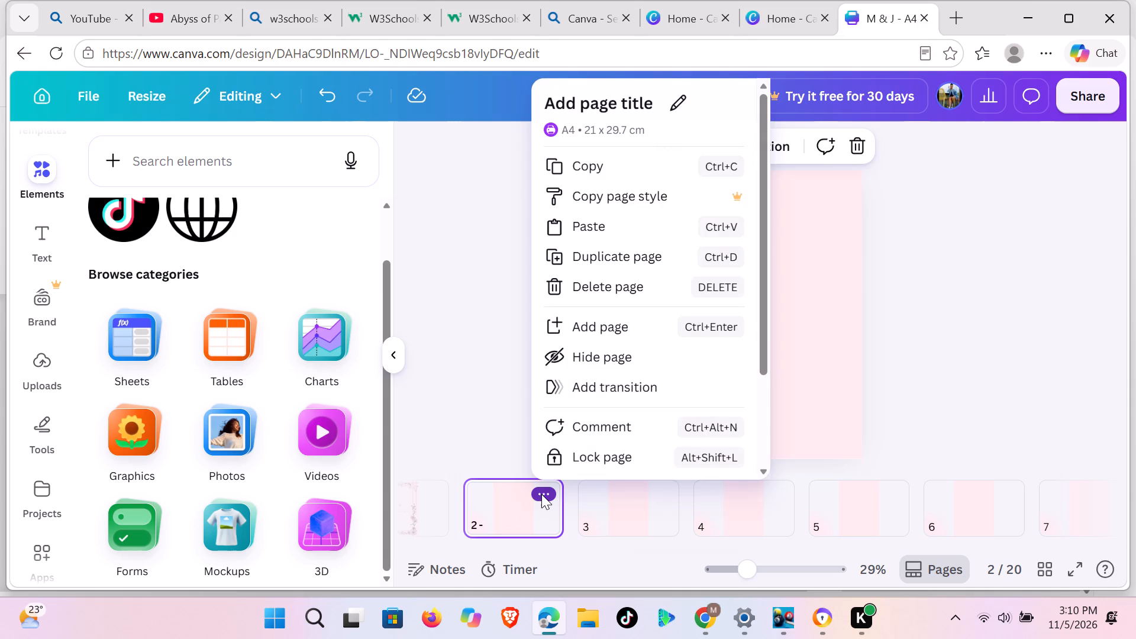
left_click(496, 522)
Find the line drawing of a cat with her kitten among the uploaded images and add it to page 2.
left_click(46, 354)
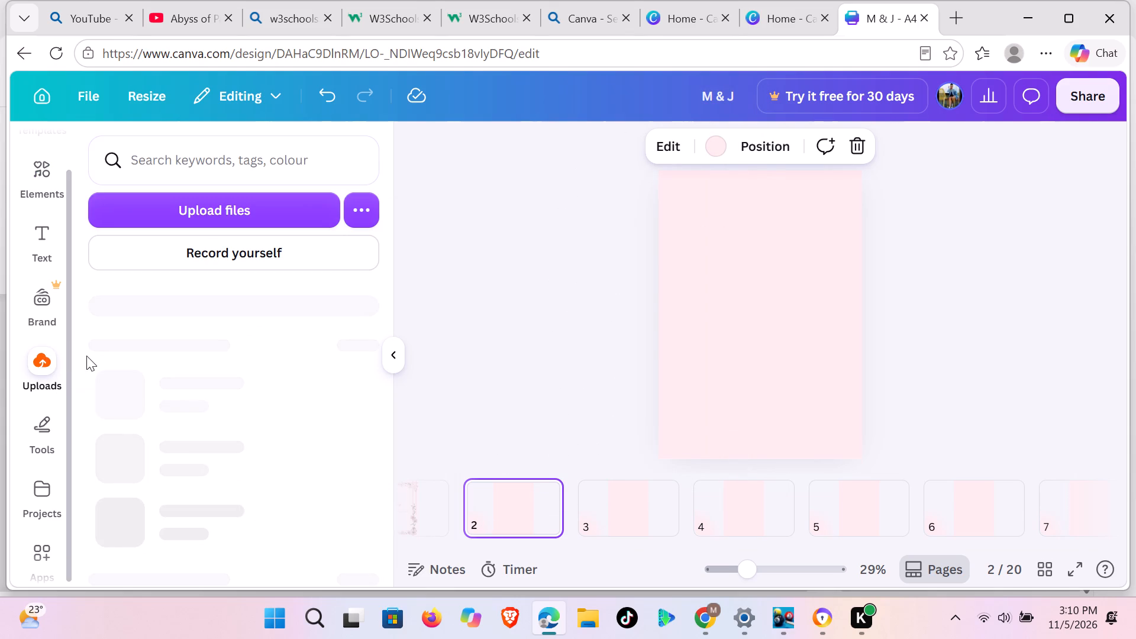
scroll(208, 435, "down", 1)
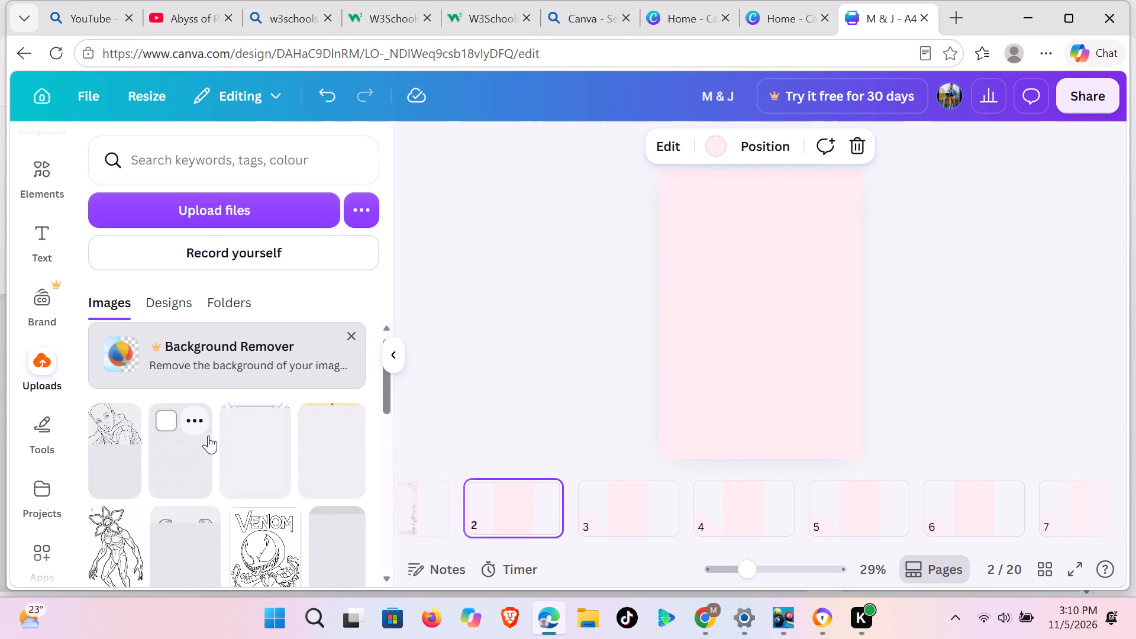
scroll(208, 435, "down", 1)
scroll(208, 435, "up", 2)
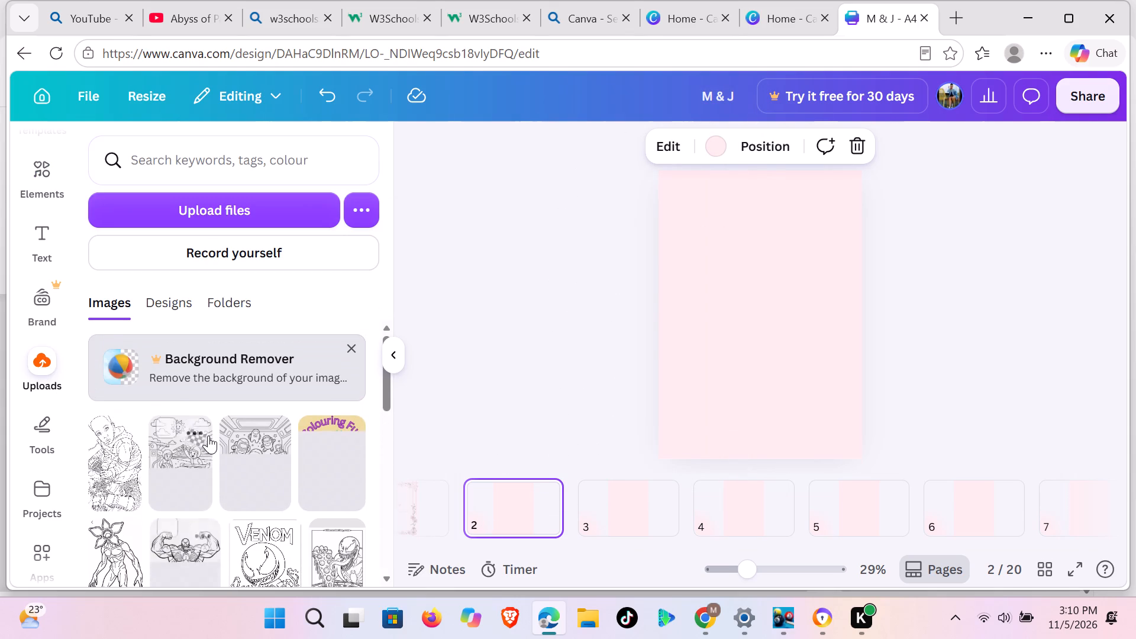
scroll(208, 436, "down", 4)
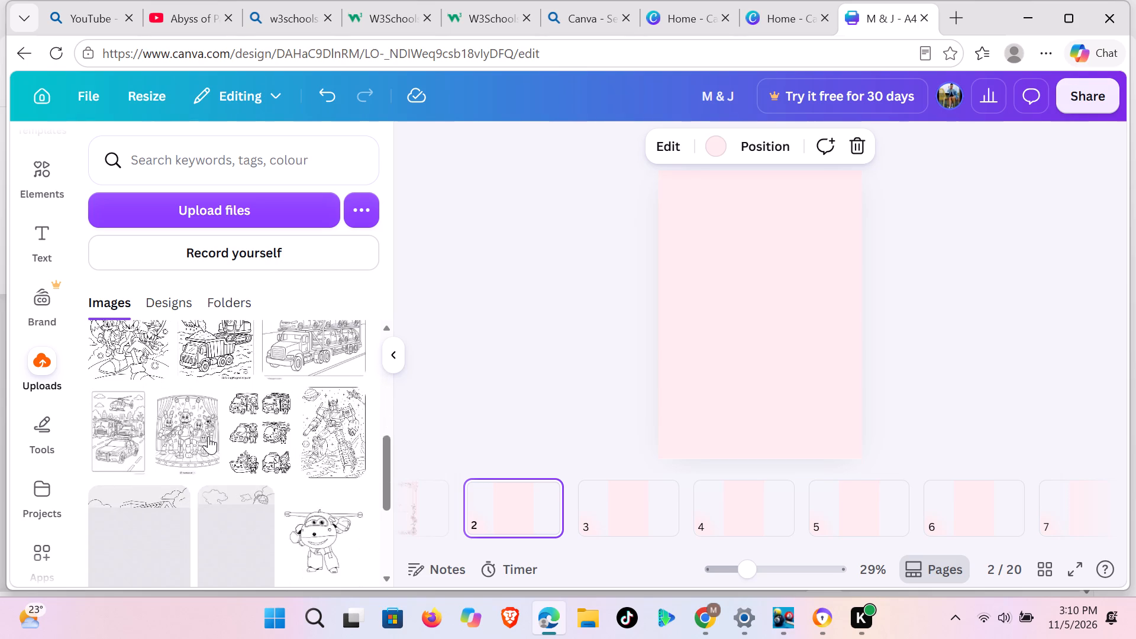
scroll(208, 436, "down", 5)
scroll(208, 436, "up", 2)
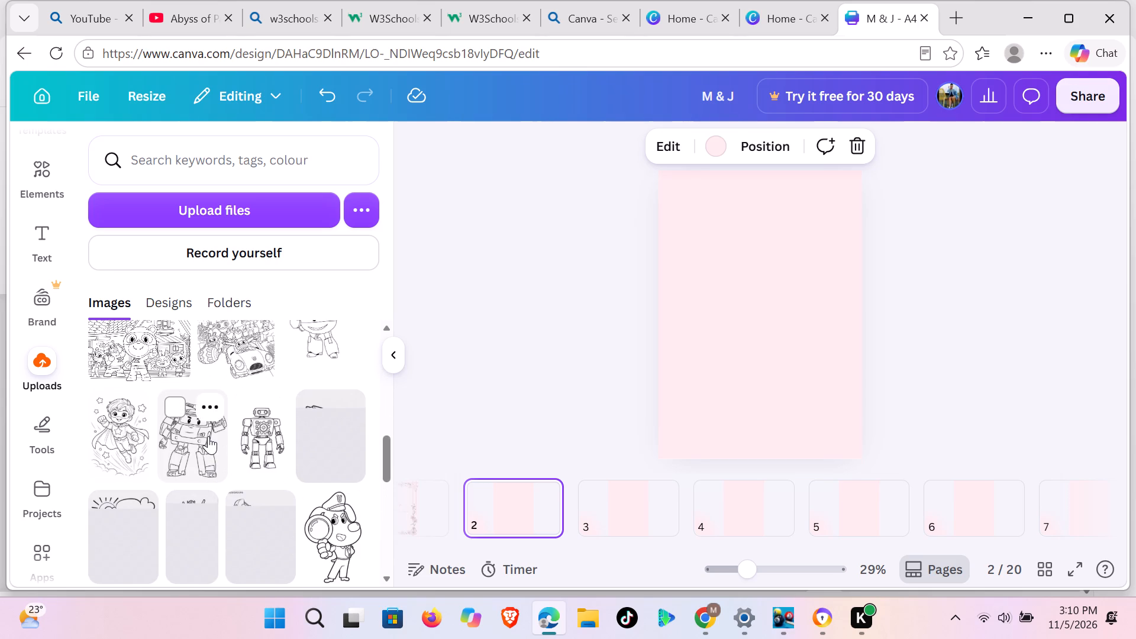
scroll(208, 436, "down", 4)
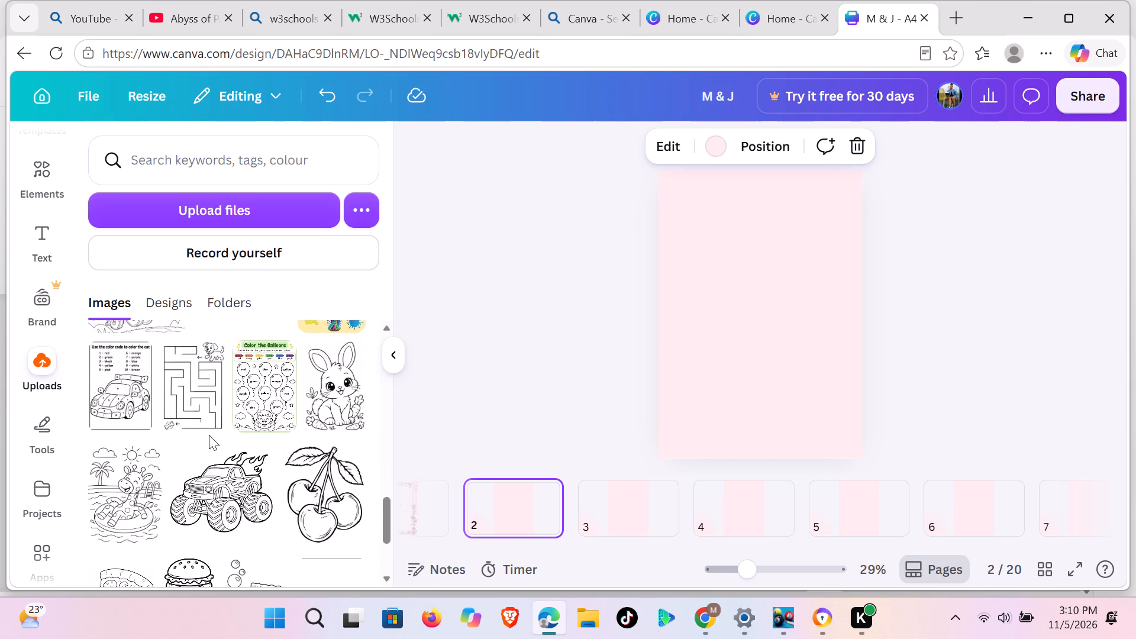
scroll(209, 440, "down", 3)
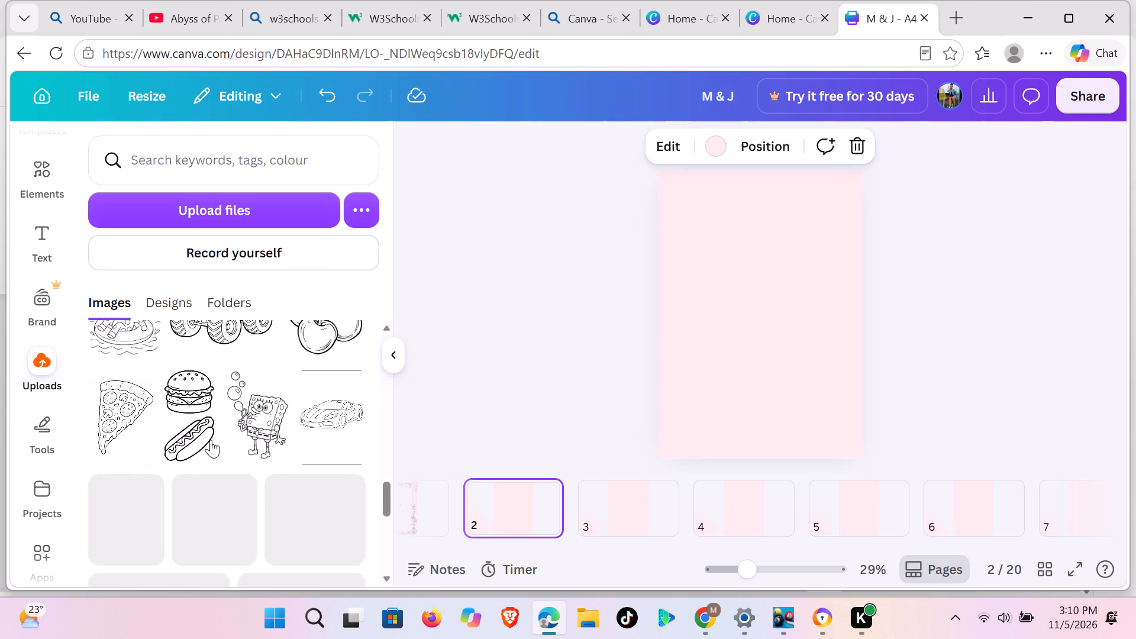
scroll(211, 440, "down", 2)
scroll(211, 440, "up", 3)
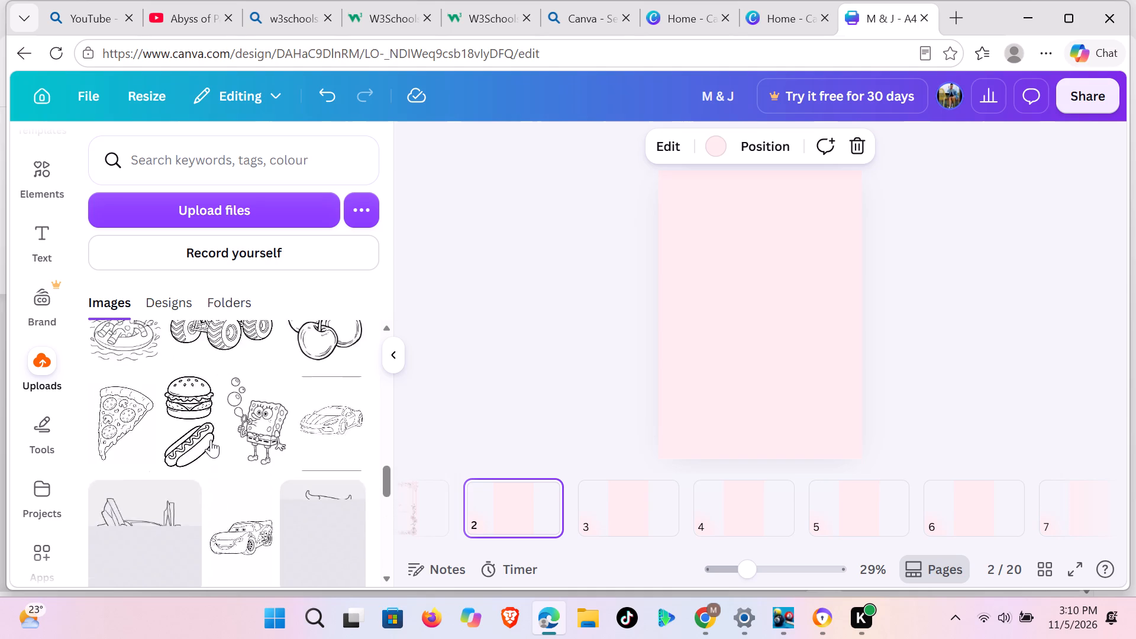
scroll(211, 440, "up", 2)
scroll(211, 440, "down", 3)
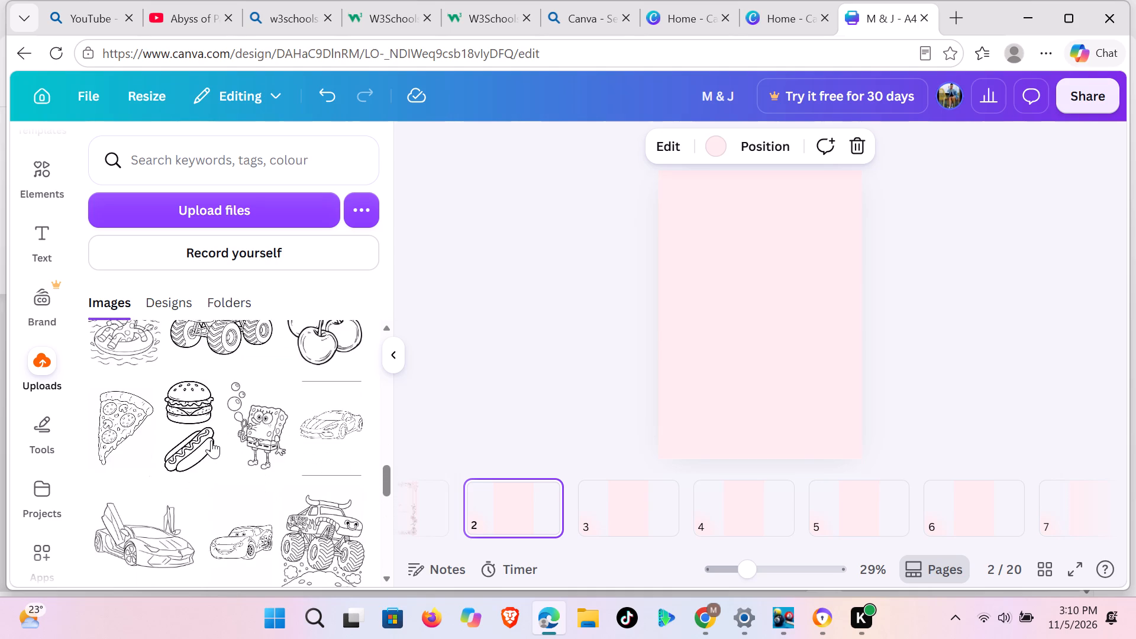
scroll(211, 440, "down", 2)
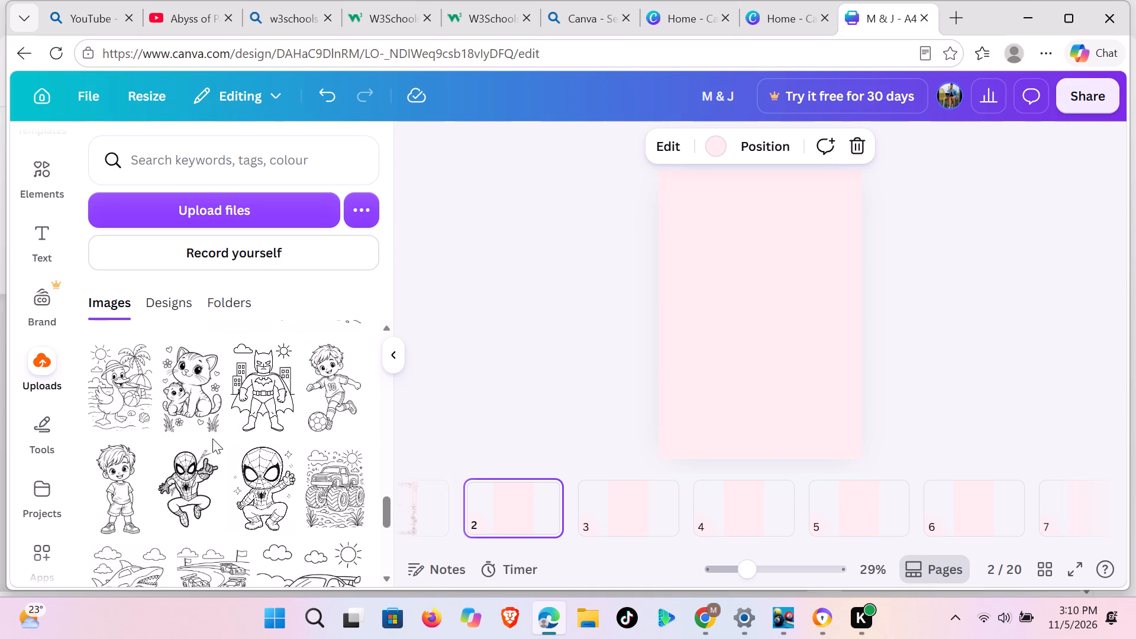
left_click(210, 427)
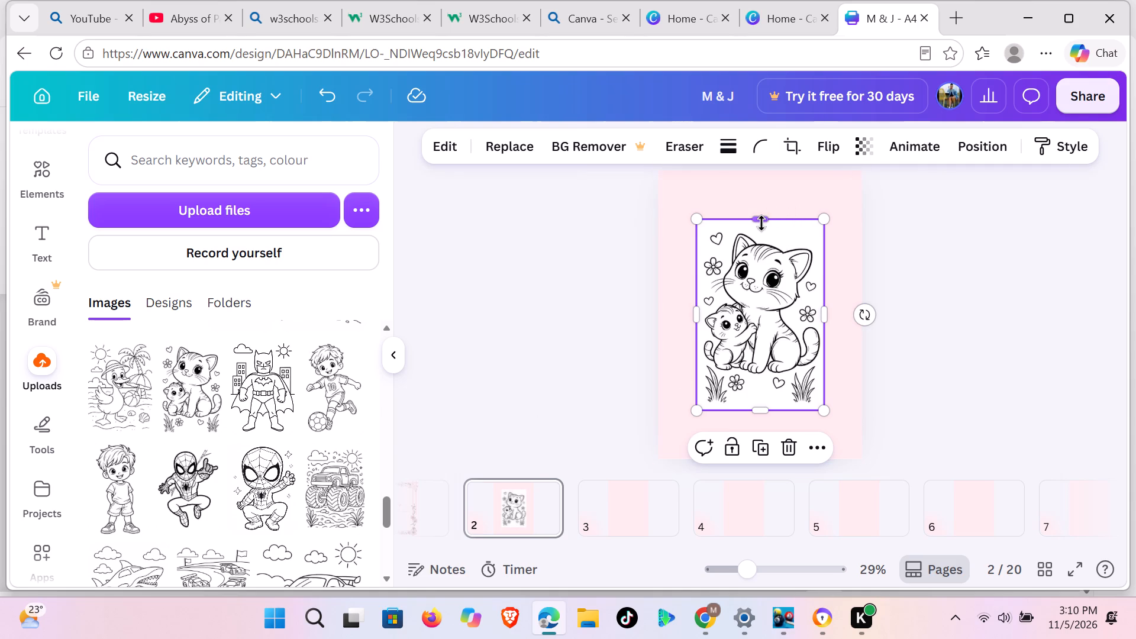
Enlarge and stretch the cat and kitten drawing until it covers all of page 2, edge to edge.
left_click_drag(759, 221, 752, 188)
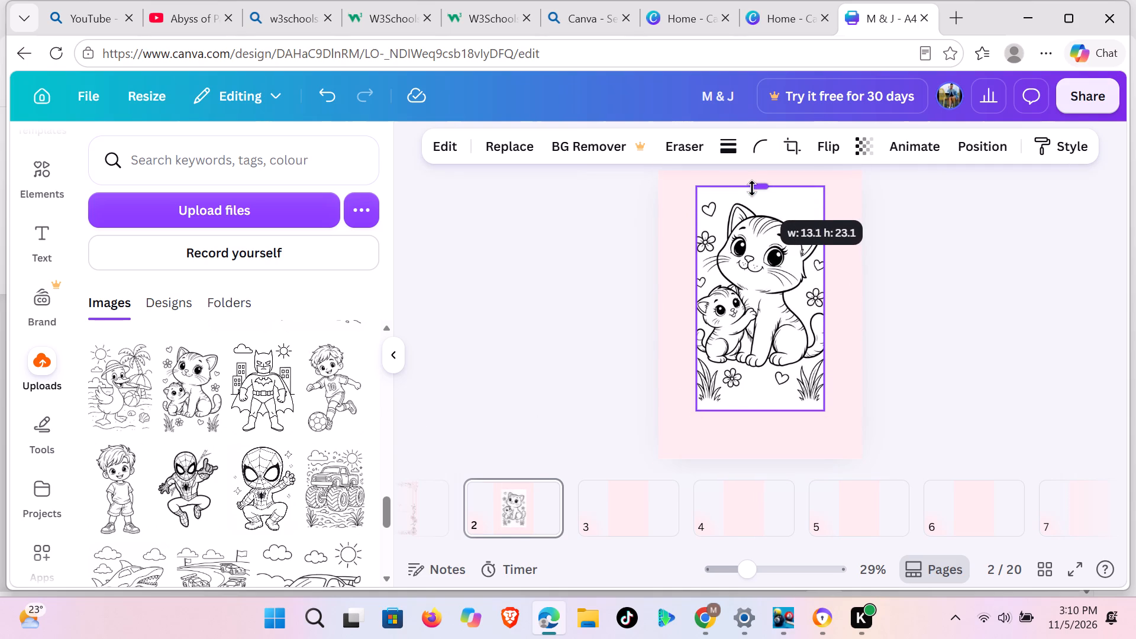
left_click_drag(752, 188, 774, 217)
left_click_drag(693, 409, 683, 471)
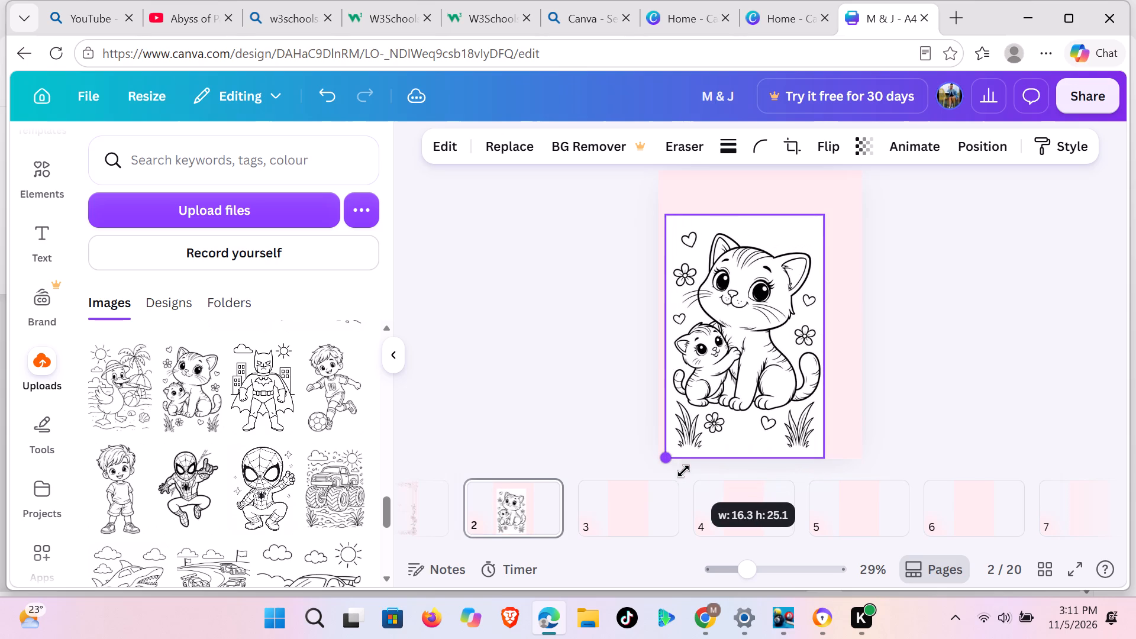
left_click_drag(683, 471, 681, 477)
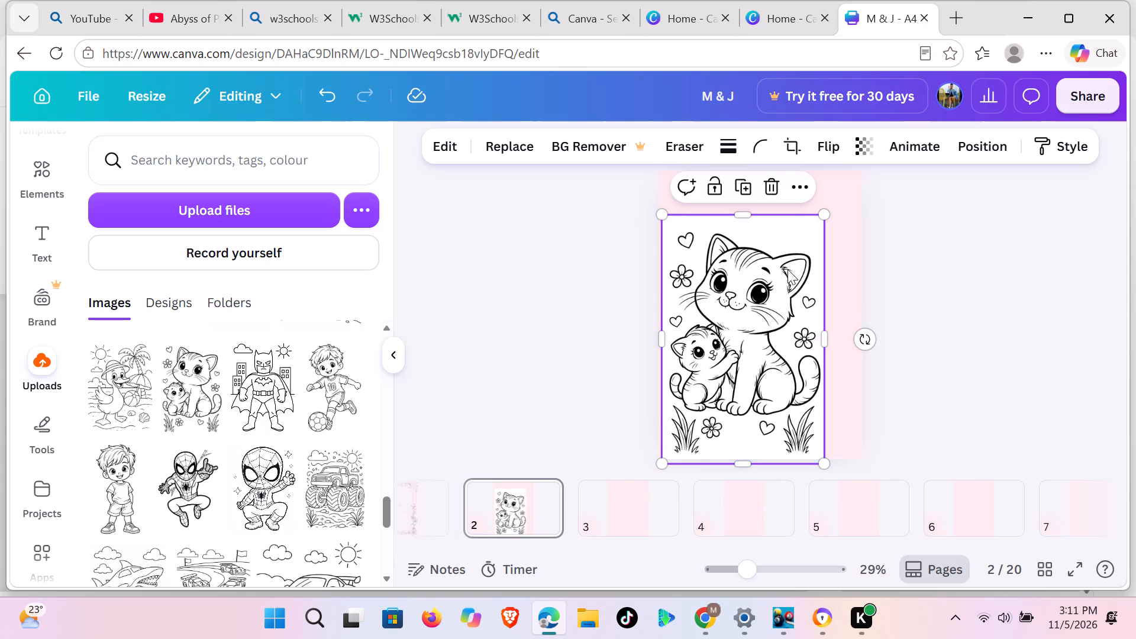
left_click_drag(744, 213, 746, 212)
left_click_drag(746, 212, 788, 208)
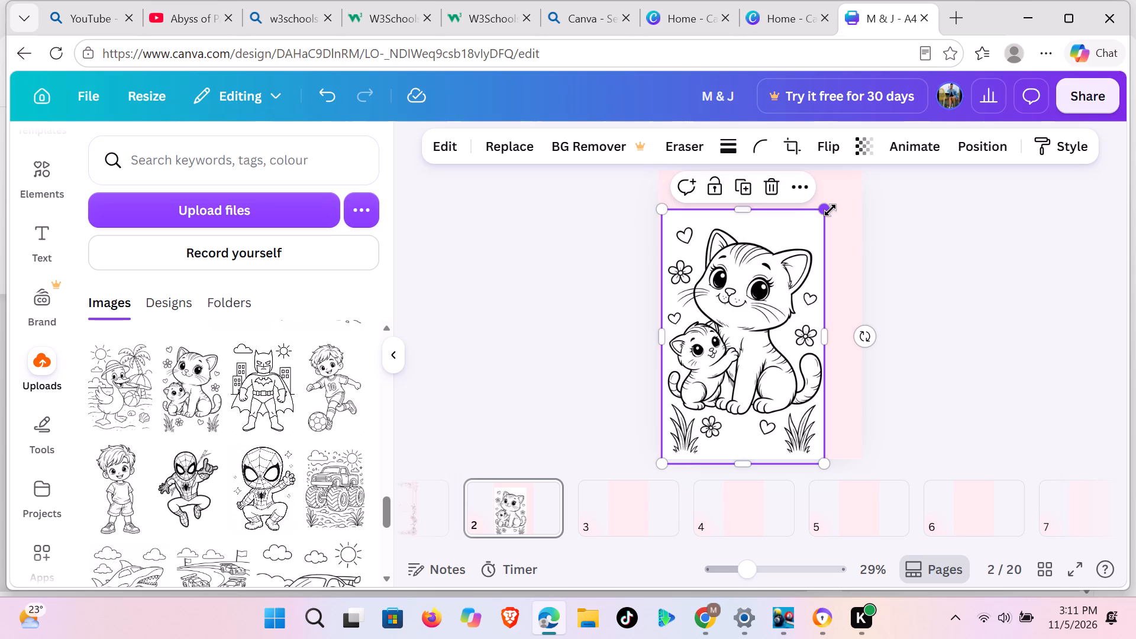
left_click_drag(828, 210, 853, 199)
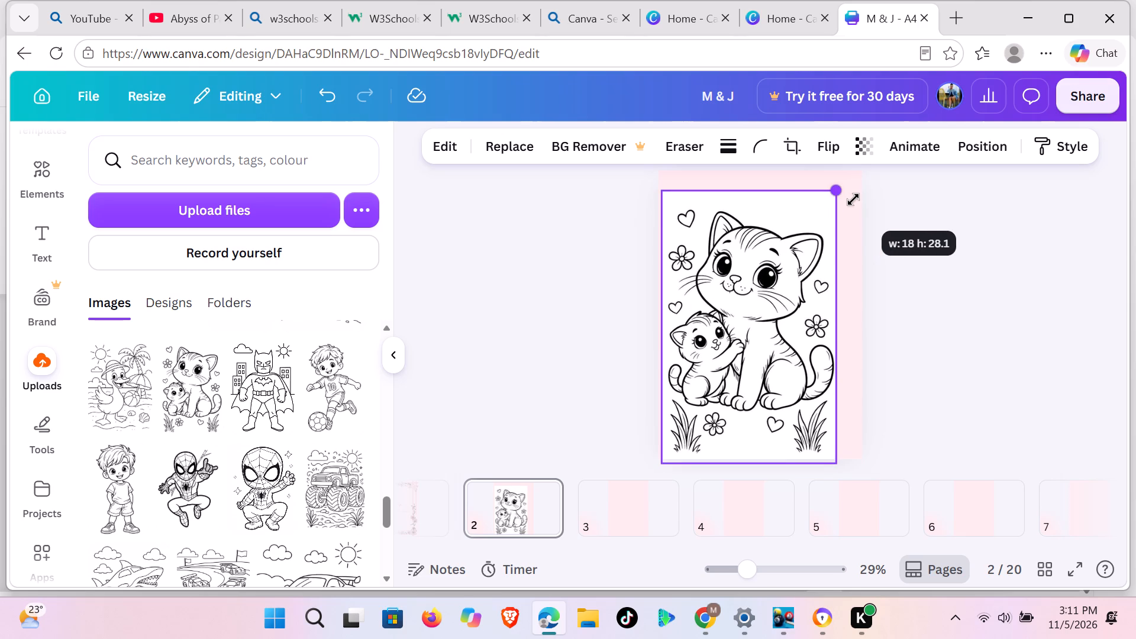
left_click_drag(853, 199, 916, 198)
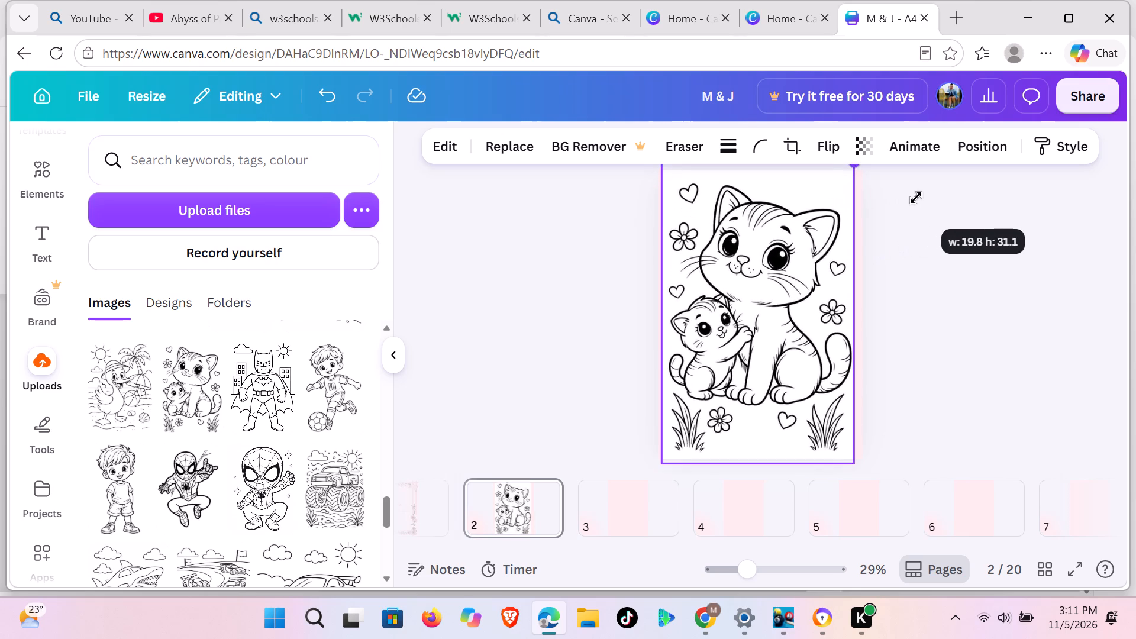
left_click_drag(916, 198, 933, 200)
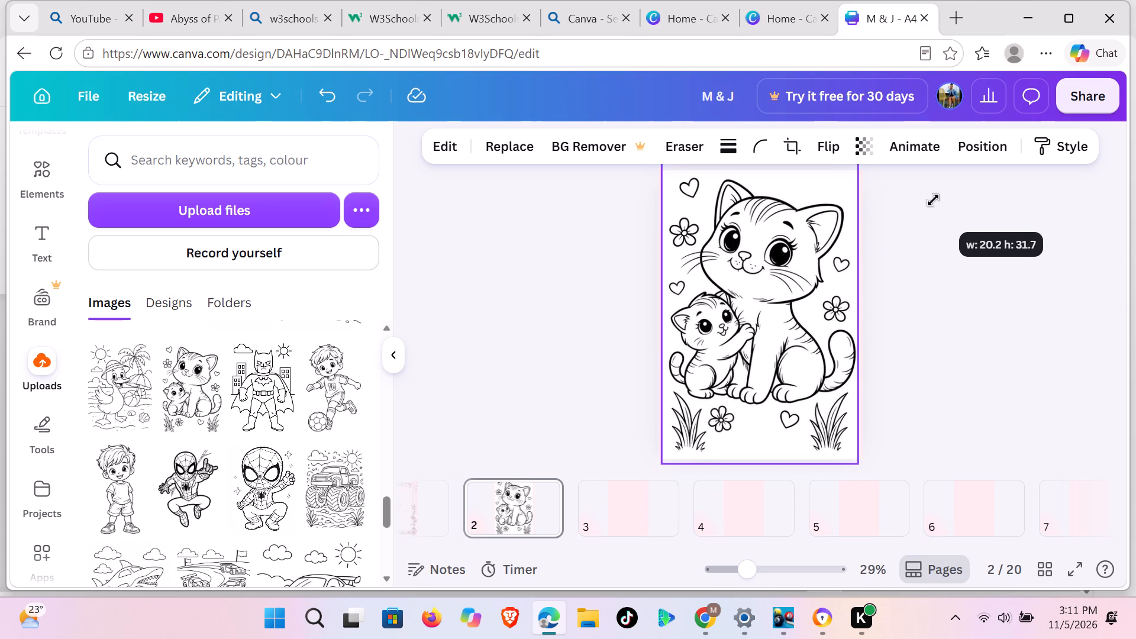
left_click_drag(933, 200, 937, 198)
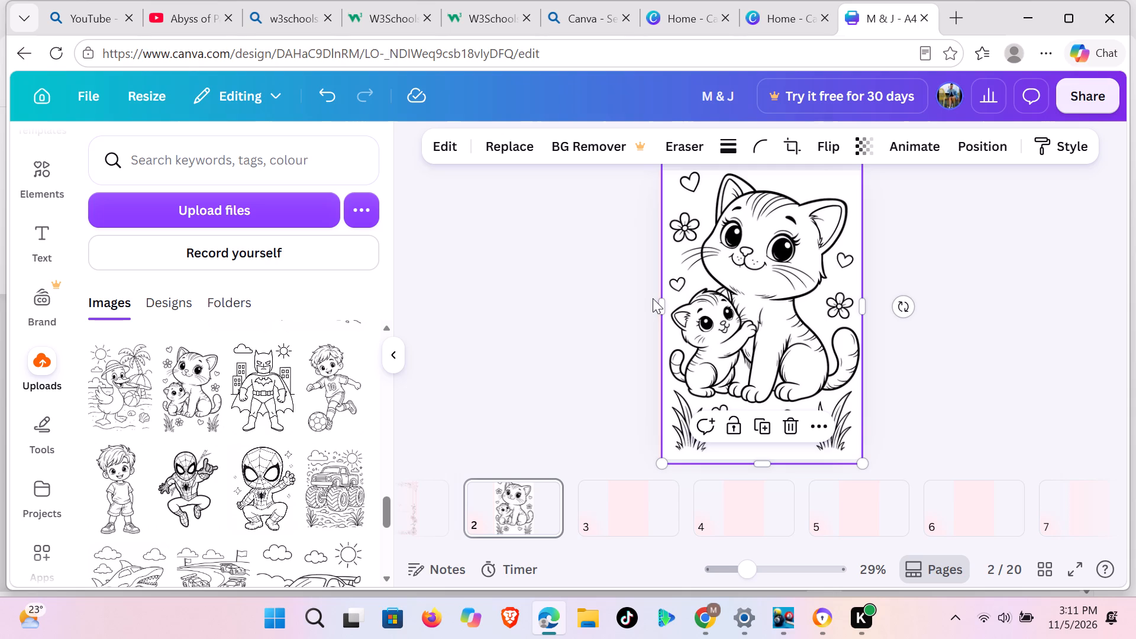
left_click_drag(662, 304, 661, 311)
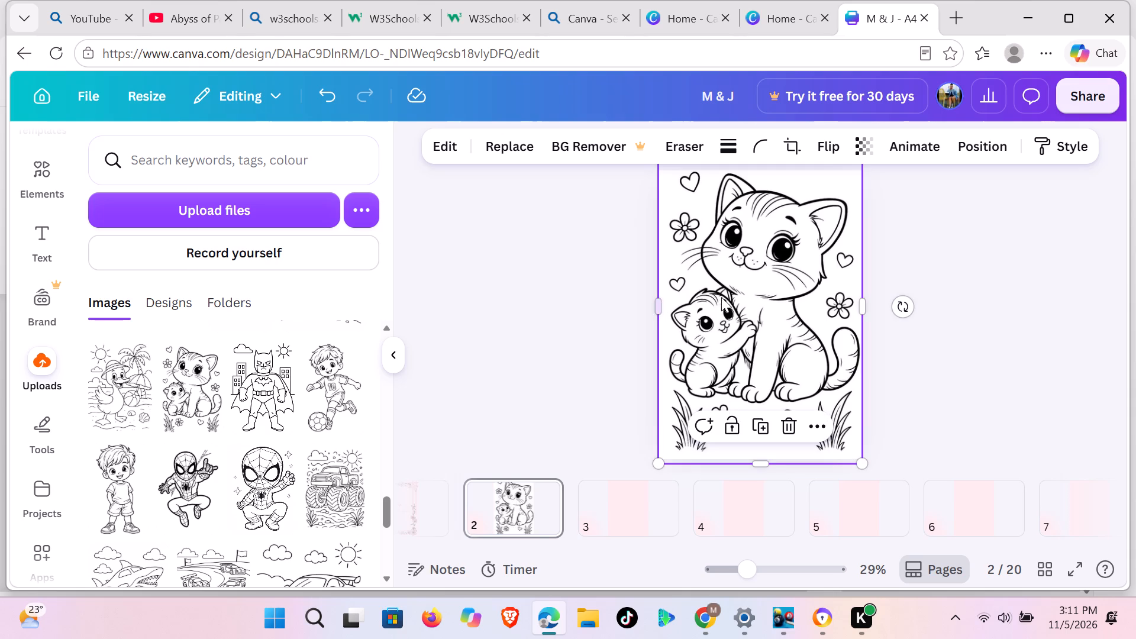
scroll(924, 306, "down", 4)
left_click_drag(918, 314, 925, 342)
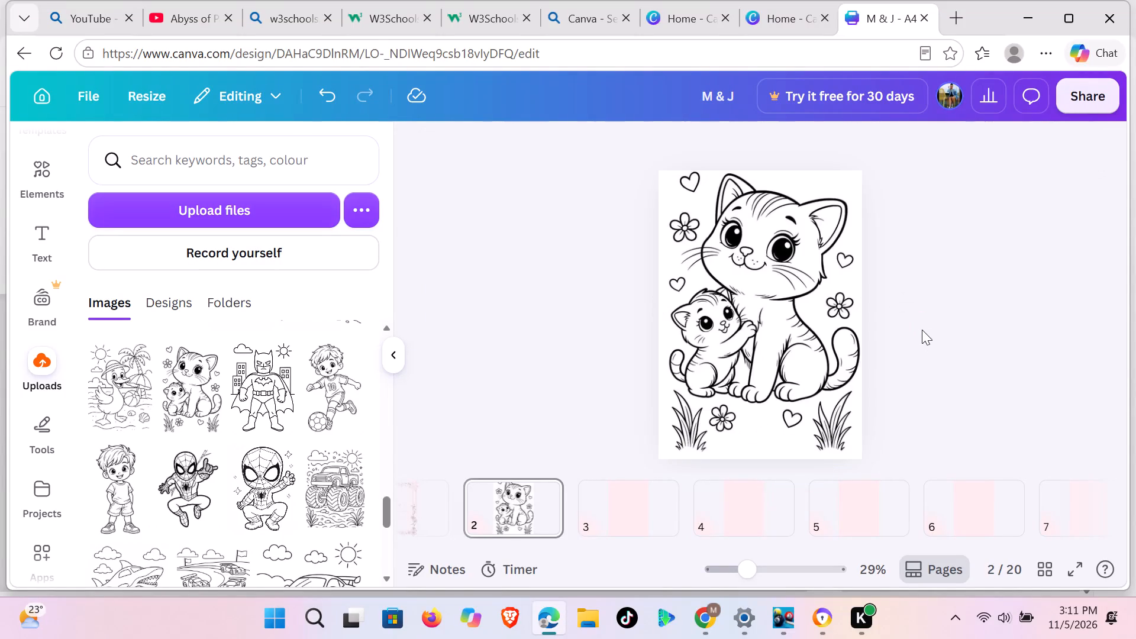
Go to page 3 and check the uploaded designs and folders for colouring material.
left_click(622, 497)
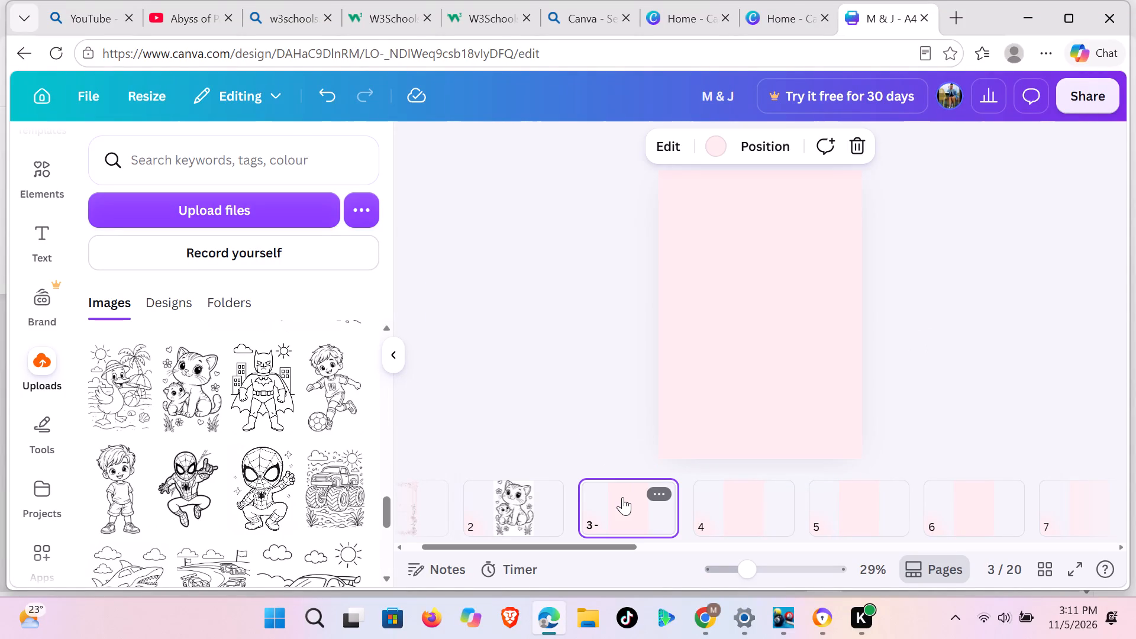
left_click(179, 304)
left_click(234, 304)
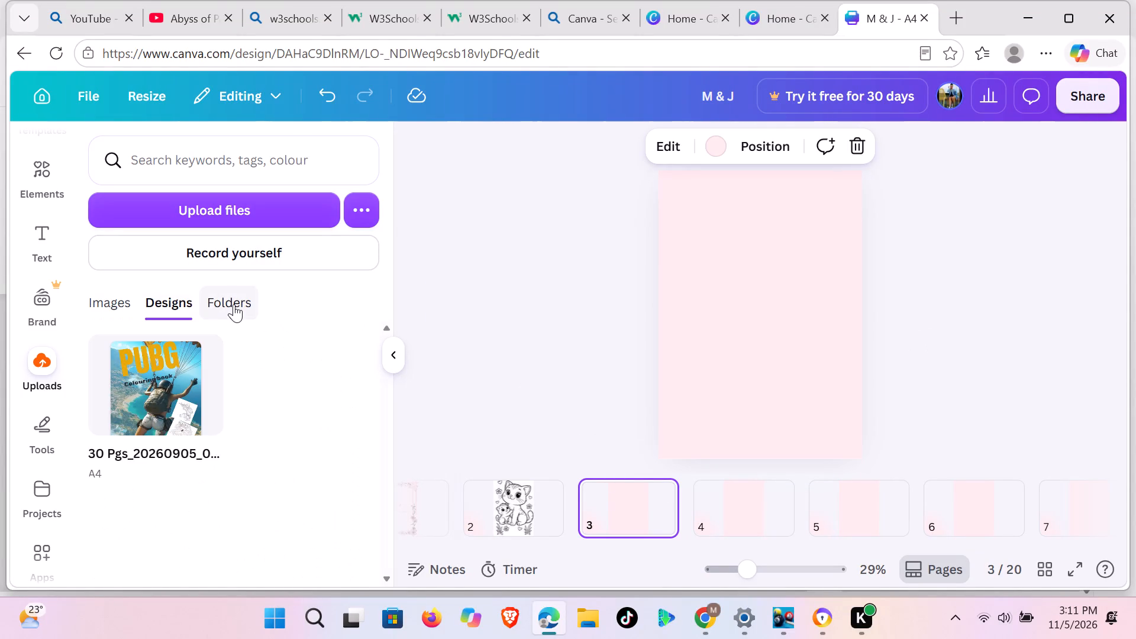
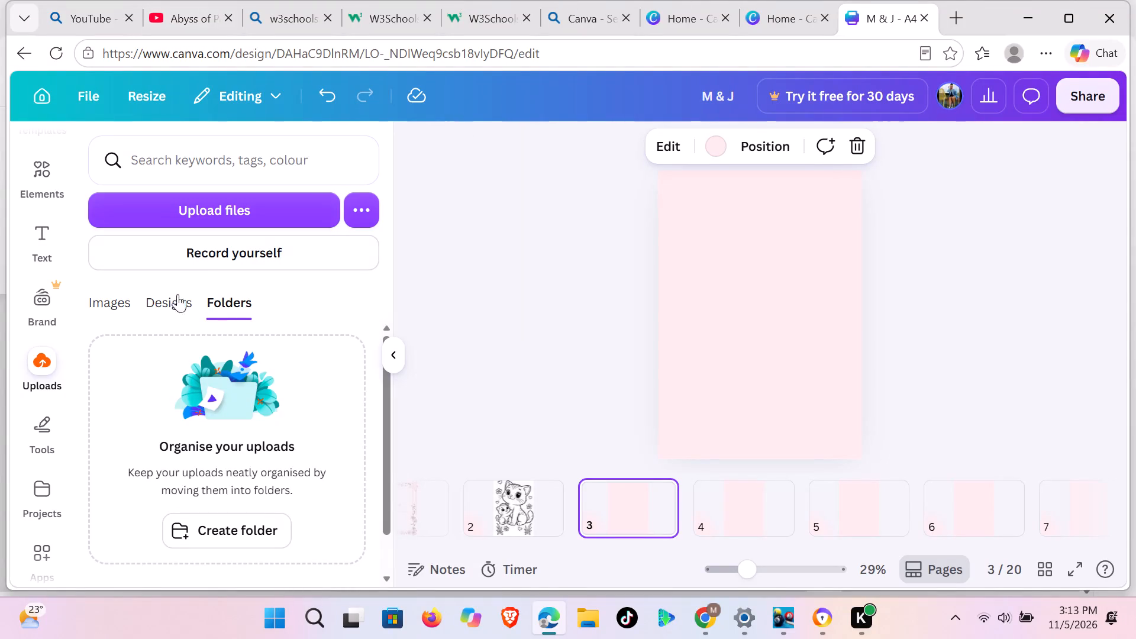
Recheck the uploaded designs and folders, and look further through the uploaded images for a line drawing for page 3.
left_click(128, 309)
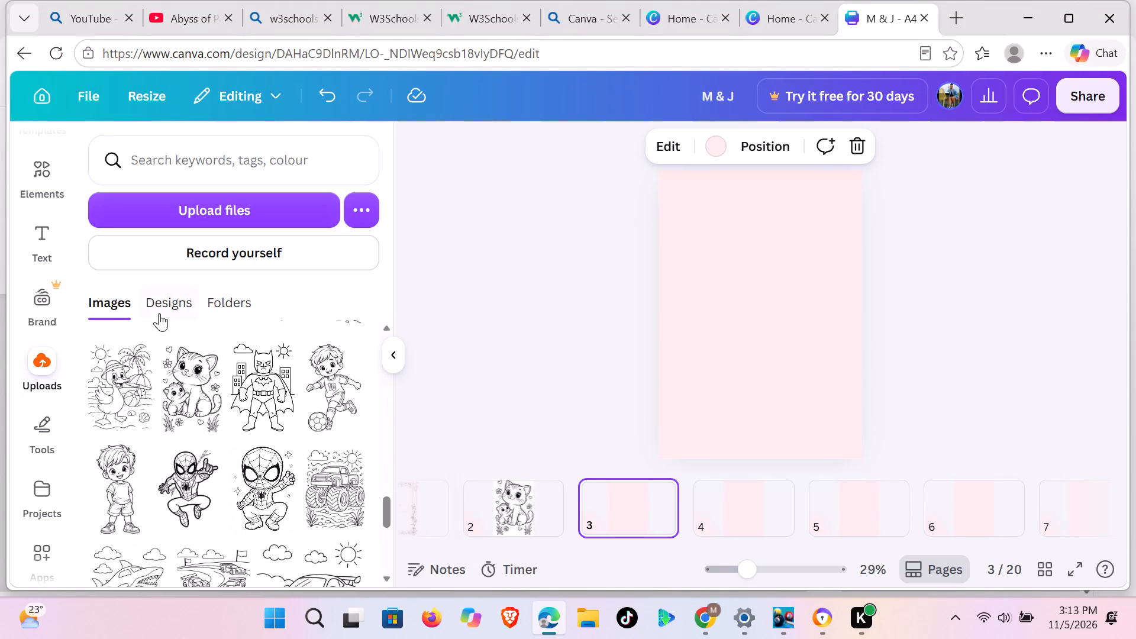
left_click(167, 307)
left_click(231, 313)
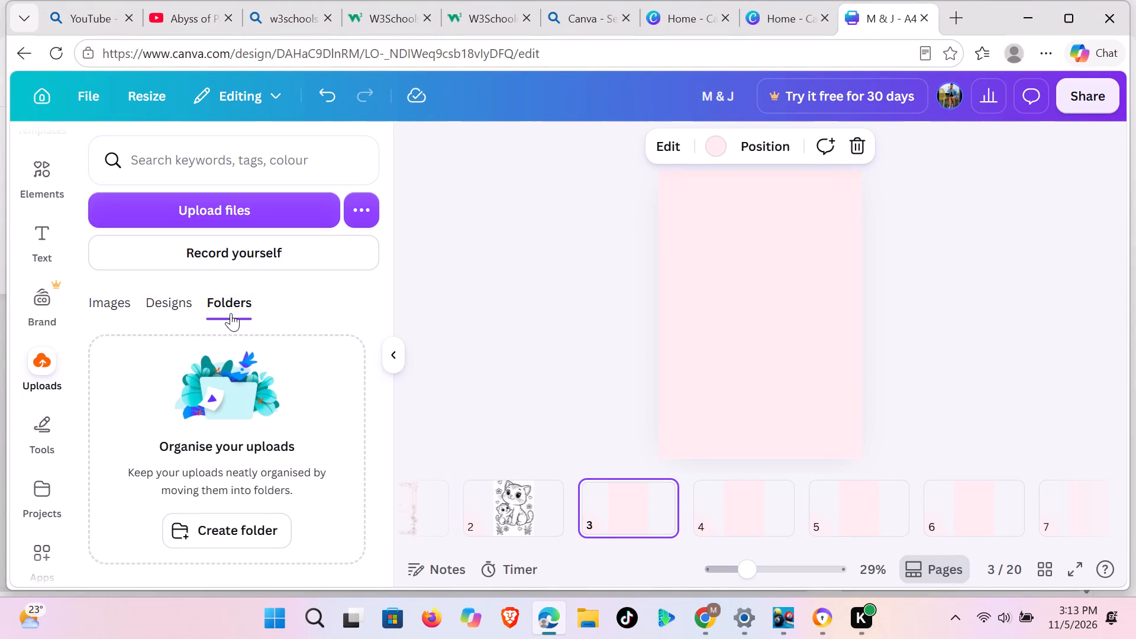
left_click(131, 303)
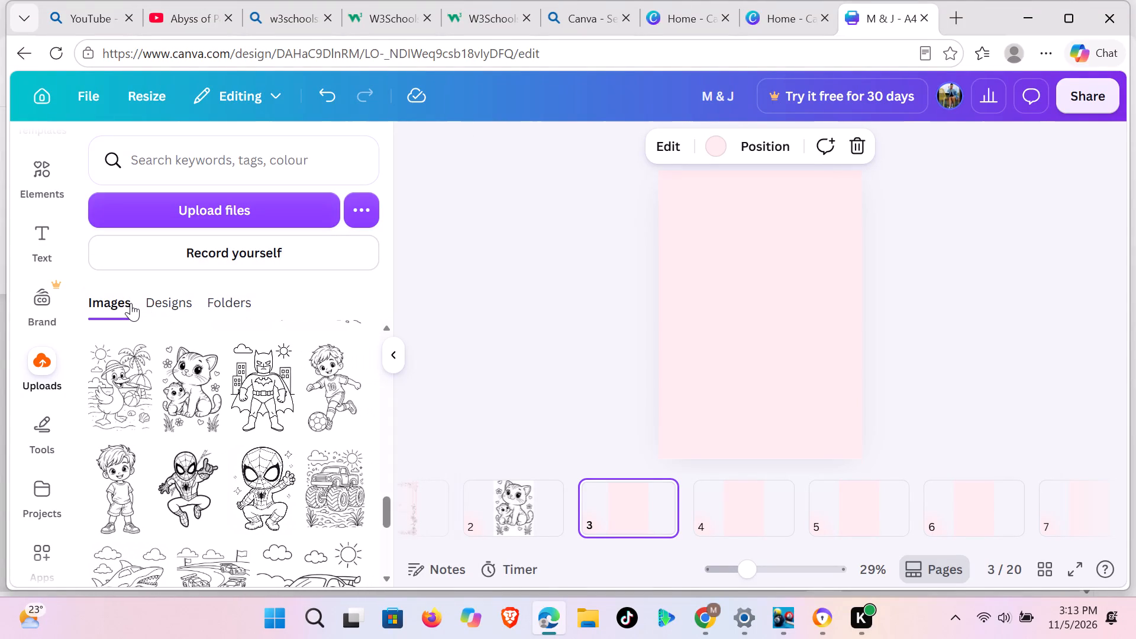
scroll(240, 401, "down", 15)
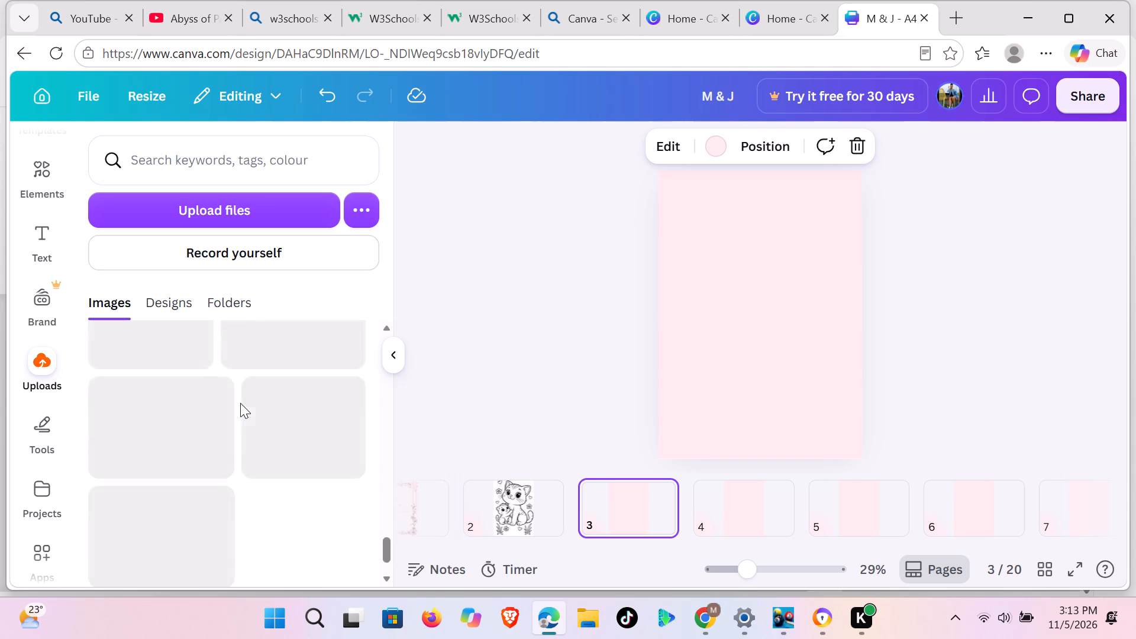
scroll(240, 401, "down", 4)
scroll(240, 398, "up", 2)
scroll(240, 398, "down", 6)
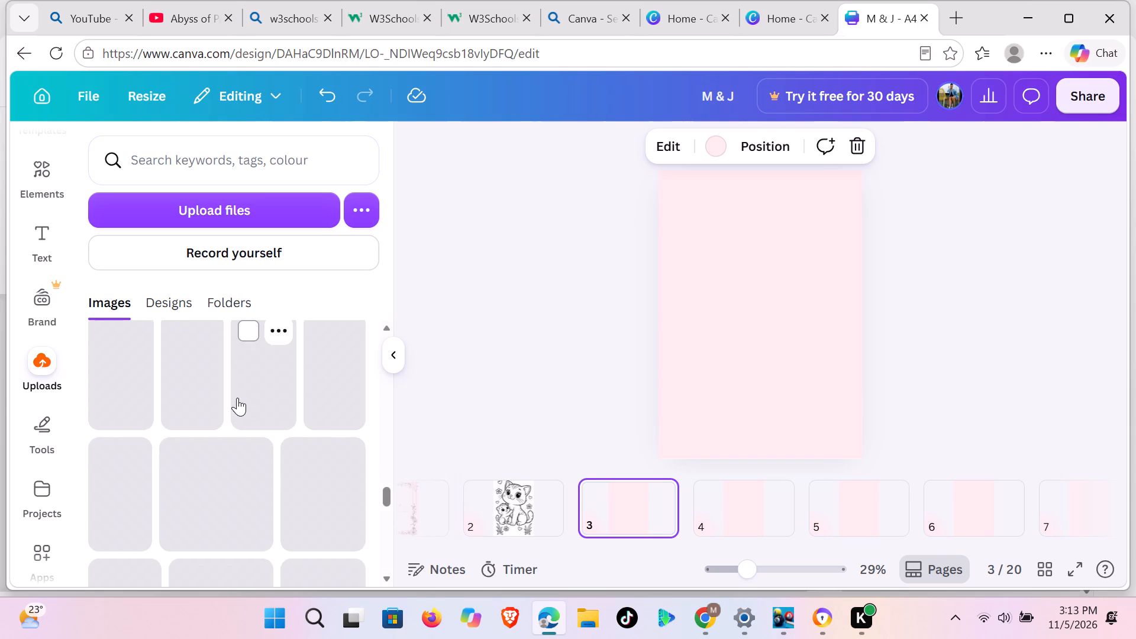
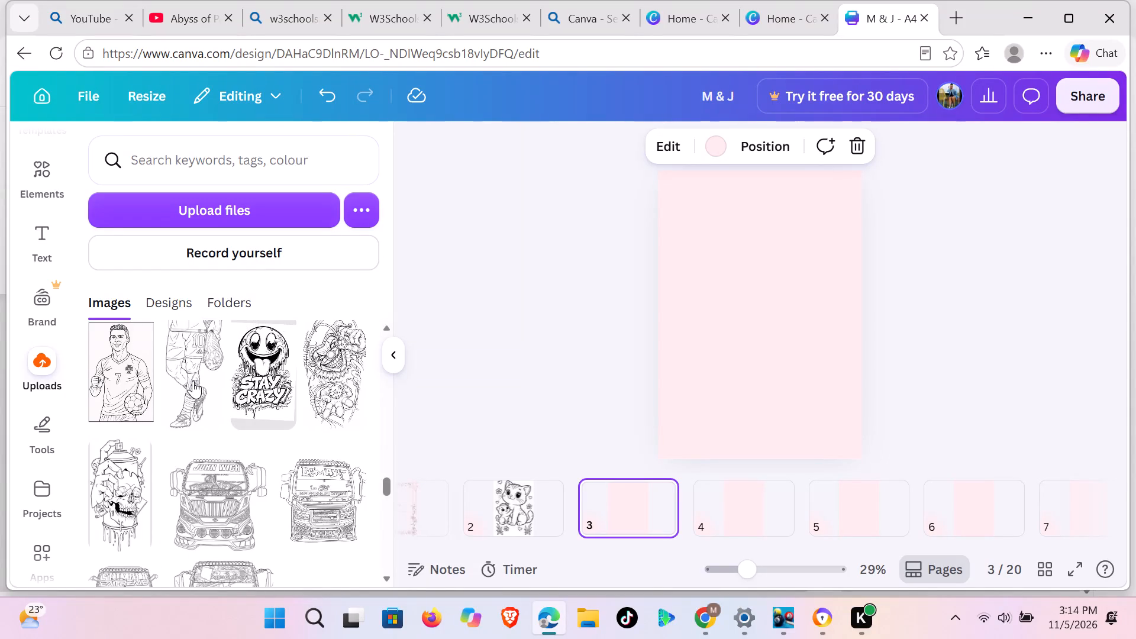
Look further down the uploaded images for a line drawing to use on page 3.
scroll(162, 435, "down", 13)
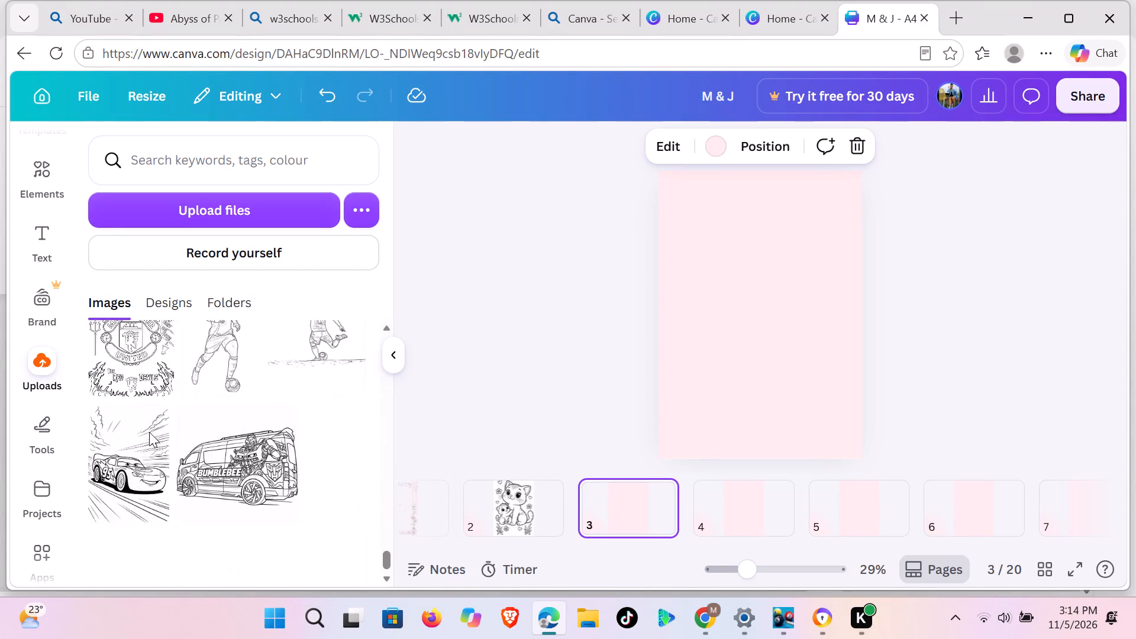
scroll(149, 432, "down", 8)
scroll(147, 422, "up", 2)
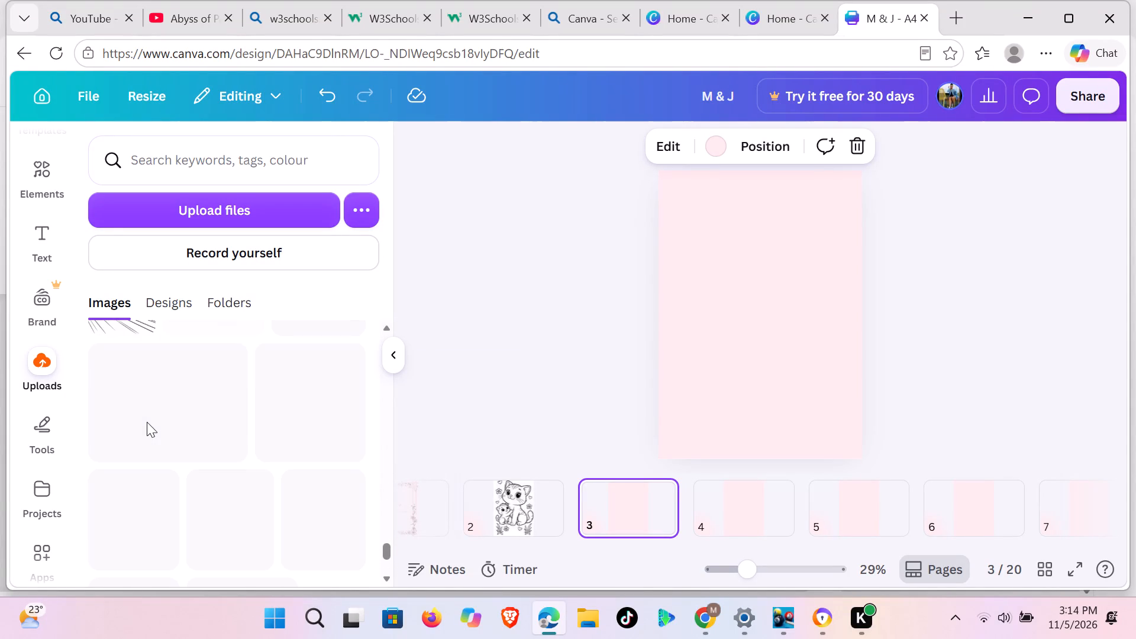
scroll(147, 422, "down", 8)
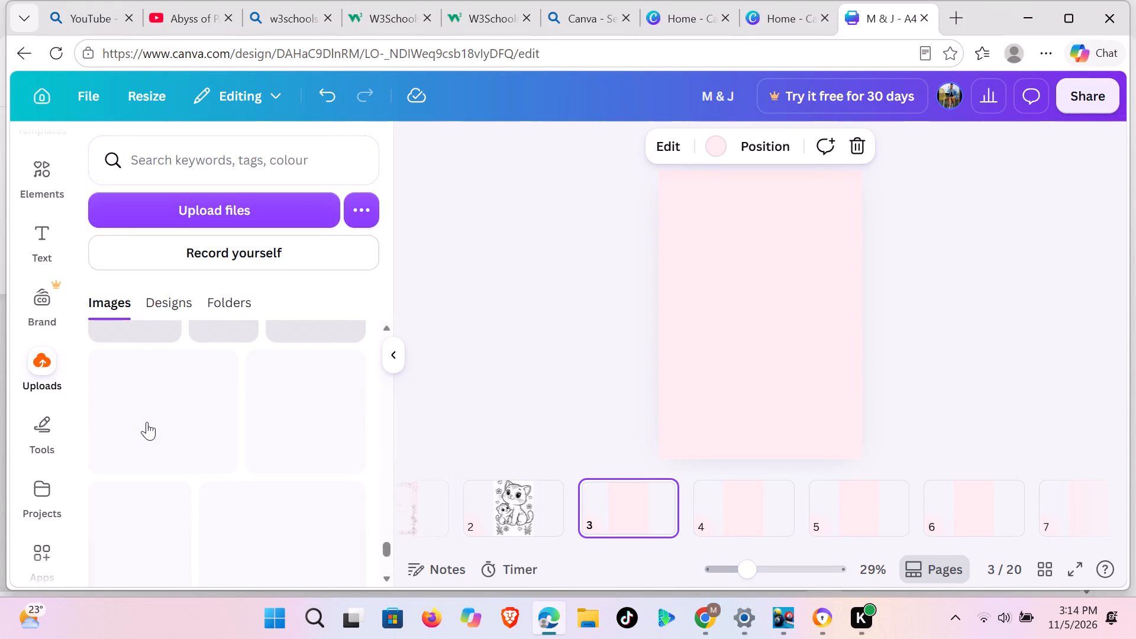
scroll(147, 422, "down", 10)
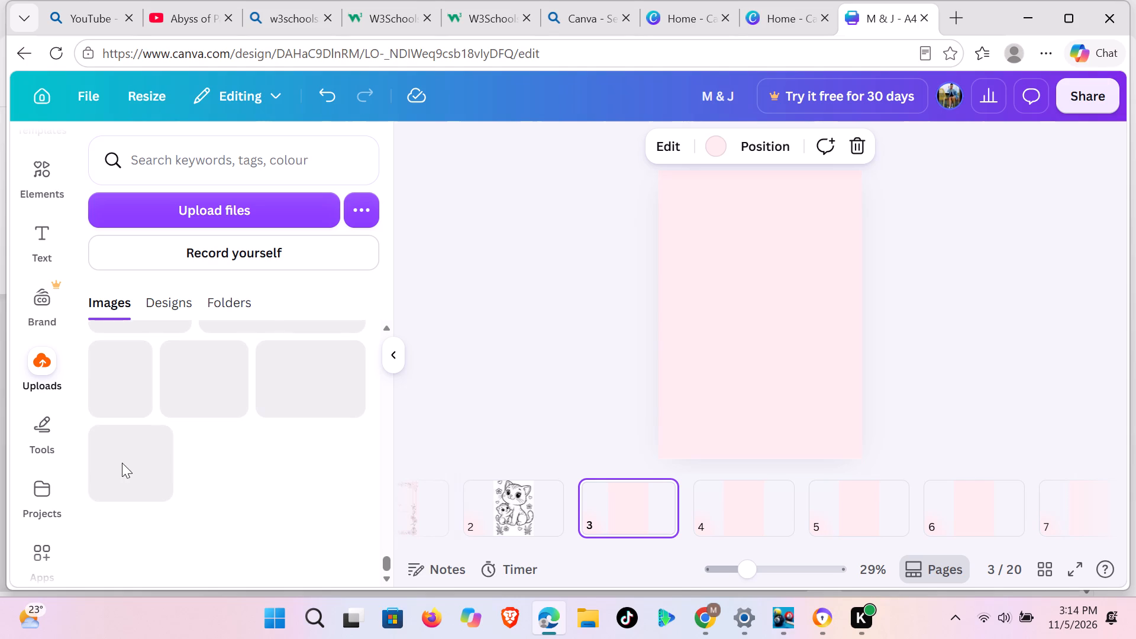
scroll(197, 407, "up", 3)
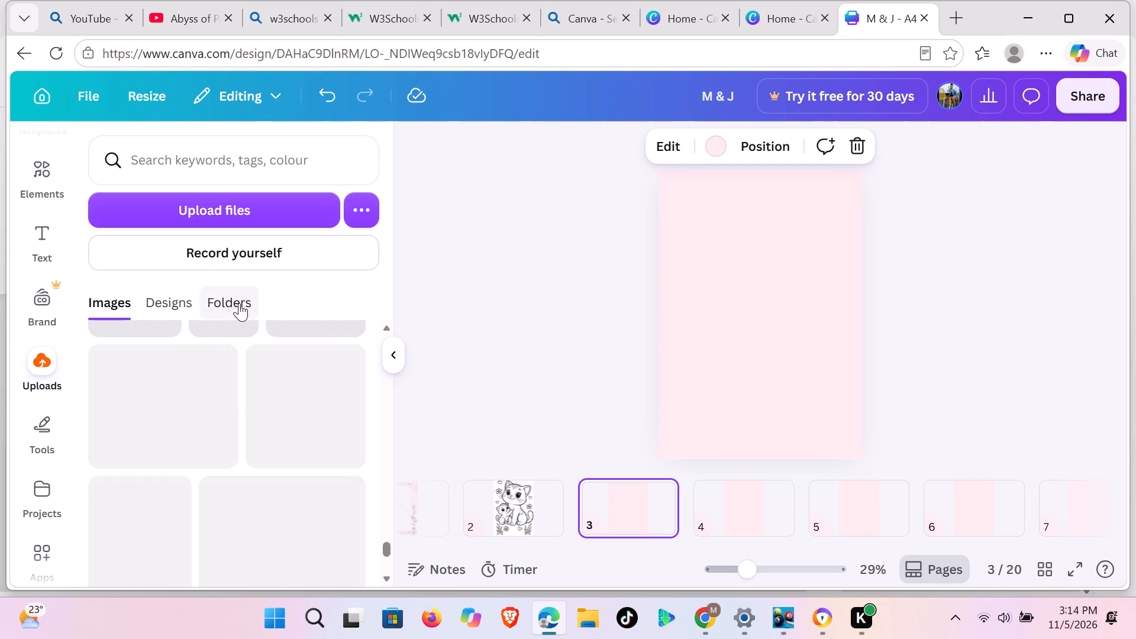
Check the upload folders and the extra upload options for more line drawings.
left_click(239, 303)
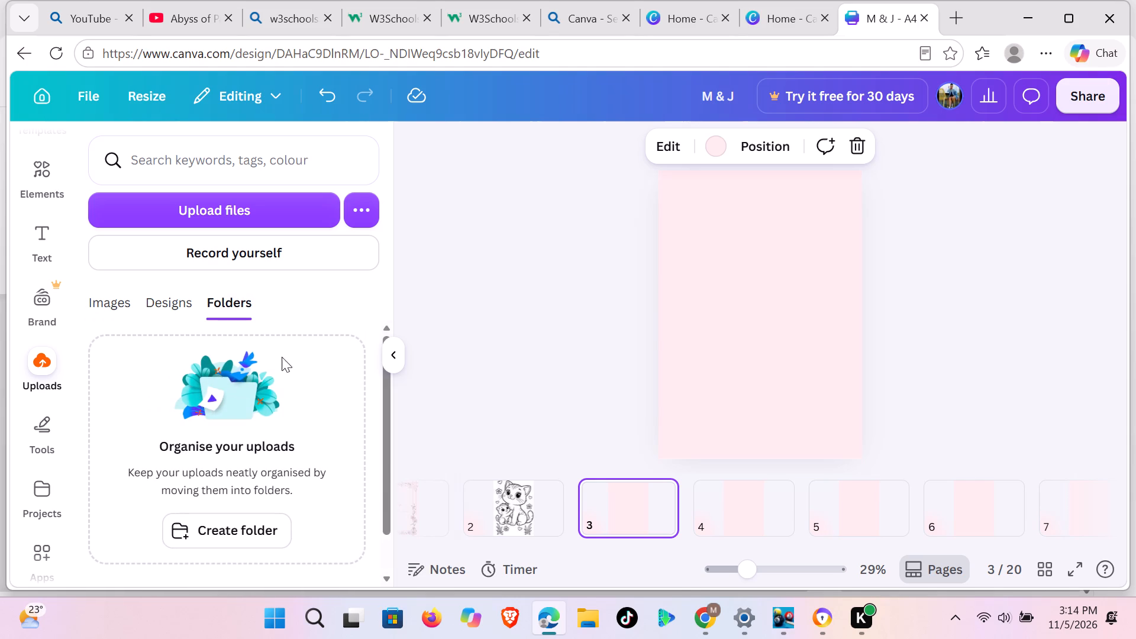
left_click(41, 316)
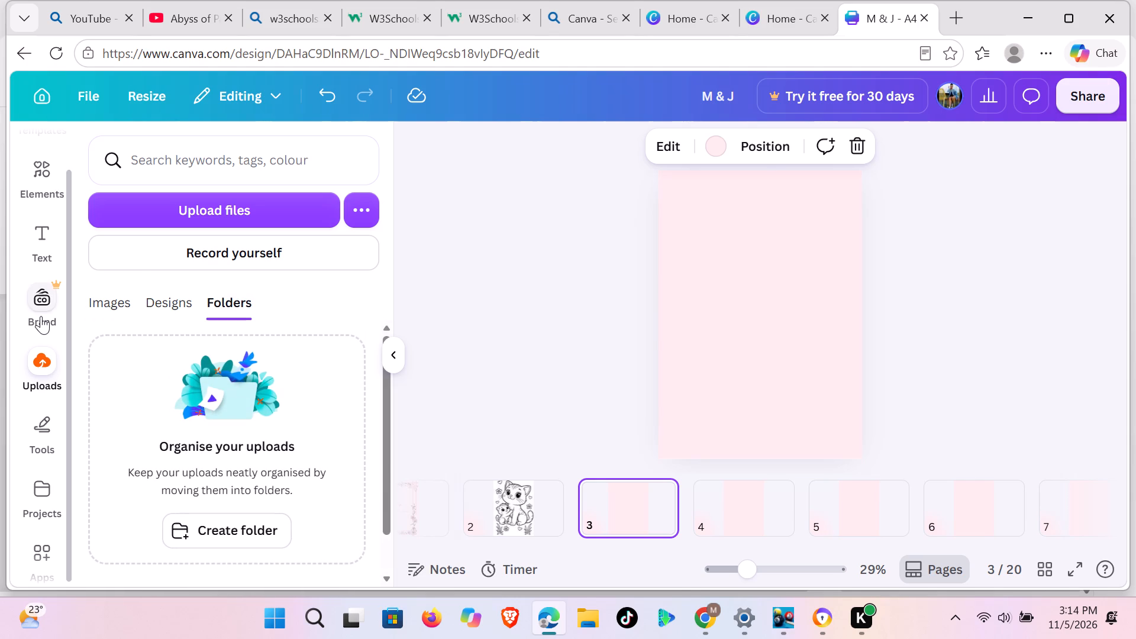
left_click(42, 377)
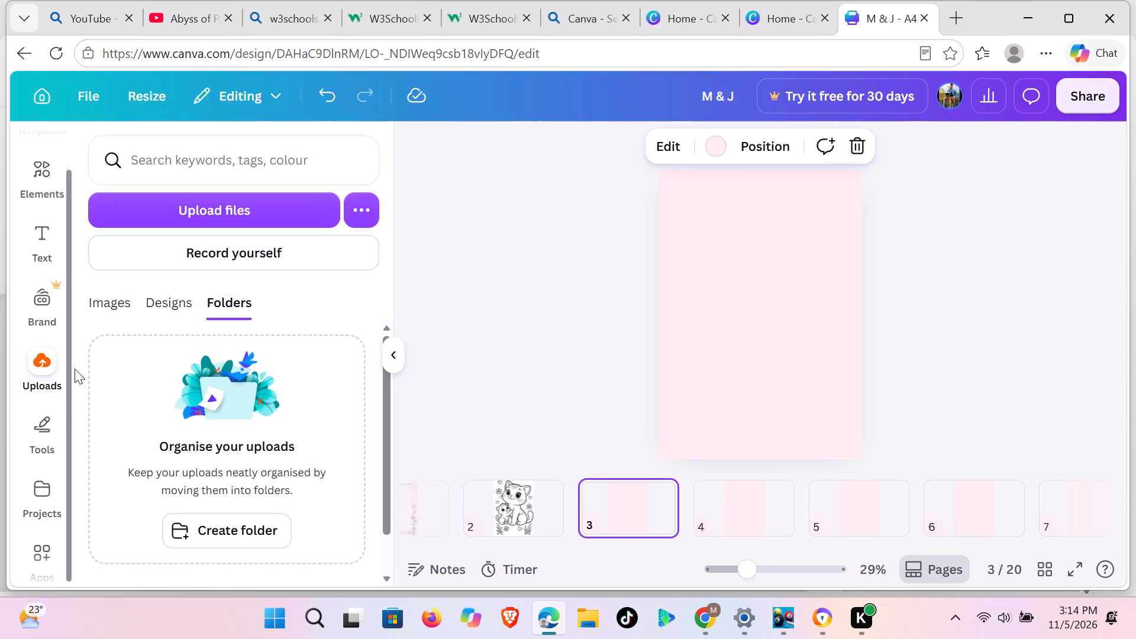
scroll(195, 283, "up", 4)
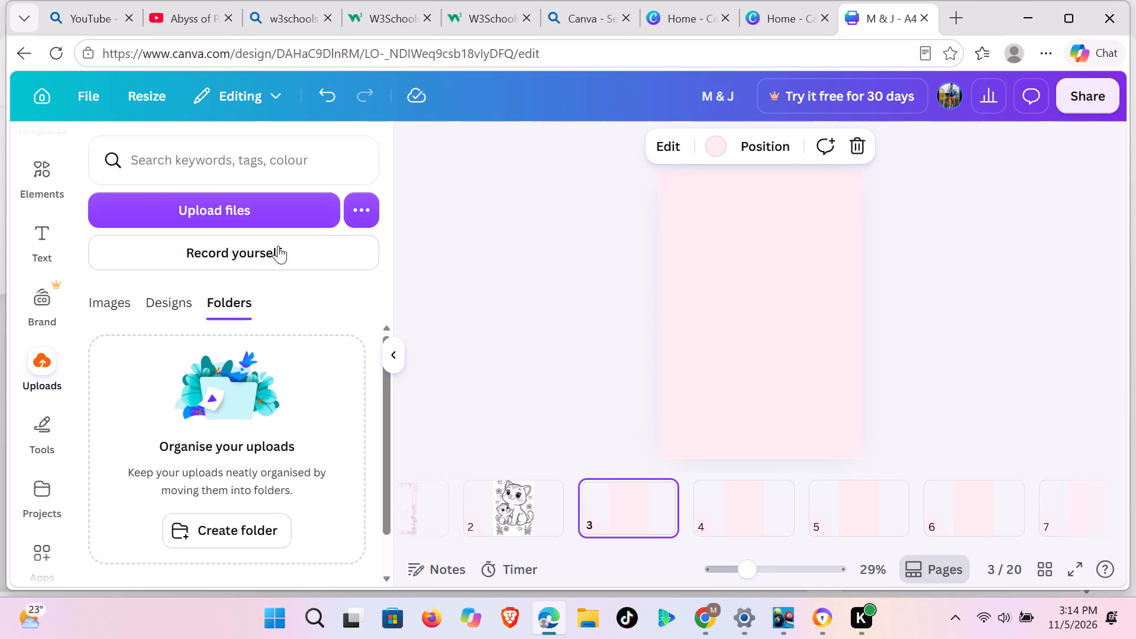
left_click(356, 215)
scroll(254, 293, "down", 2)
scroll(254, 293, "up", 3)
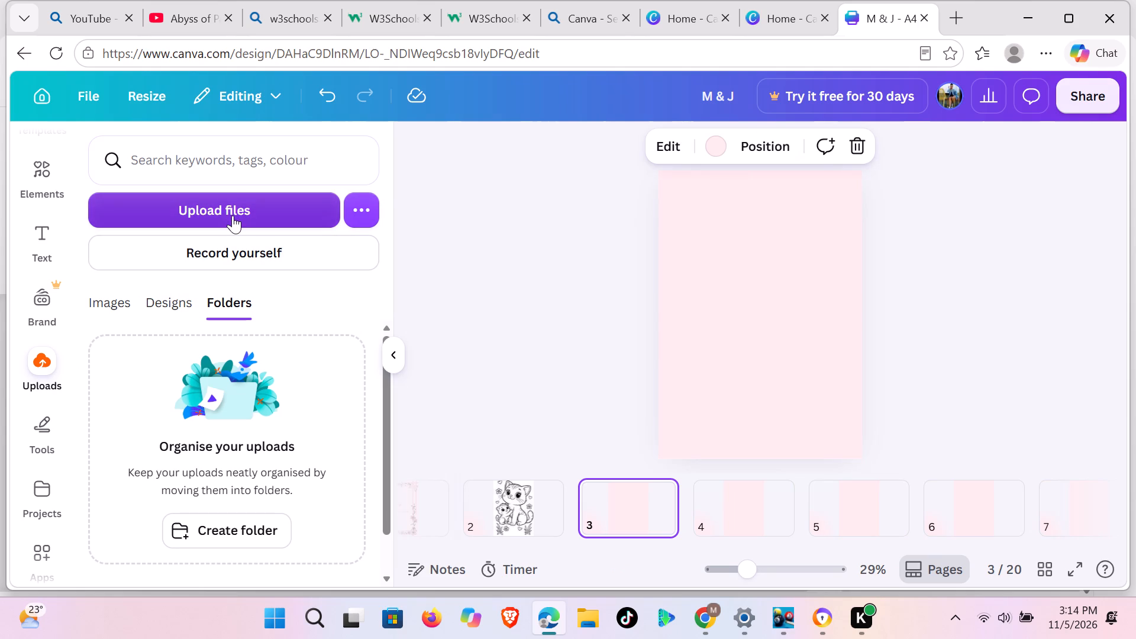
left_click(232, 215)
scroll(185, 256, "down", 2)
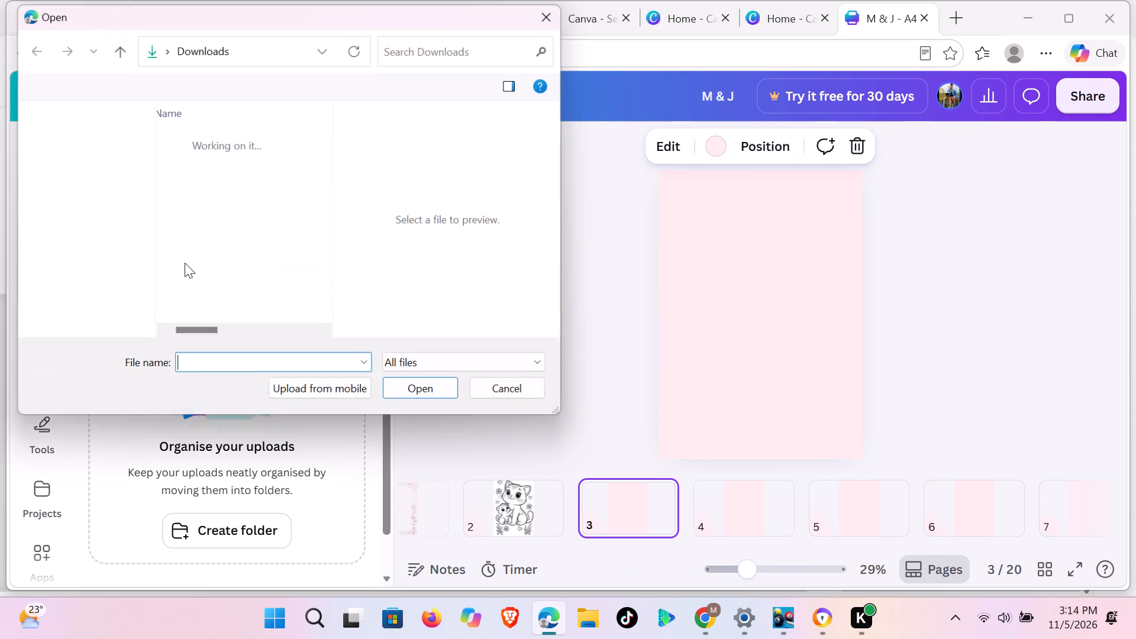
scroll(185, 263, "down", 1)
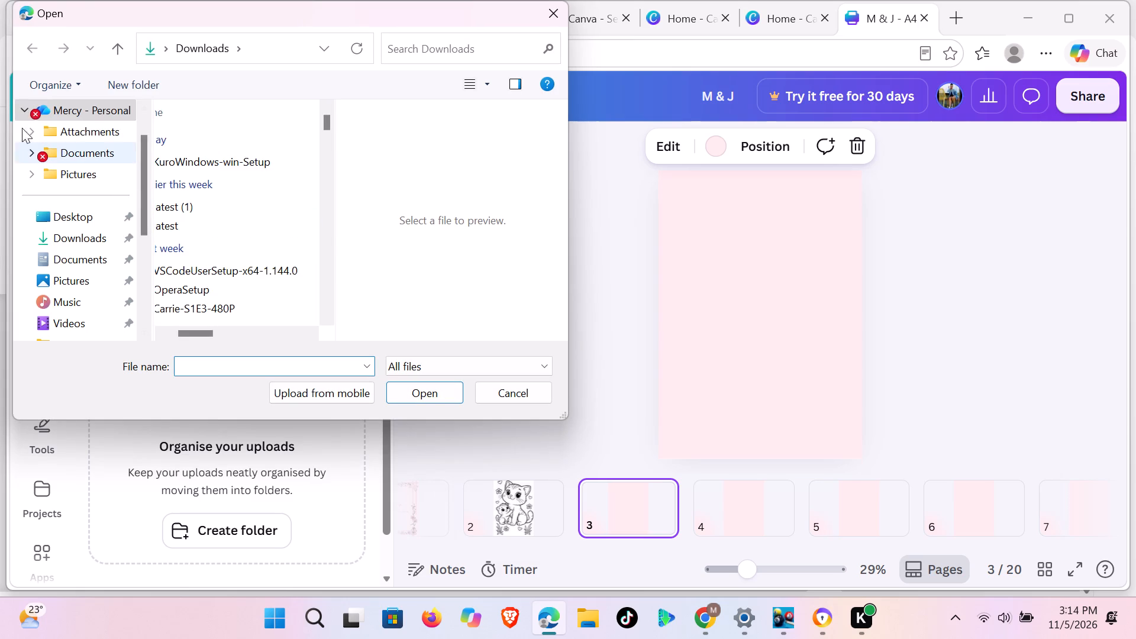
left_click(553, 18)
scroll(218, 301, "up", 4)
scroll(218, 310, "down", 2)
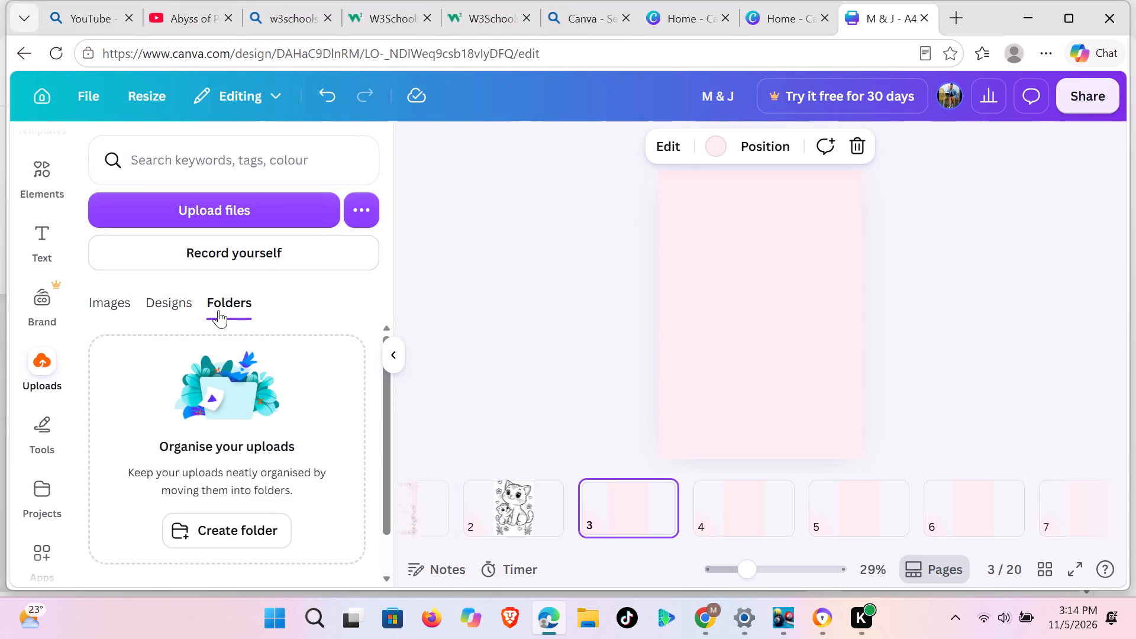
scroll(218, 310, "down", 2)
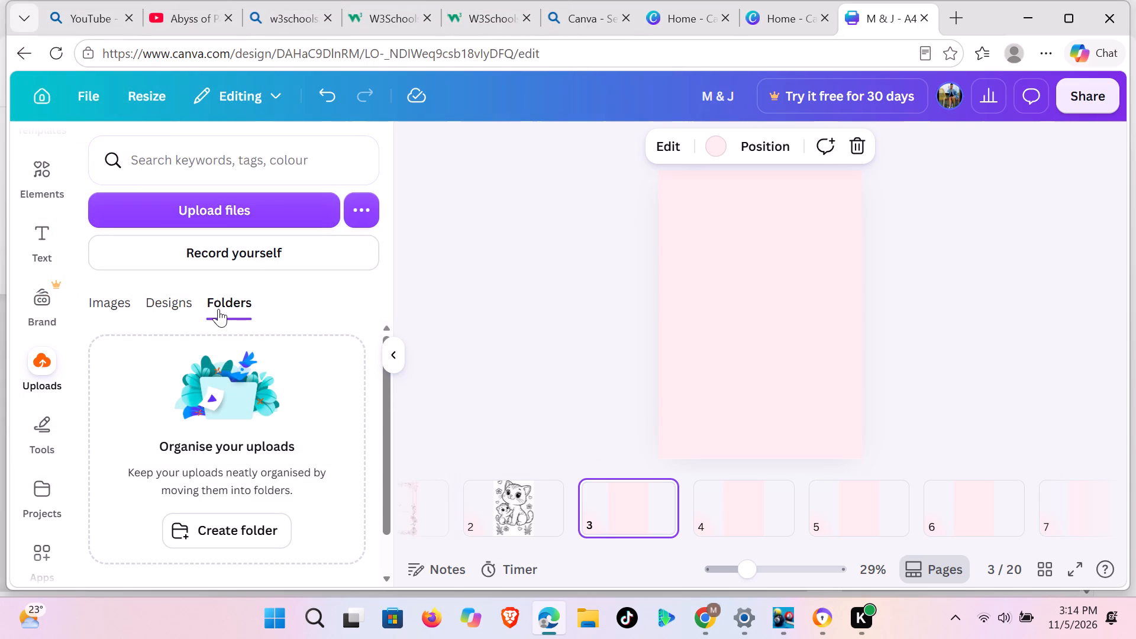
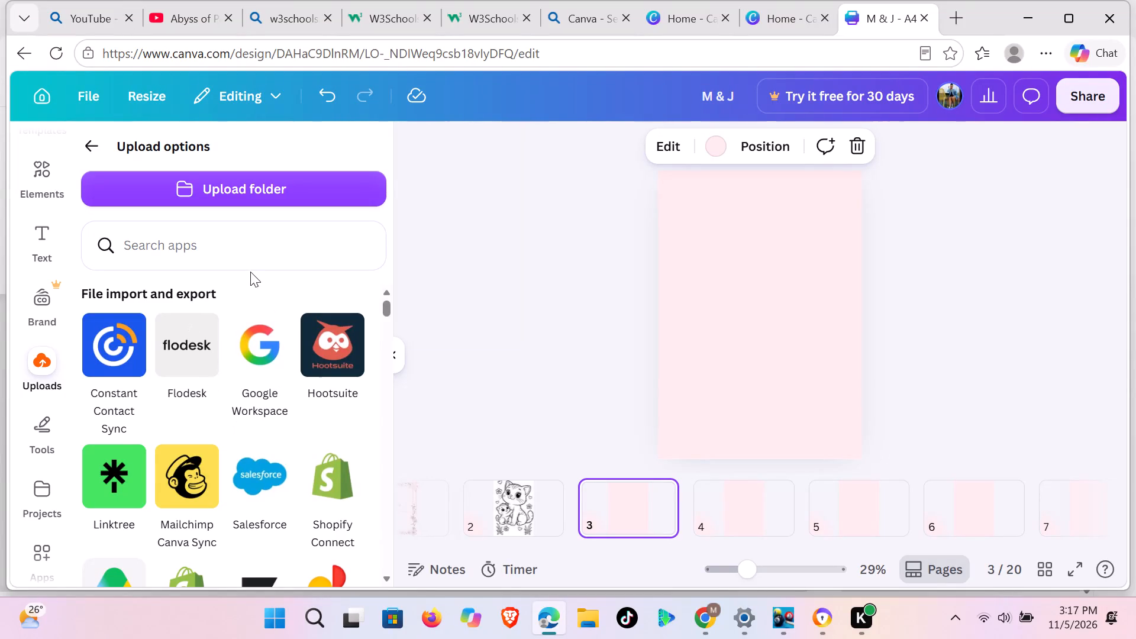
Look through the file import and export apps in the upload options, and return to the uploads.
scroll(254, 281, "down", 2)
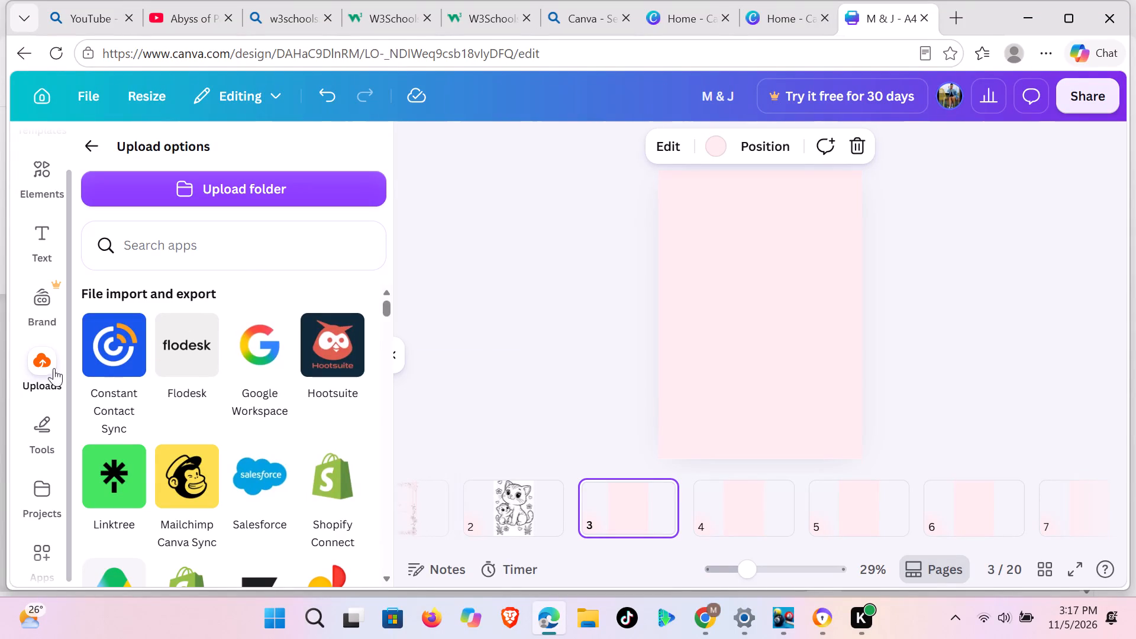
left_click(15, 362)
left_click(40, 369)
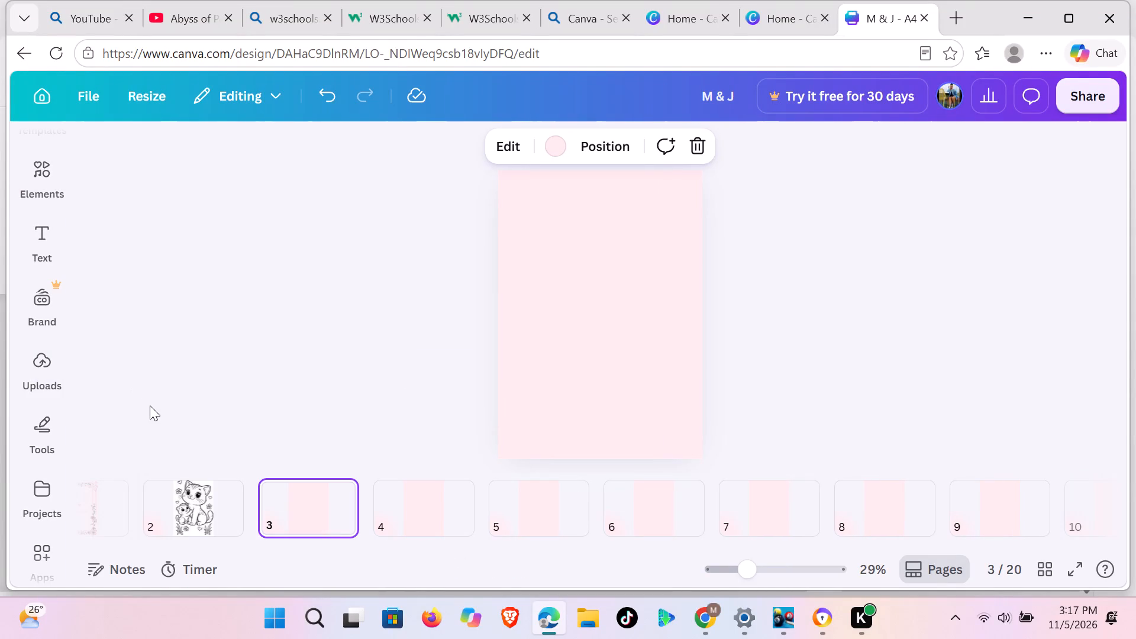
left_click(51, 376)
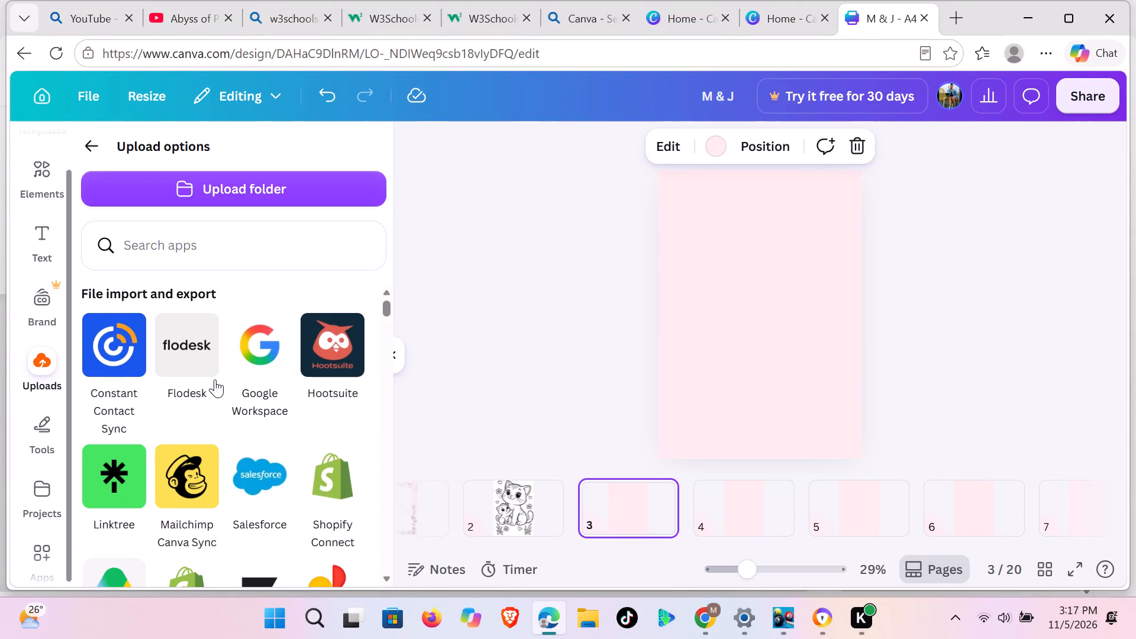
scroll(215, 380, "down", 5)
scroll(215, 383, "up", 6)
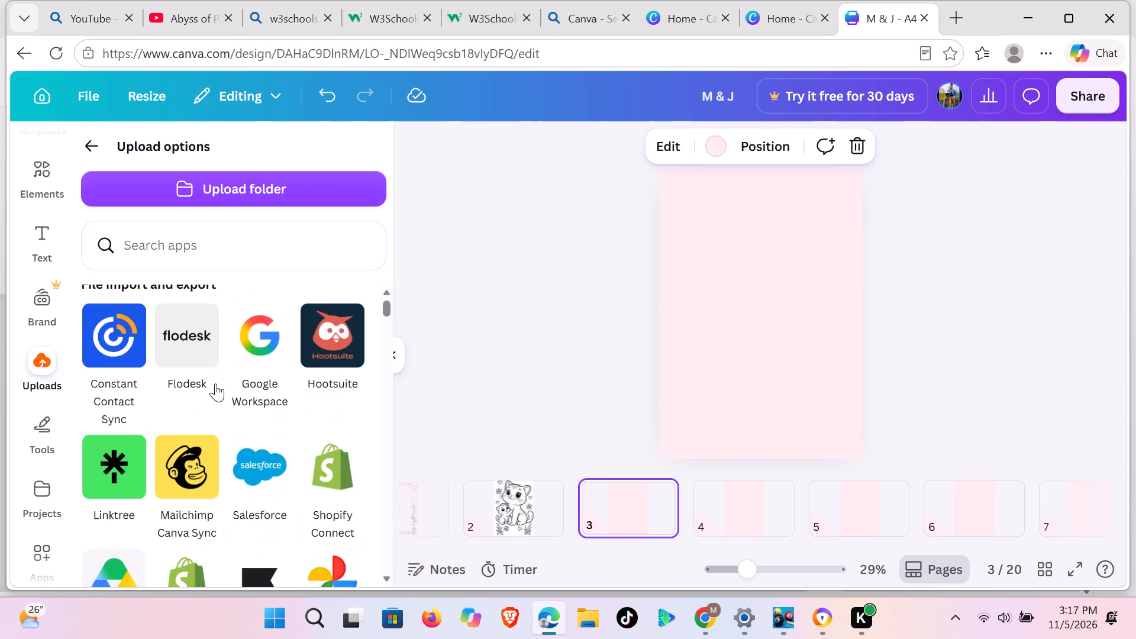
scroll(215, 383, "up", 1)
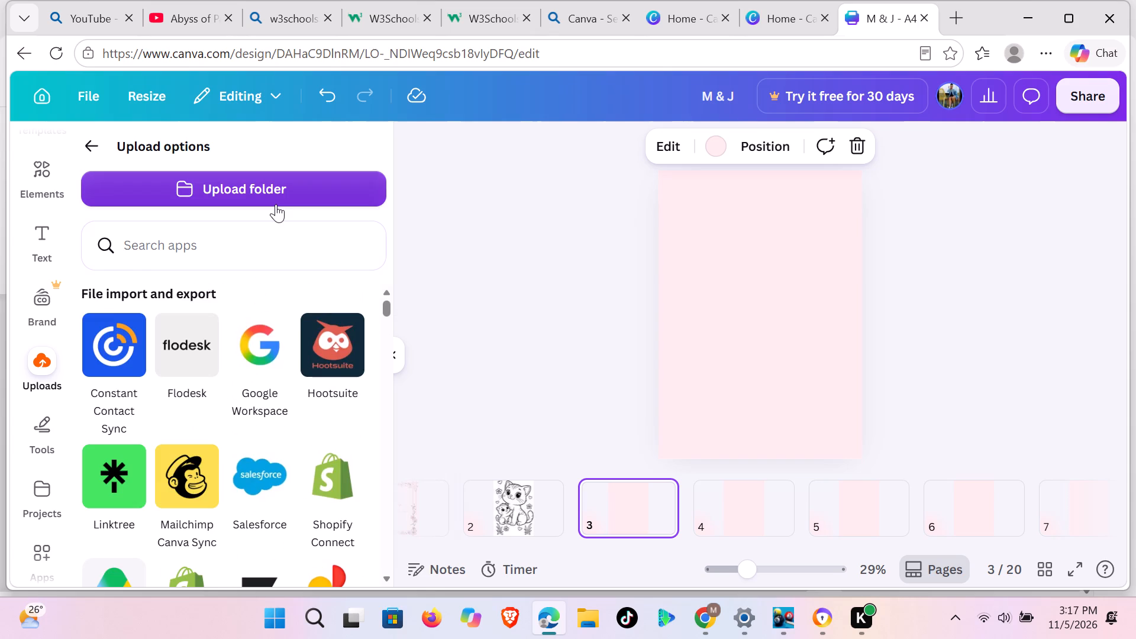
scroll(276, 204, "up", 4)
scroll(297, 378, "down", 10)
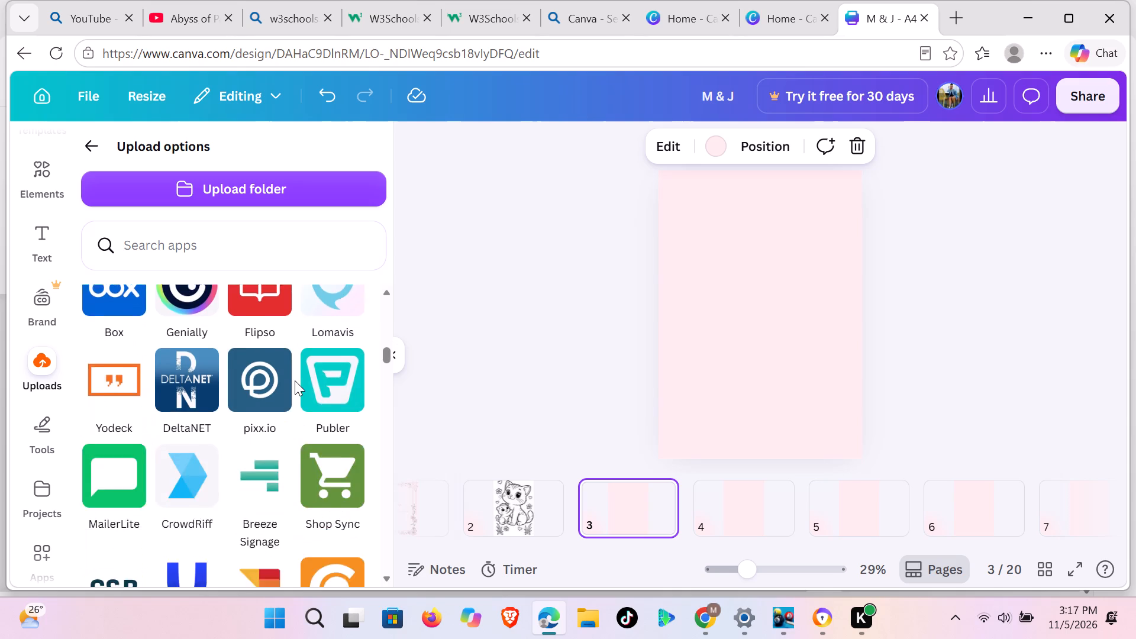
scroll(295, 380, "down", 16)
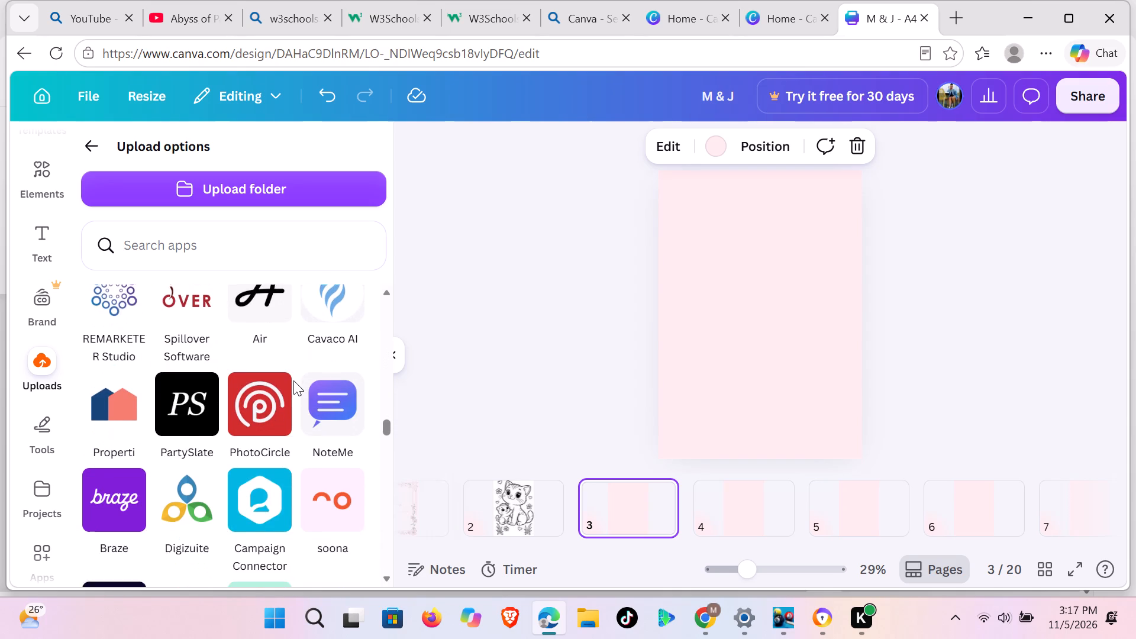
scroll(293, 380, "down", 13)
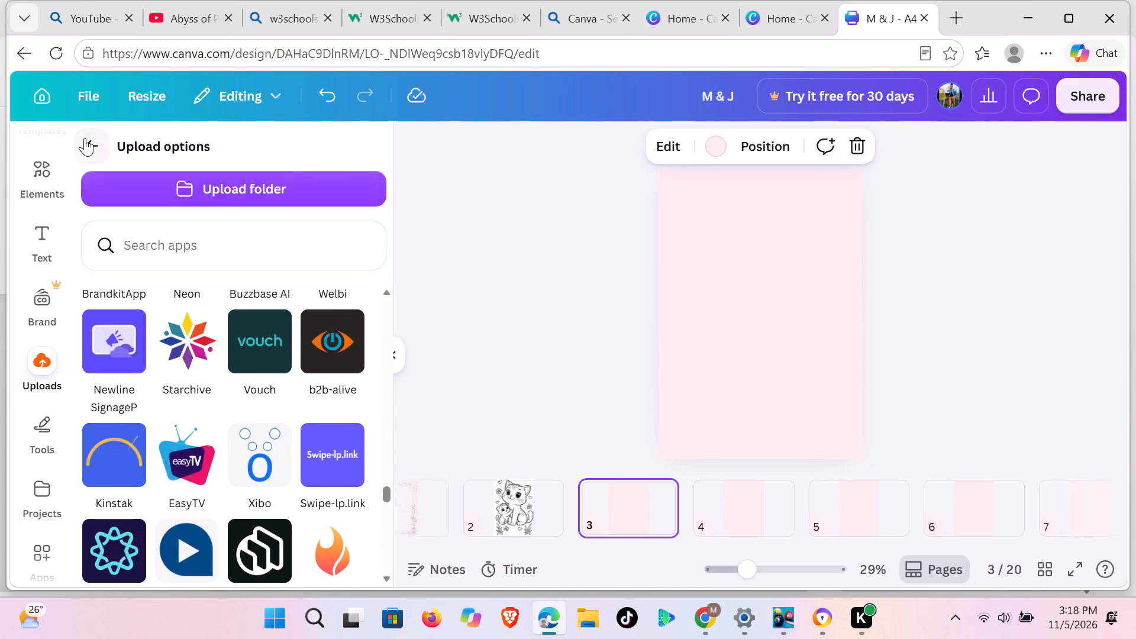
left_click(93, 146)
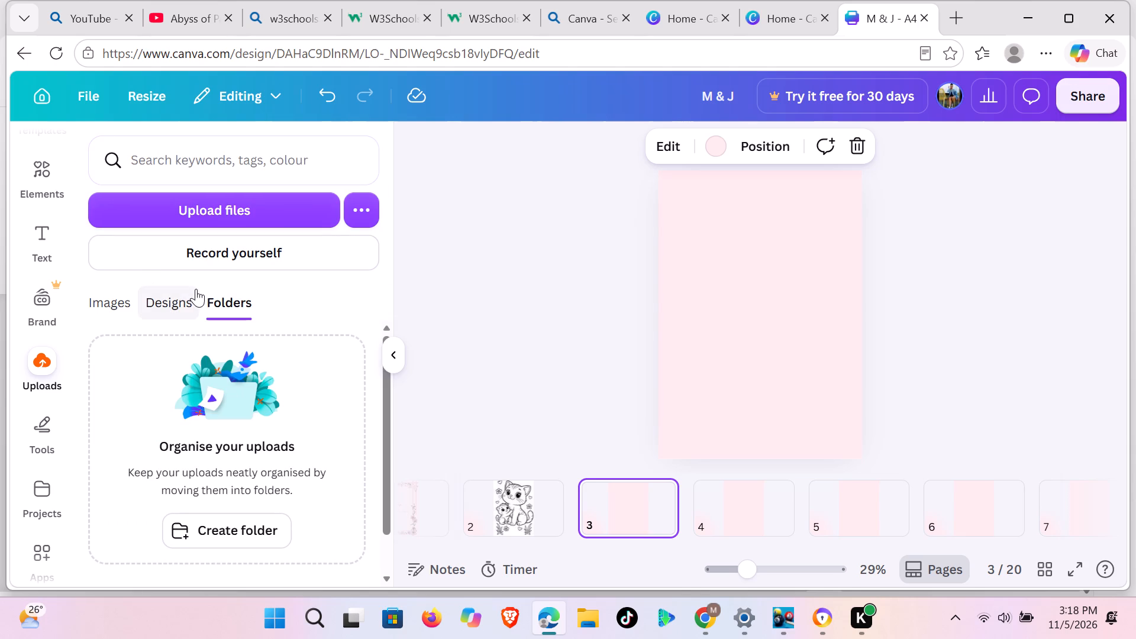
Browse the uploaded images for a line drawing suitable for page 3.
left_click(195, 291)
left_click(108, 303)
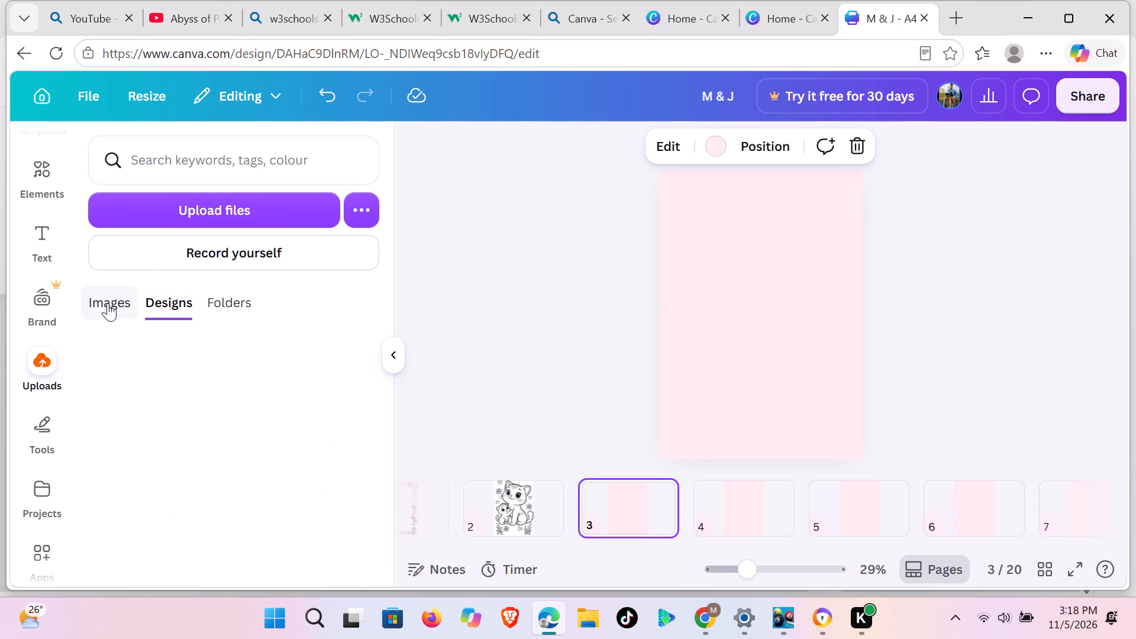
scroll(150, 363, "down", 7)
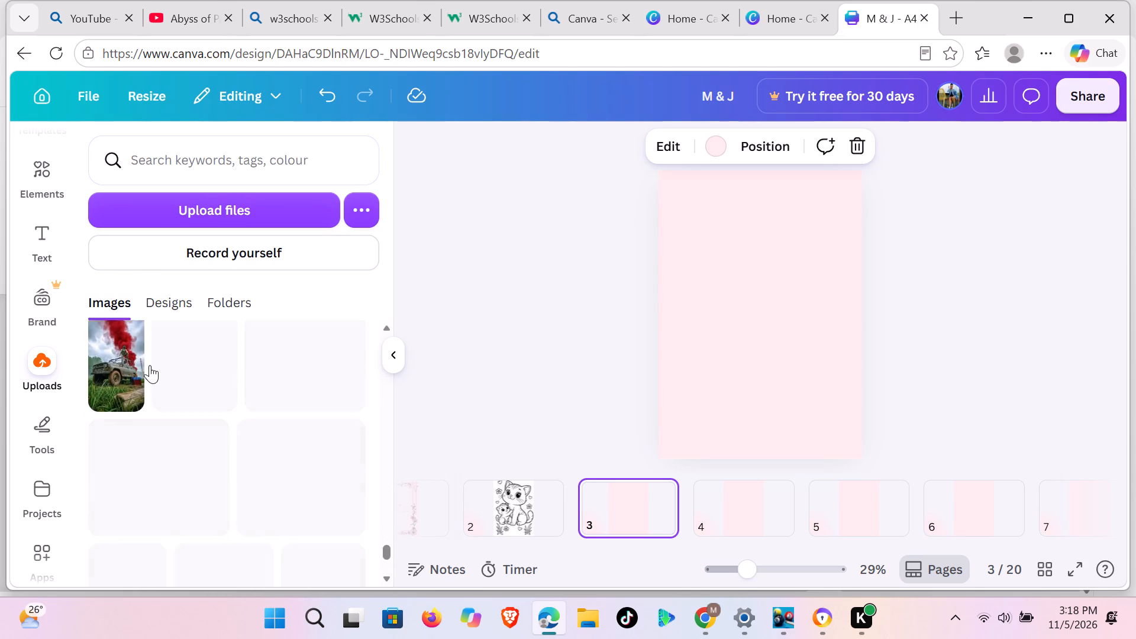
scroll(150, 365, "down", 11)
scroll(150, 364, "up", 2)
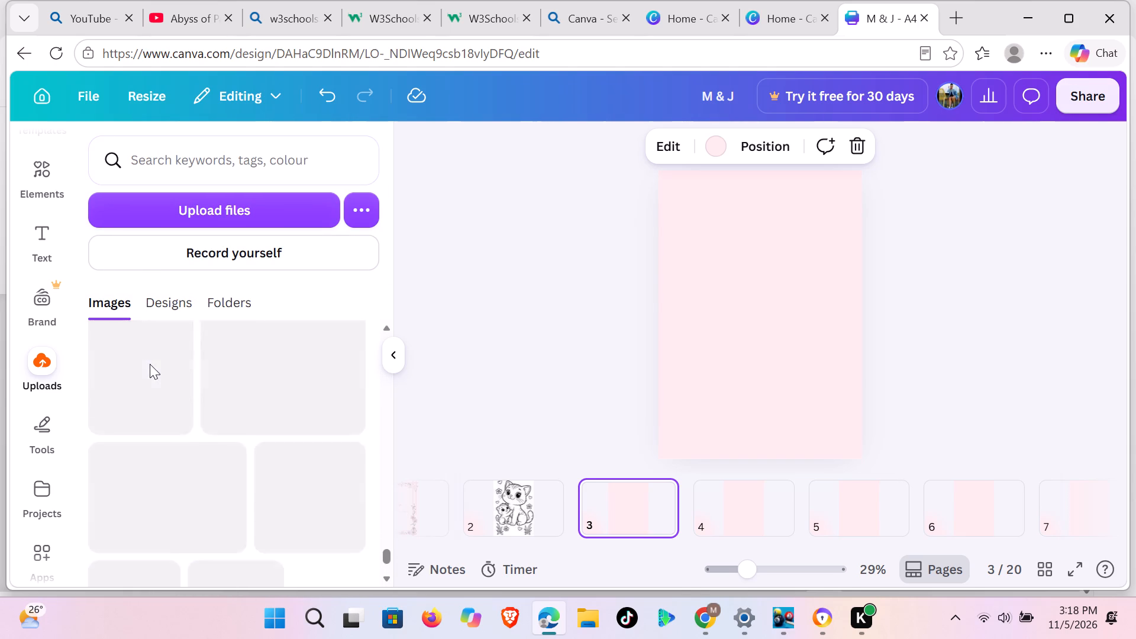
scroll(150, 364, "up", 4)
scroll(150, 363, "down", 7)
scroll(150, 363, "up", 5)
scroll(150, 363, "down", 2)
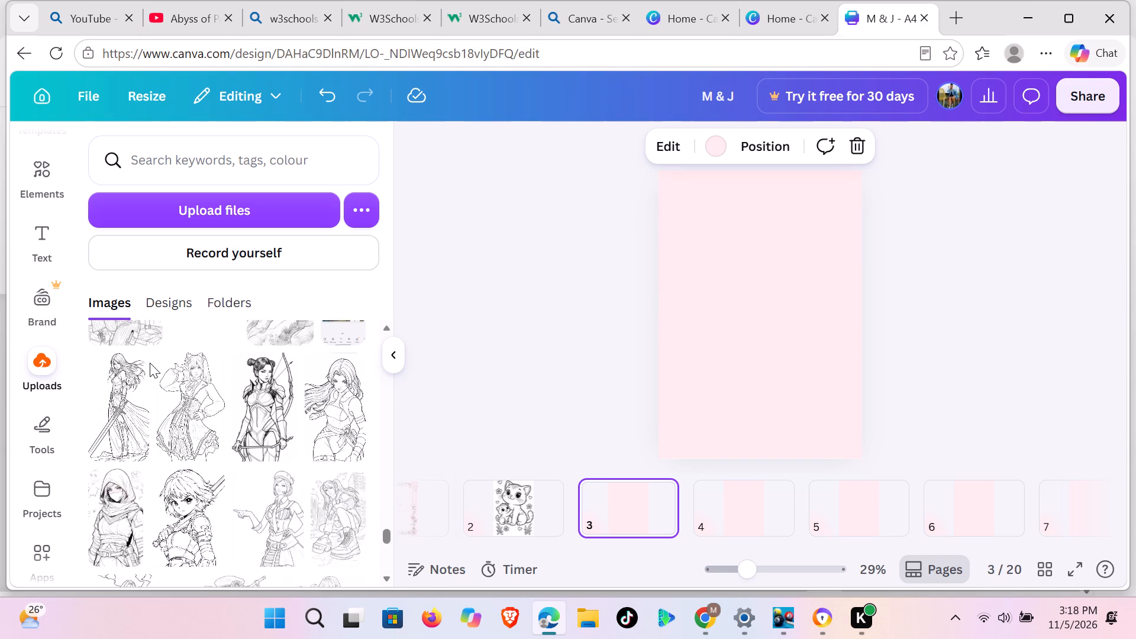
scroll(150, 363, "down", 3)
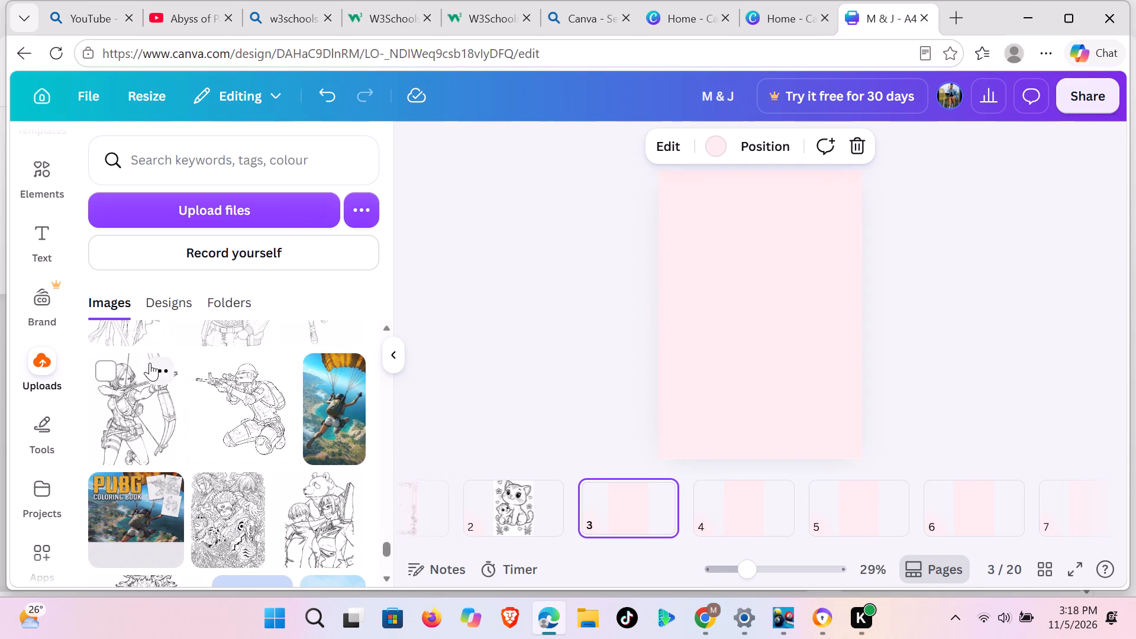
scroll(150, 363, "down", 7)
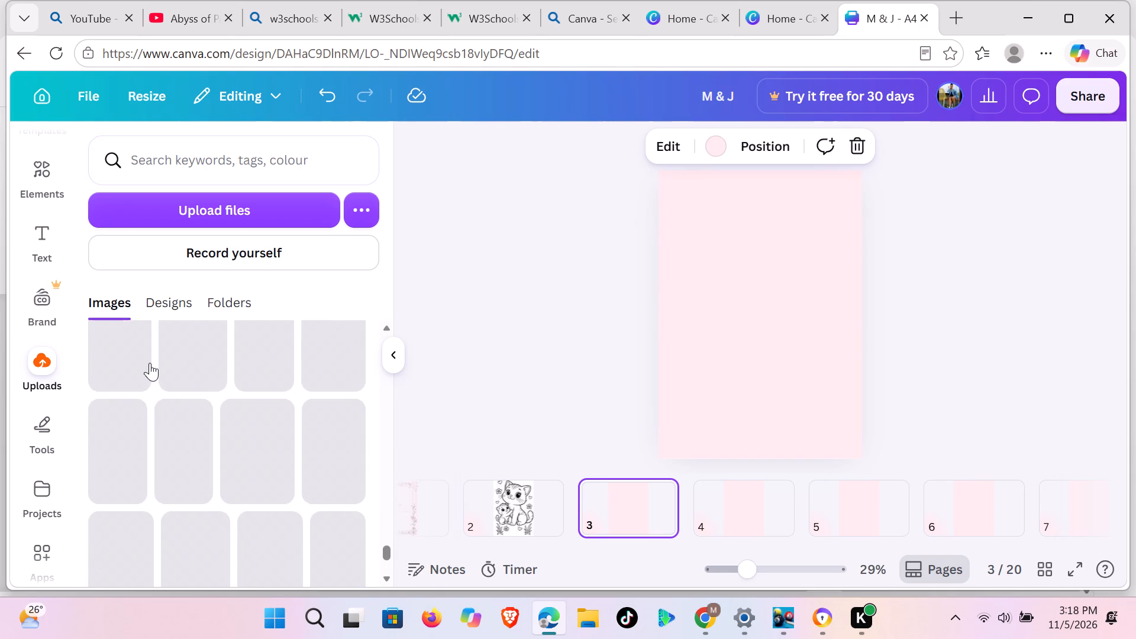
scroll(150, 363, "up", 20)
scroll(150, 363, "up", 8)
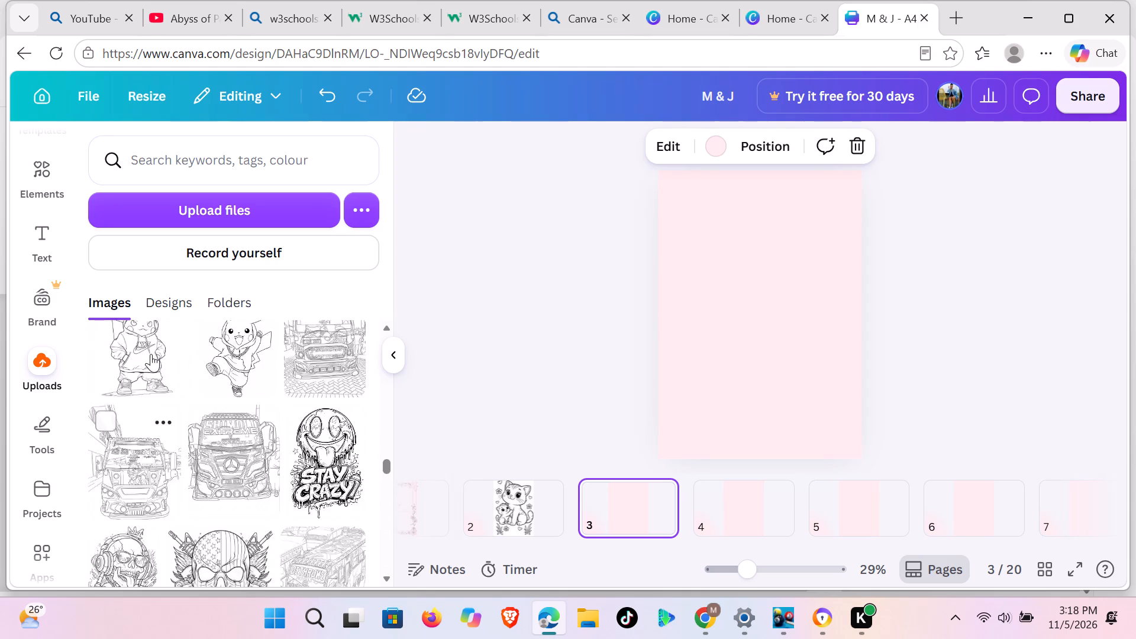
scroll(151, 354, "up", 20)
scroll(151, 354, "up", 12)
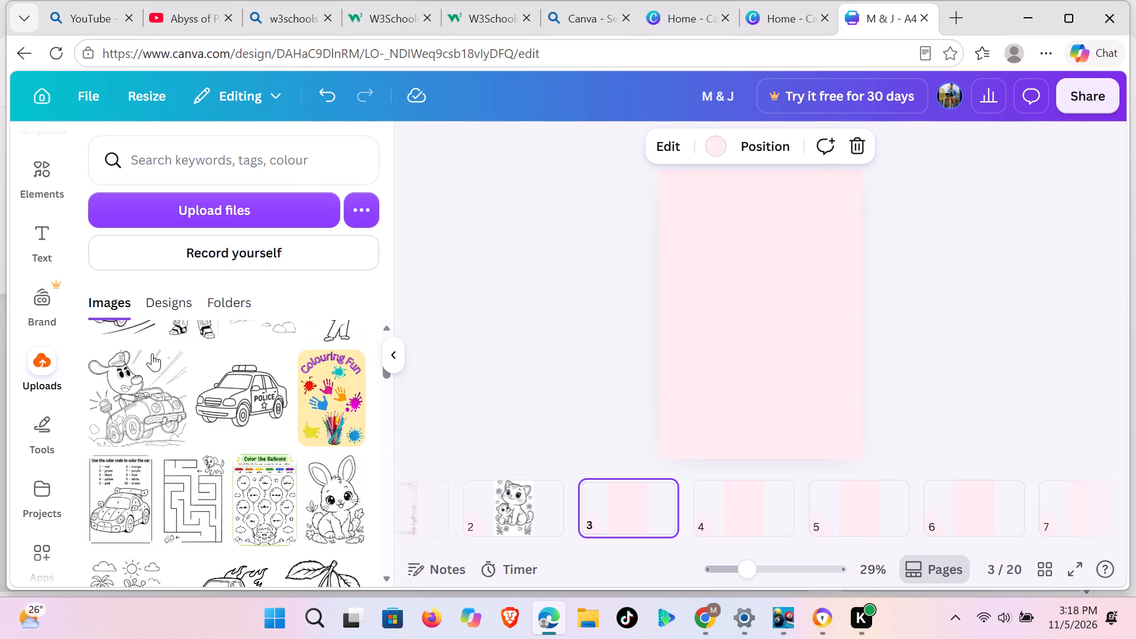
scroll(152, 353, "up", 16)
scroll(162, 360, "down", 1)
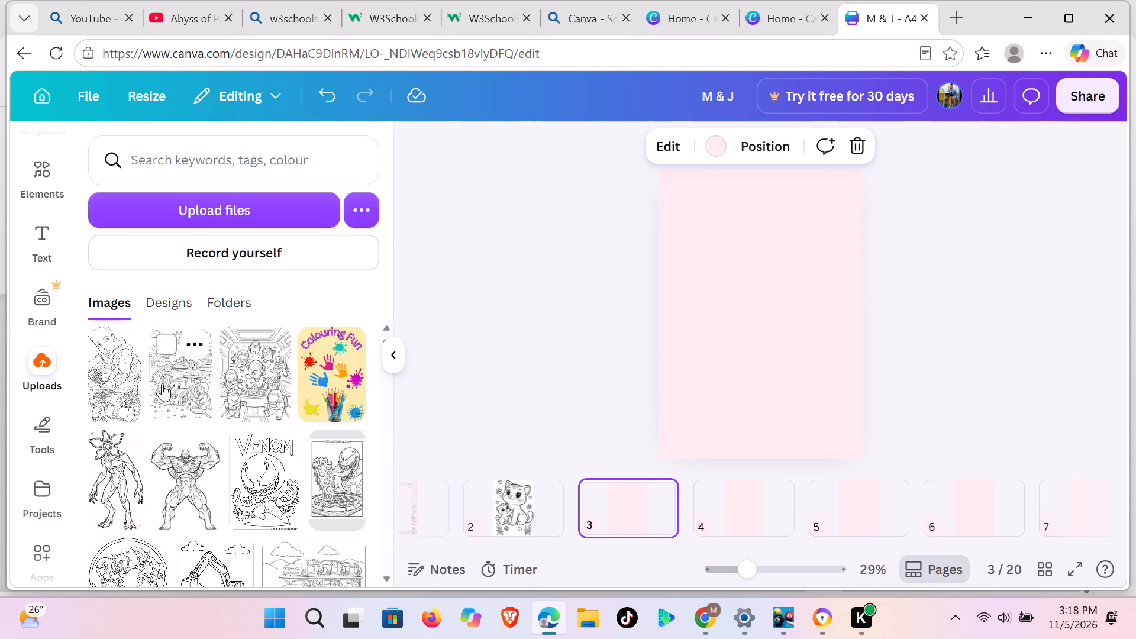
scroll(162, 383, "up", 3)
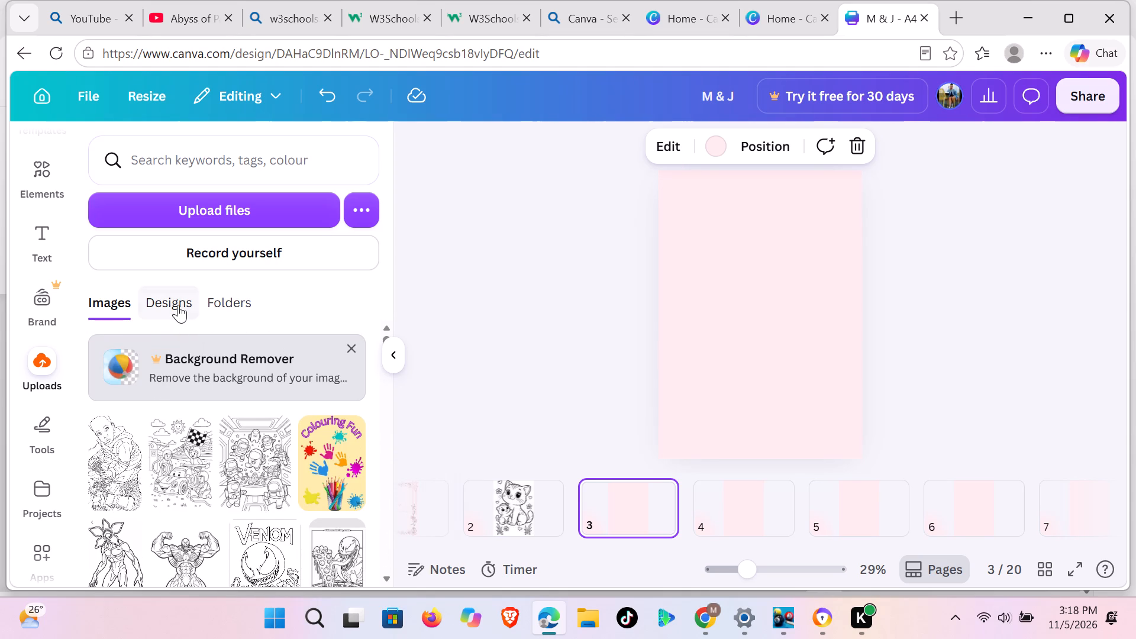
Create a new uploads folder named MERJO.
left_click(178, 305)
left_click(209, 301)
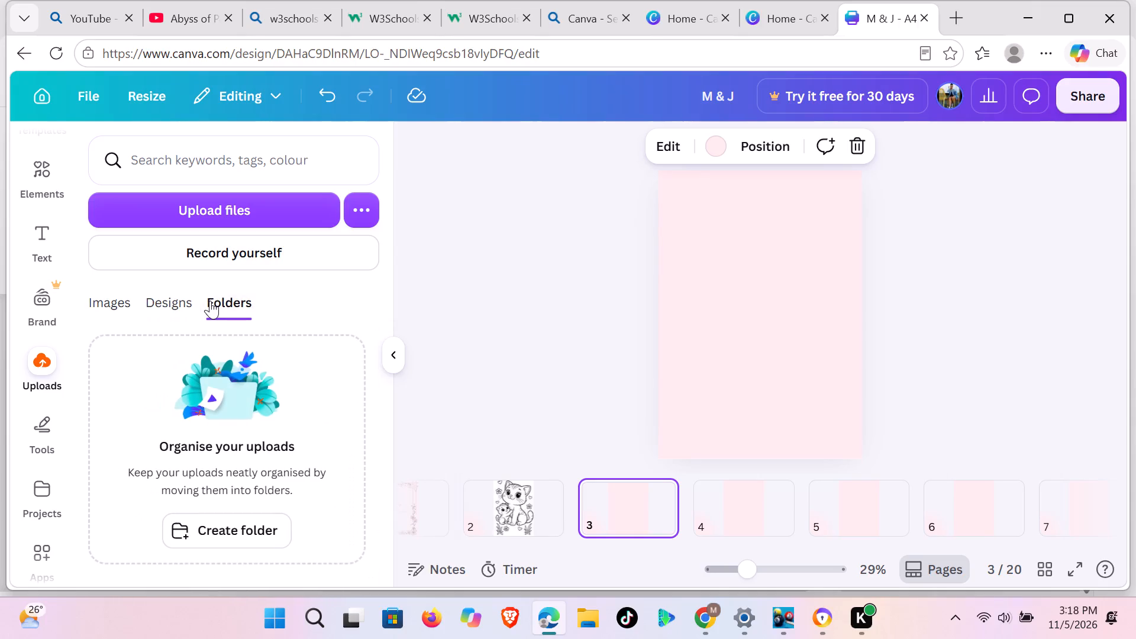
left_click(279, 532)
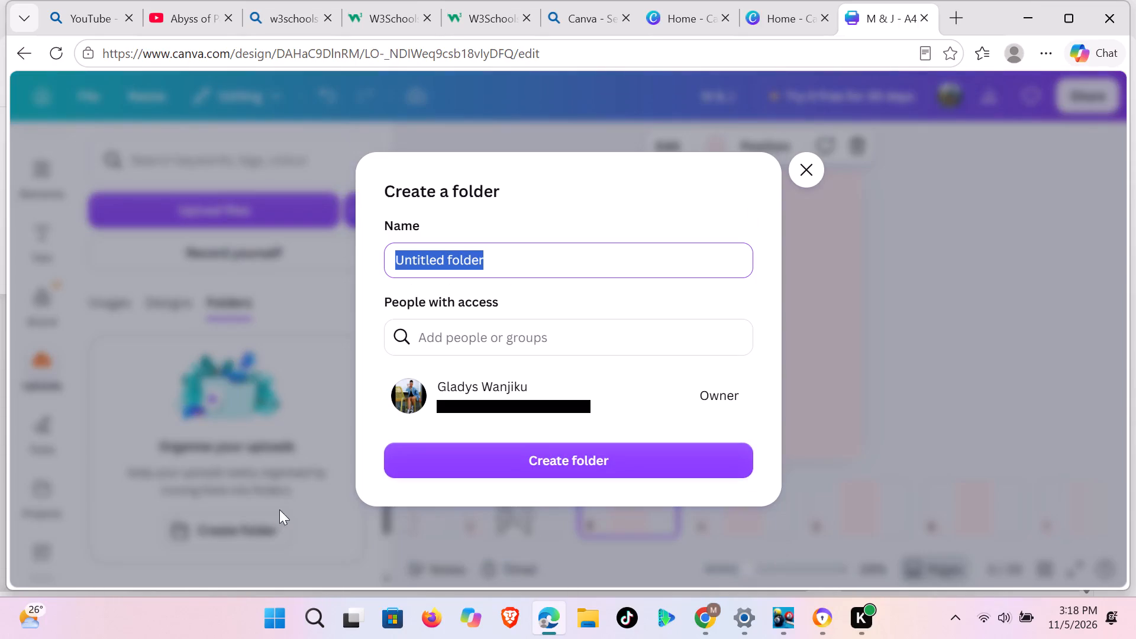
left_click(512, 264)
key("BackSpace")
key("BackSpace")
key("BackSpace")
key("BackSpace")
key("BackSpace")
key("BackSpace")
key("BackSpace")
key("BackSpace")
key("BackSpace")
key("BackSpace")
key("BackSpace")
key("BackSpace")
key("BackSpace")
key("BackSpace")
key("BackSpace")
key("BackSpace")
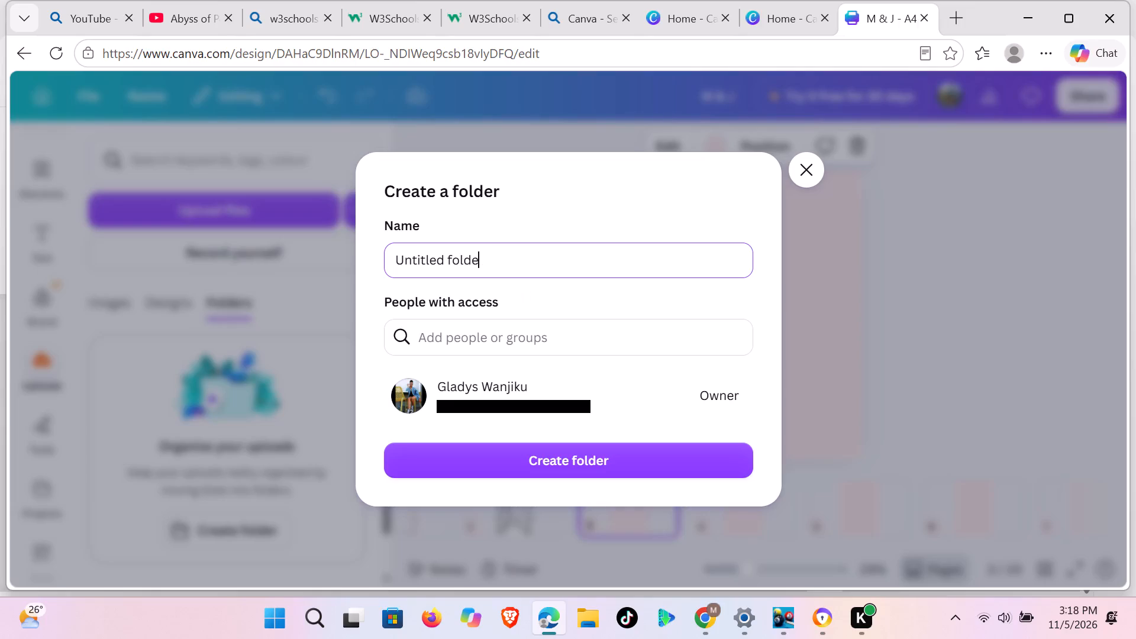
key("BackSpace")
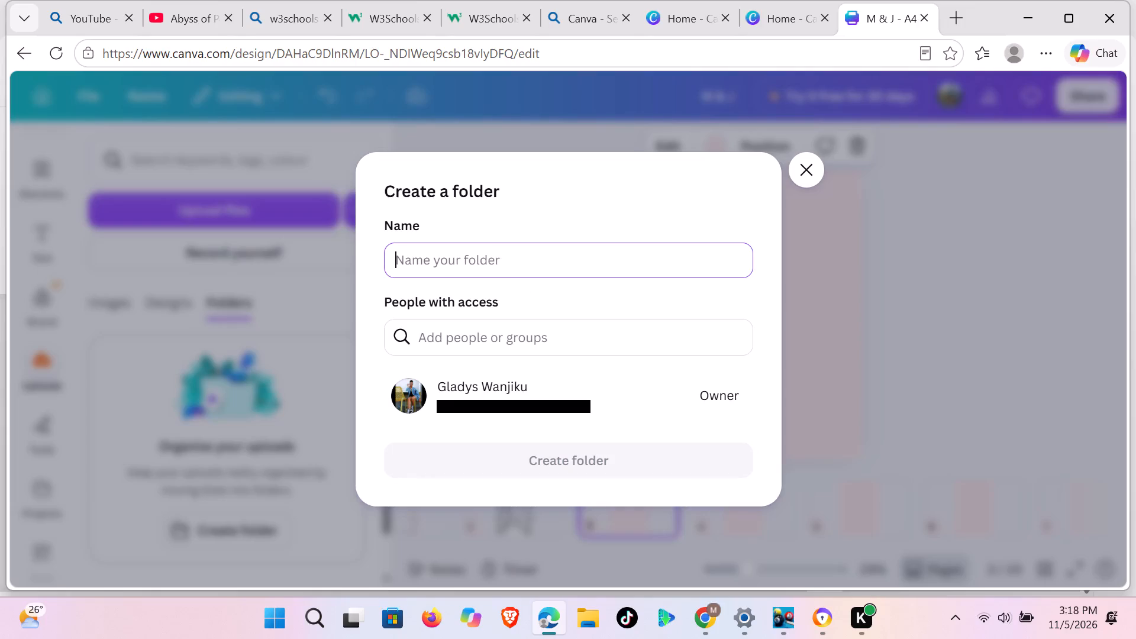
key("m")
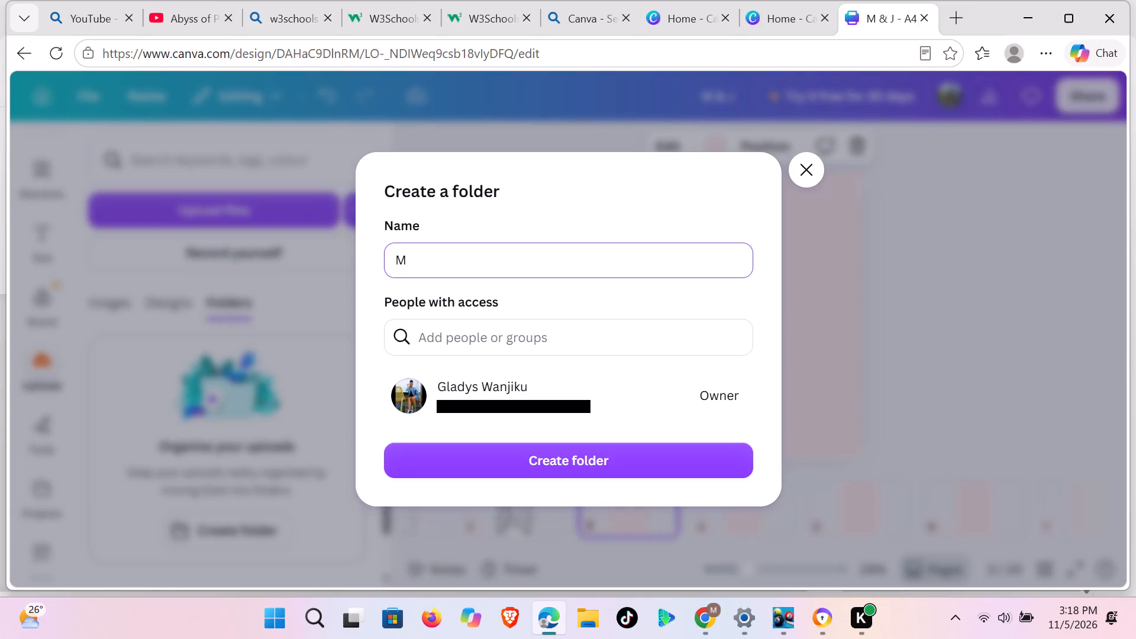
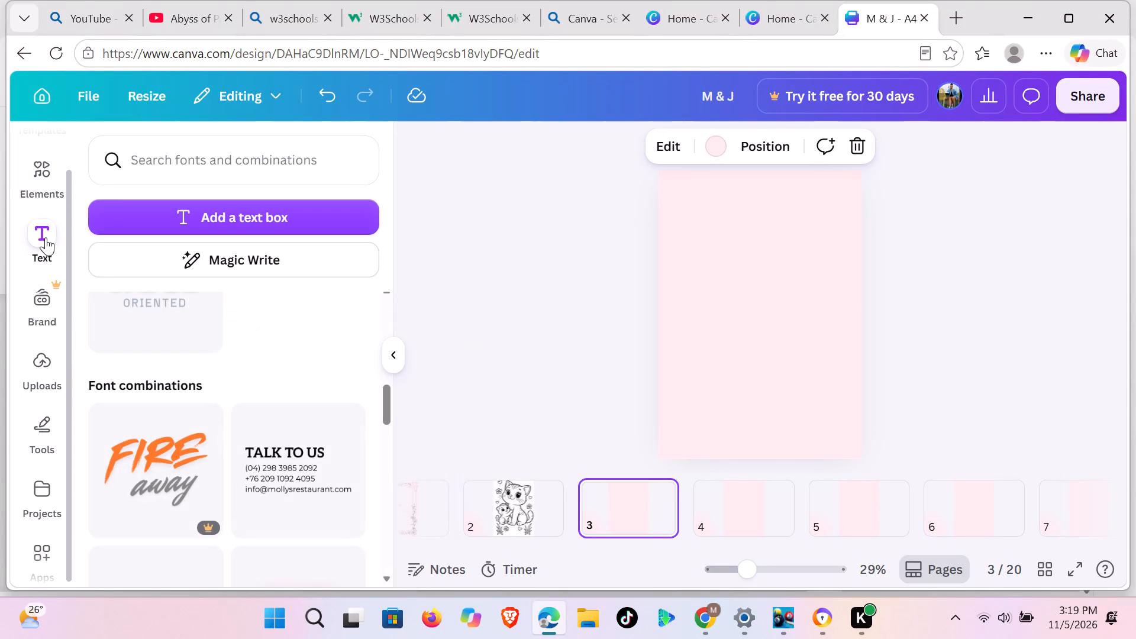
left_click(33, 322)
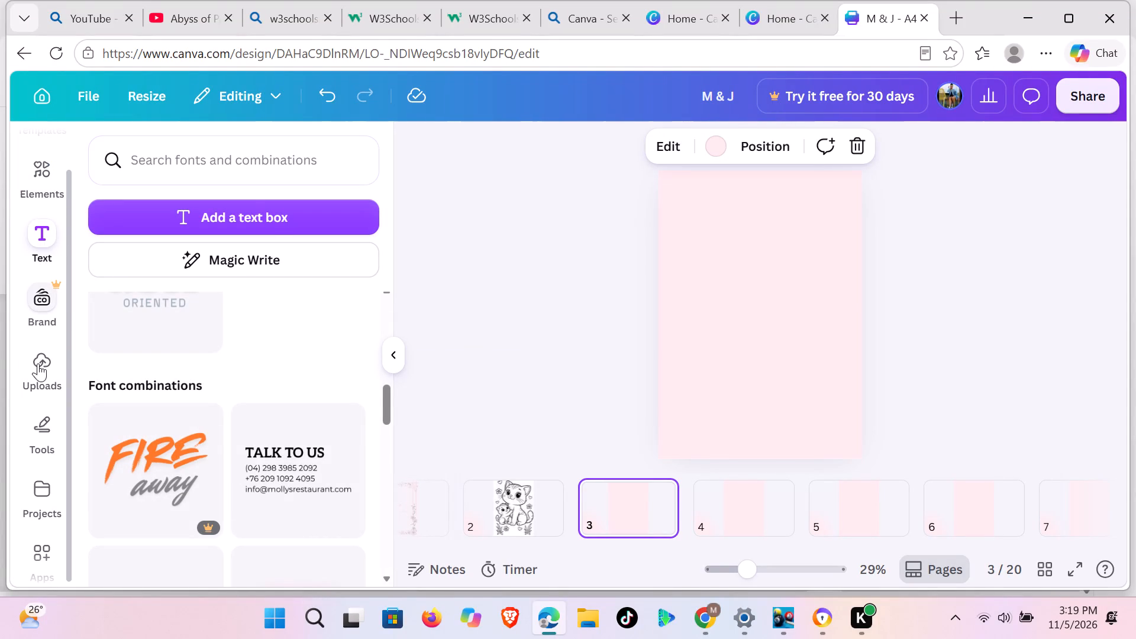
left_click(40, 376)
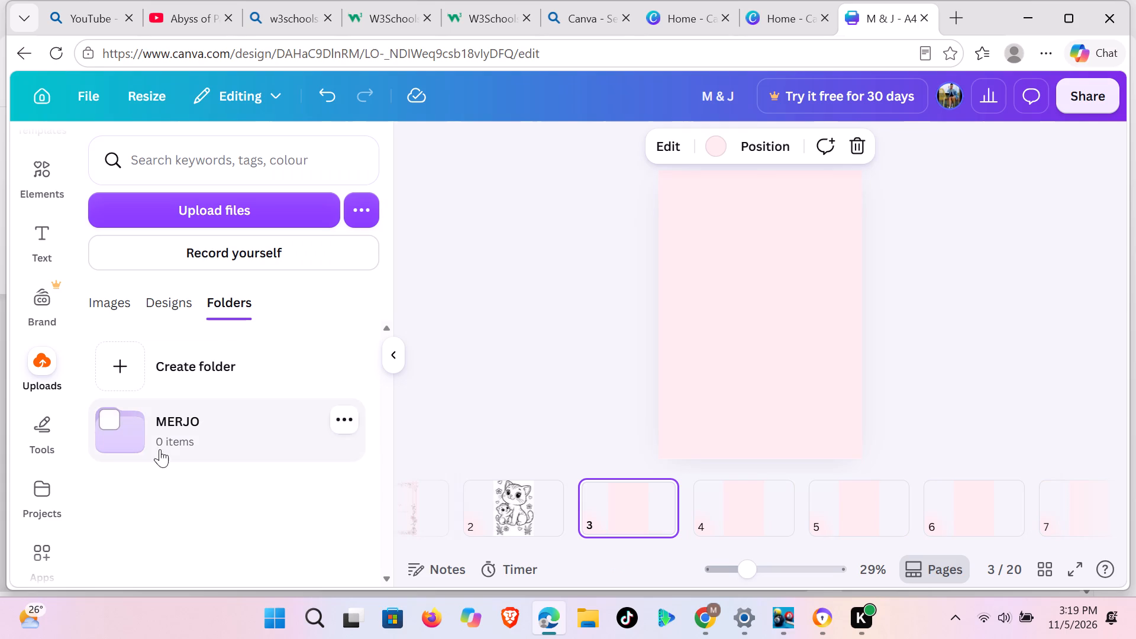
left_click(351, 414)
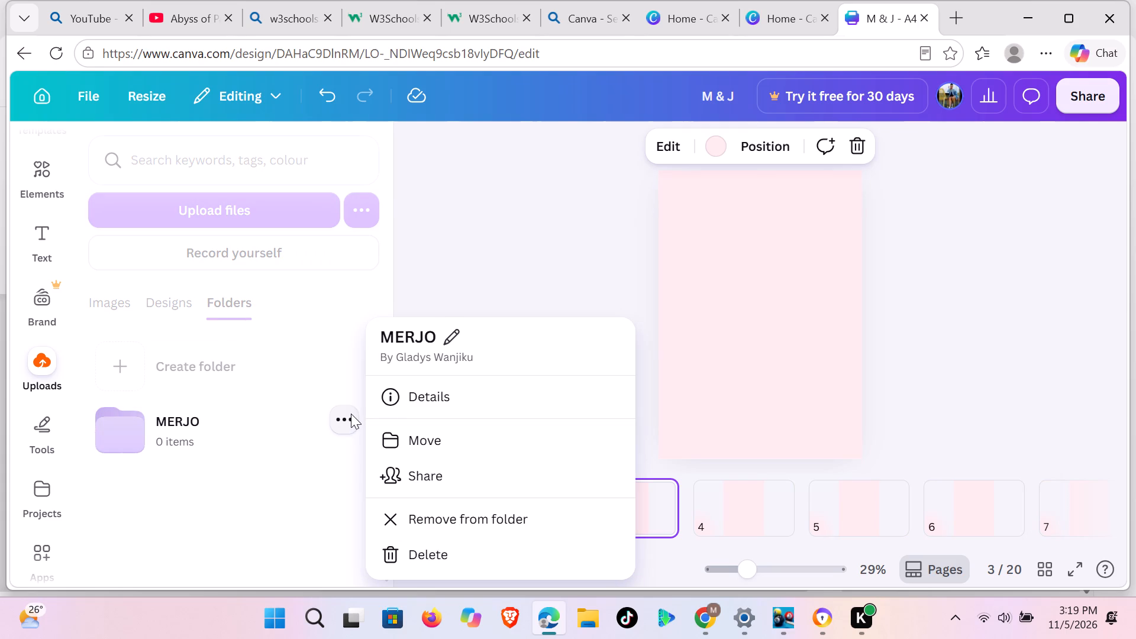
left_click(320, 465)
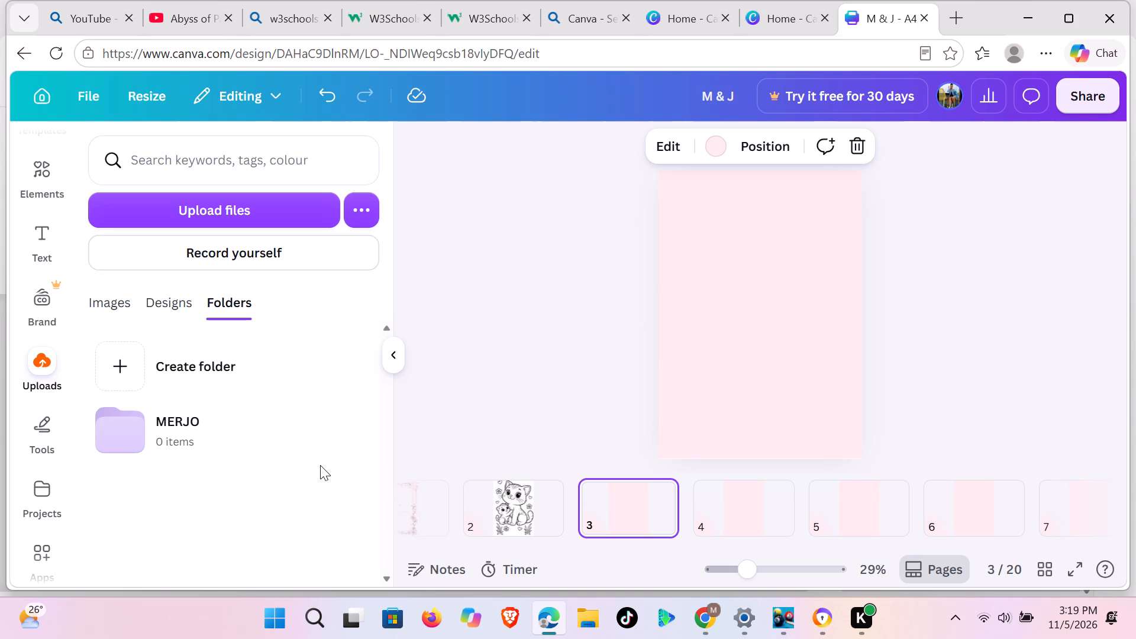
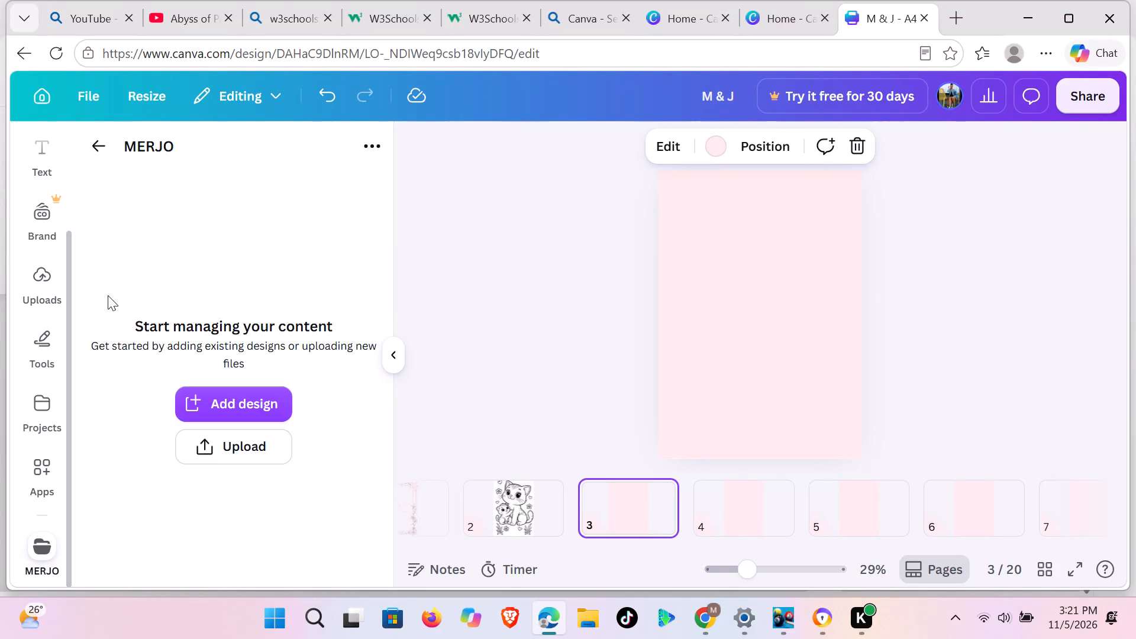
Look through the uploaded images, designs and folders for the colouring book's line drawings.
left_click(102, 144)
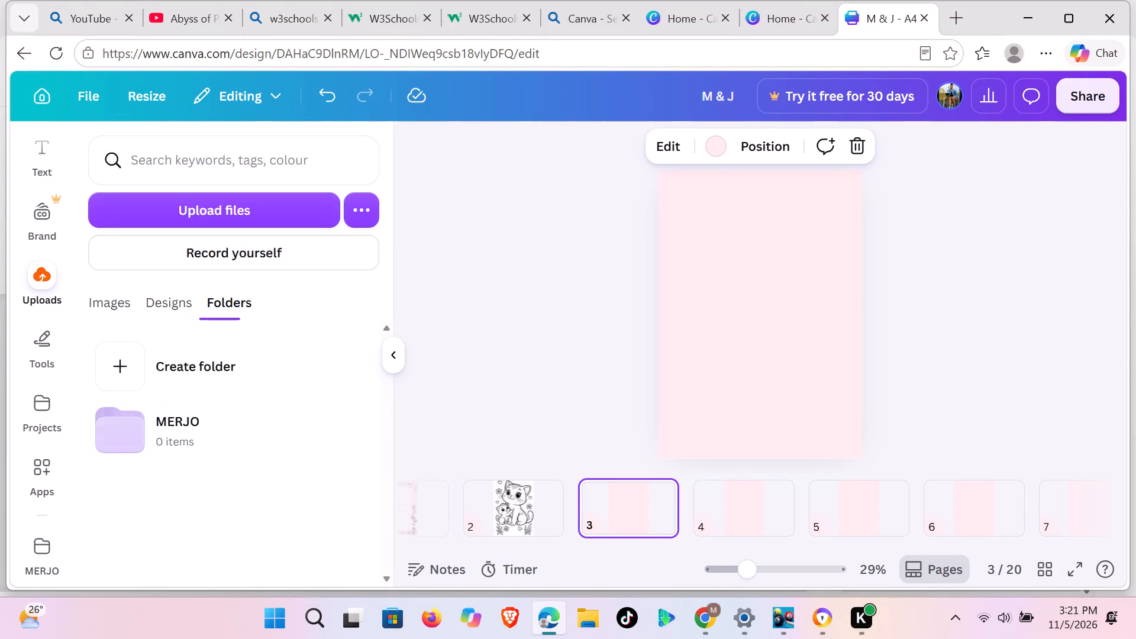
left_click(158, 312)
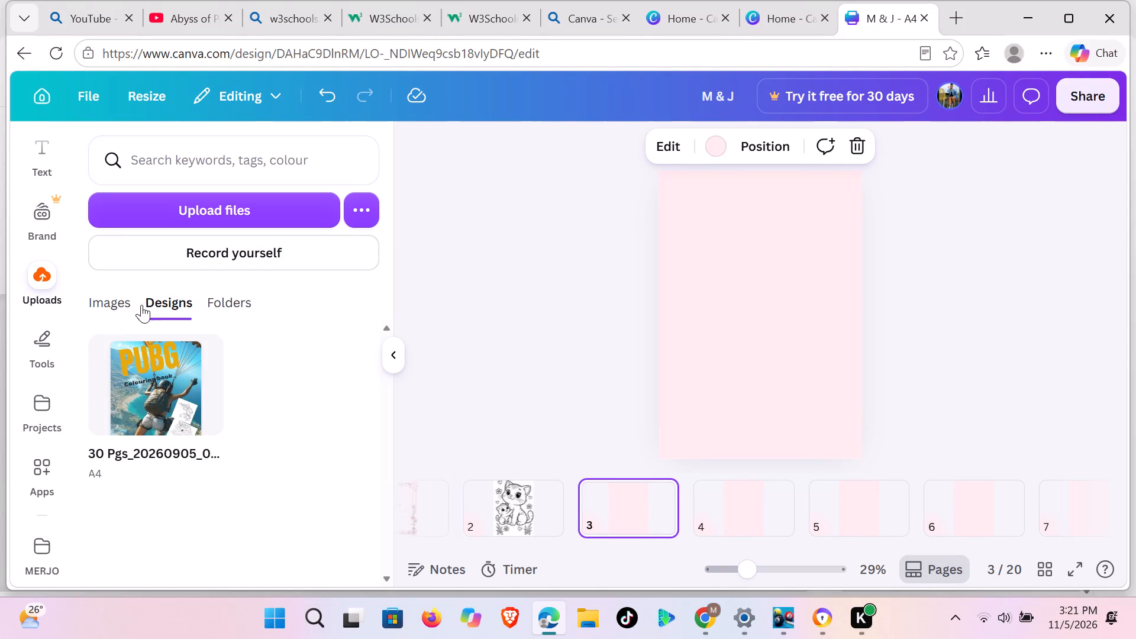
left_click(217, 312)
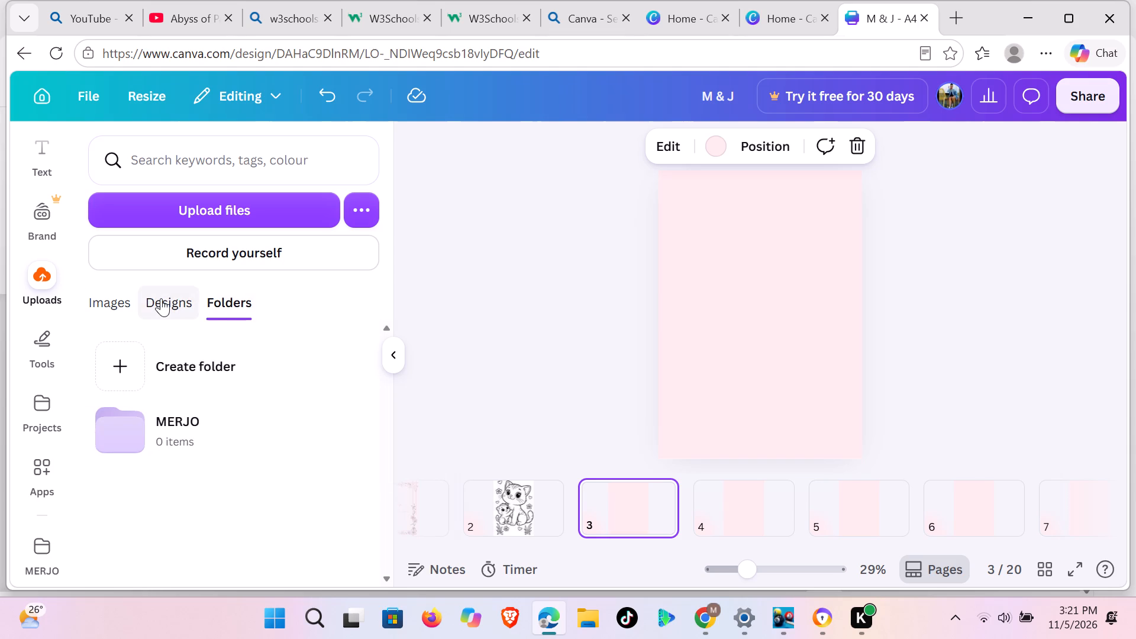
left_click(161, 298)
left_click(133, 298)
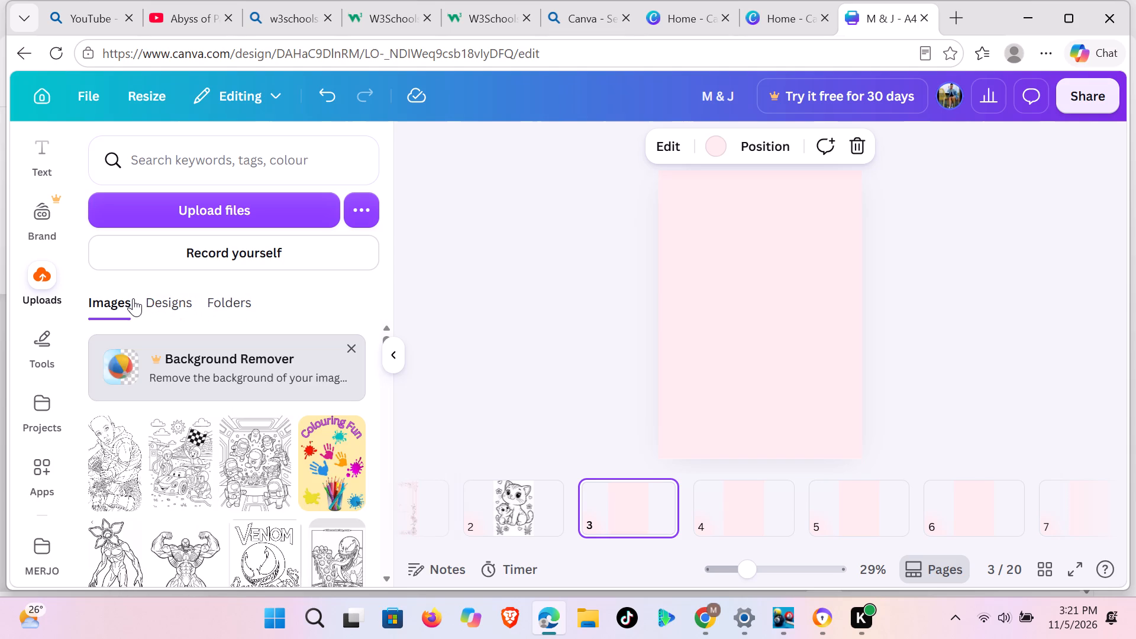
left_click(199, 305)
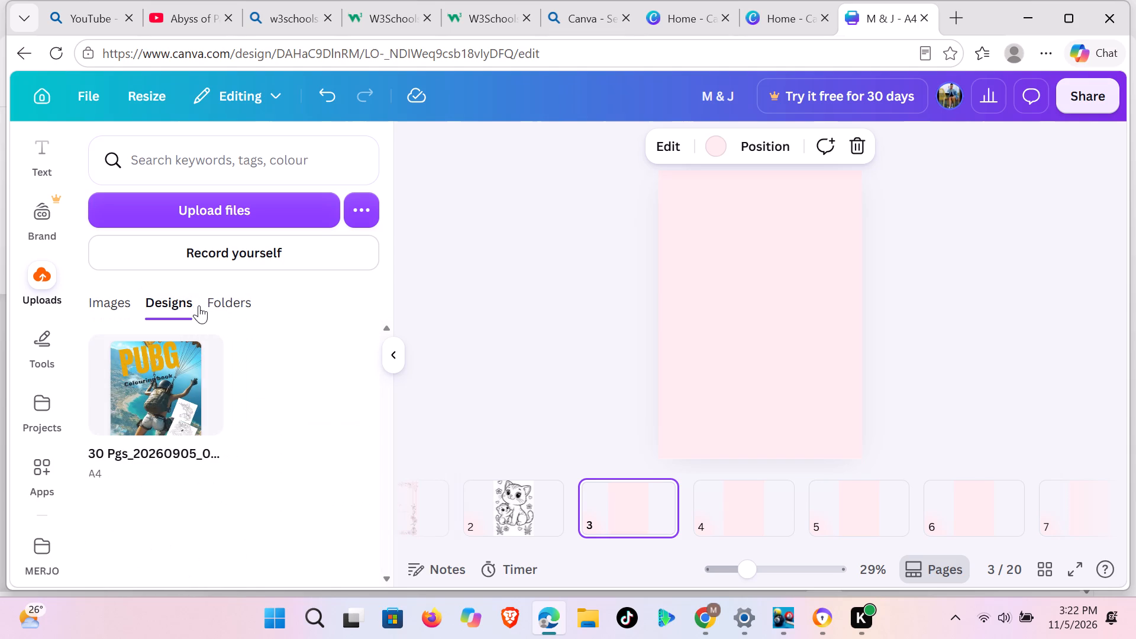
left_click(102, 291)
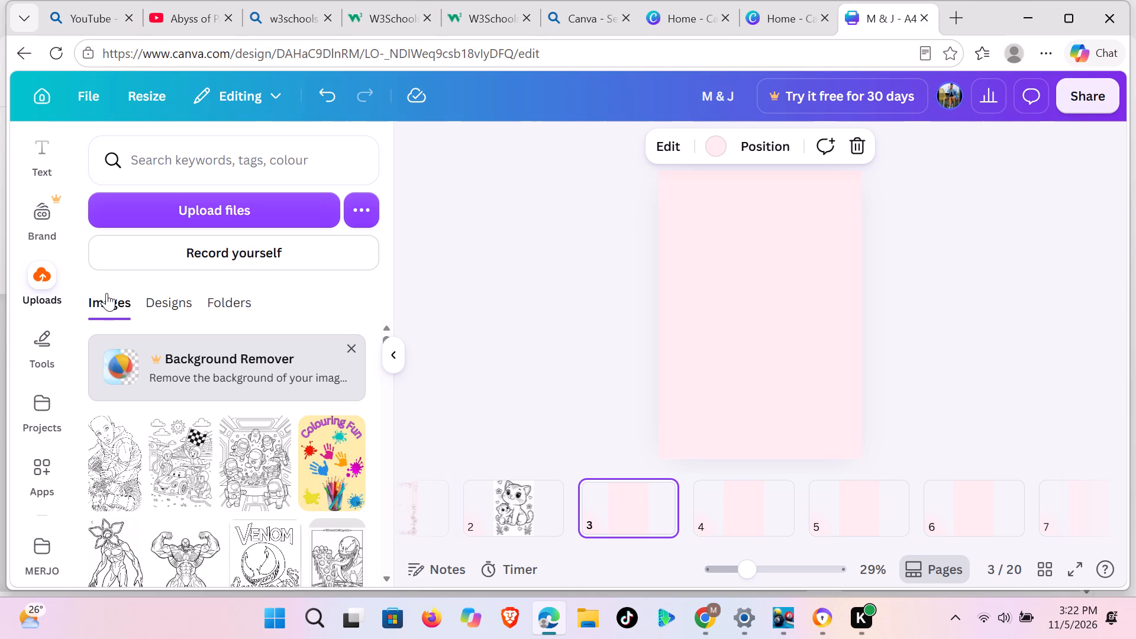
left_click(170, 302)
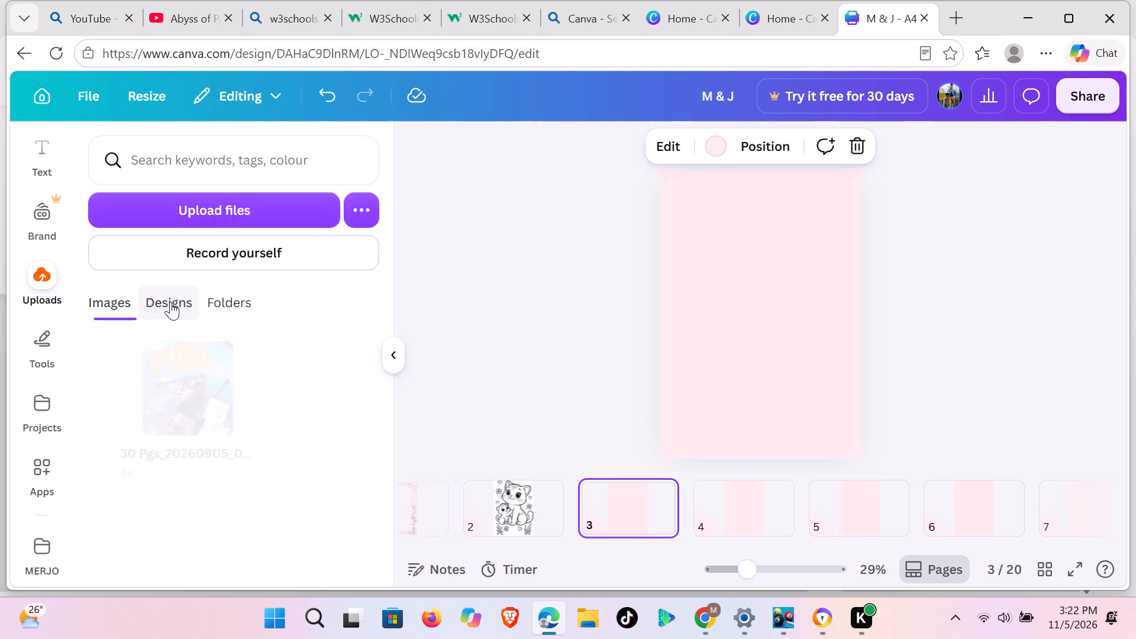
left_click(238, 313)
left_click(162, 299)
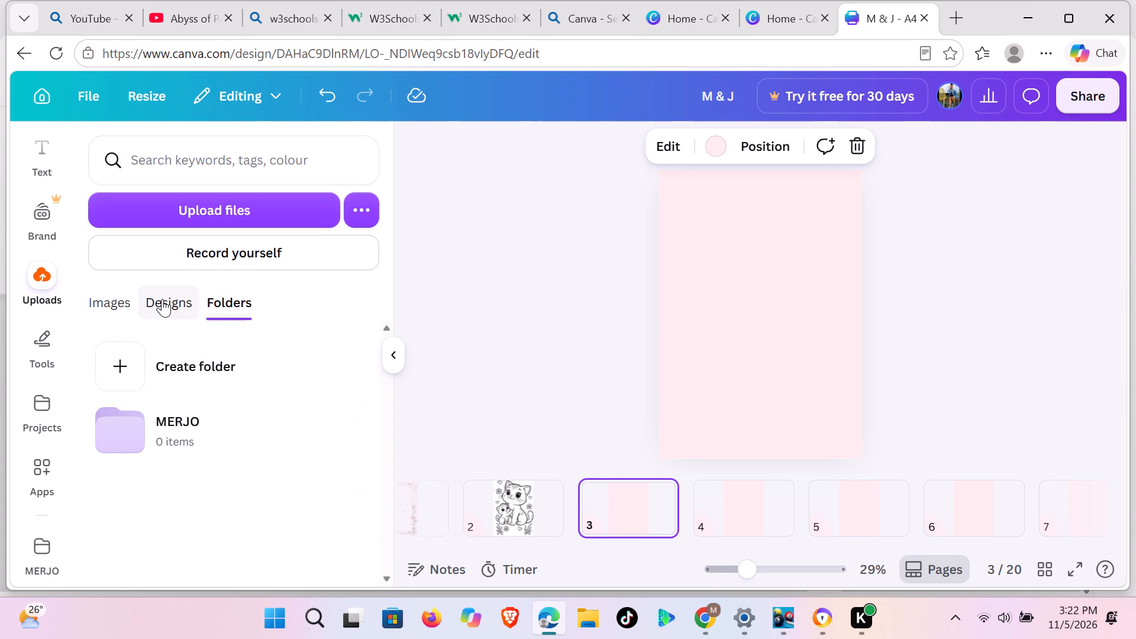
left_click(96, 299)
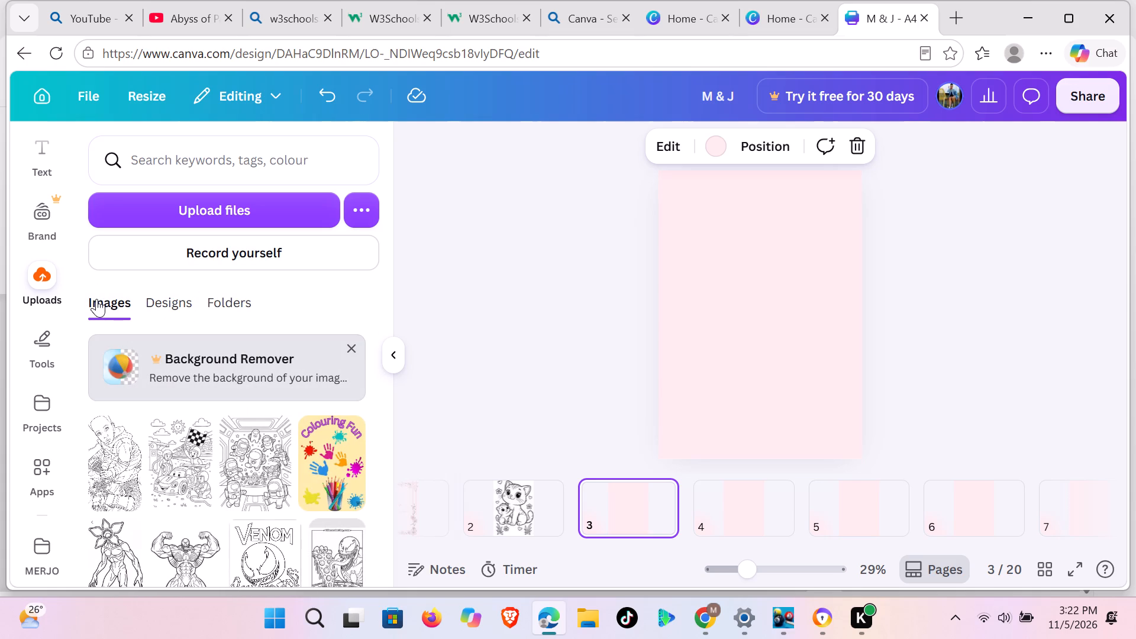
left_click(56, 167)
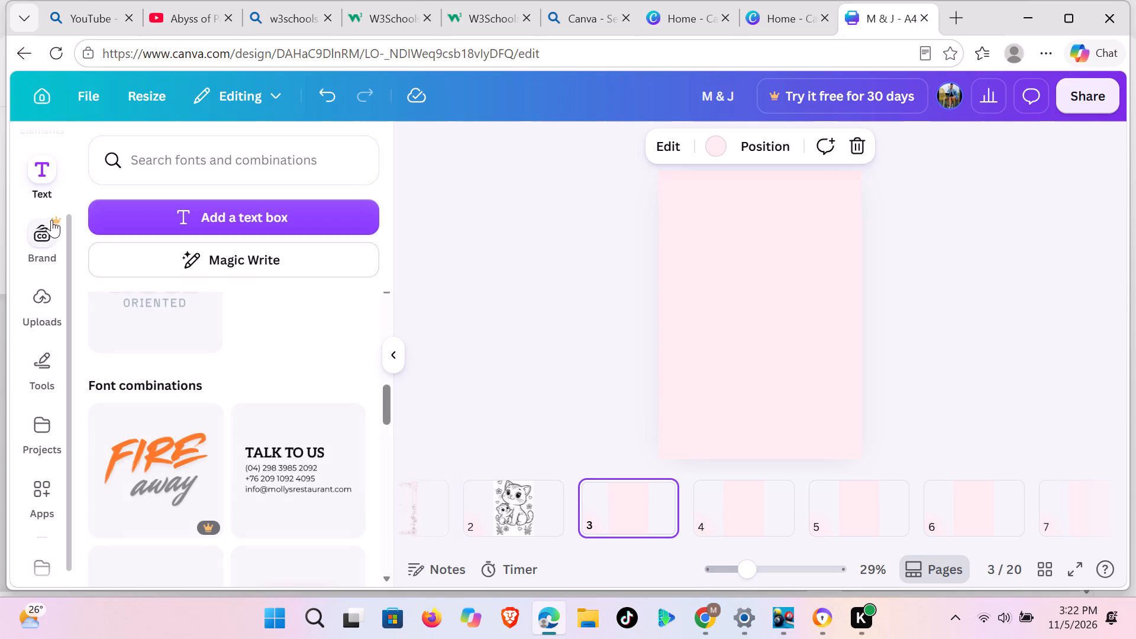
left_click(40, 246)
left_click(44, 295)
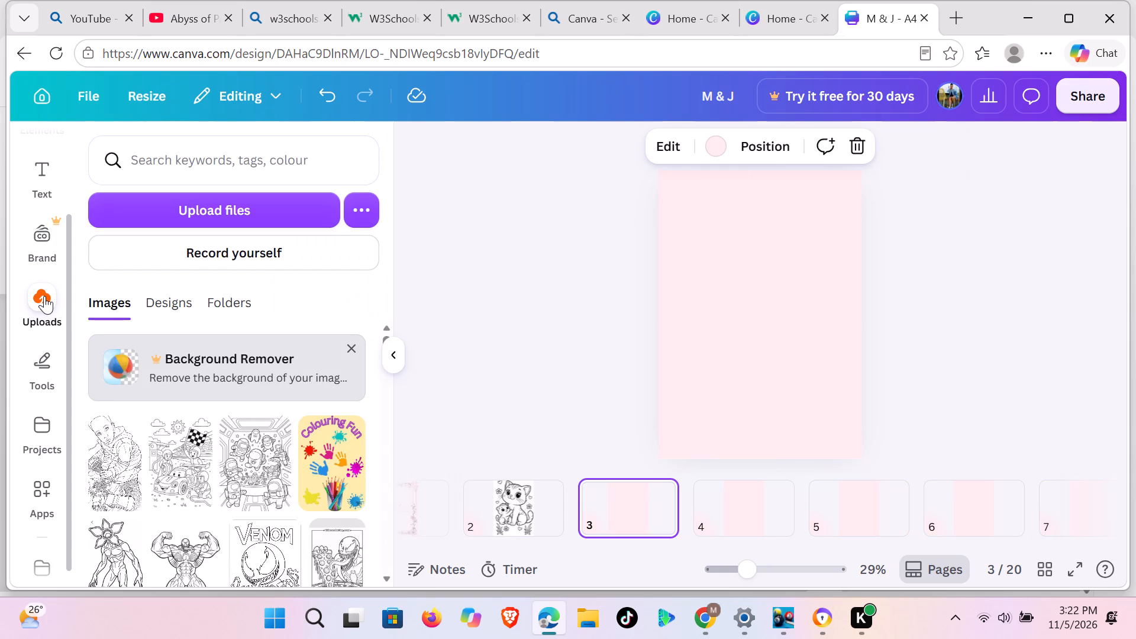
Check the project folders, including the Starred folder, for the saved drawings.
left_click(23, 370)
left_click(40, 420)
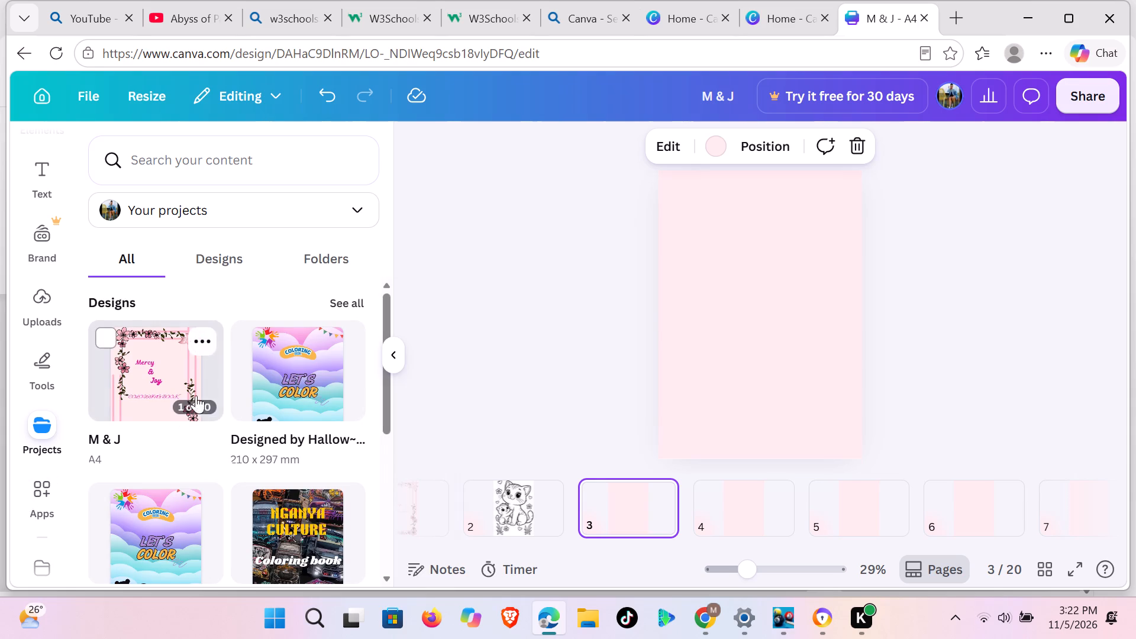
left_click(326, 266)
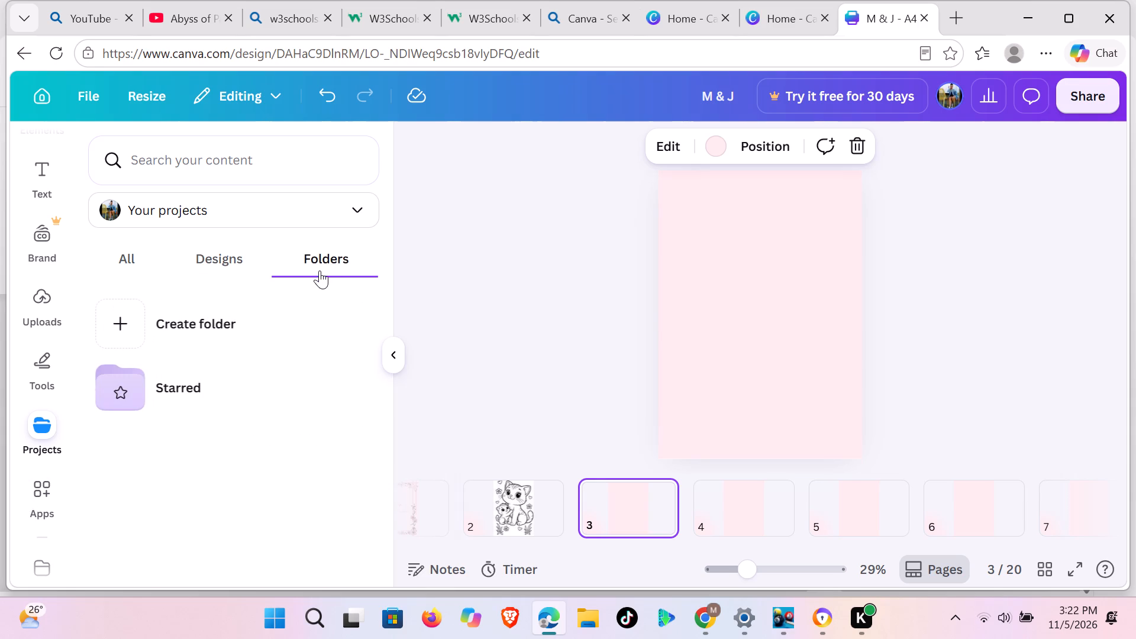
left_click(211, 381)
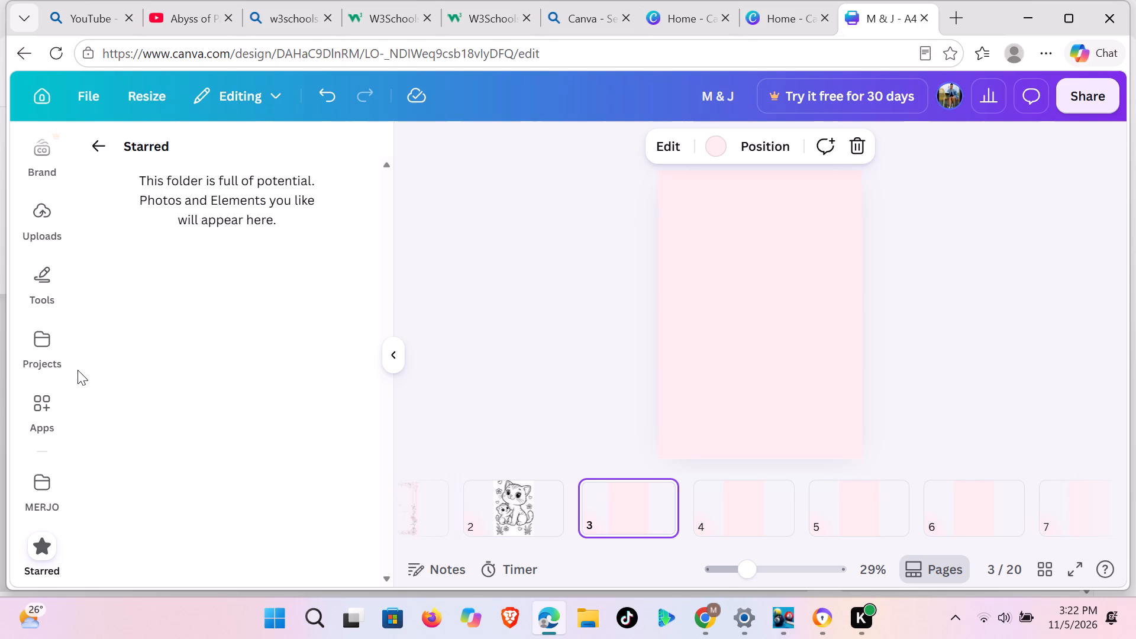
scroll(139, 350, "down", 2)
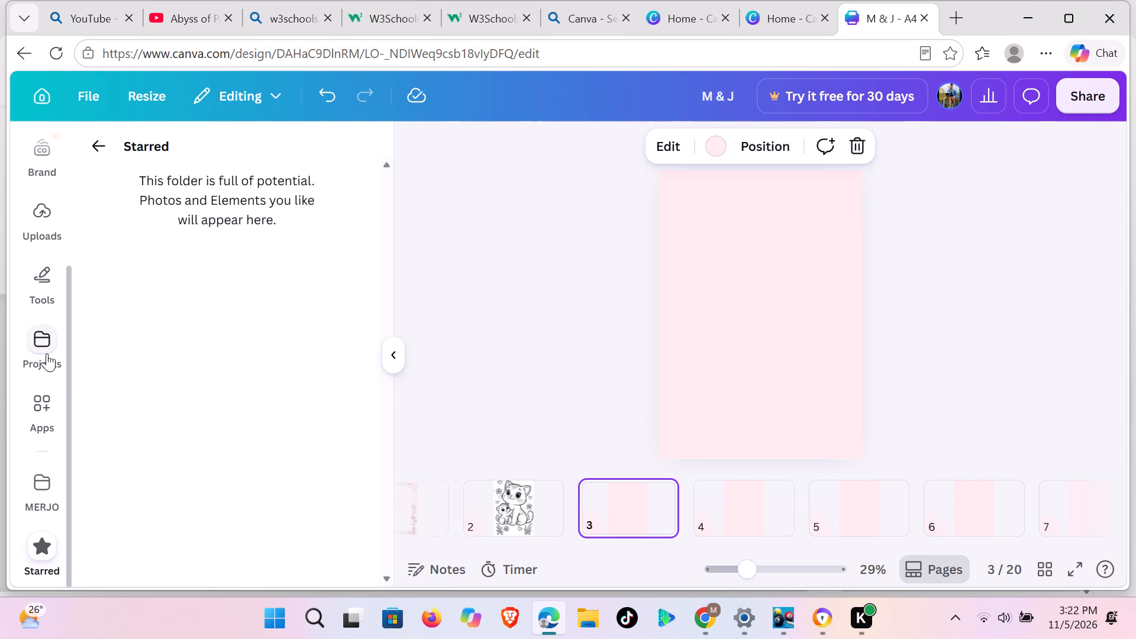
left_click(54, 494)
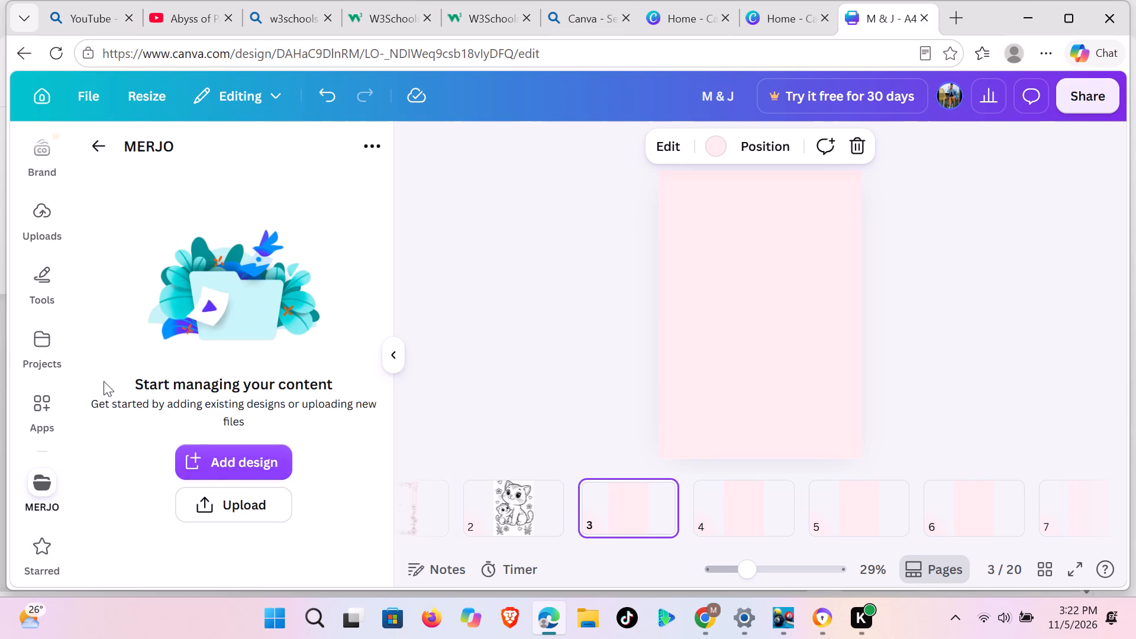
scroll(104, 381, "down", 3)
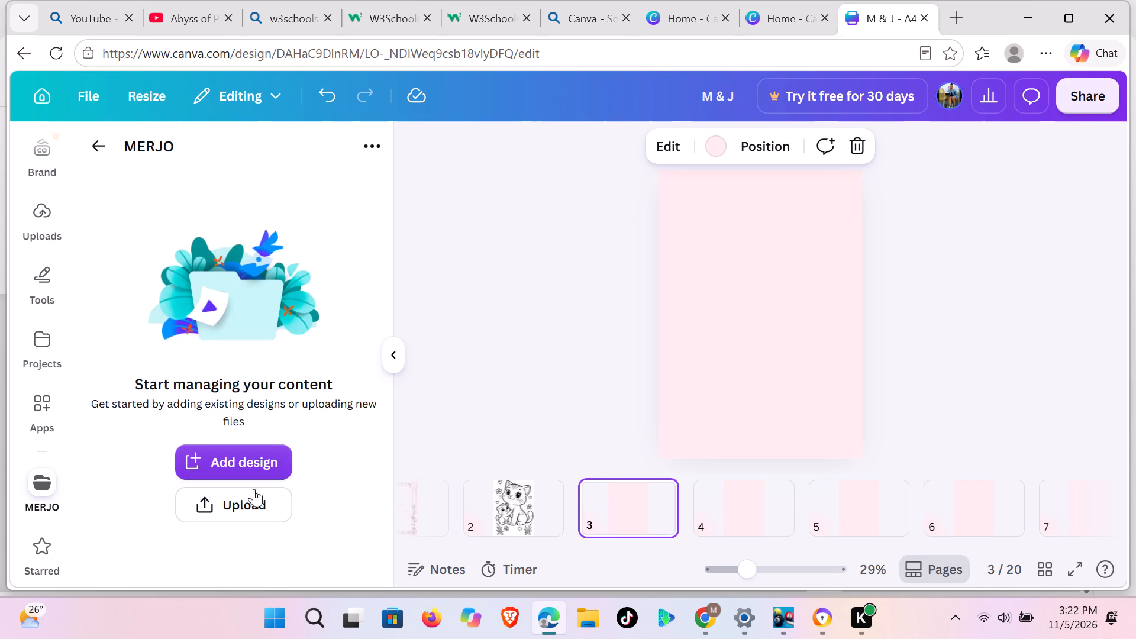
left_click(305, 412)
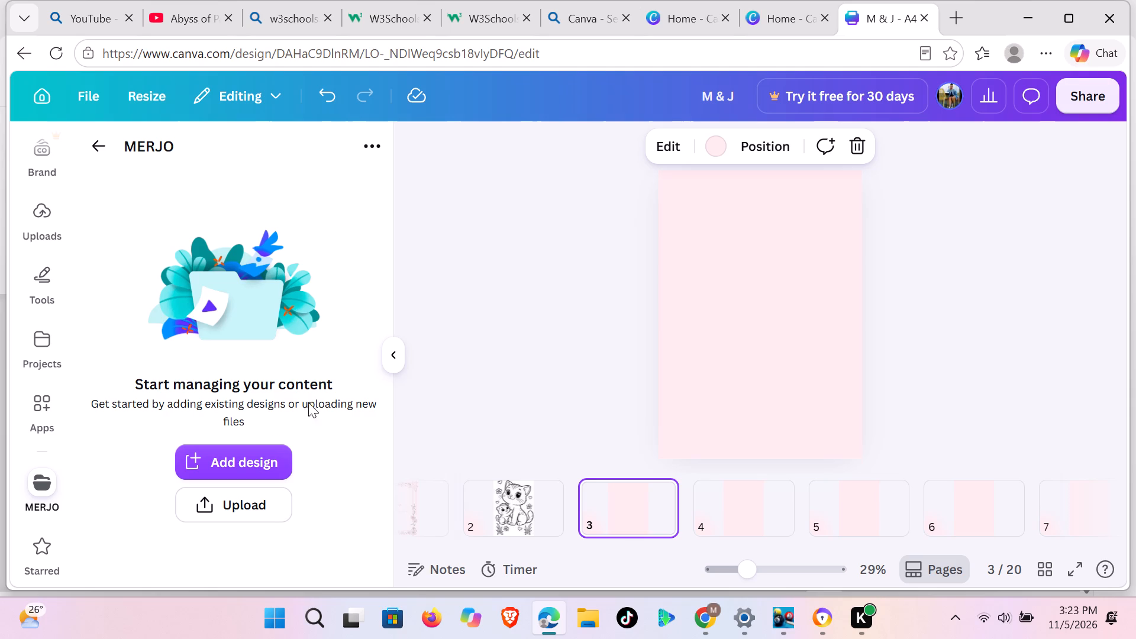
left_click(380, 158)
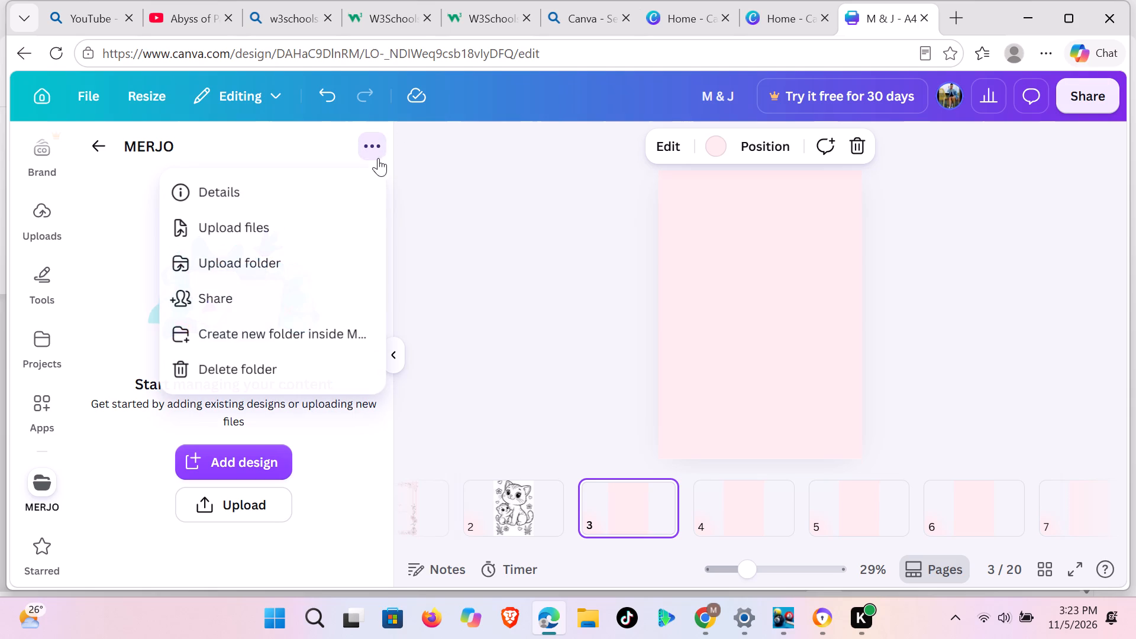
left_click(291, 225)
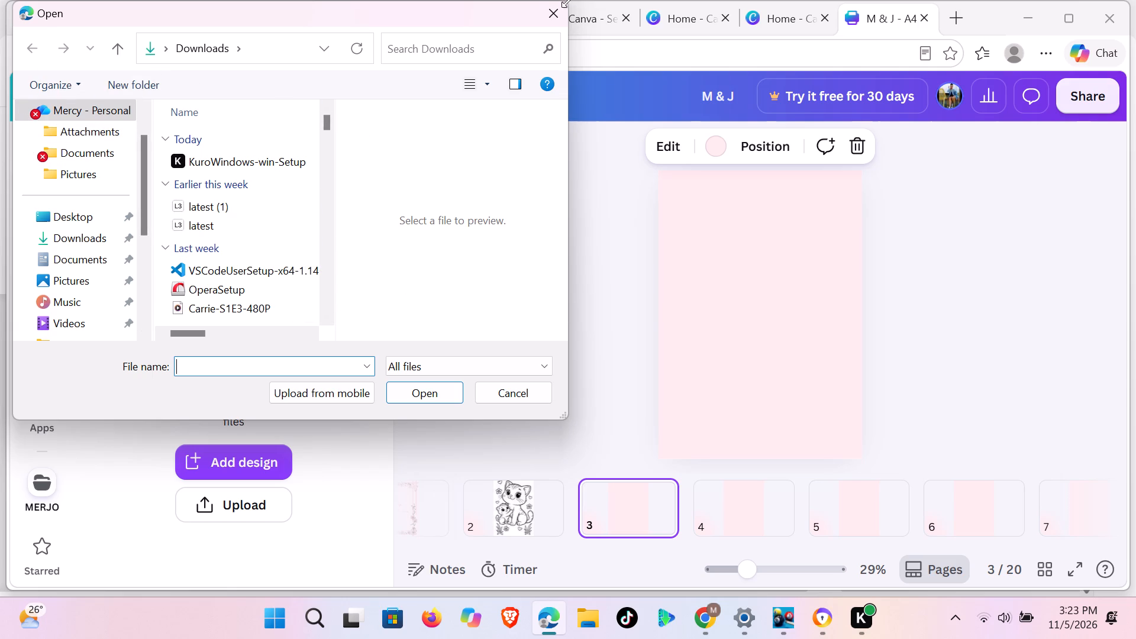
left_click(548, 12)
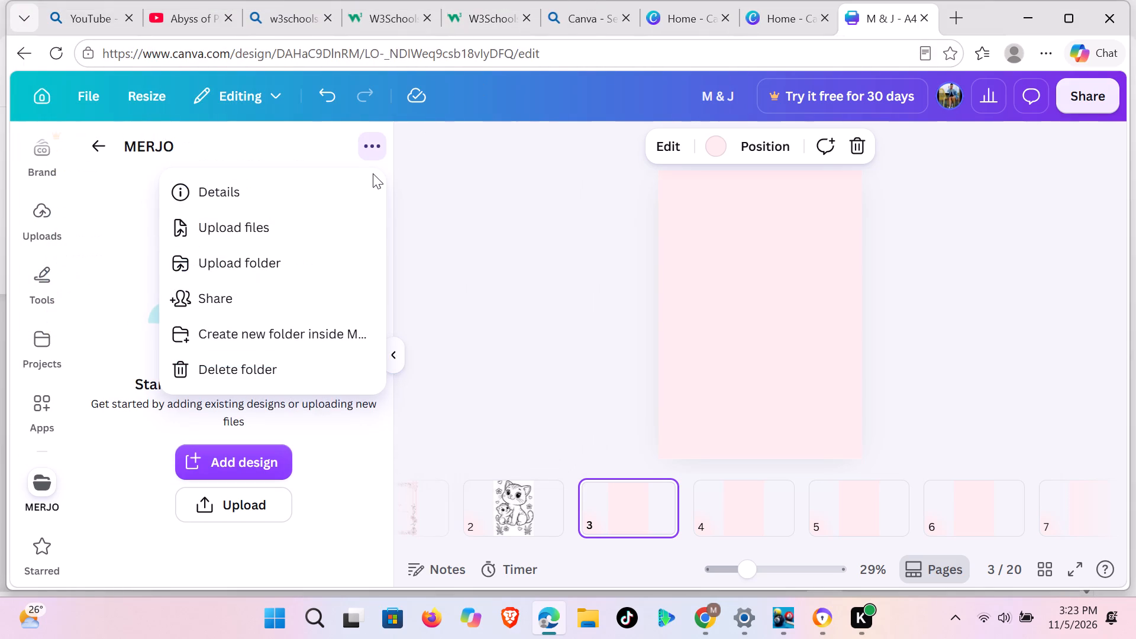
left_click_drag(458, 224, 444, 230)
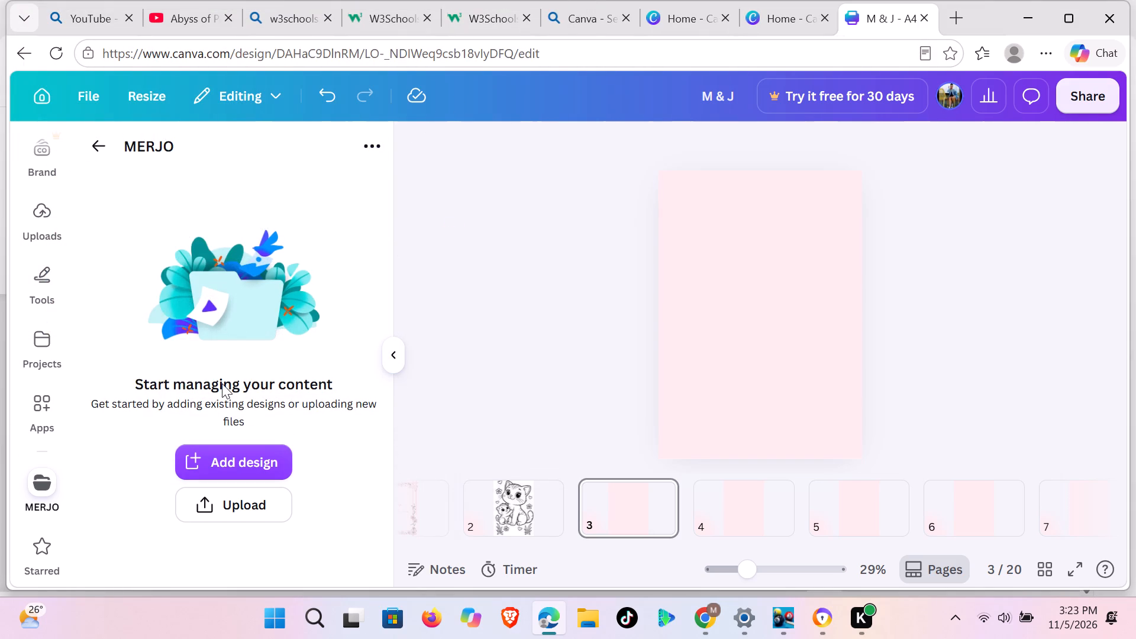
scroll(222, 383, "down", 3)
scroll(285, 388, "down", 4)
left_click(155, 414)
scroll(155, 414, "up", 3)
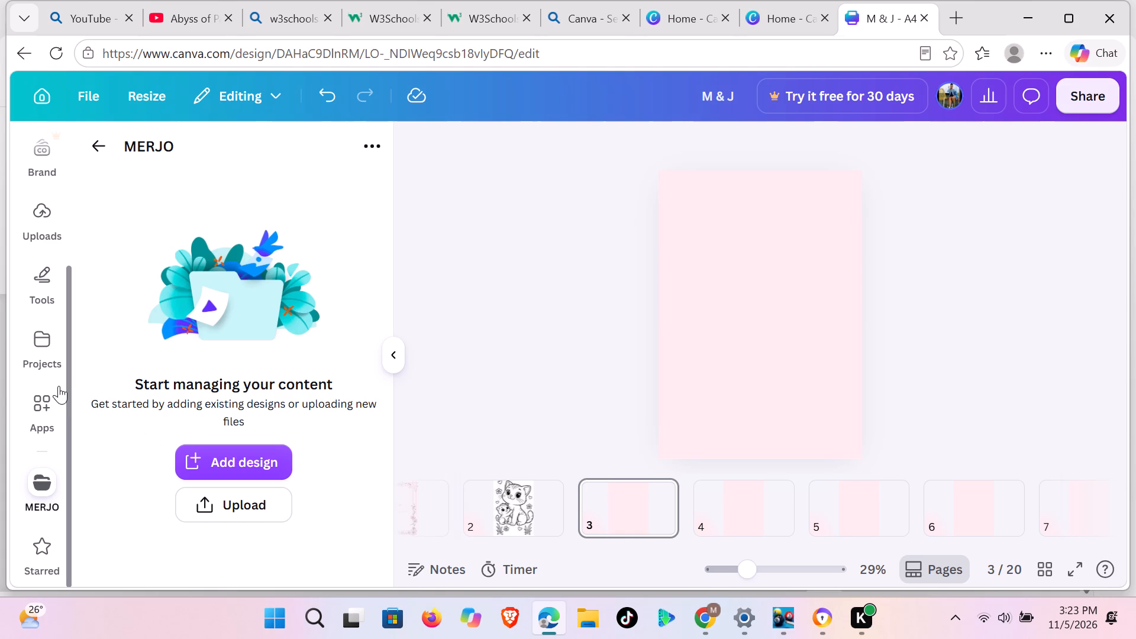
Browse the saved projects and the full list of existing designs for colouring book content.
left_click(59, 388)
left_click(54, 352)
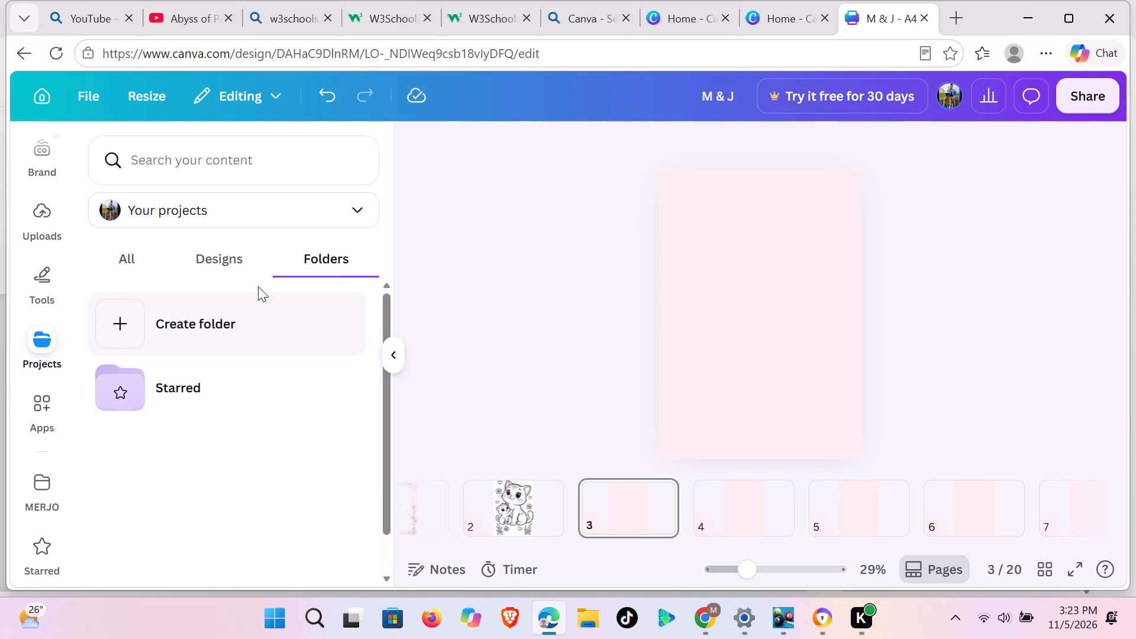
left_click(241, 264)
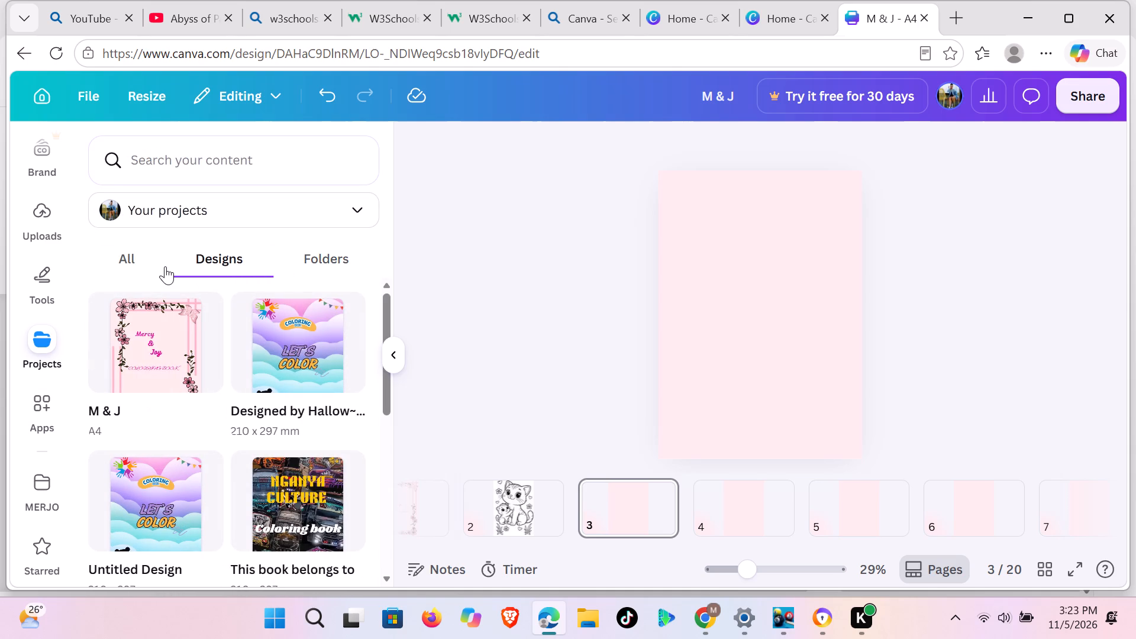
left_click(165, 266)
left_click(140, 259)
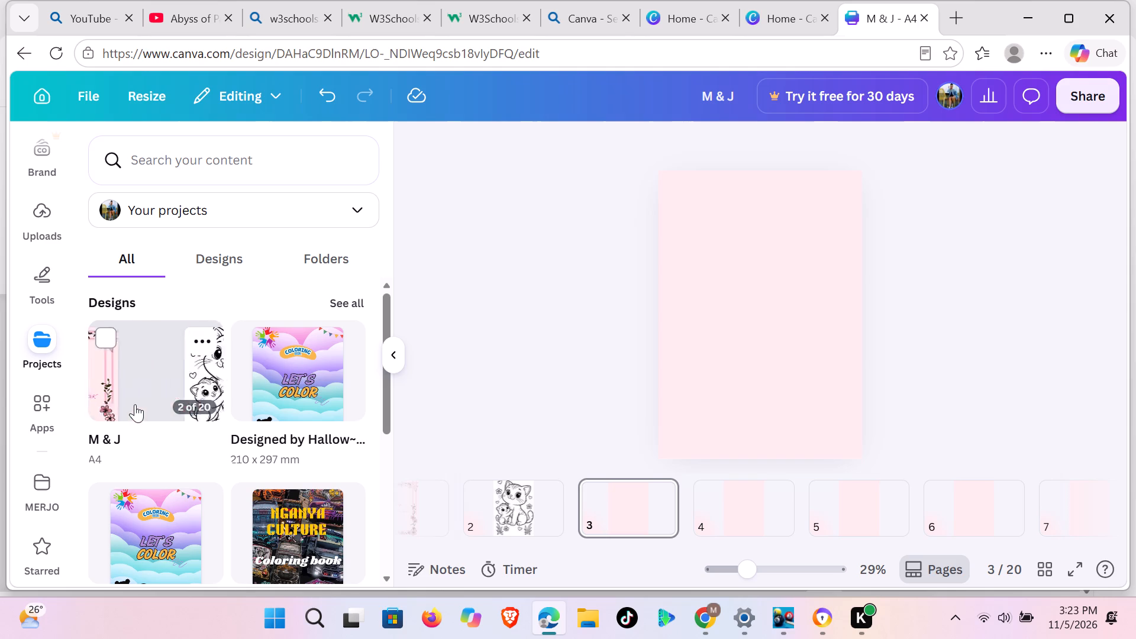
scroll(135, 404, "down", 3)
scroll(135, 404, "up", 3)
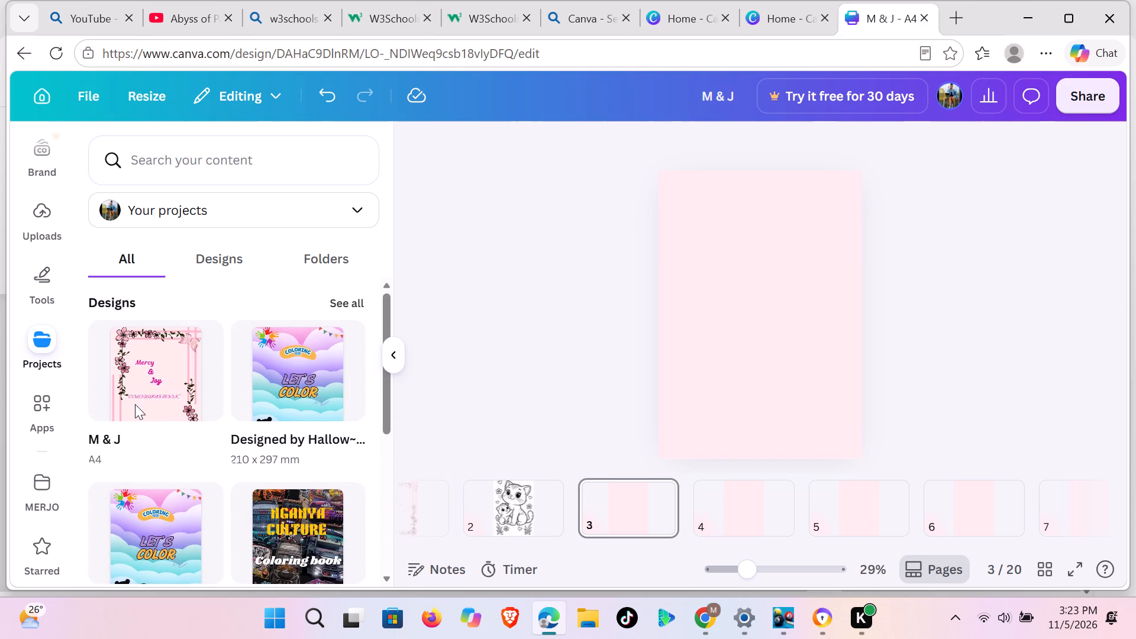
scroll(135, 404, "up", 2)
scroll(135, 404, "down", 3)
scroll(135, 407, "up", 3)
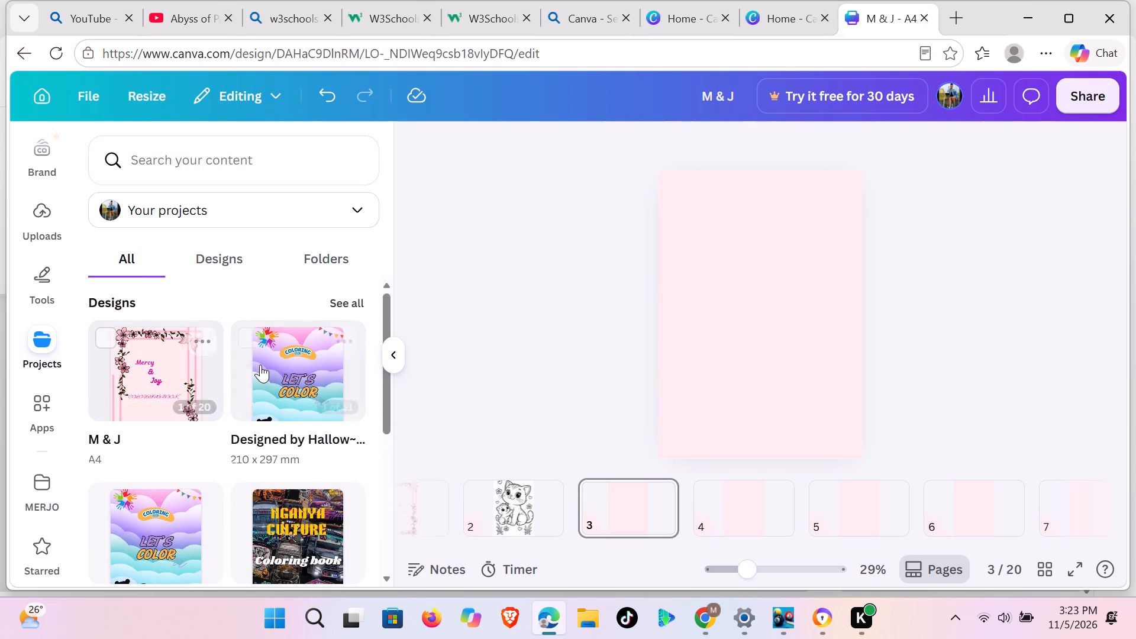
left_click(358, 307)
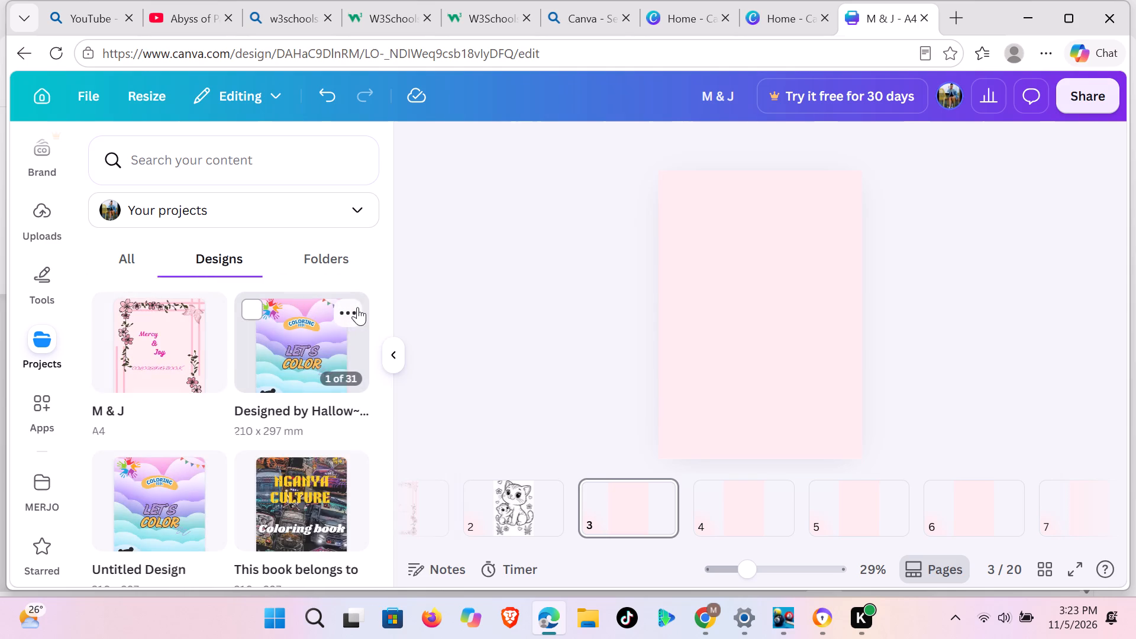
scroll(289, 354, "down", 5)
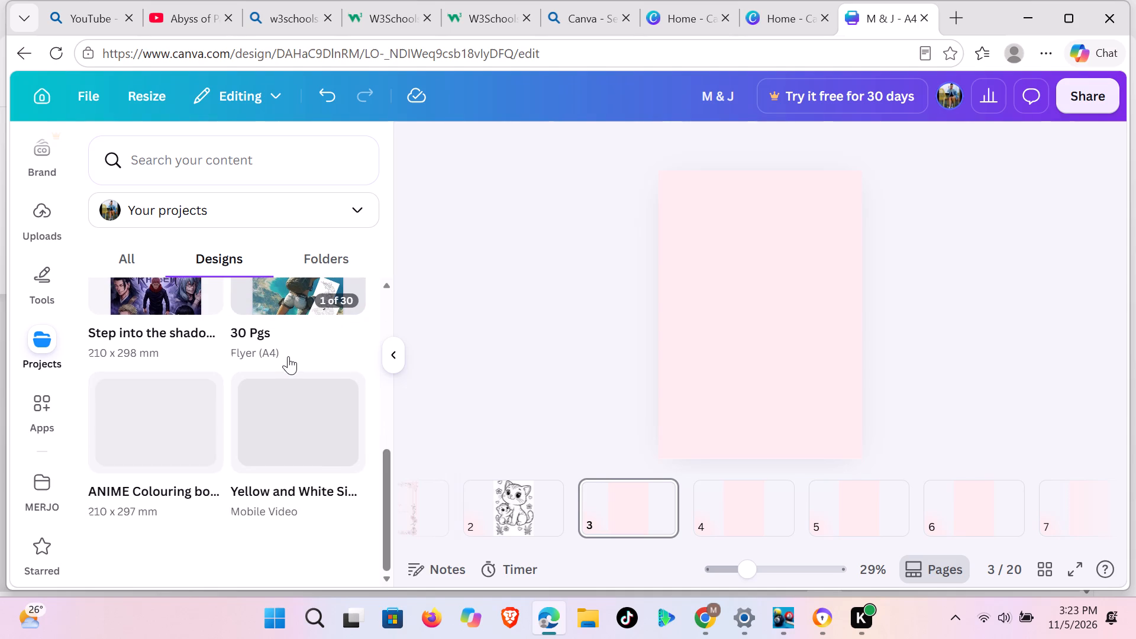
Look through the saved designs, all projects, and the uploaded images and designs for the colouring book's line drawings.
scroll(288, 356, "up", 3)
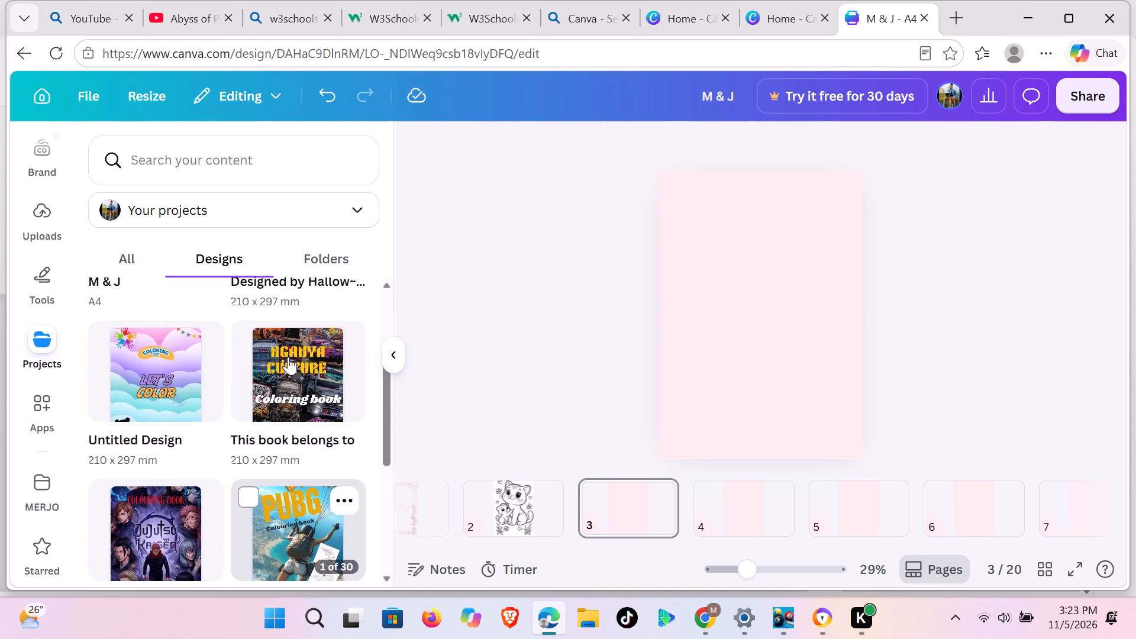
scroll(288, 357, "down", 3)
scroll(288, 357, "up", 6)
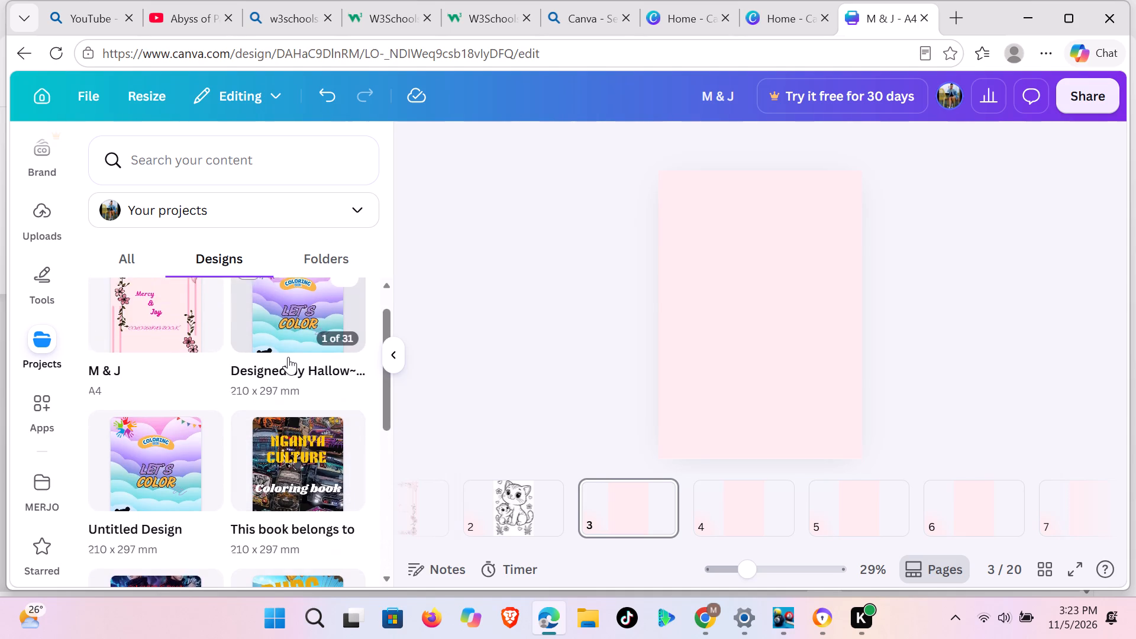
scroll(288, 357, "up", 5)
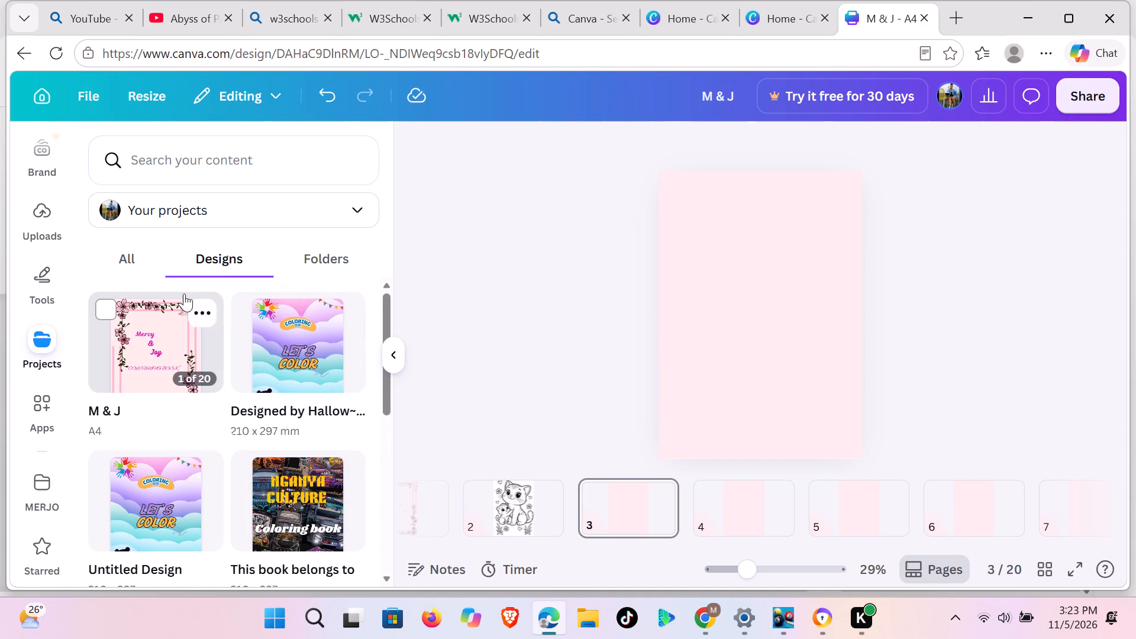
left_click(127, 265)
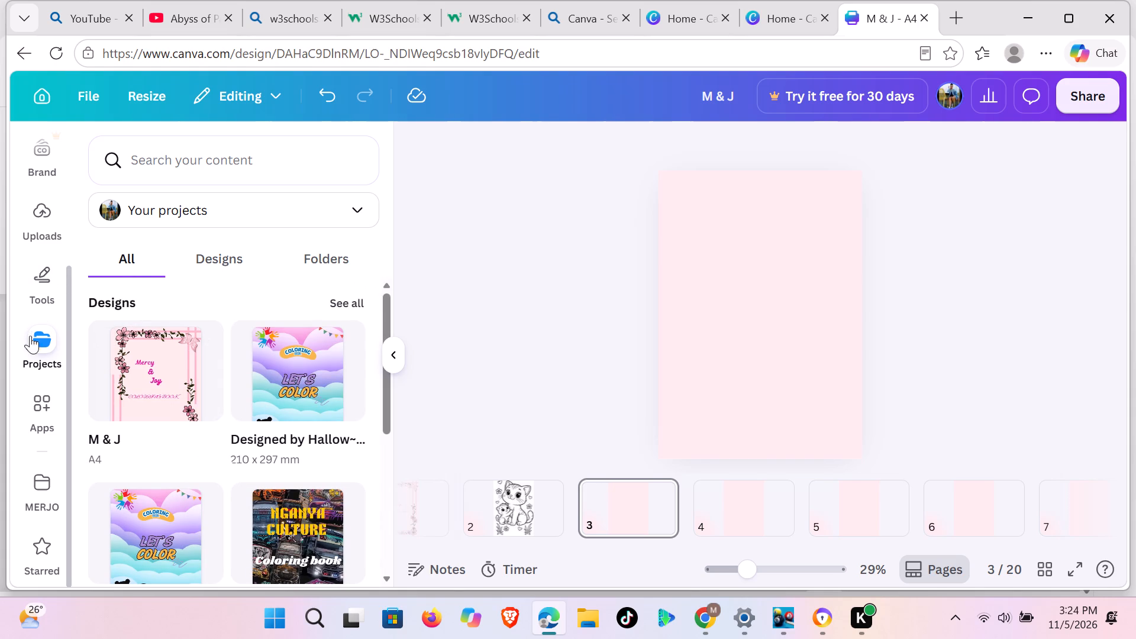
left_click(64, 235)
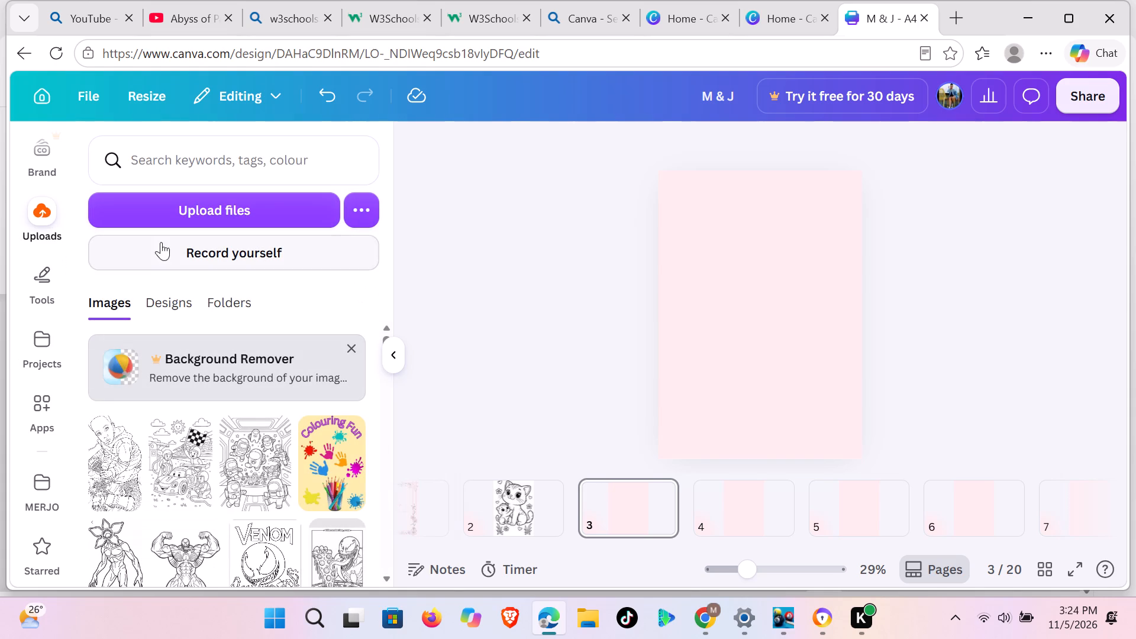
left_click(194, 298)
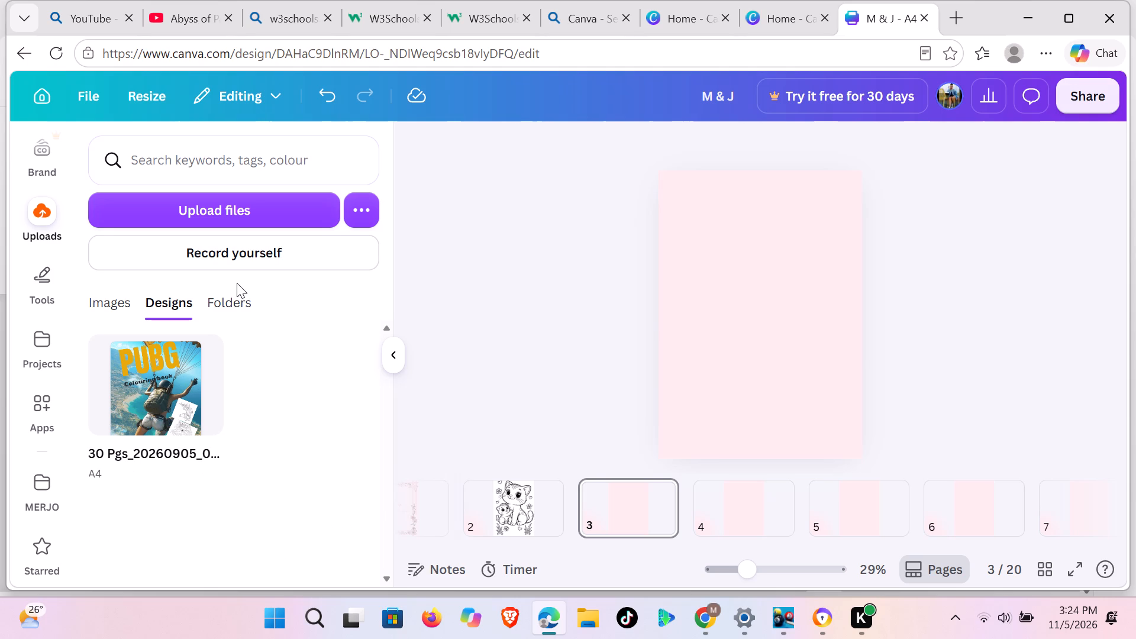
Move the MERJO folder from the uploads folders into the M & J folder.
left_click(256, 308)
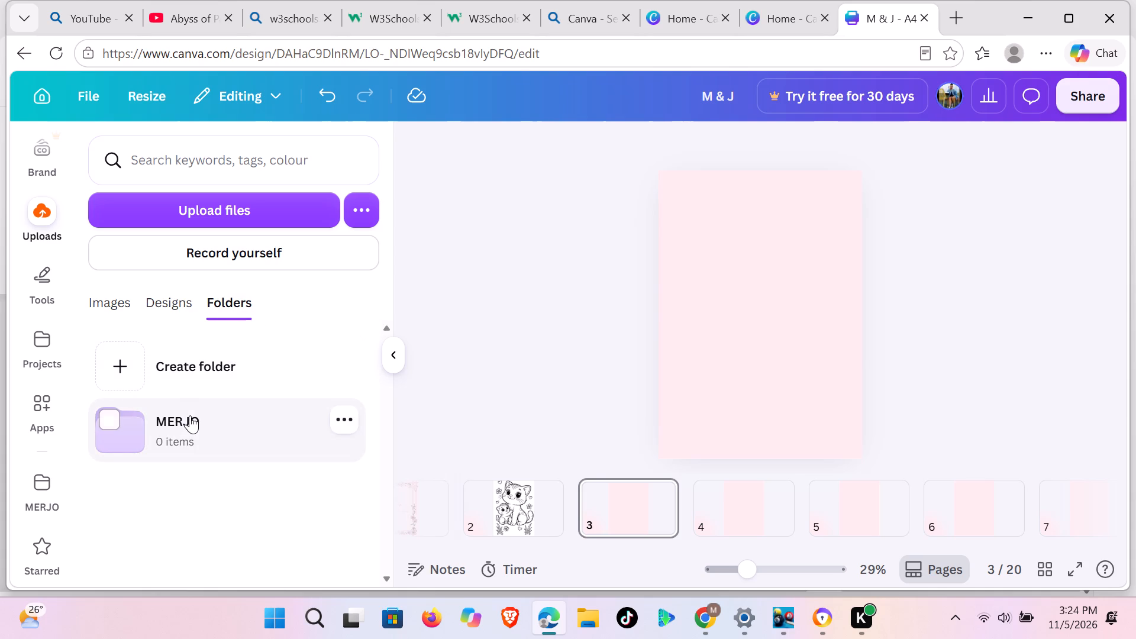
left_click(114, 417)
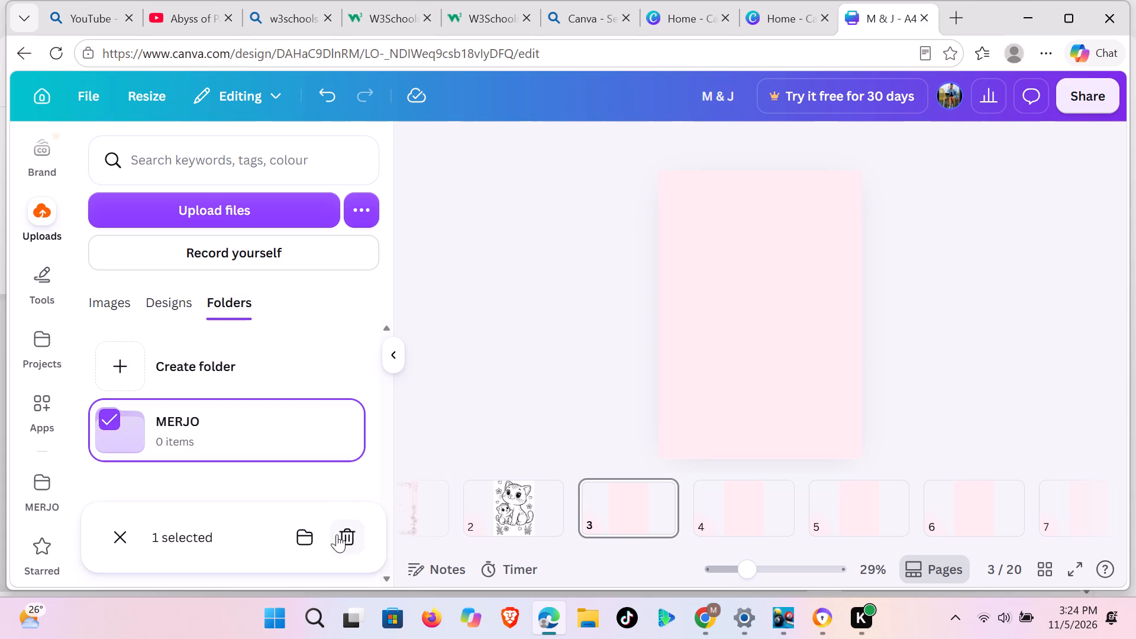
left_click(312, 539)
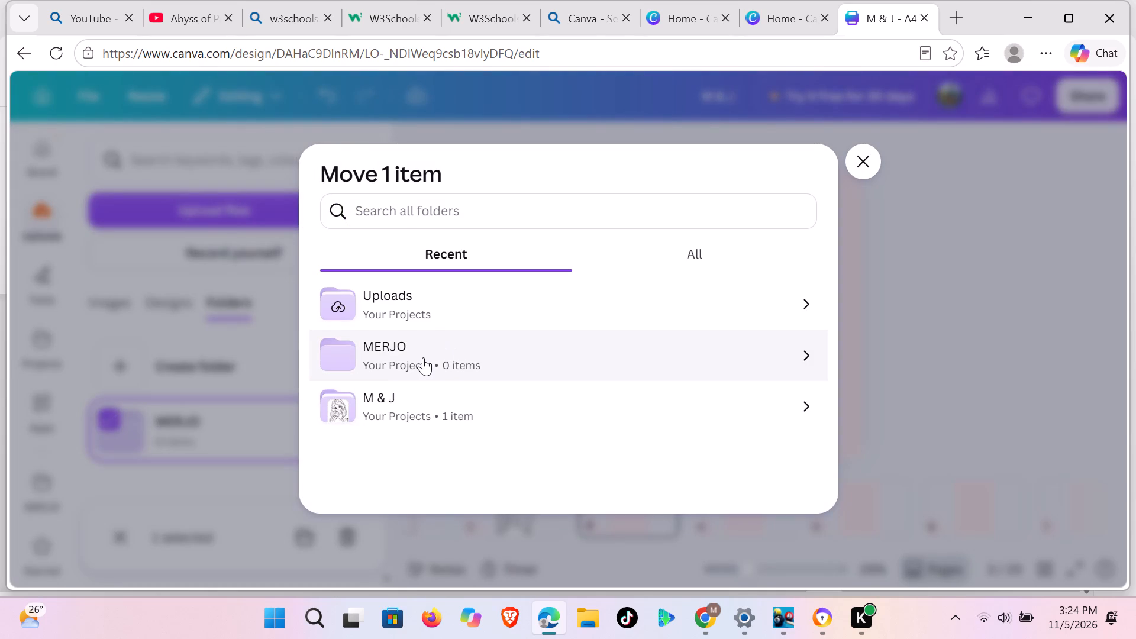
scroll(423, 358, "down", 2)
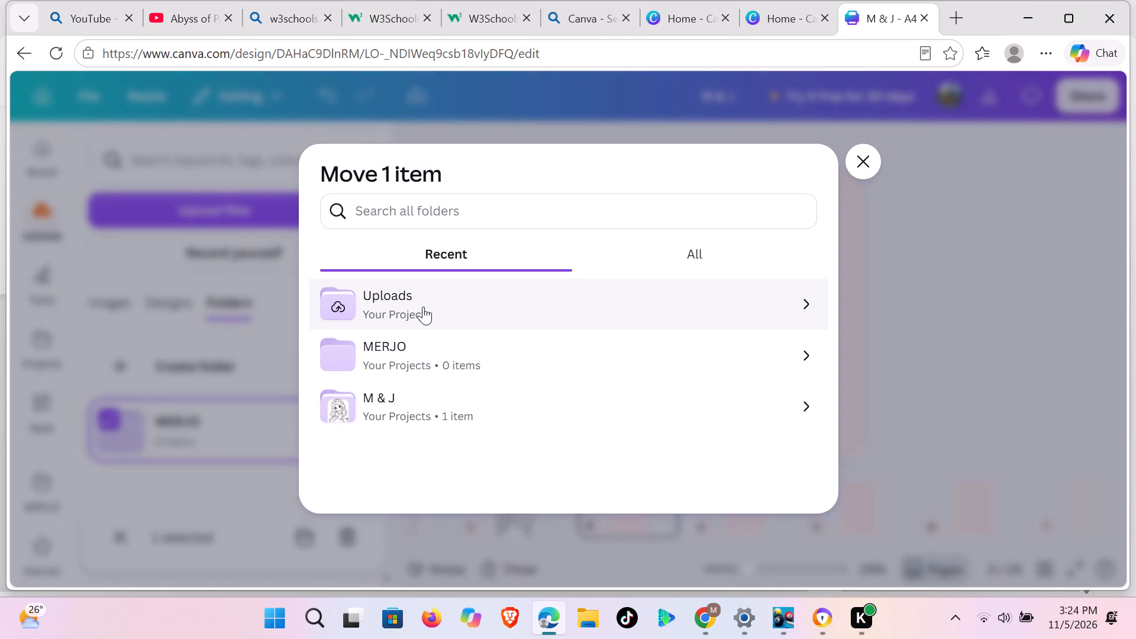
left_click(423, 306)
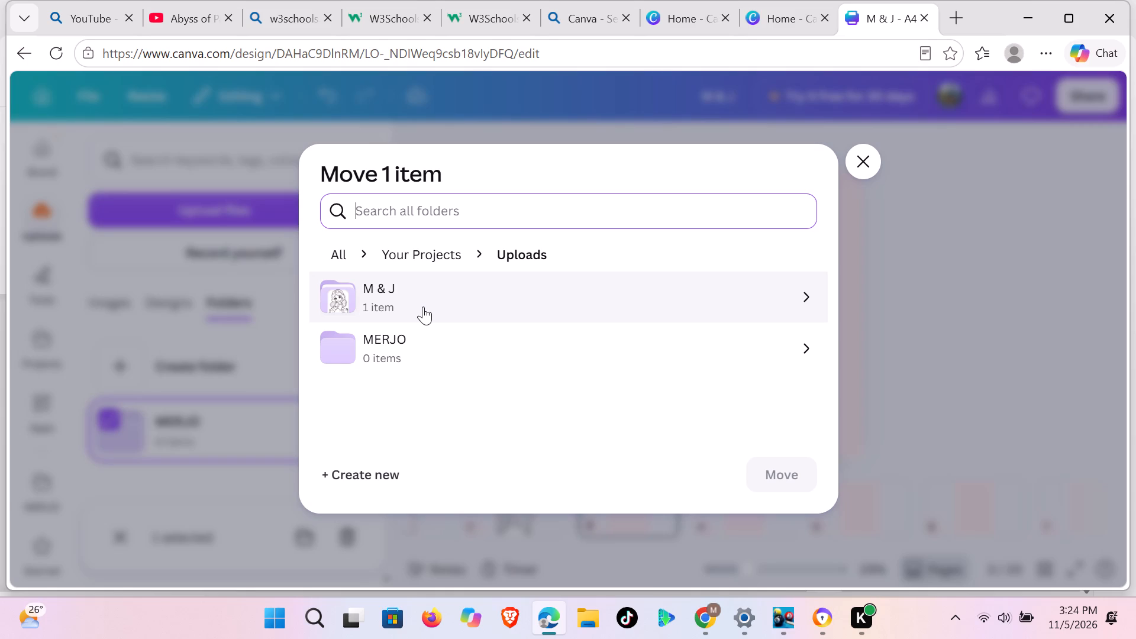
left_click(423, 306)
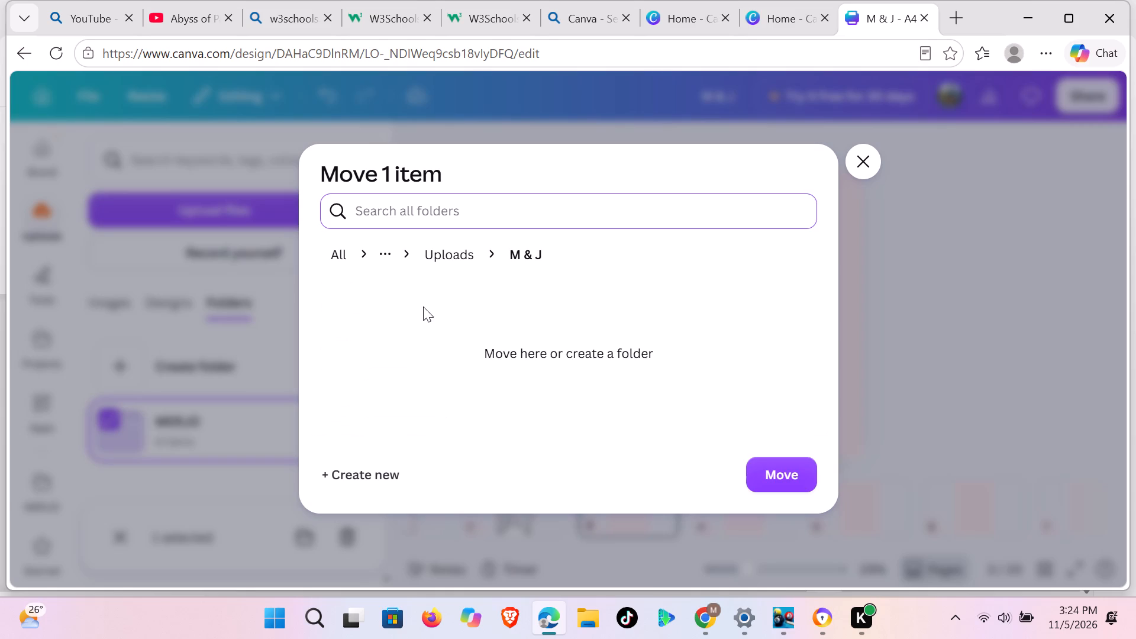
left_click(799, 480)
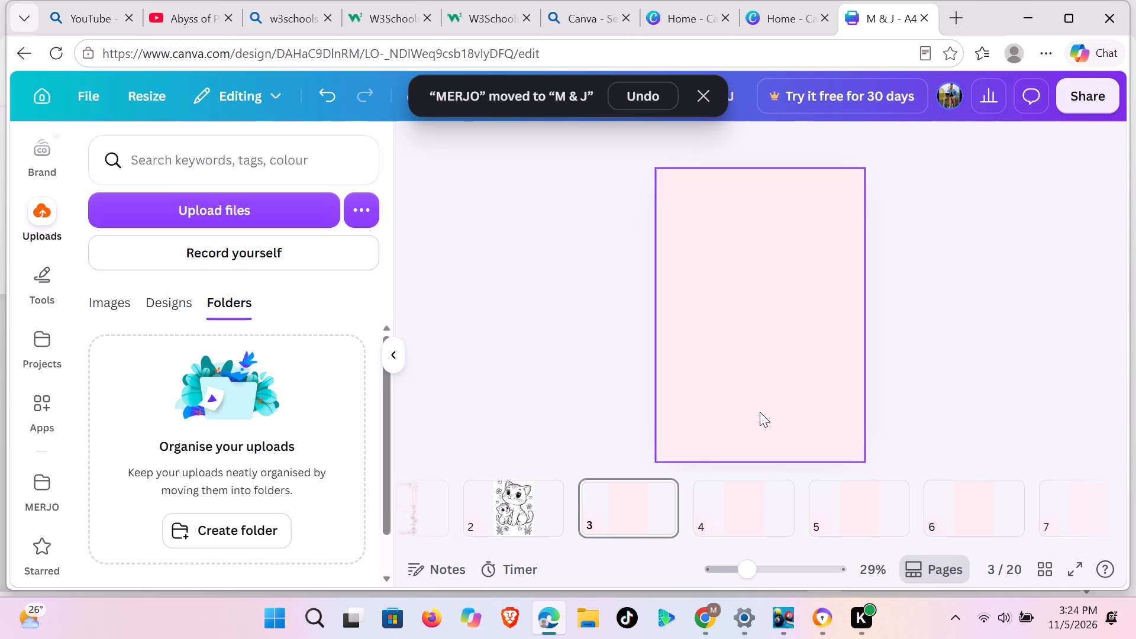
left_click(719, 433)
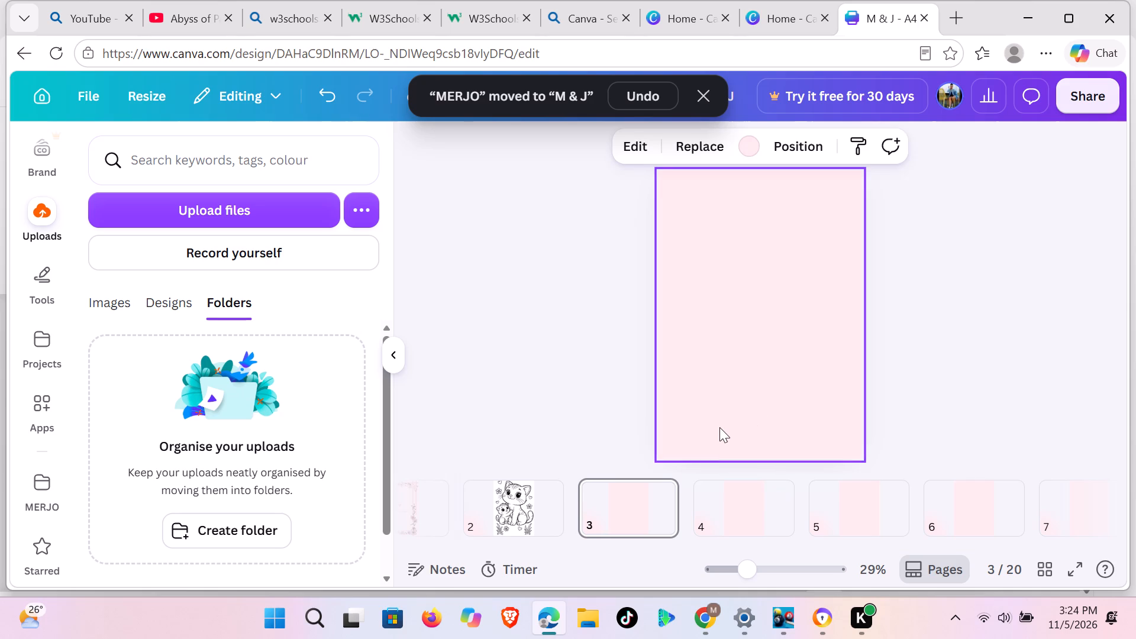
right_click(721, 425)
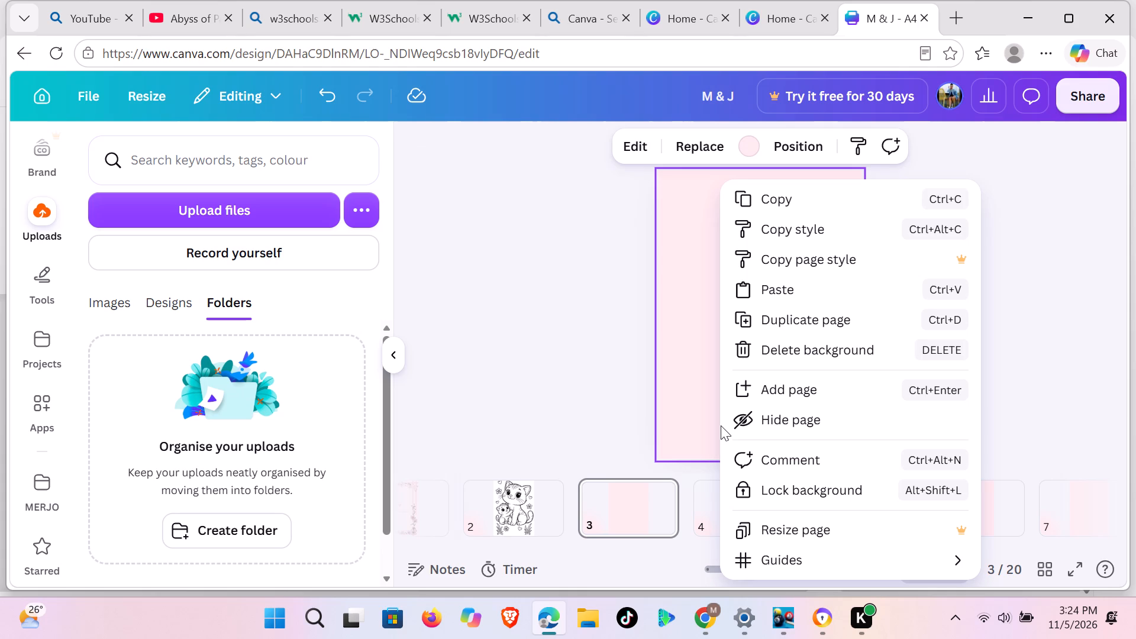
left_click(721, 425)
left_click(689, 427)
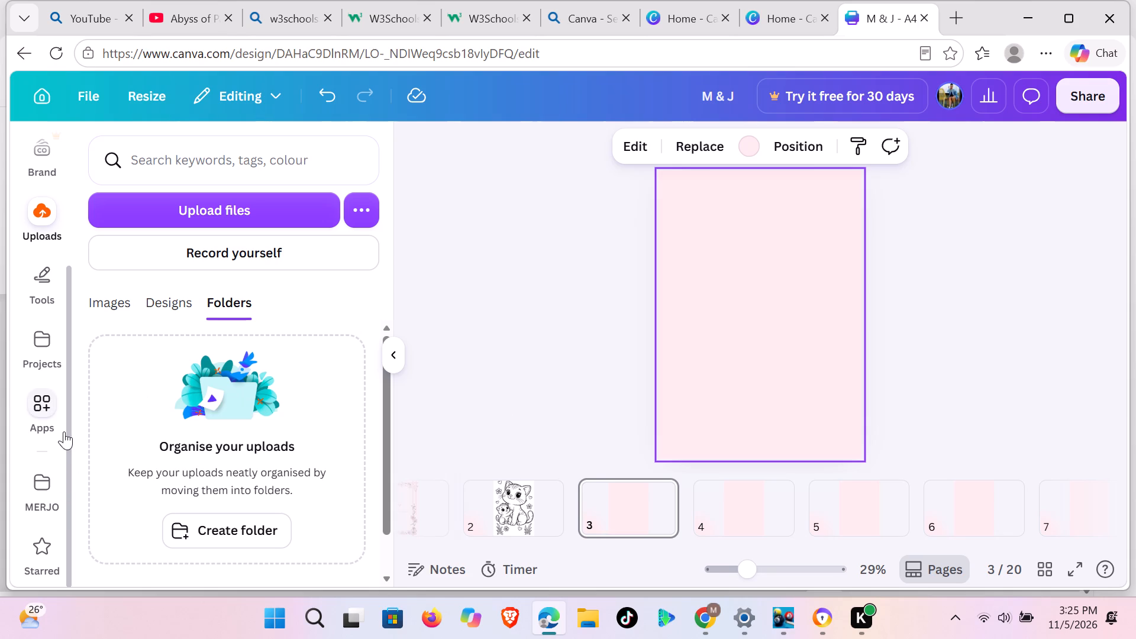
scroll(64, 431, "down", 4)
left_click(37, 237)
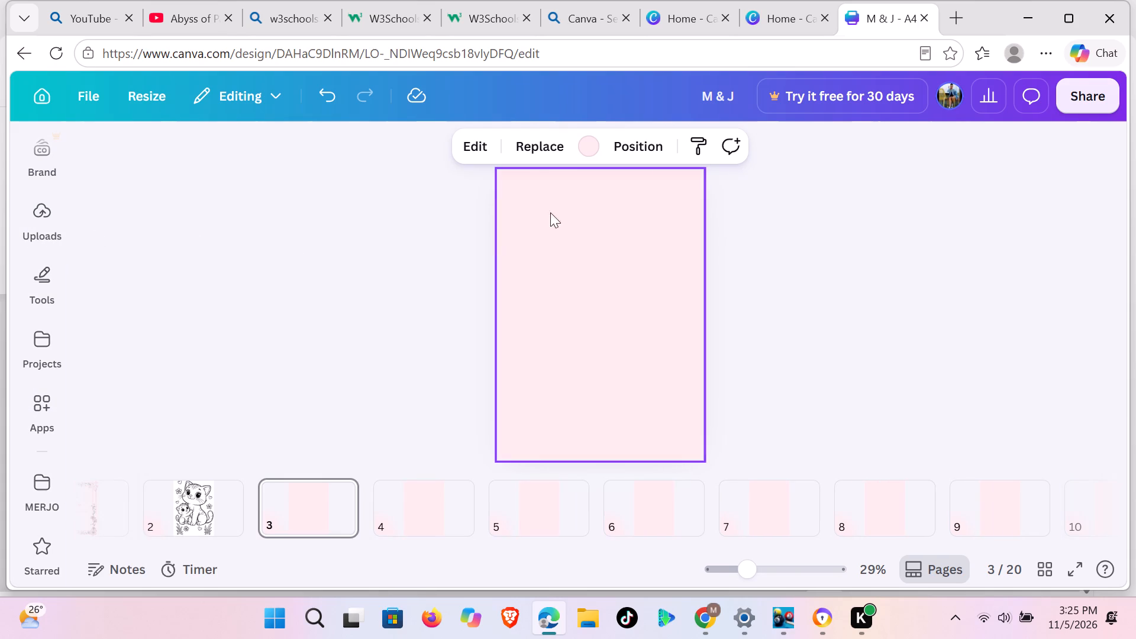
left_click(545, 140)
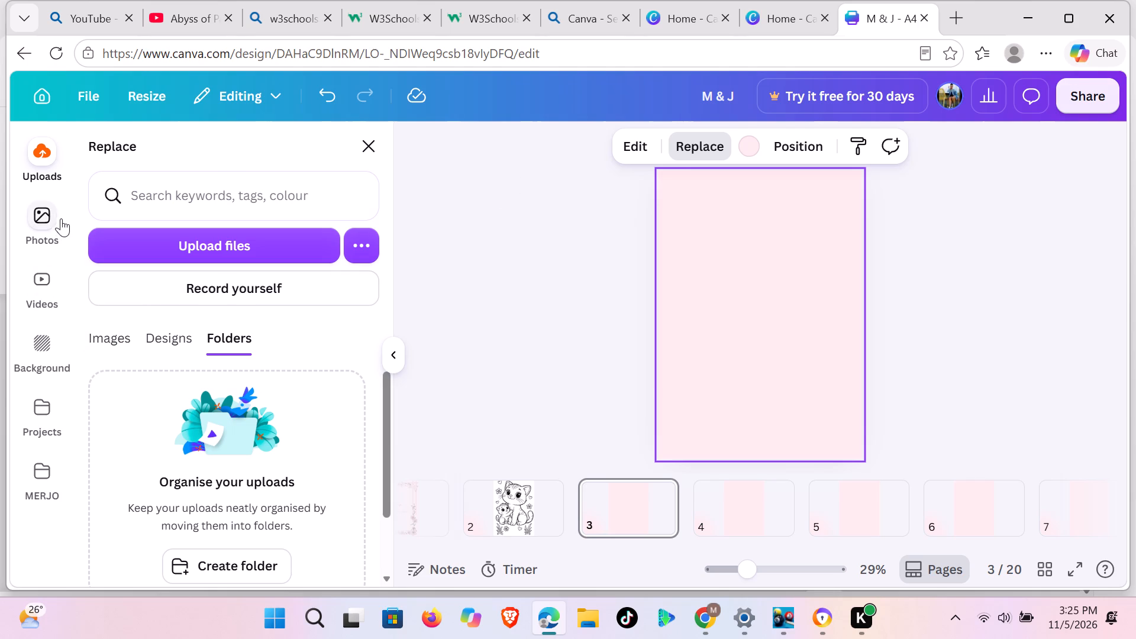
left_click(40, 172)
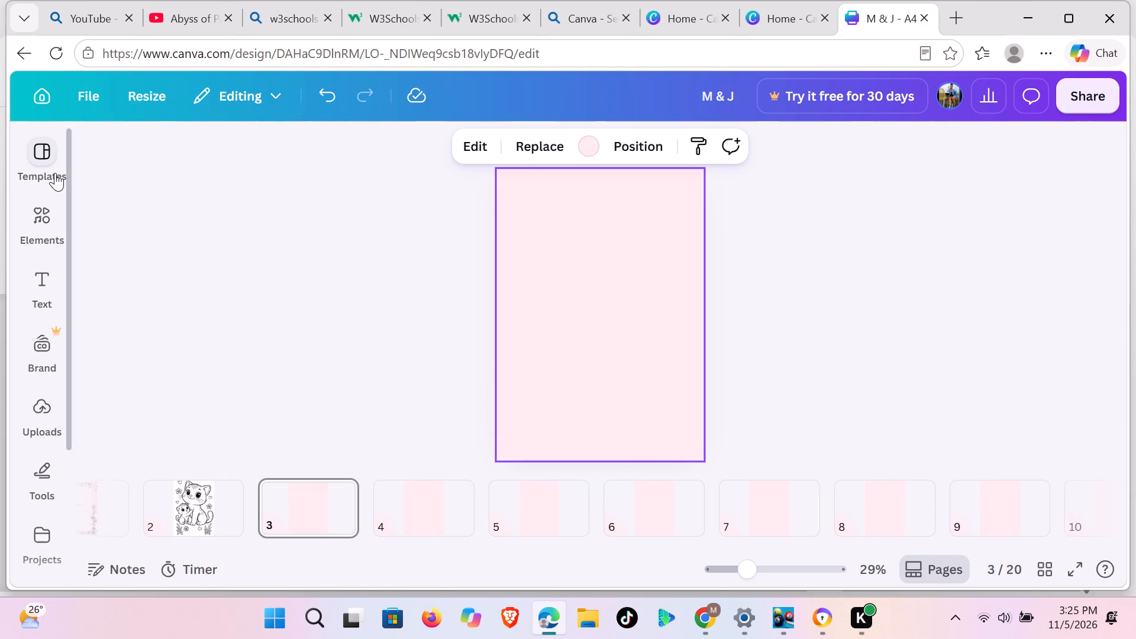
Open the Google Photos app from the upload options as a source for adding media to the design.
left_click(38, 420)
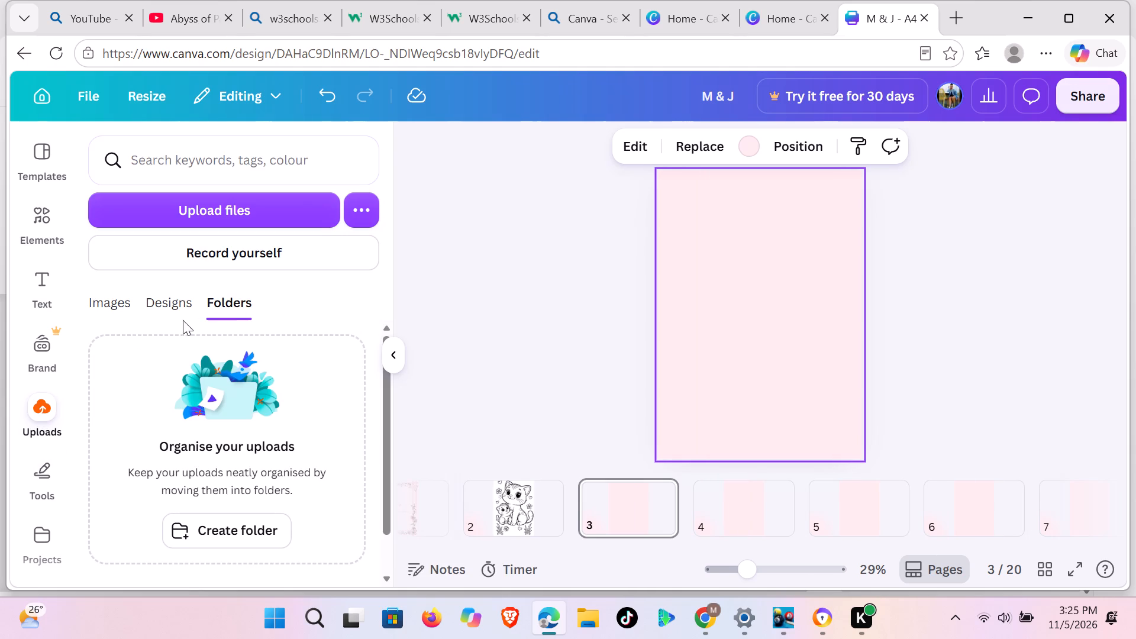
left_click(379, 219)
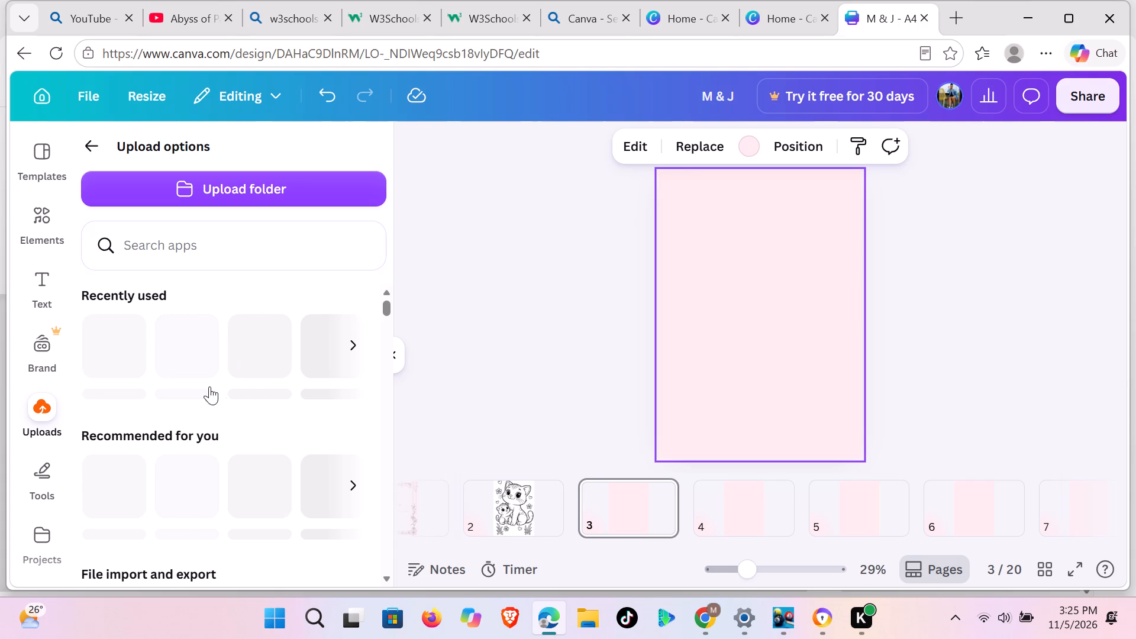
scroll(99, 554, "down", 1)
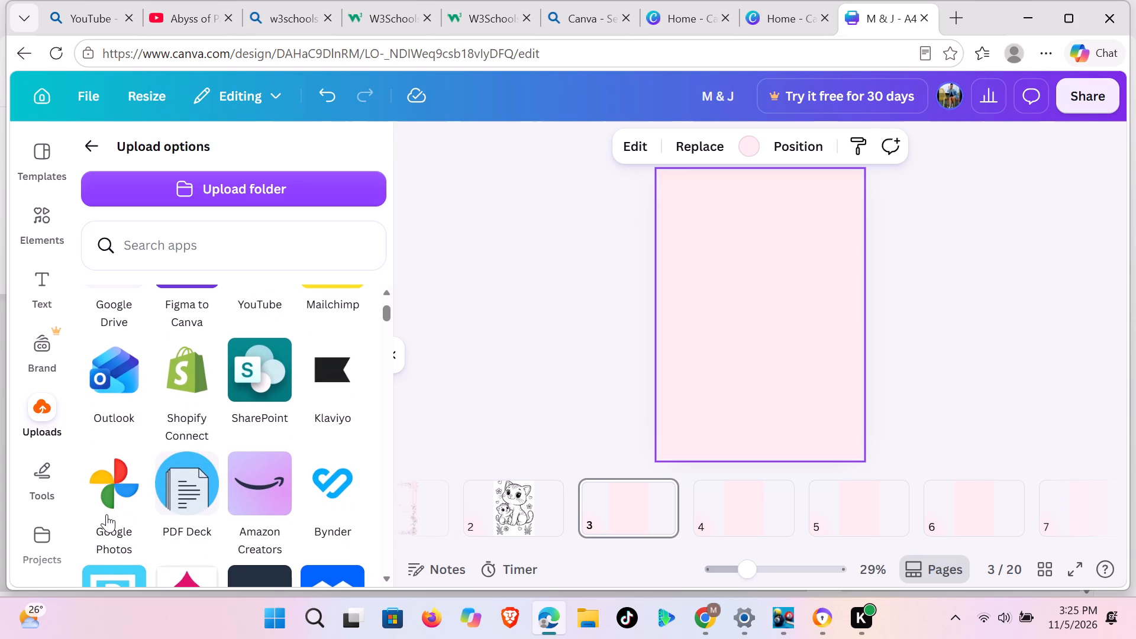
left_click(106, 512)
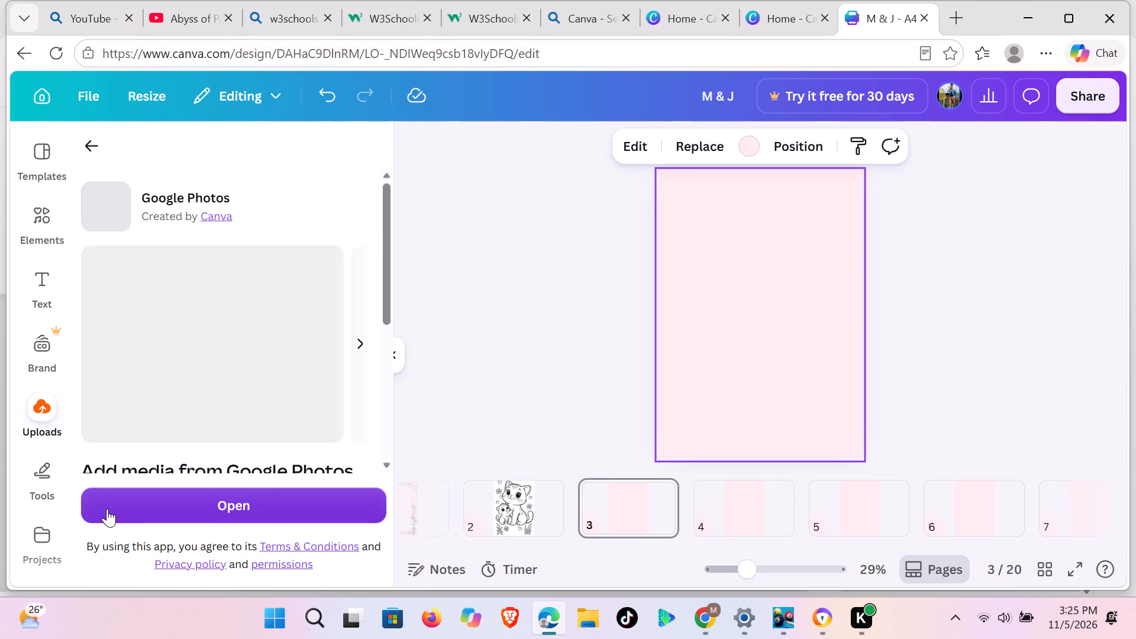
left_click(225, 512)
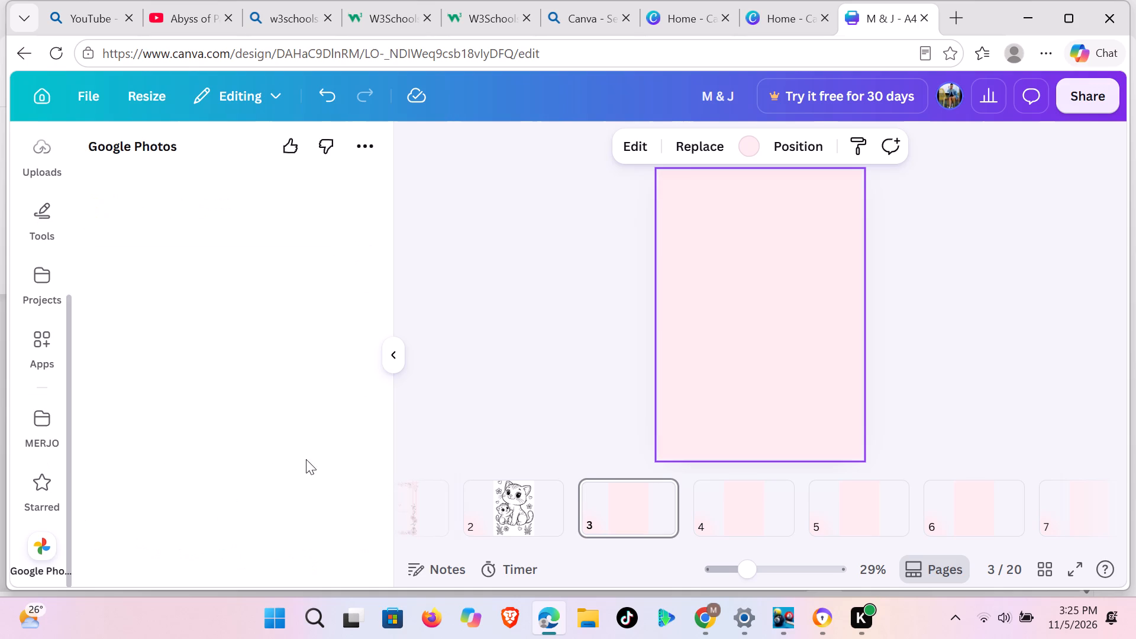
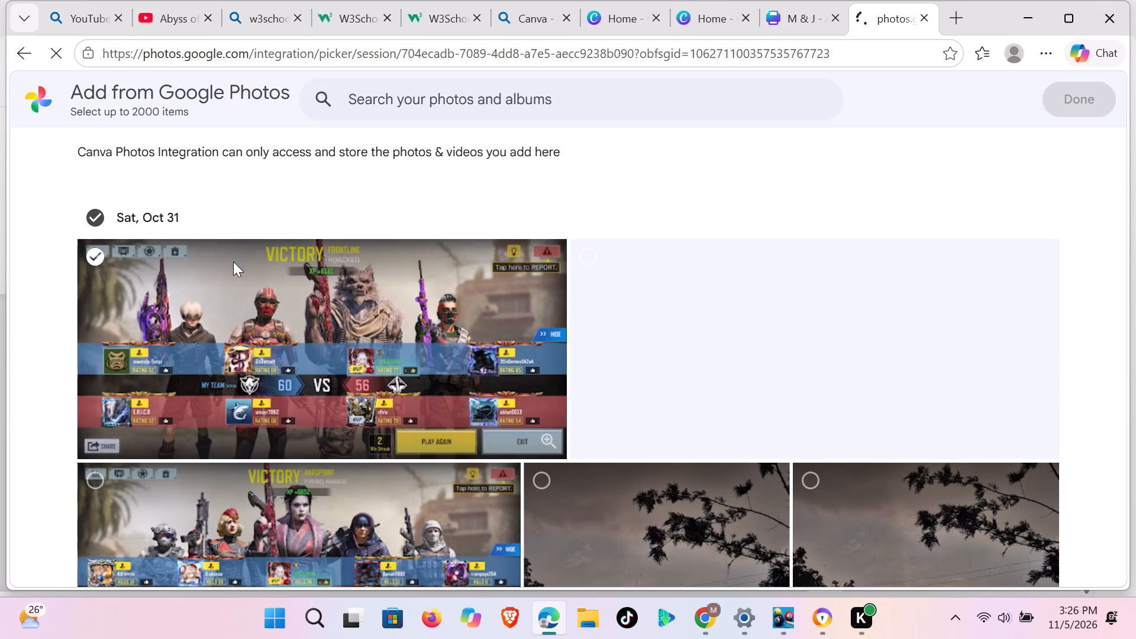
scroll(282, 238, "up", 1)
scroll(282, 239, "down", 7)
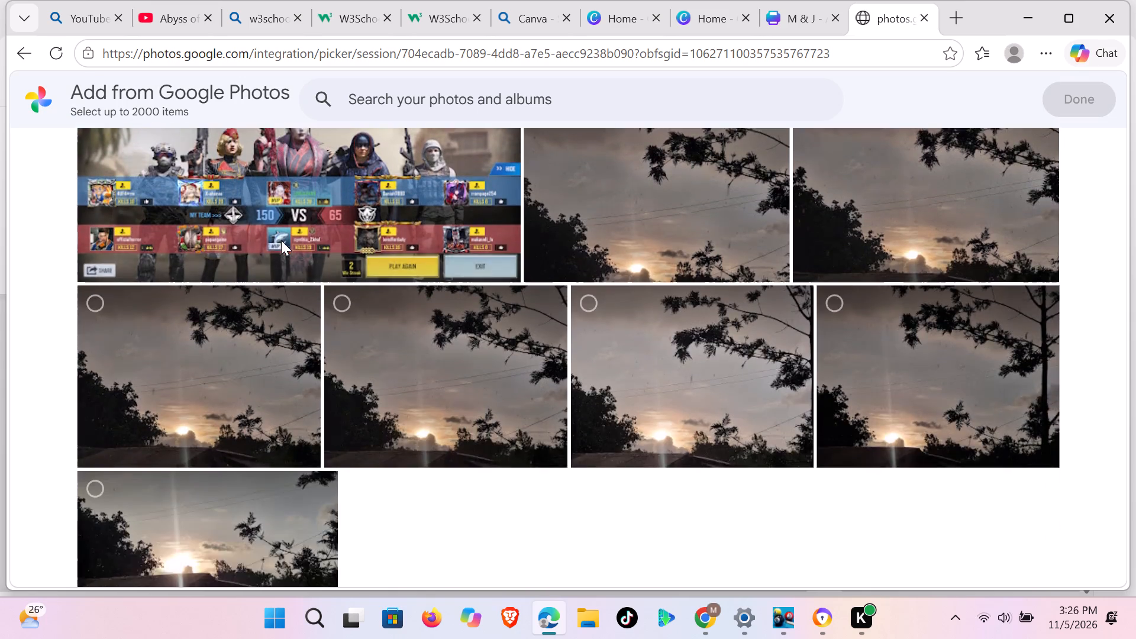
scroll(281, 240, "down", 6)
scroll(281, 240, "up", 3)
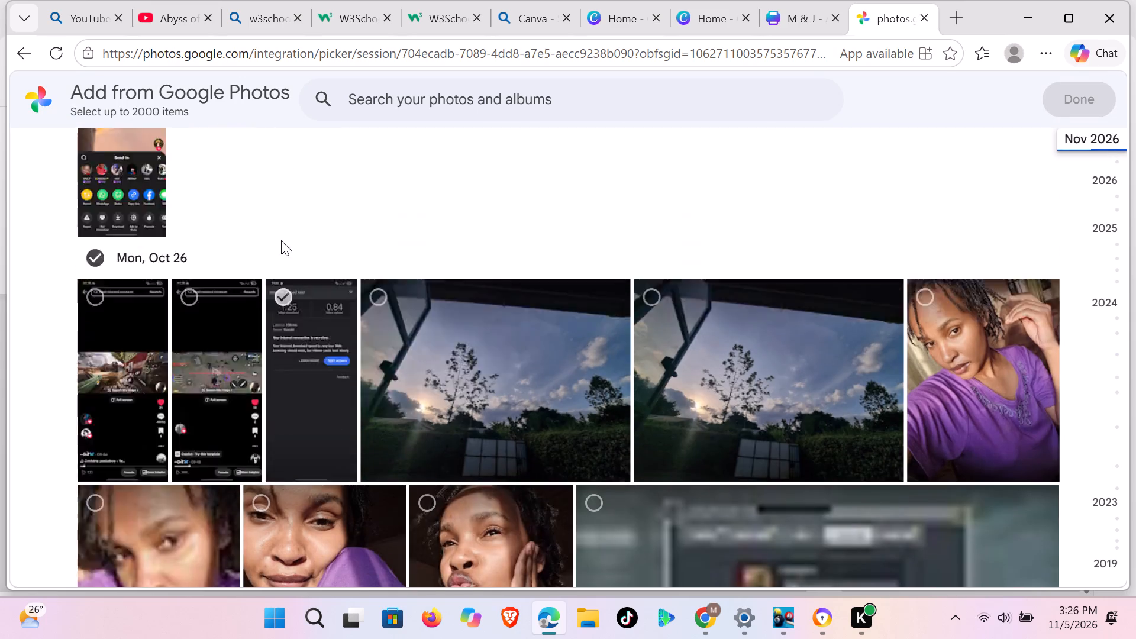
scroll(281, 240, "up", 14)
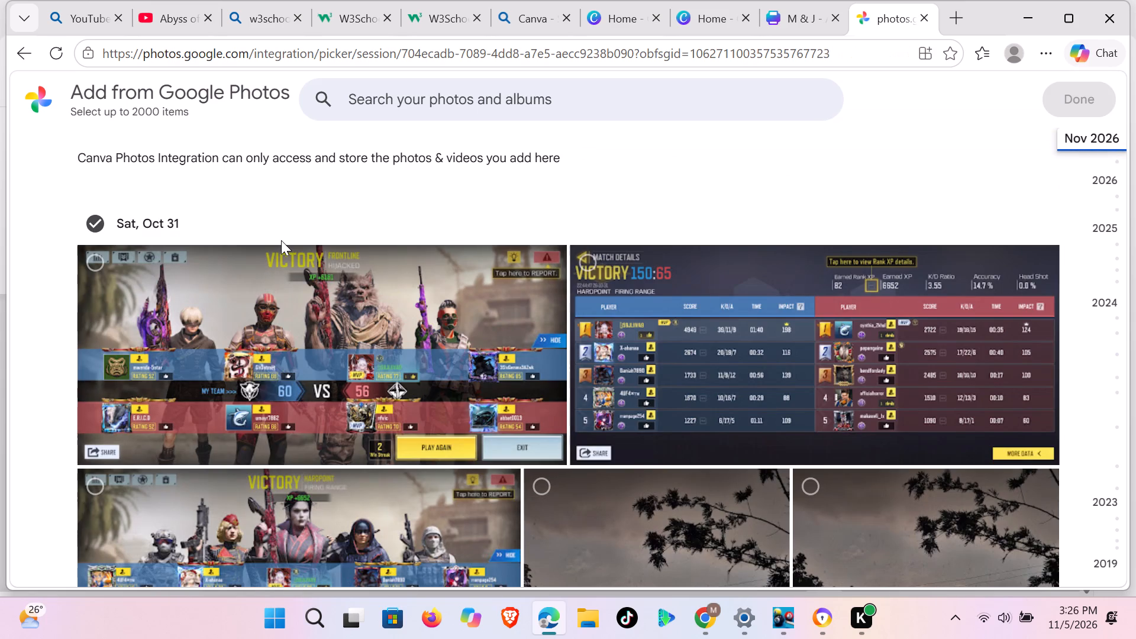
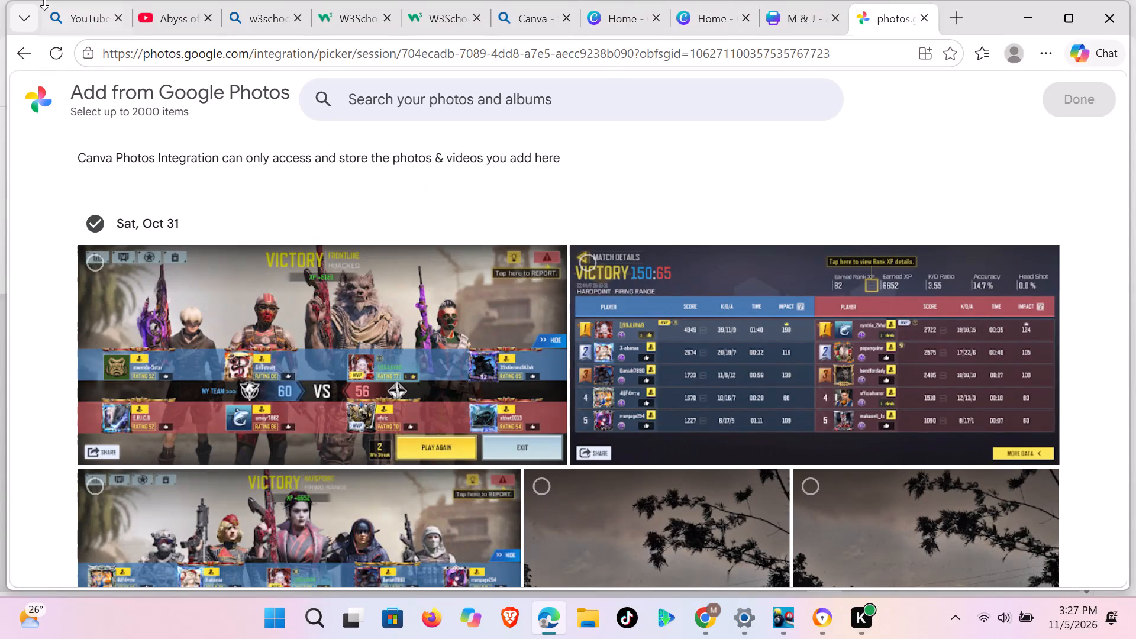
Cancel the pending Google Photos import in the M & J design and start a new media selection.
left_click(14, 61)
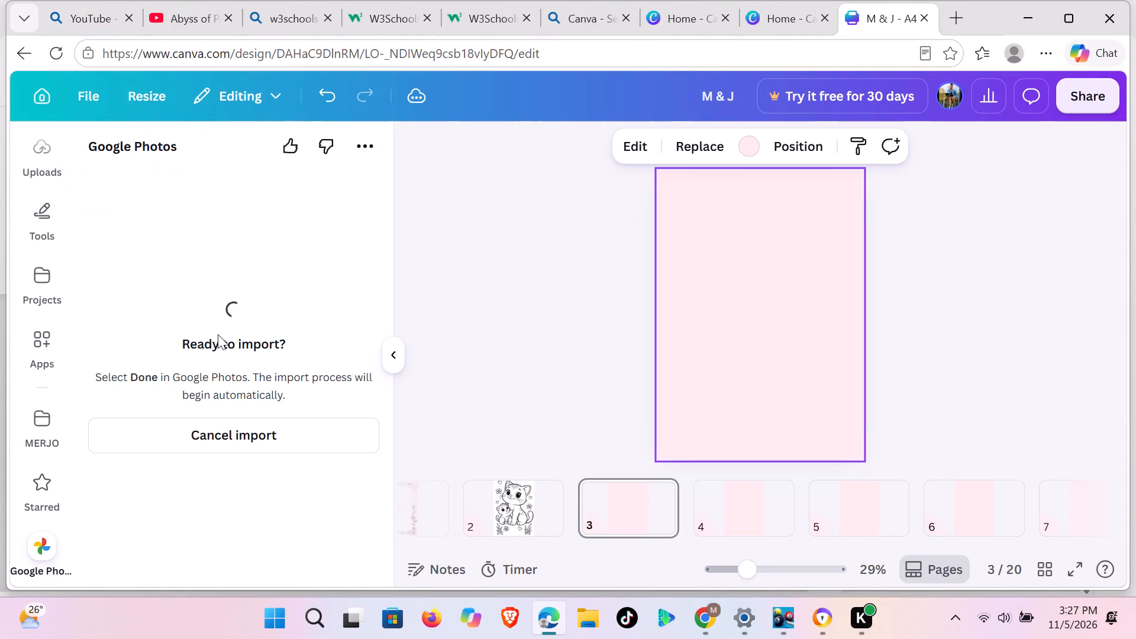
left_click(230, 433)
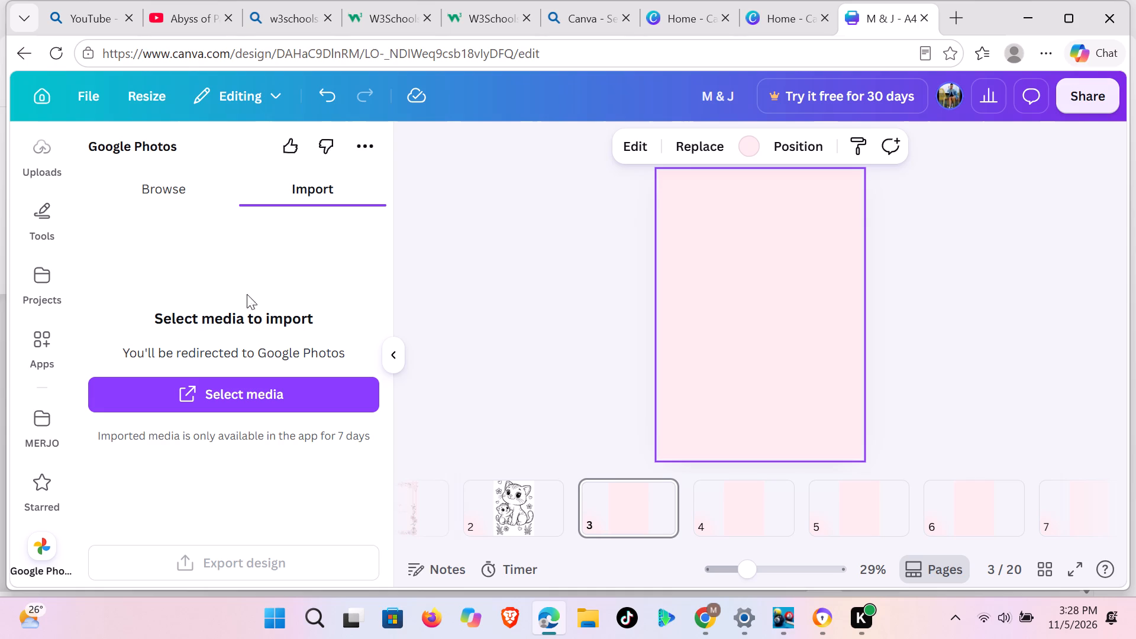
left_click(280, 392)
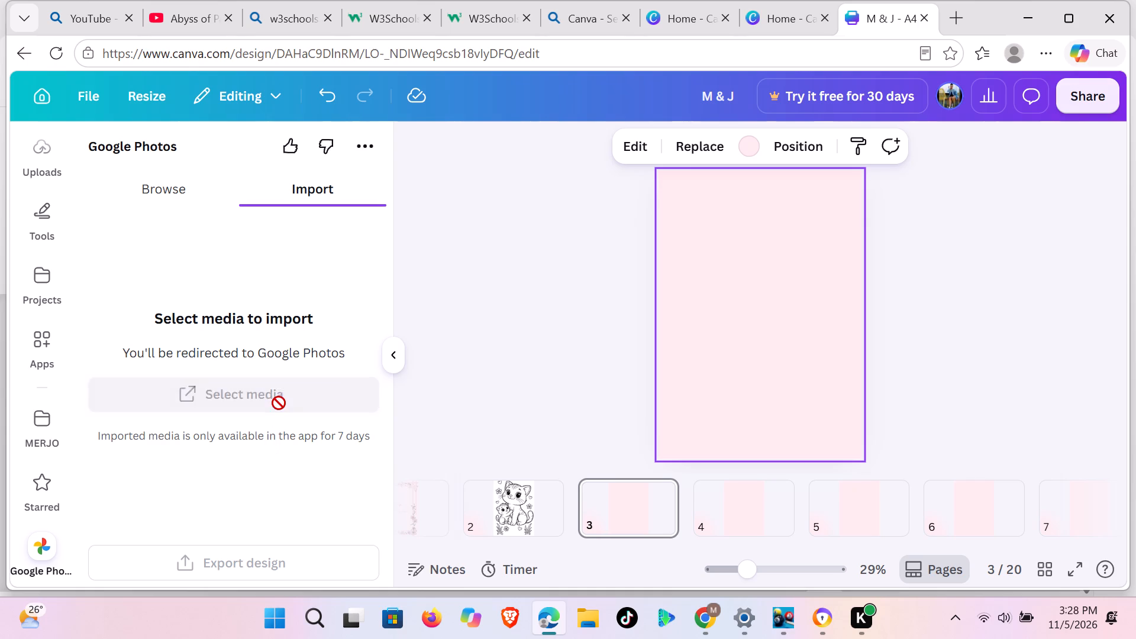
left_click(742, 415)
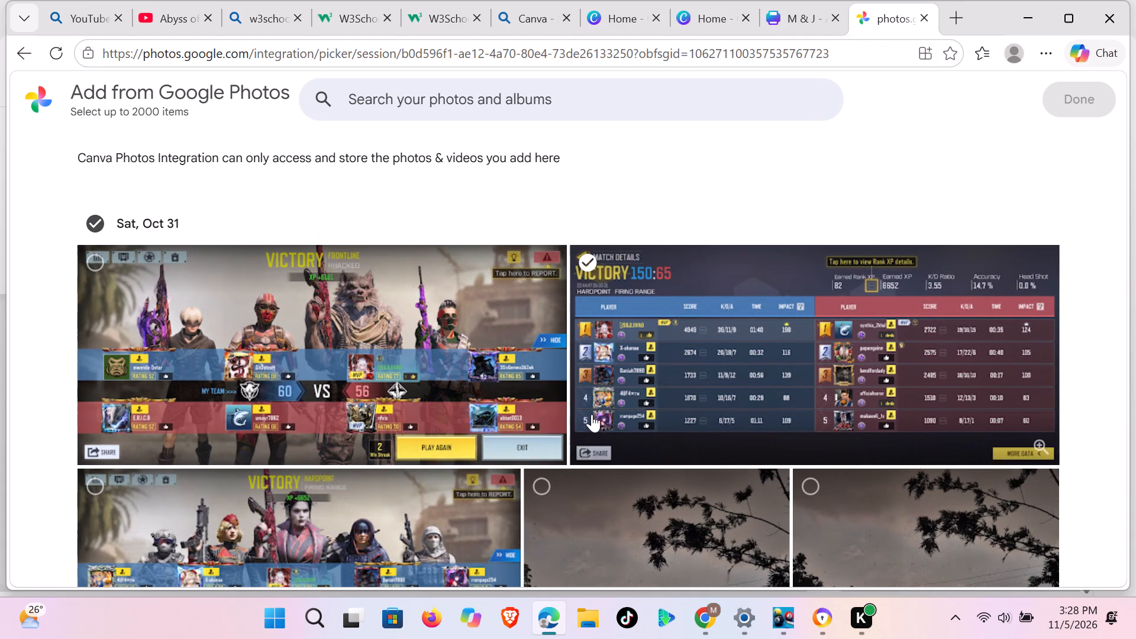
Look through the recent photos from Sat, Oct 31 for images to use in the colouring book.
scroll(593, 404, "down", 5)
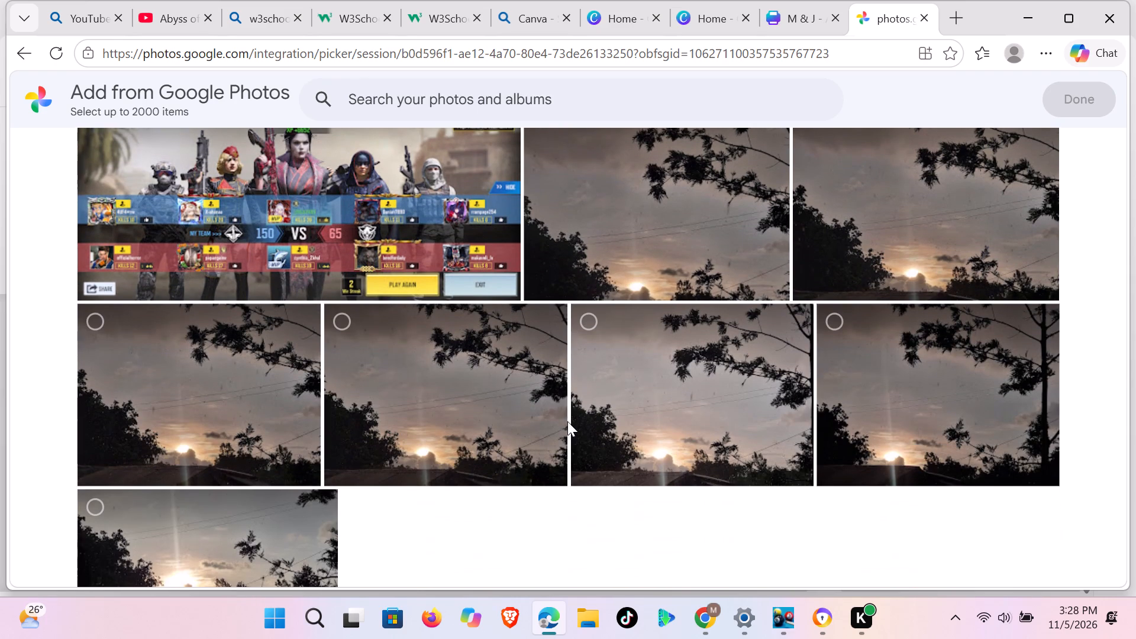
scroll(567, 421, "down", 1)
scroll(567, 421, "up", 5)
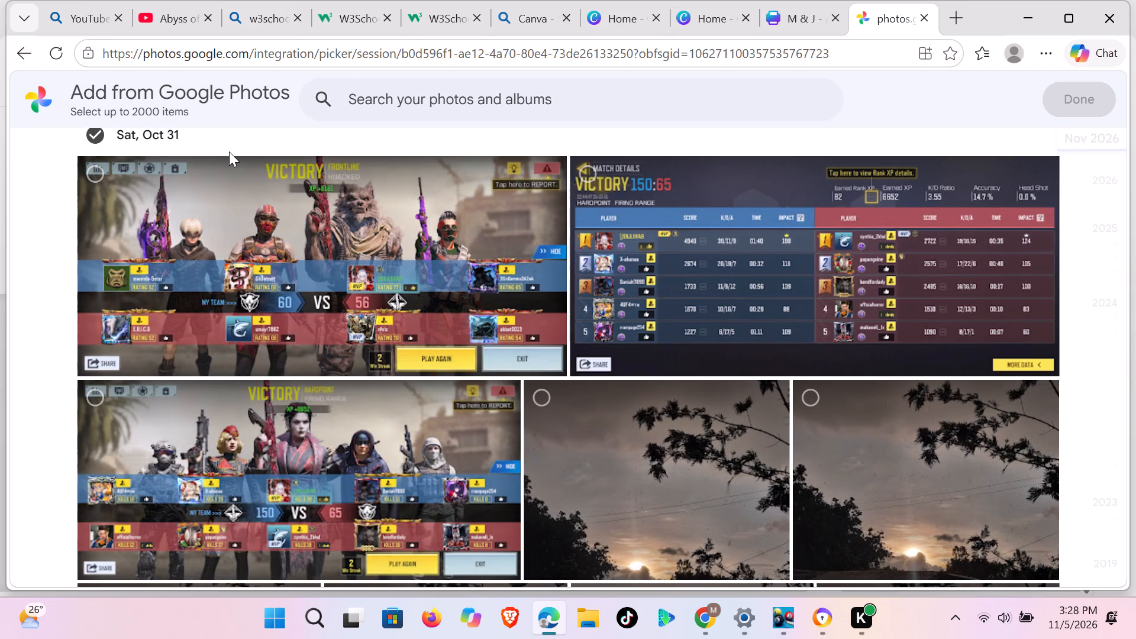
scroll(460, 227, "down", 2)
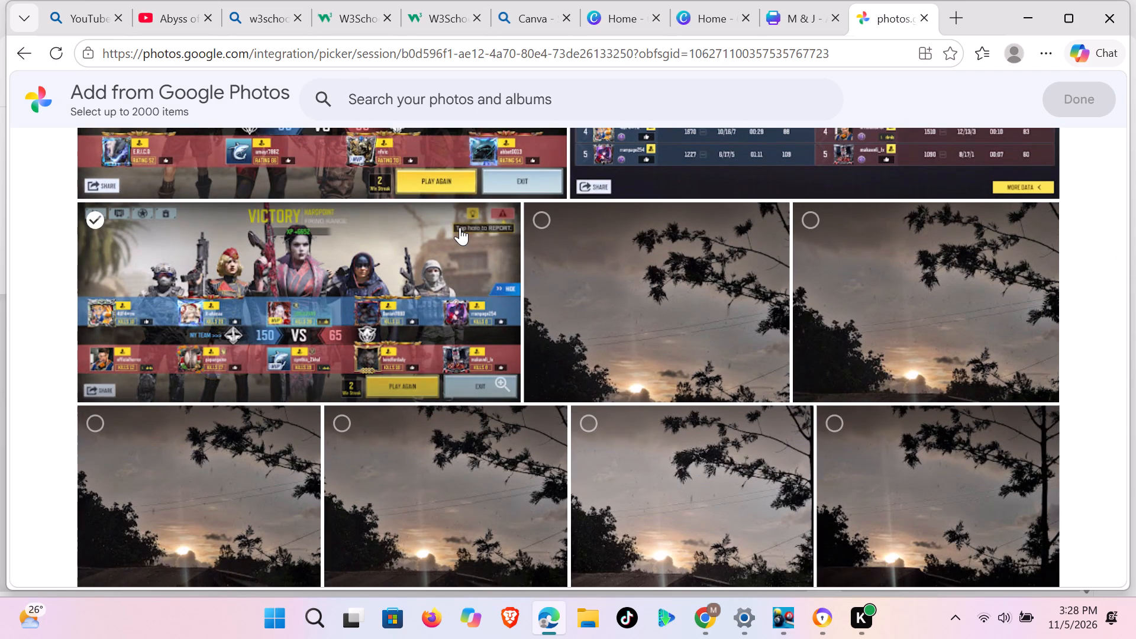
scroll(461, 227, "down", 2)
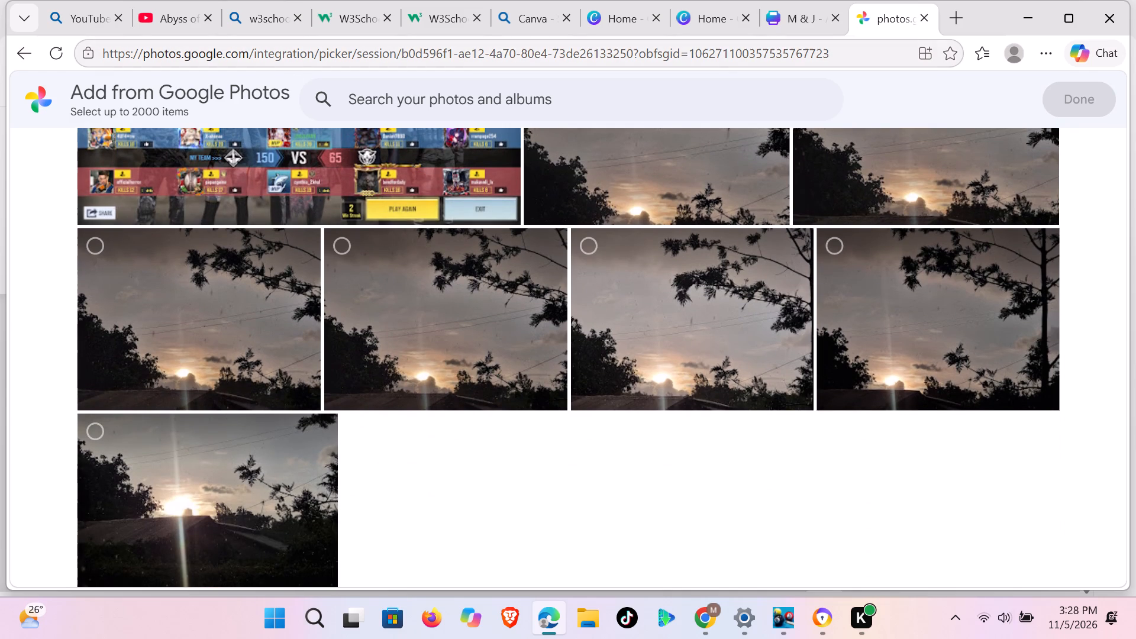
Search the photos and albums for "PINTREST".
left_click(378, 93)
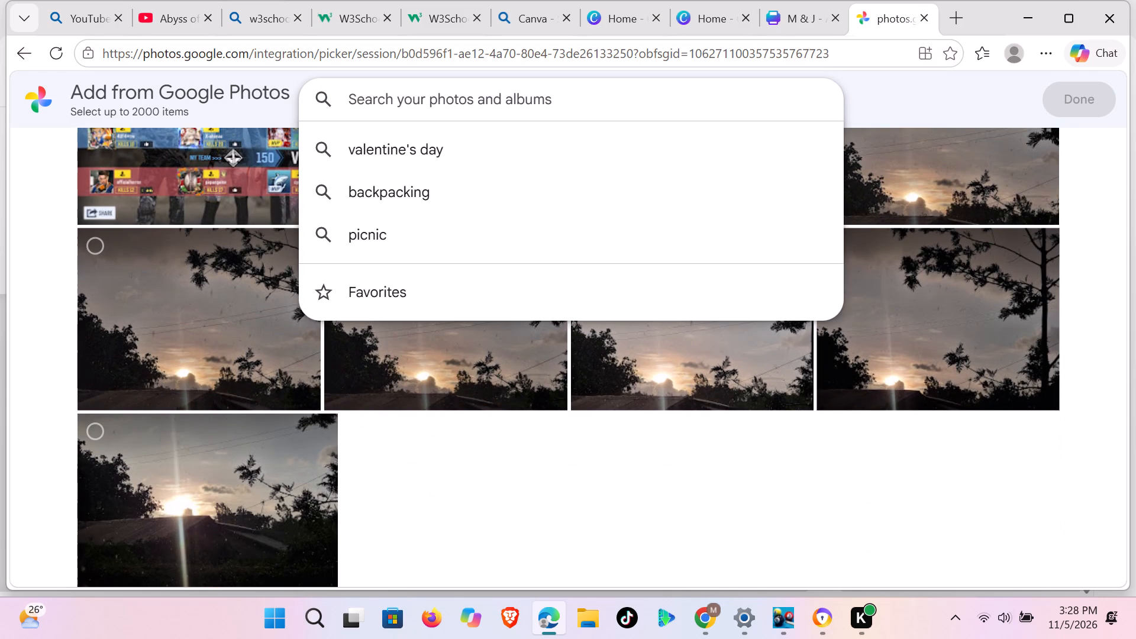
type("PIN")
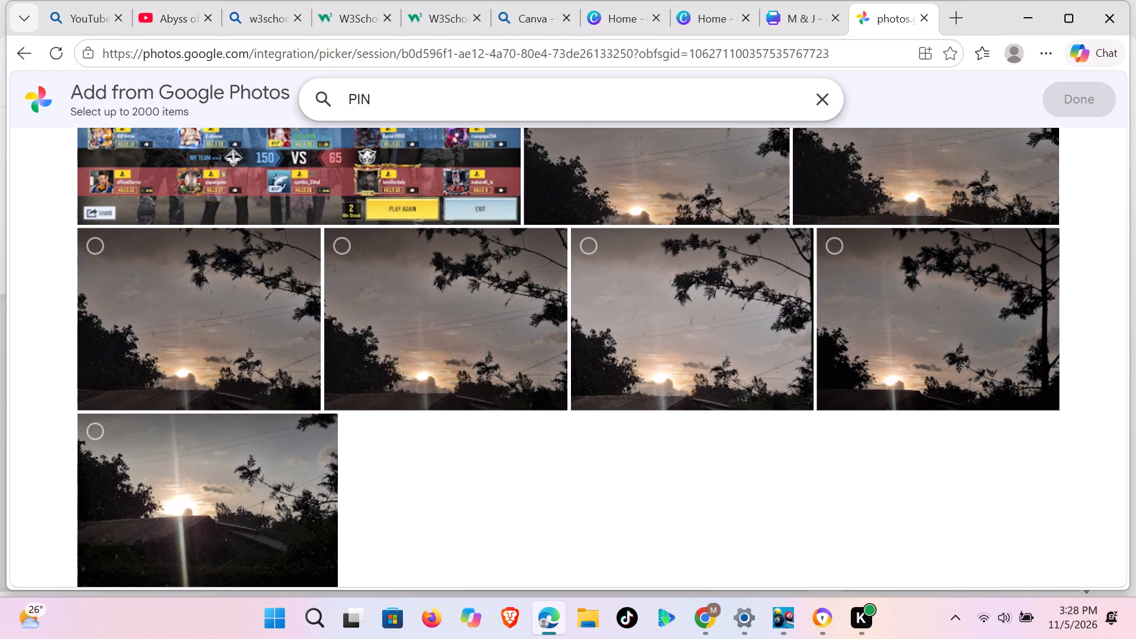
key("space")
key("BackSpace")
type("TREST")
left_click(408, 104)
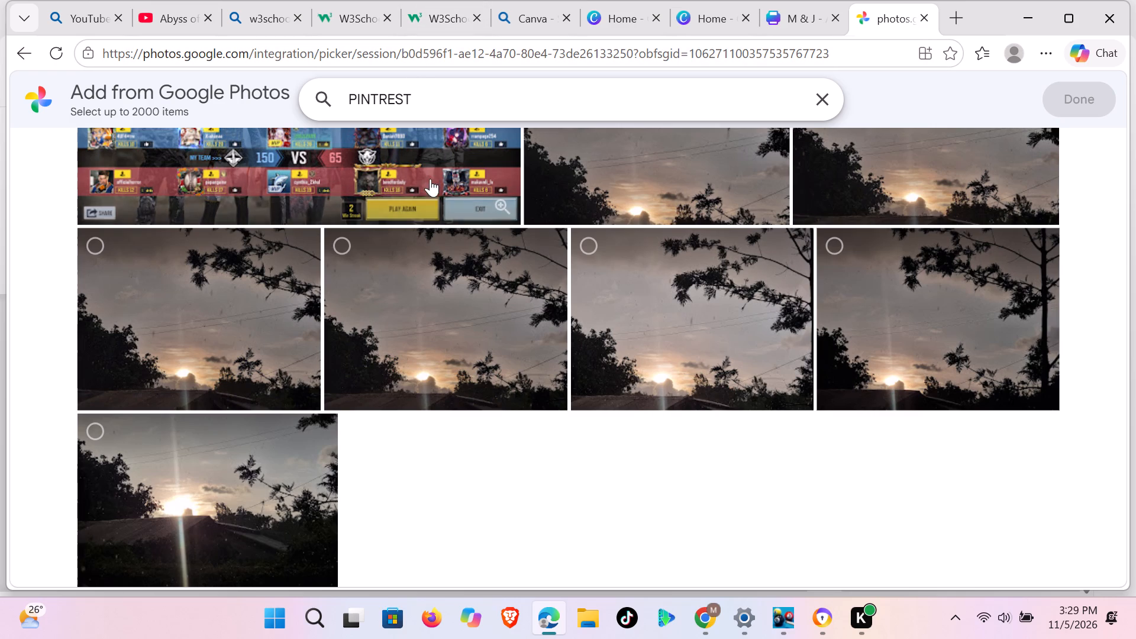
scroll(413, 195, "down", 3)
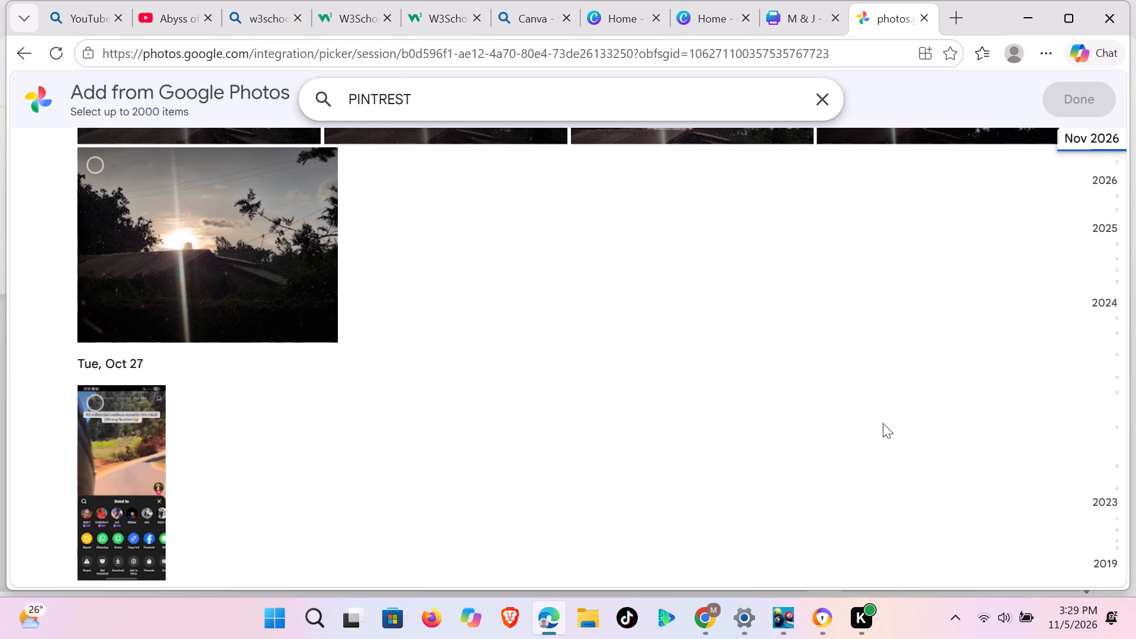
scroll(520, 227, "up", 12)
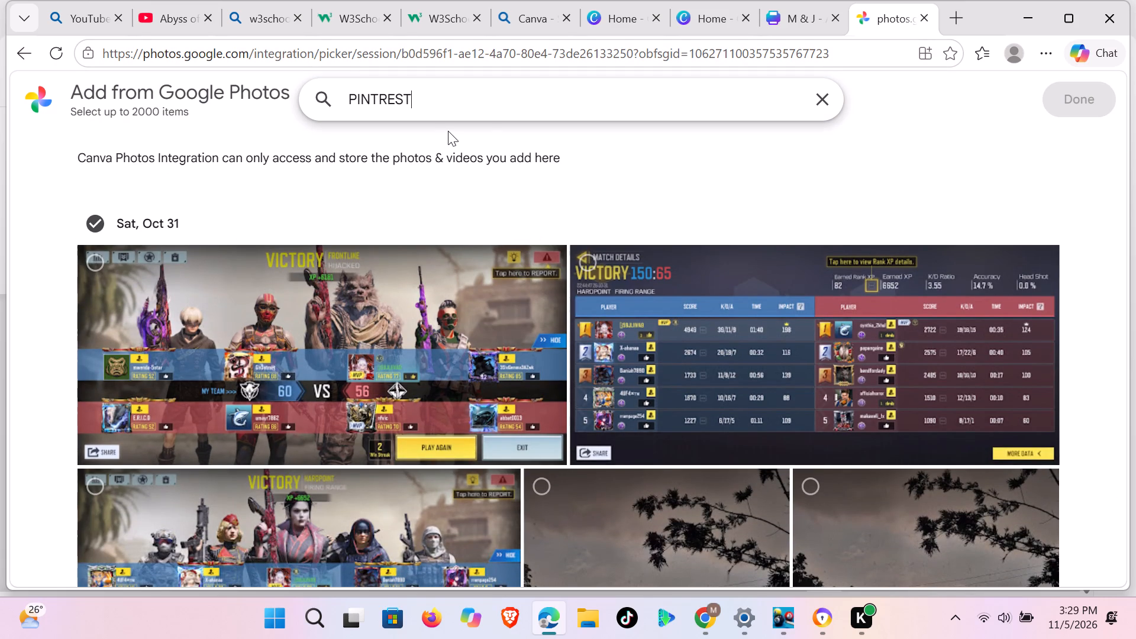
key("Return")
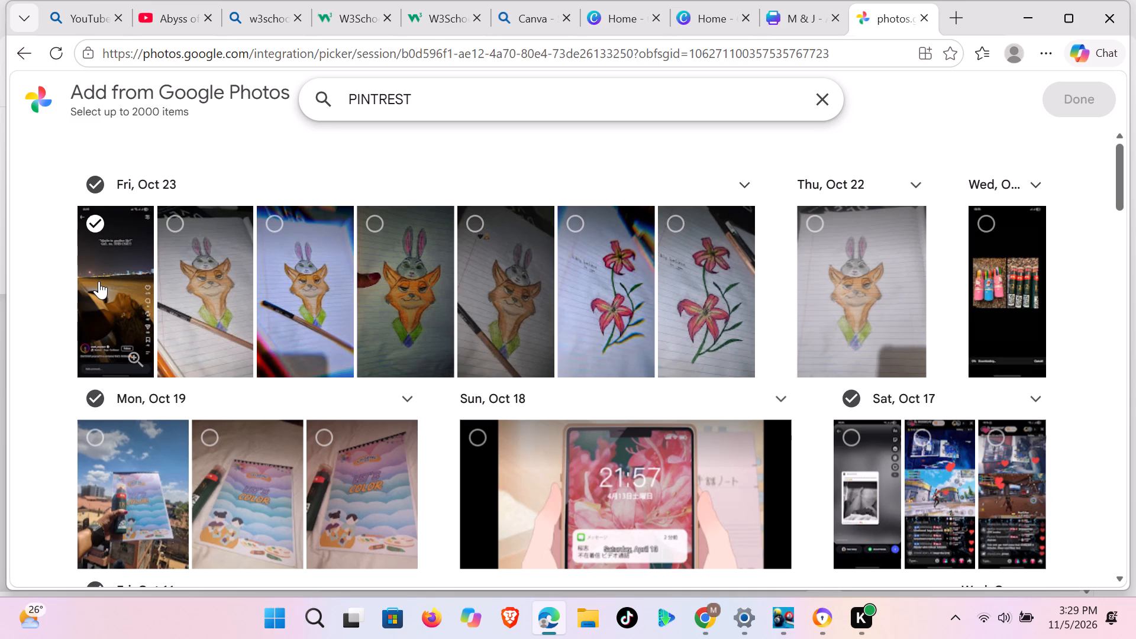
Expand the Fri, Oct 23 group and look through the search results for suitable drawings.
left_click(748, 182)
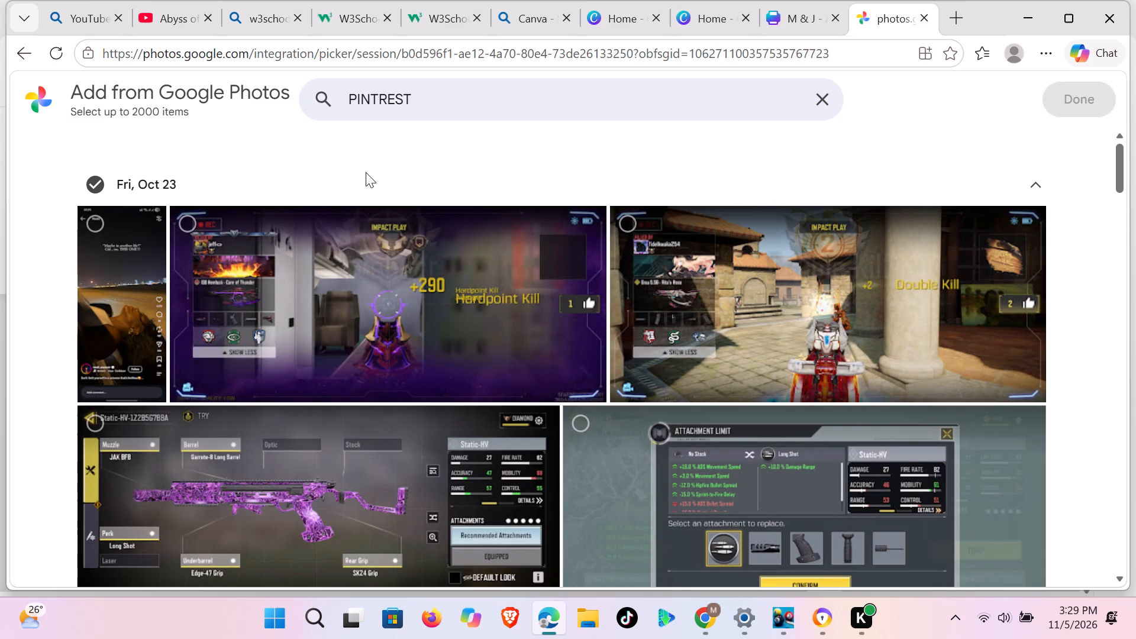
left_click(30, 97)
left_click(28, 99)
left_click(106, 115)
left_click_drag(196, 114, 176, 118)
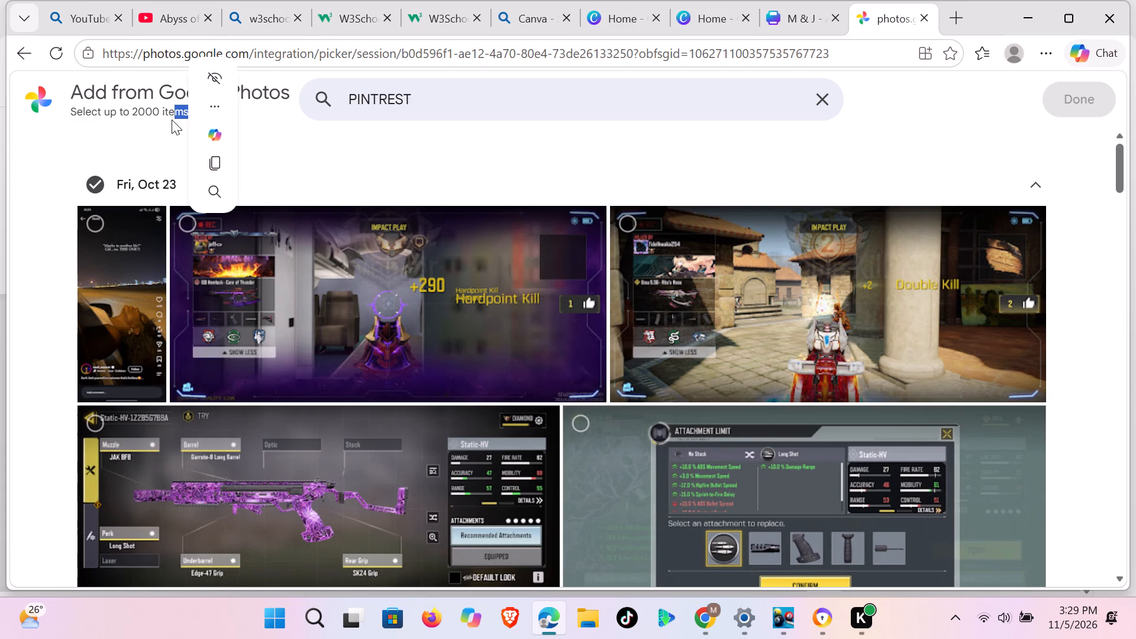
left_click(162, 122)
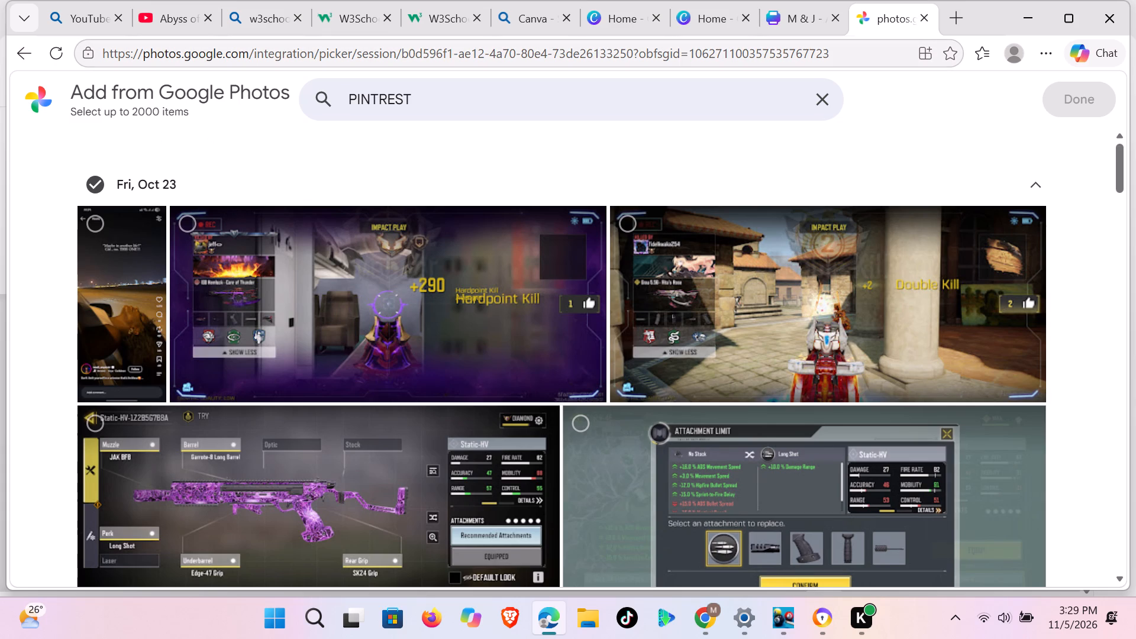
scroll(447, 129, "down", 3)
scroll(550, 163, "down", 9)
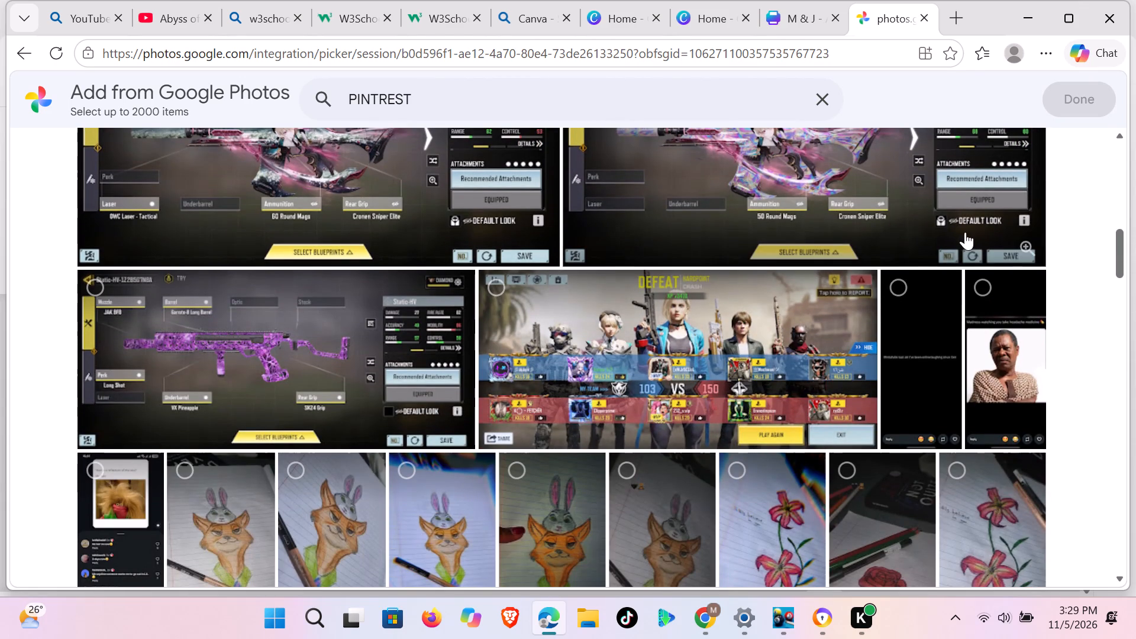
scroll(689, 362, "down", 2)
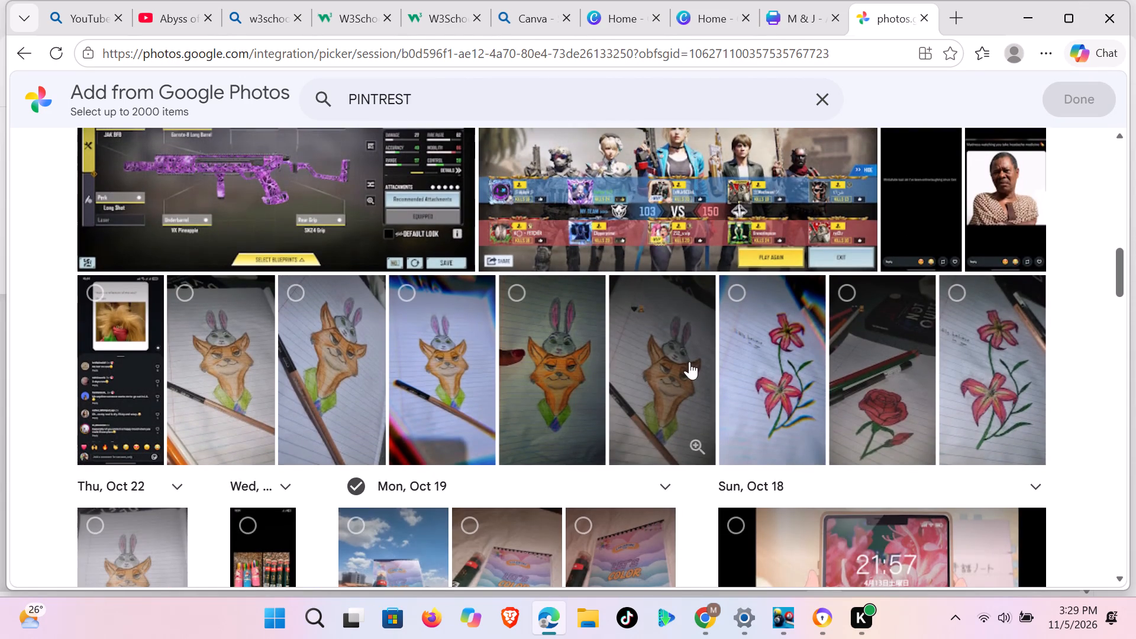
scroll(685, 364, "down", 5)
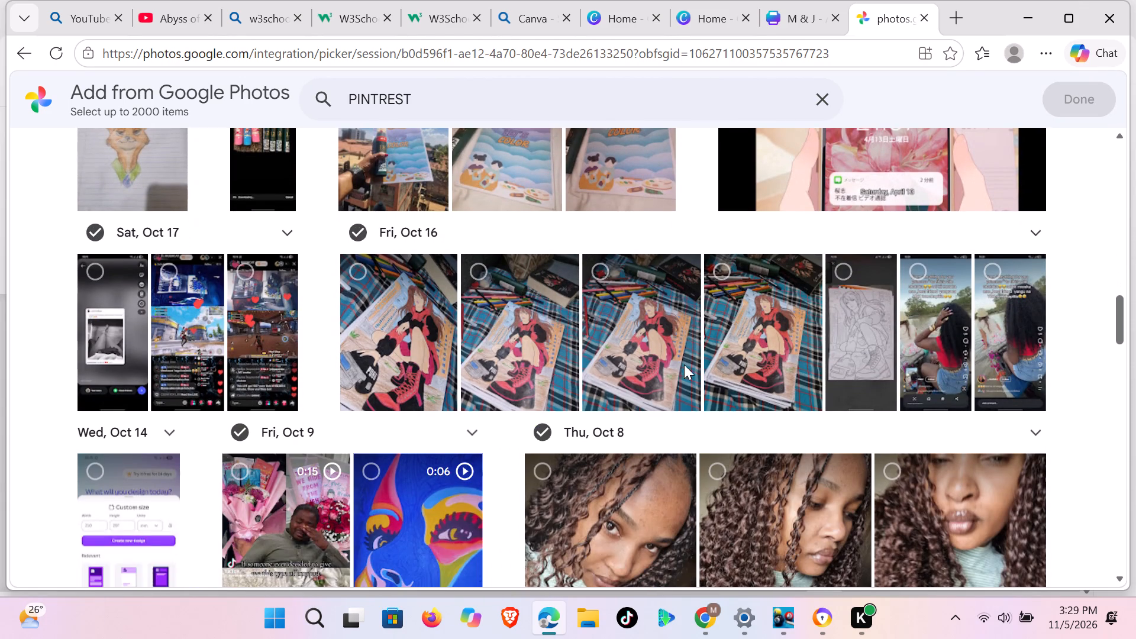
scroll(684, 364, "up", 8)
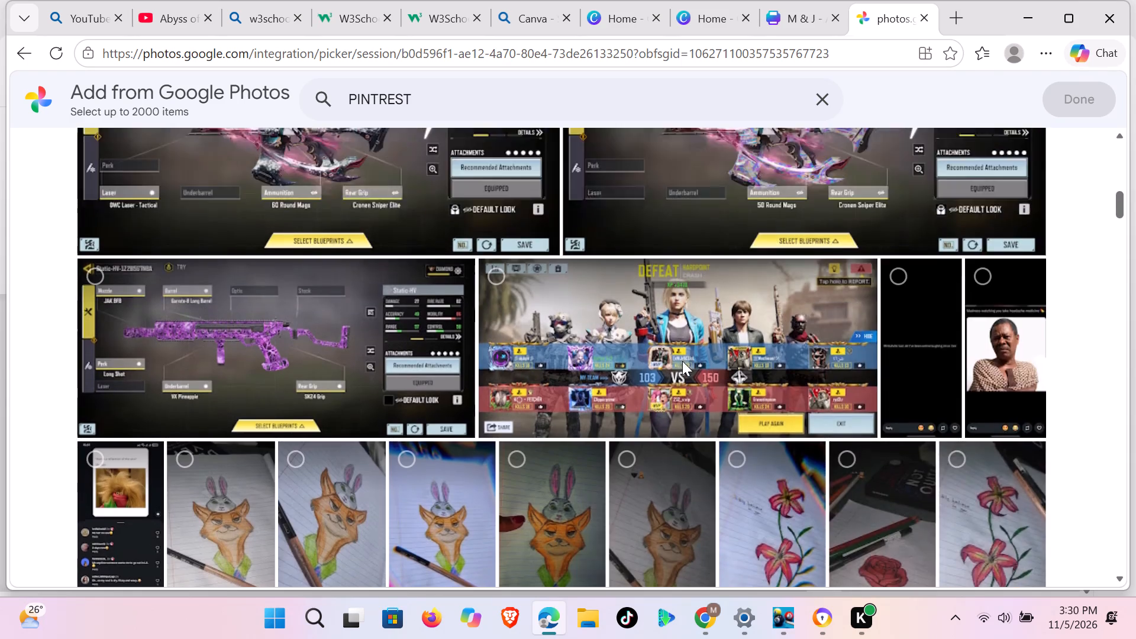
scroll(682, 361, "up", 14)
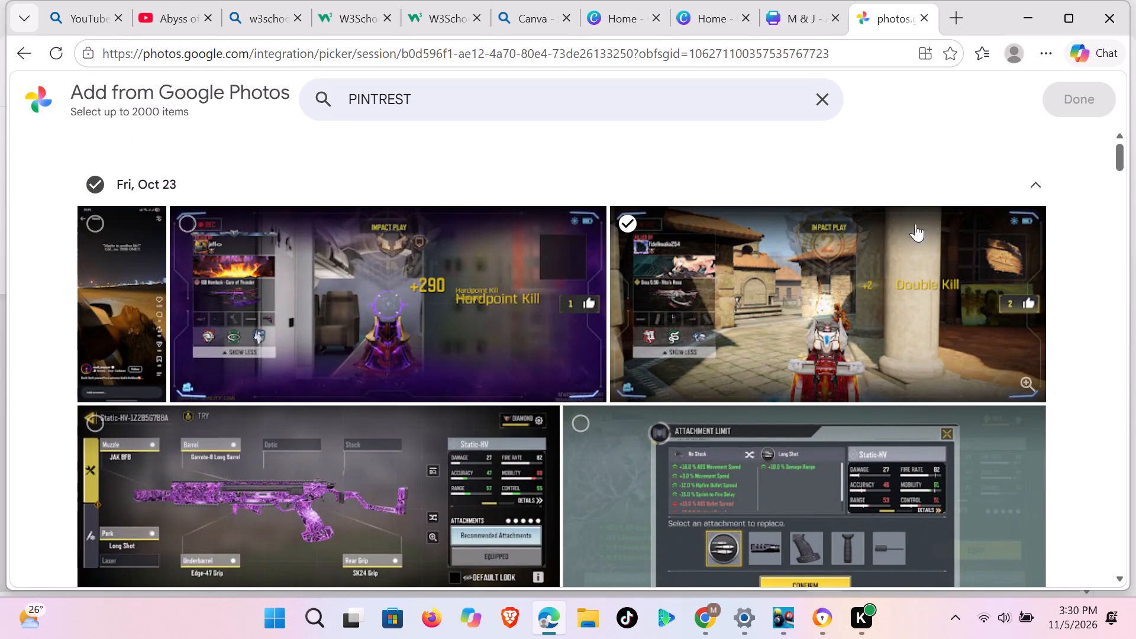
Clear the search and search the photos and albums for "COLOURING".
left_click(824, 102)
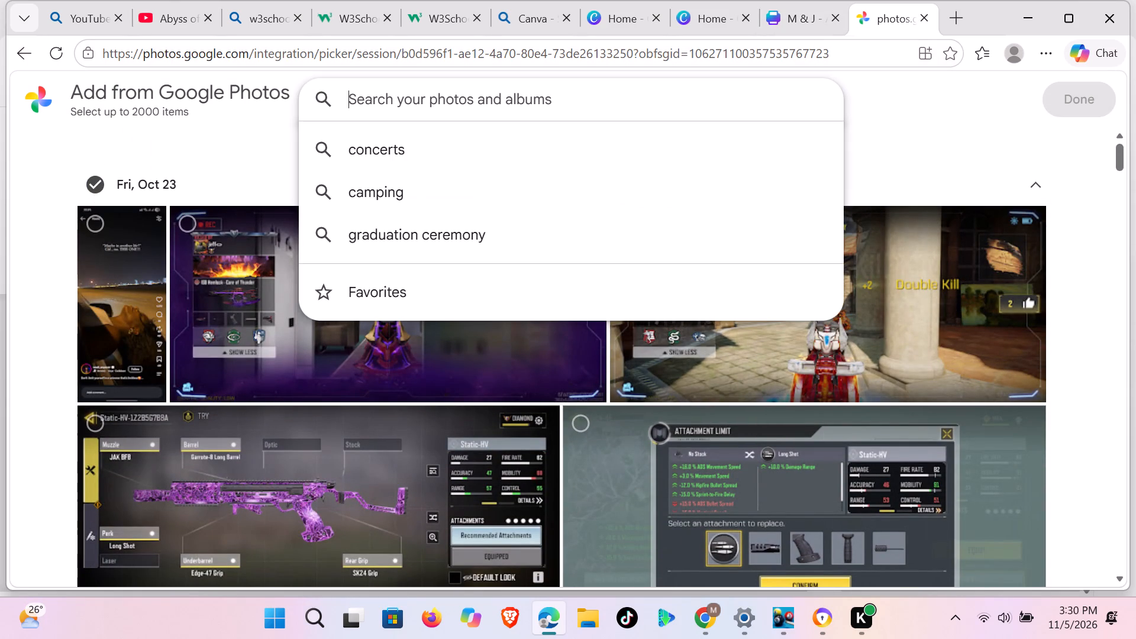
left_click(632, 81)
key("BackSpace")
key("v")
key("BackSpace")
type("CO")
type("LO")
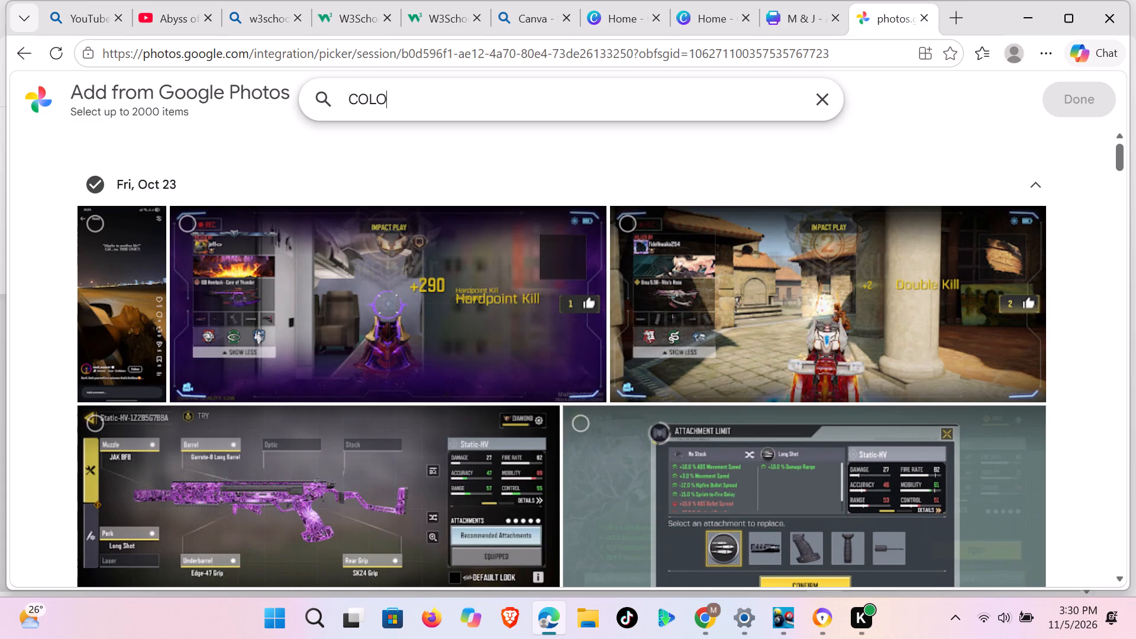
type("URI")
type("NG")
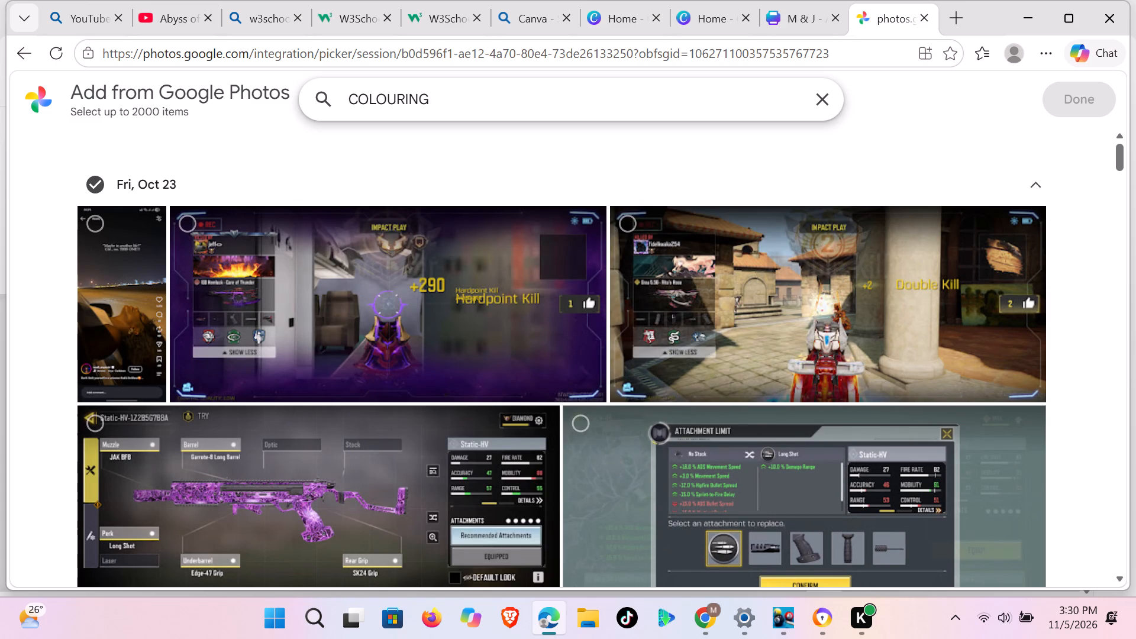
key("Return")
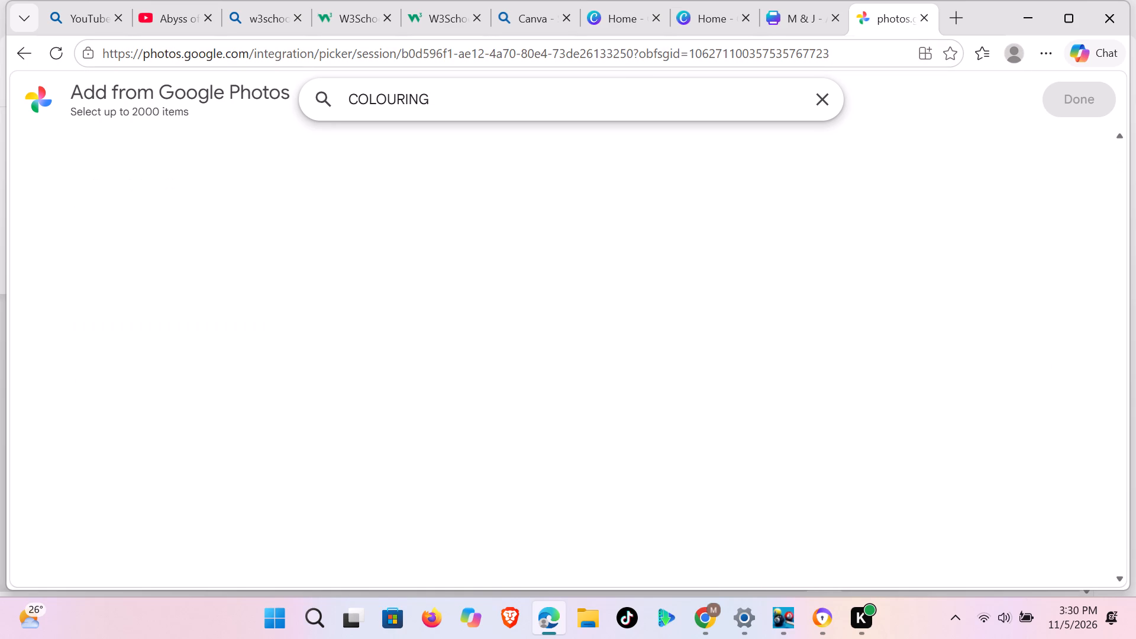
Look through the "COLOURING" search results, from the newest to the 2022 photos, for drawings suitable for the colouring book.
scroll(581, 203, "down", 6)
scroll(552, 231, "up", 1)
scroll(551, 227, "down", 2)
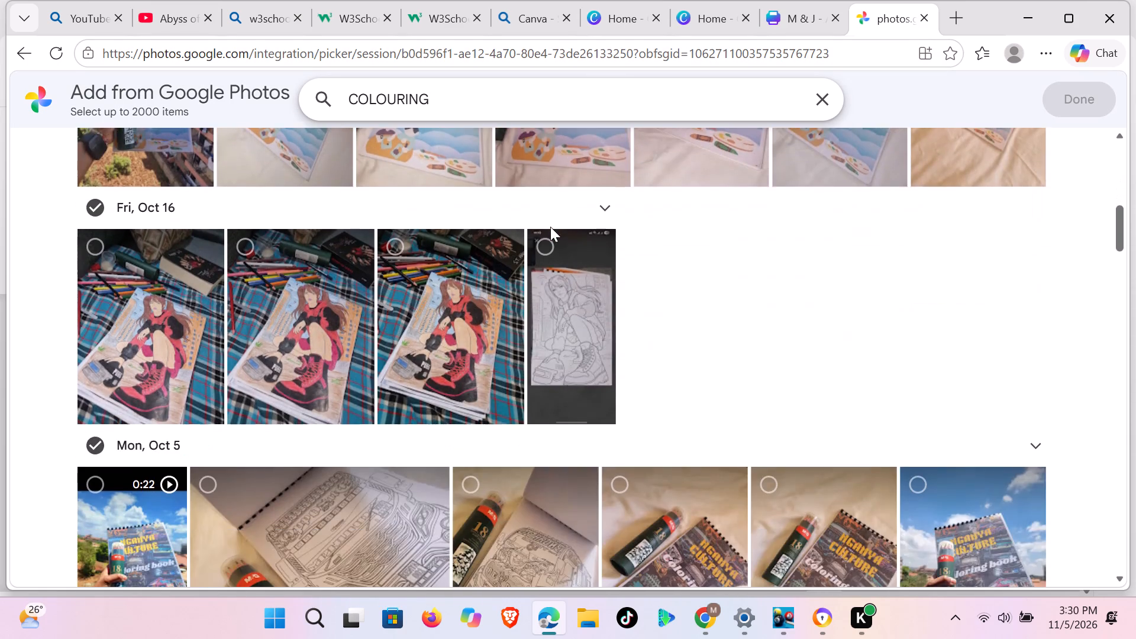
scroll(550, 227, "down", 14)
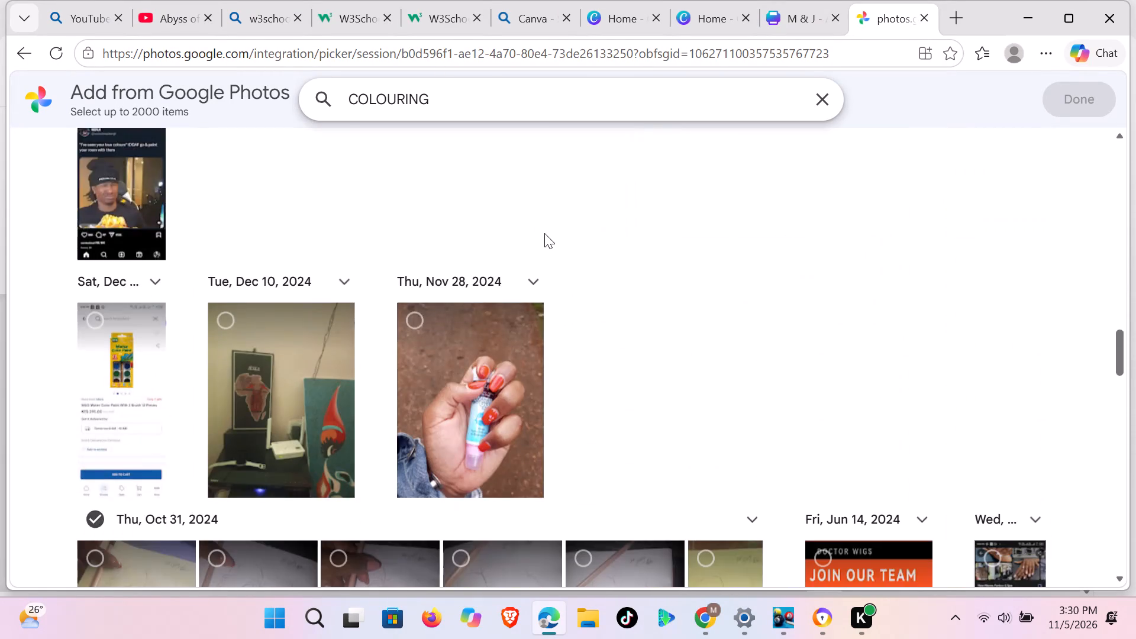
scroll(544, 233, "down", 15)
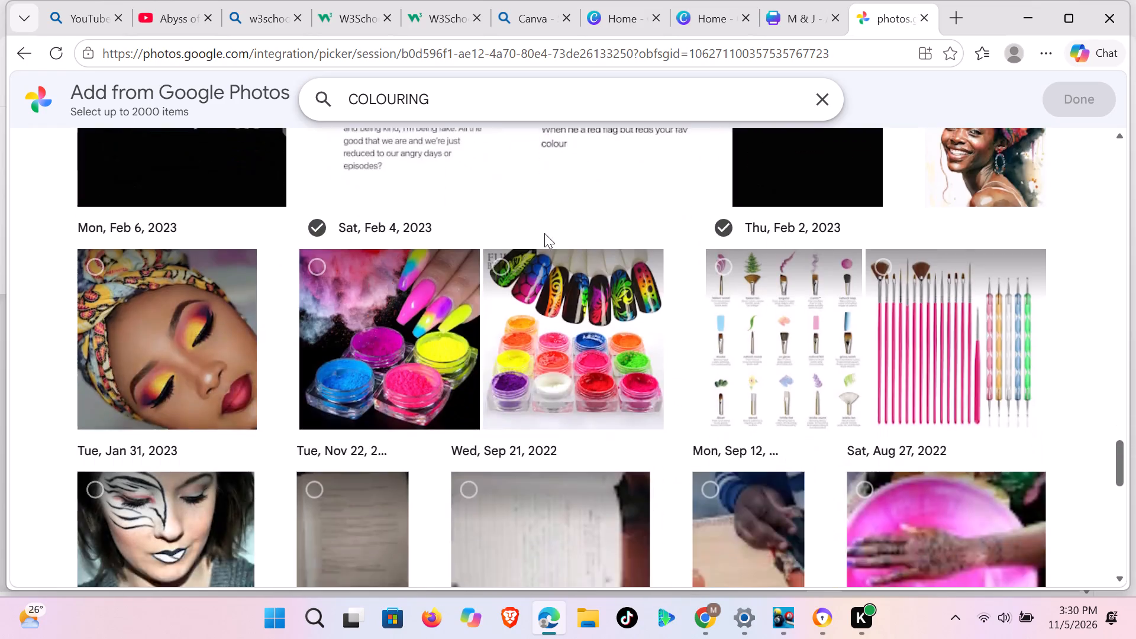
scroll(544, 233, "down", 14)
scroll(544, 233, "up", 6)
scroll(542, 206, "down", 1)
scroll(541, 203, "up", 6)
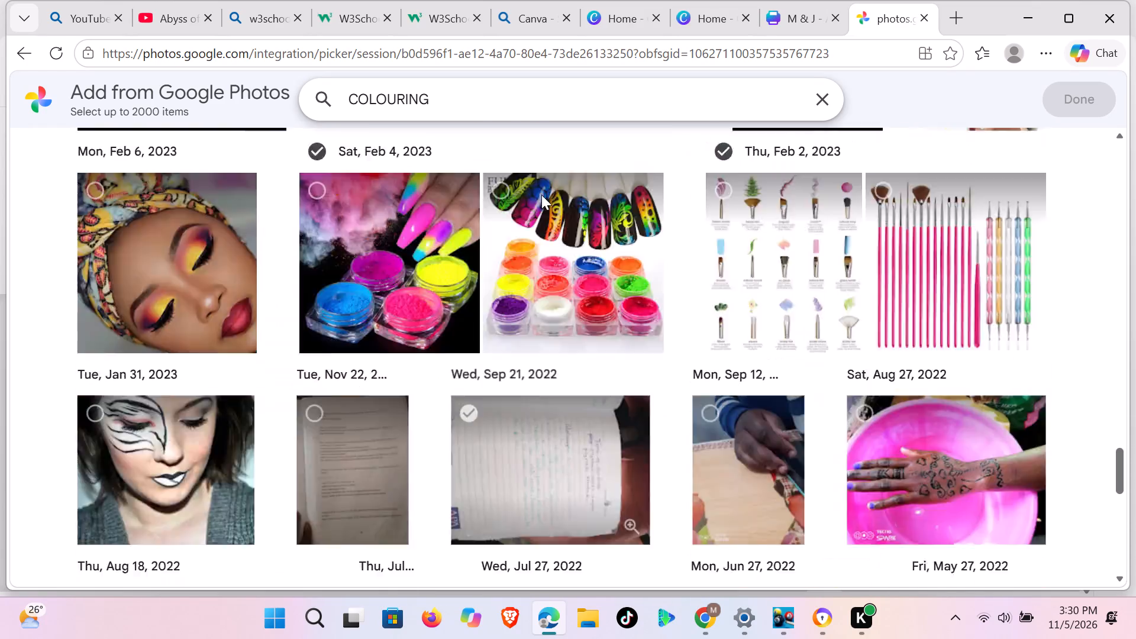
scroll(542, 192, "down", 1)
scroll(544, 193, "up", 5)
scroll(547, 183, "down", 1)
scroll(547, 183, "up", 6)
scroll(547, 183, "down", 1)
scroll(547, 182, "up", 20)
scroll(547, 182, "up", 2)
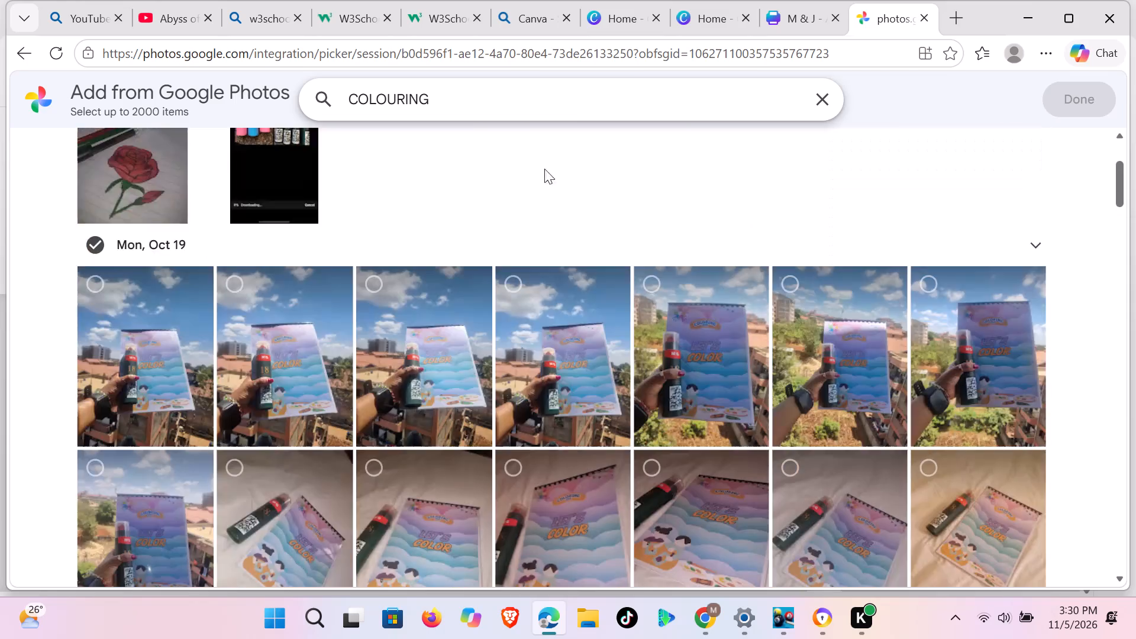
scroll(511, 205, "up", 6)
scroll(514, 201, "down", 1)
scroll(515, 201, "up", 11)
Replace the search term and search the photos and albums for "SISTER".
left_click(501, 89)
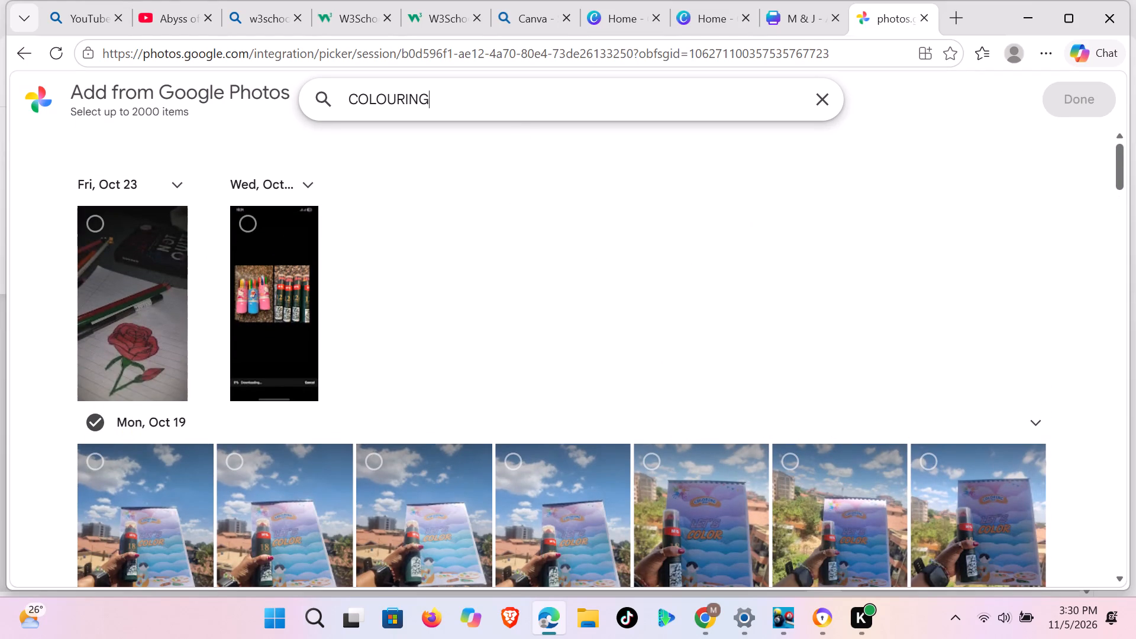
key("BackSpace")
key("BackSpace")
key("BackSpace")
key("BackSpace")
key("BackSpace")
key("BackSpace")
key("BackSpace")
key("BackSpace")
key("BackSpace")
key("BackSpace")
key("BackSpace")
key("BackSpace")
key("BackSpace")
key("BackSpace")
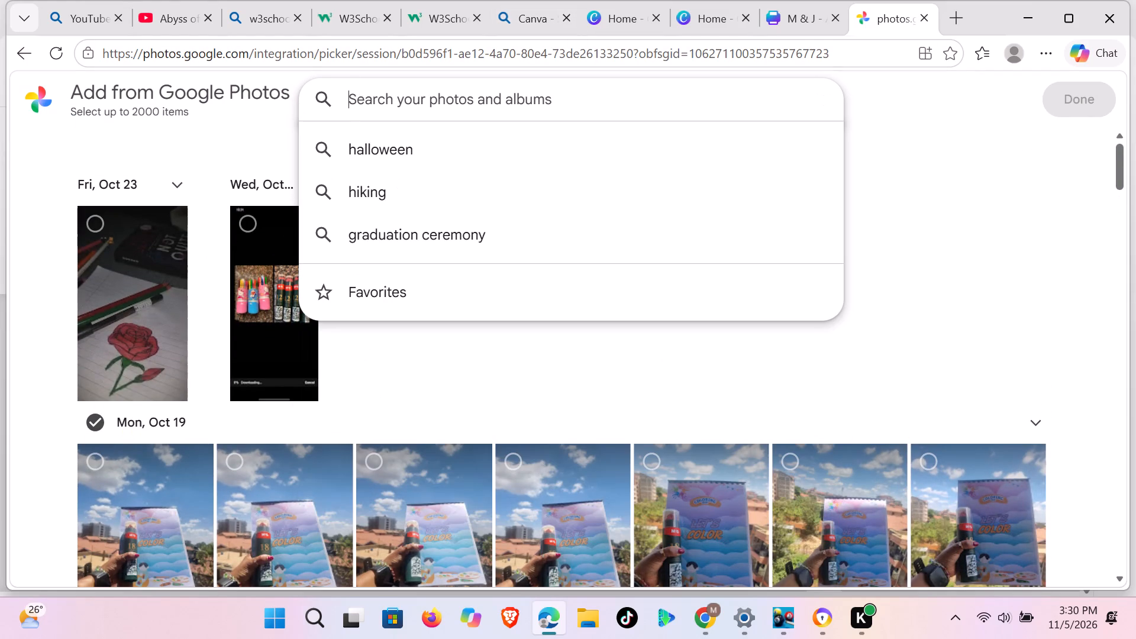
type("SI")
type("STER")
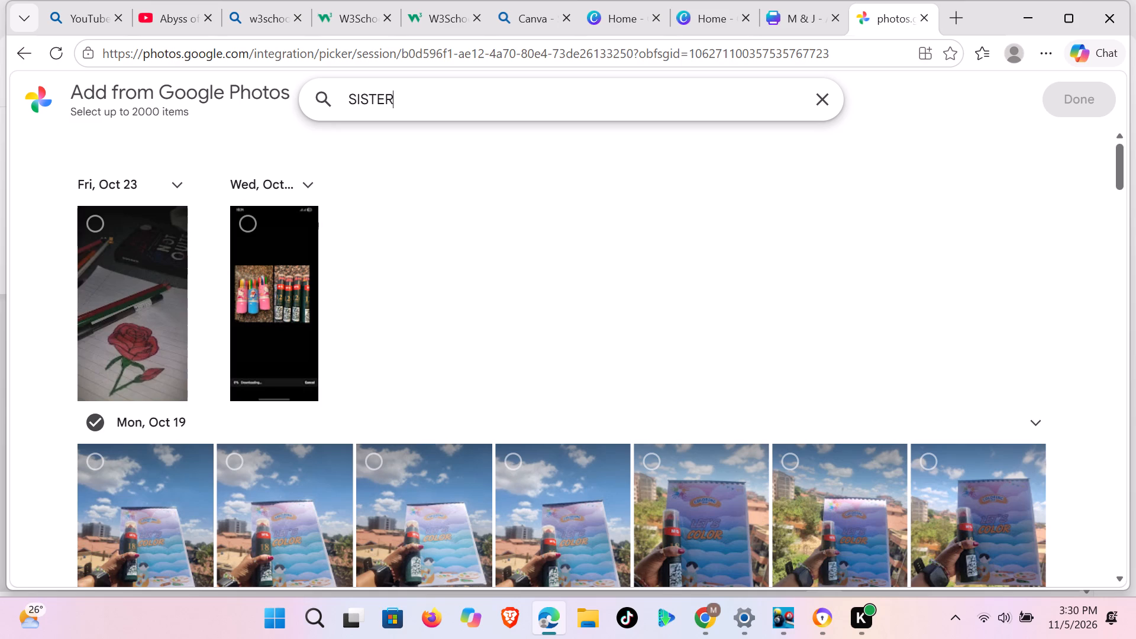
key("Return")
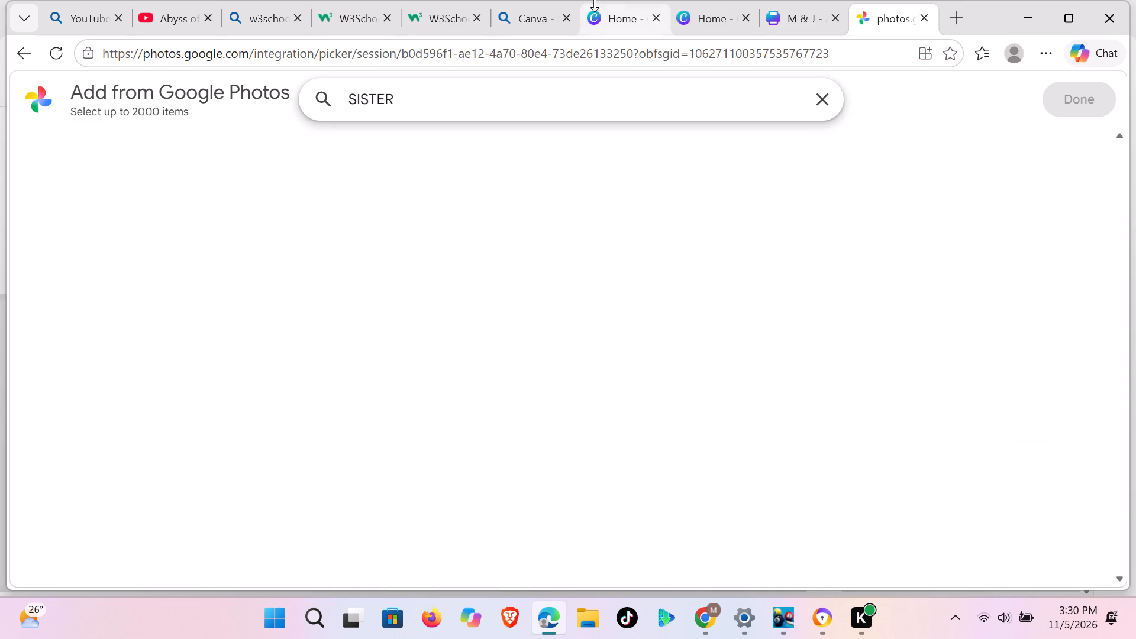
Look through the "SISTER" search results, including the Dec 30 and Dec 28, 2025 groups, for usable images.
scroll(372, 207, "down", 4)
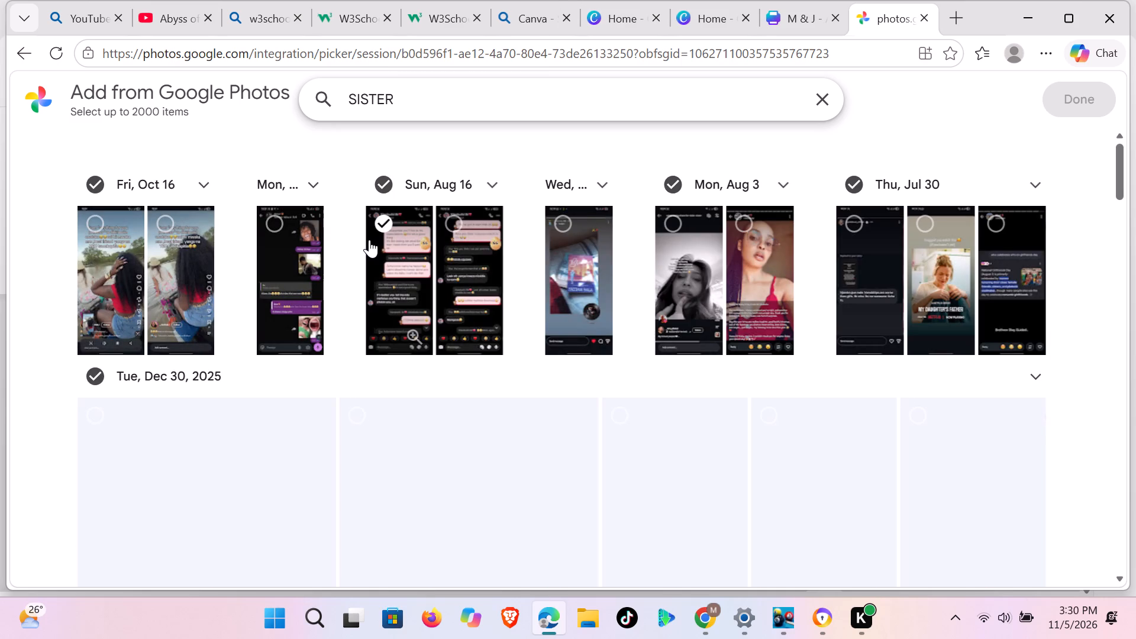
scroll(369, 241, "down", 4)
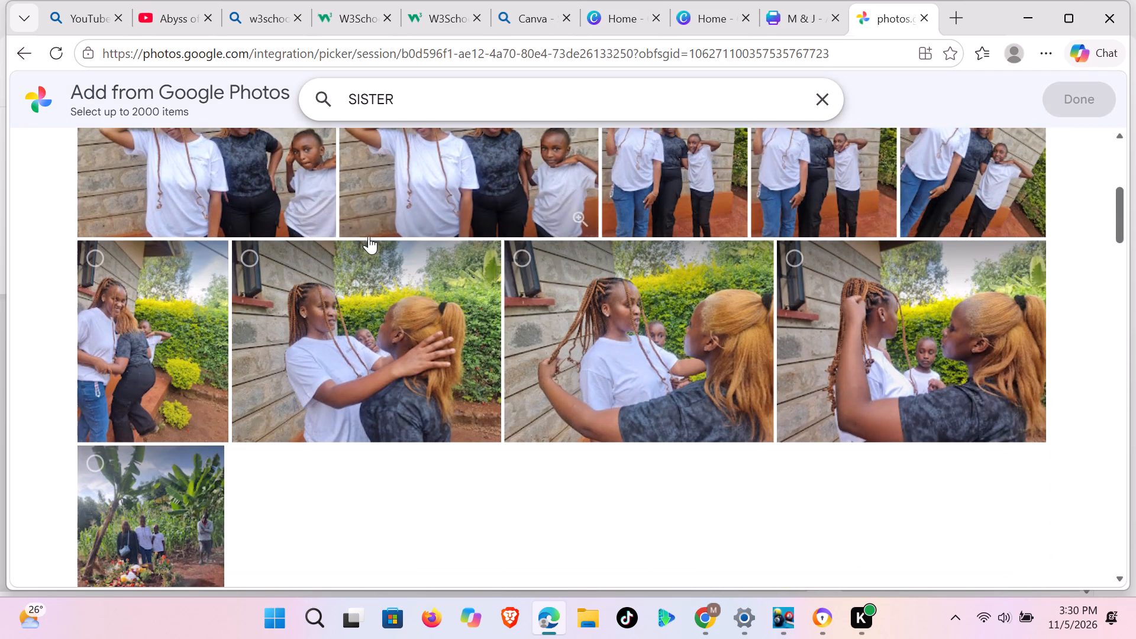
scroll(369, 236, "down", 6)
scroll(367, 240, "up", 3)
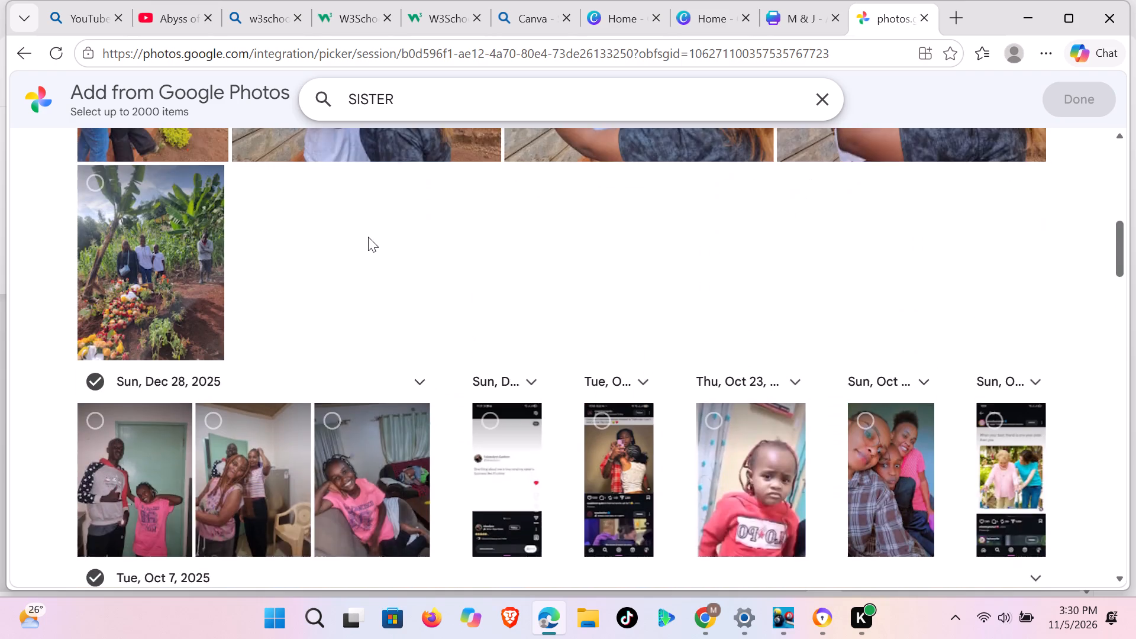
scroll(368, 237, "up", 5)
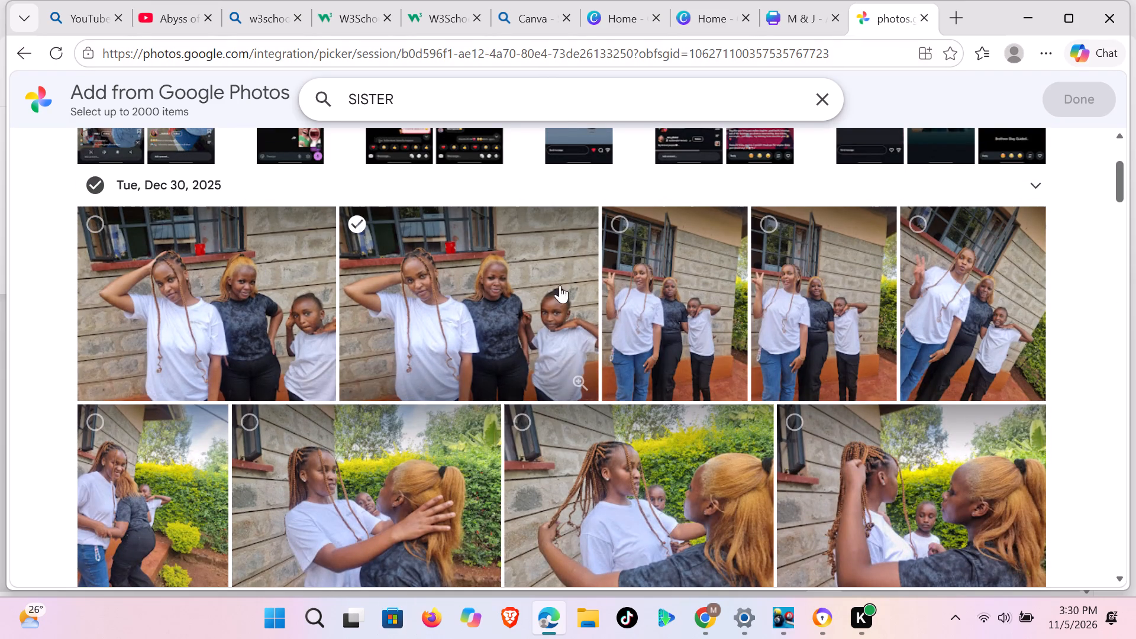
scroll(607, 290, "down", 1)
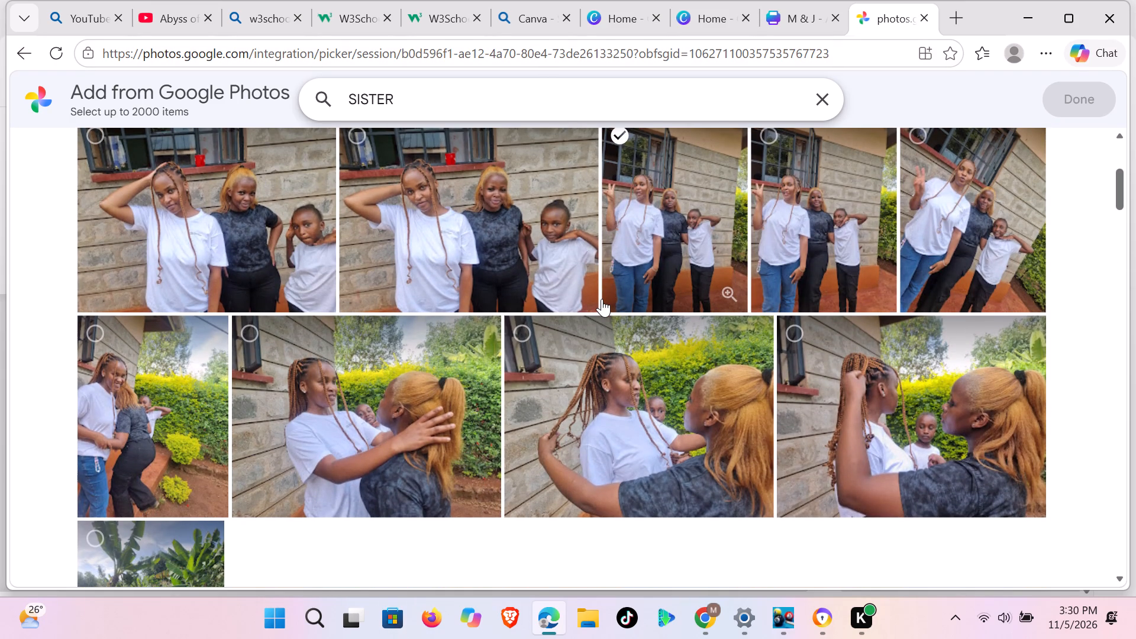
scroll(602, 299, "down", 4)
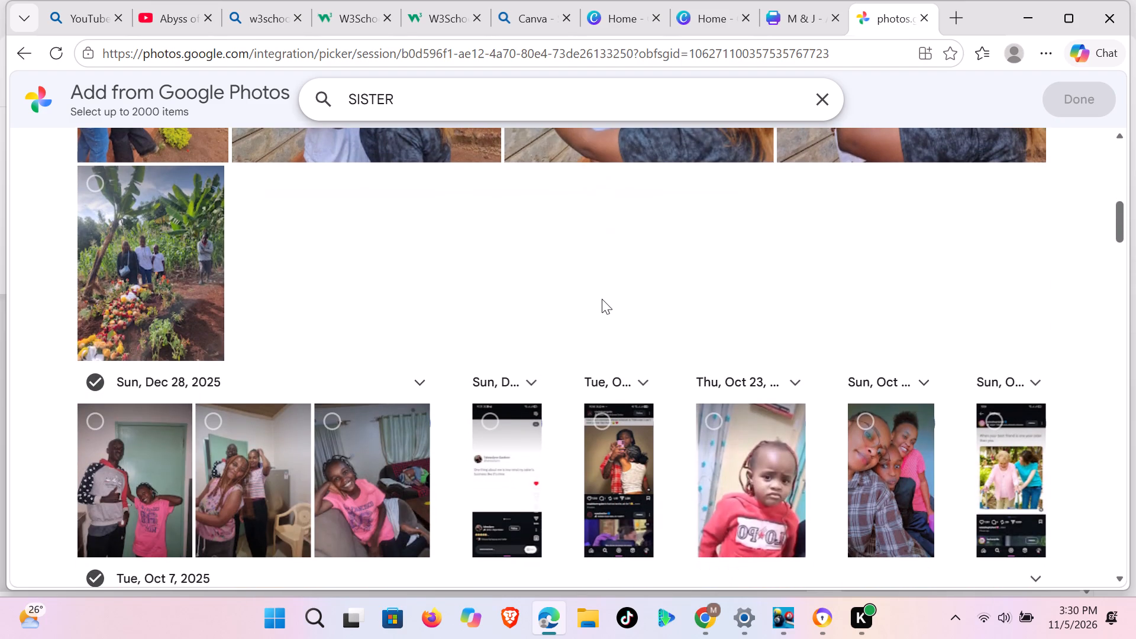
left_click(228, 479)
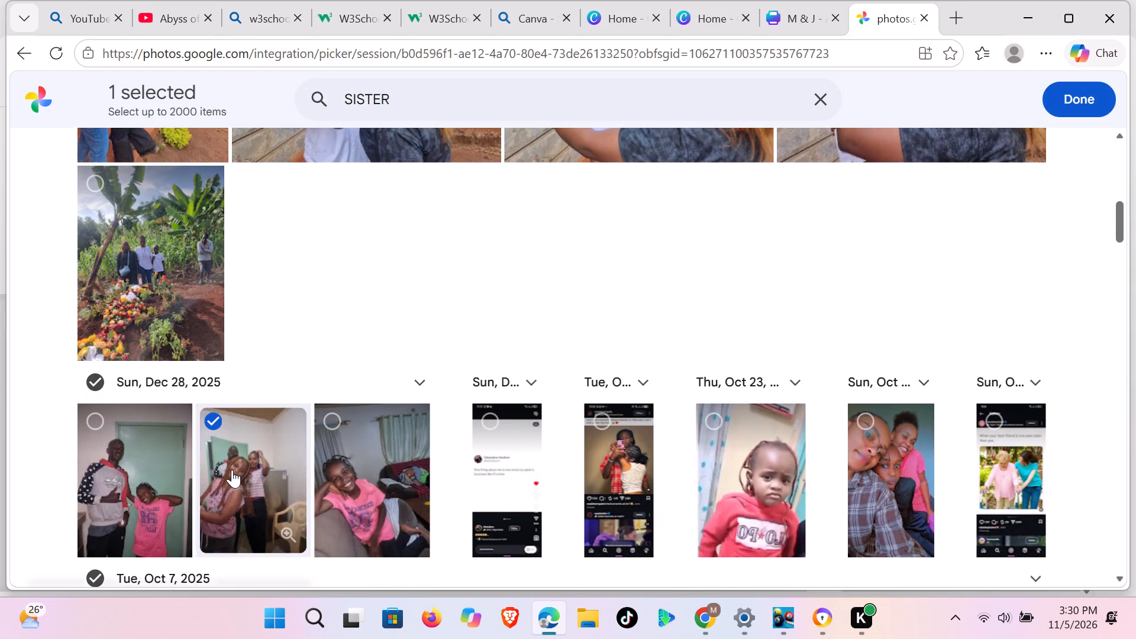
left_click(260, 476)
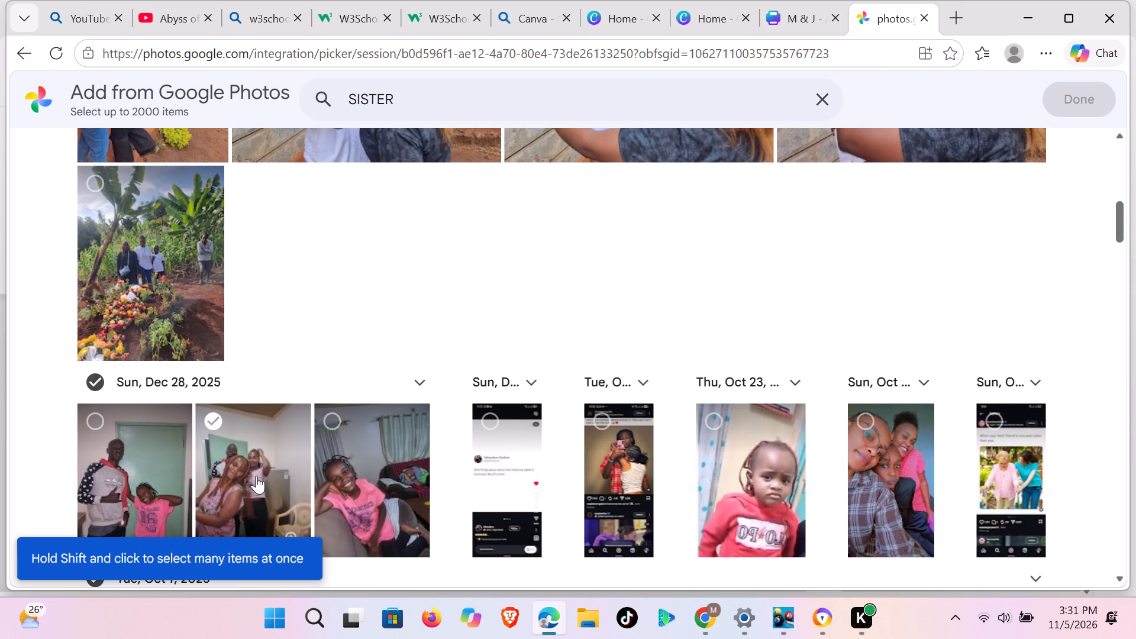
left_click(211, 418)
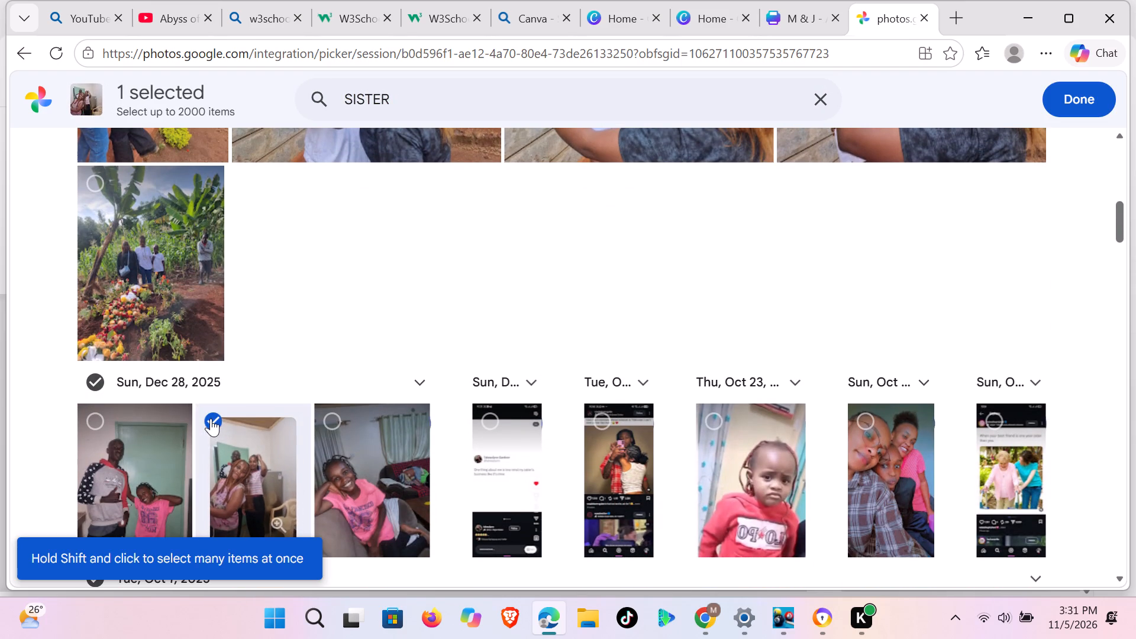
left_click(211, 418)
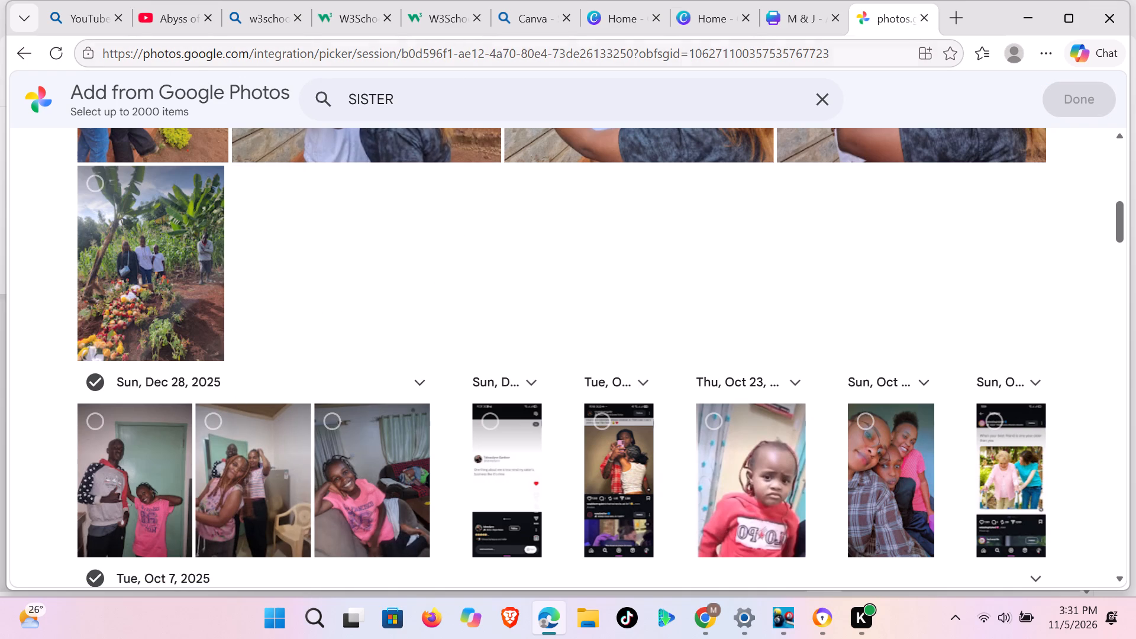
Leave the Google Photos picker without importing anything and return to the M & J design in Canva.
left_click(30, 58)
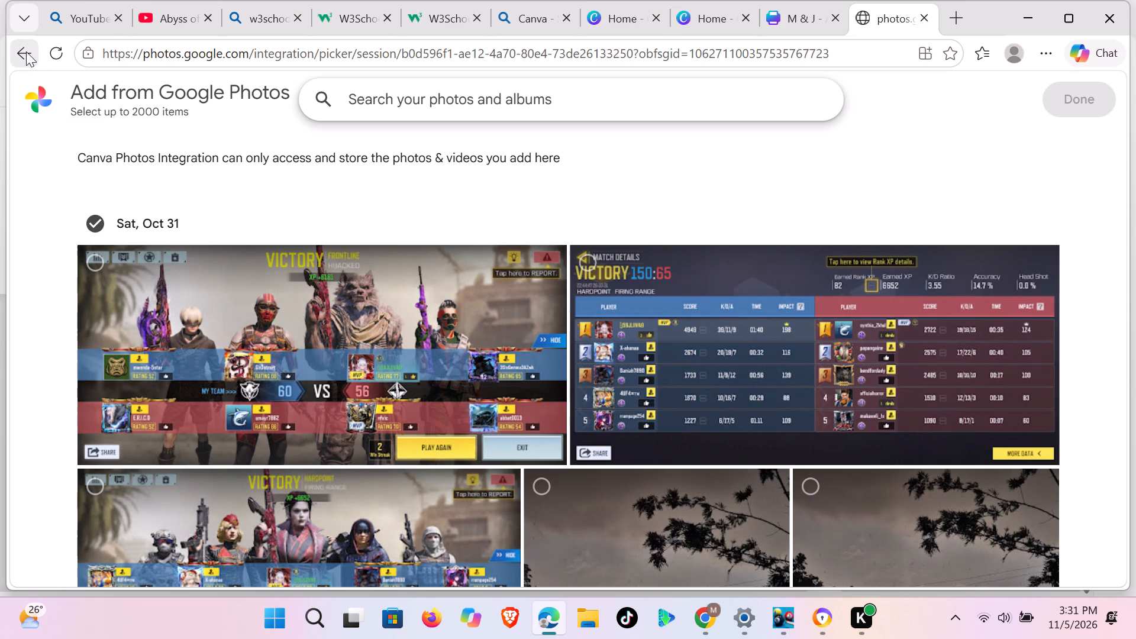
left_click(26, 51)
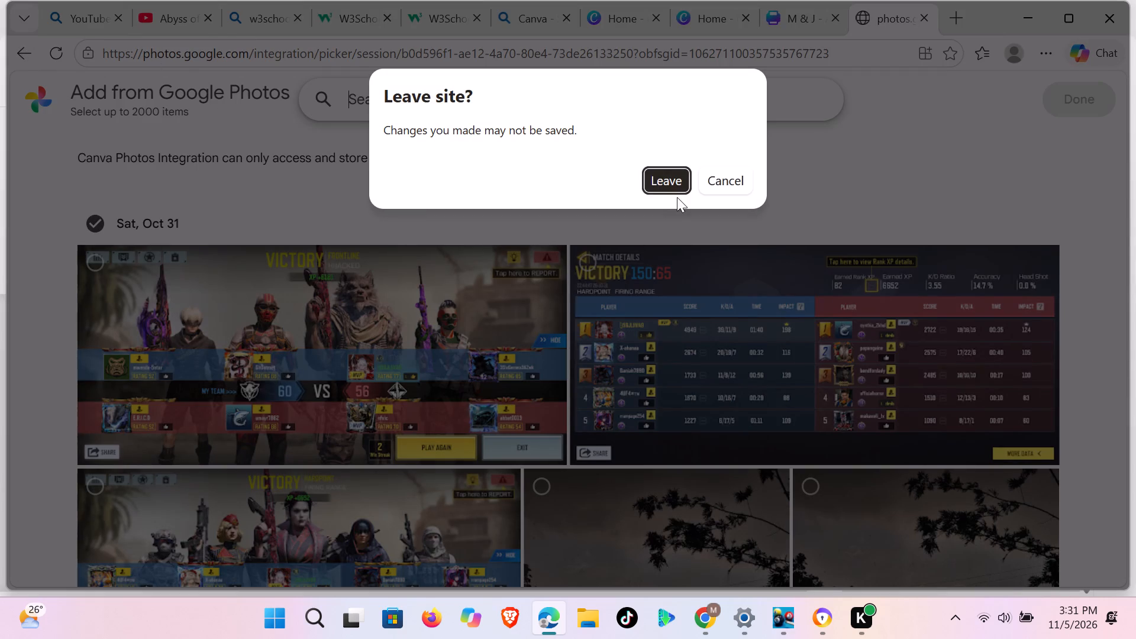
left_click(669, 177)
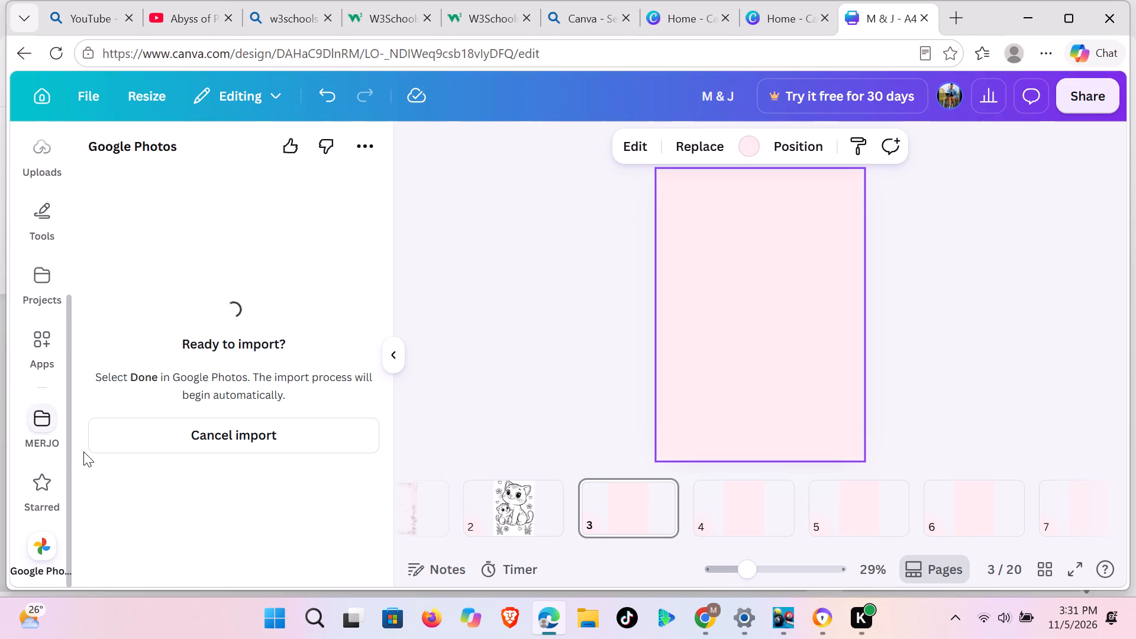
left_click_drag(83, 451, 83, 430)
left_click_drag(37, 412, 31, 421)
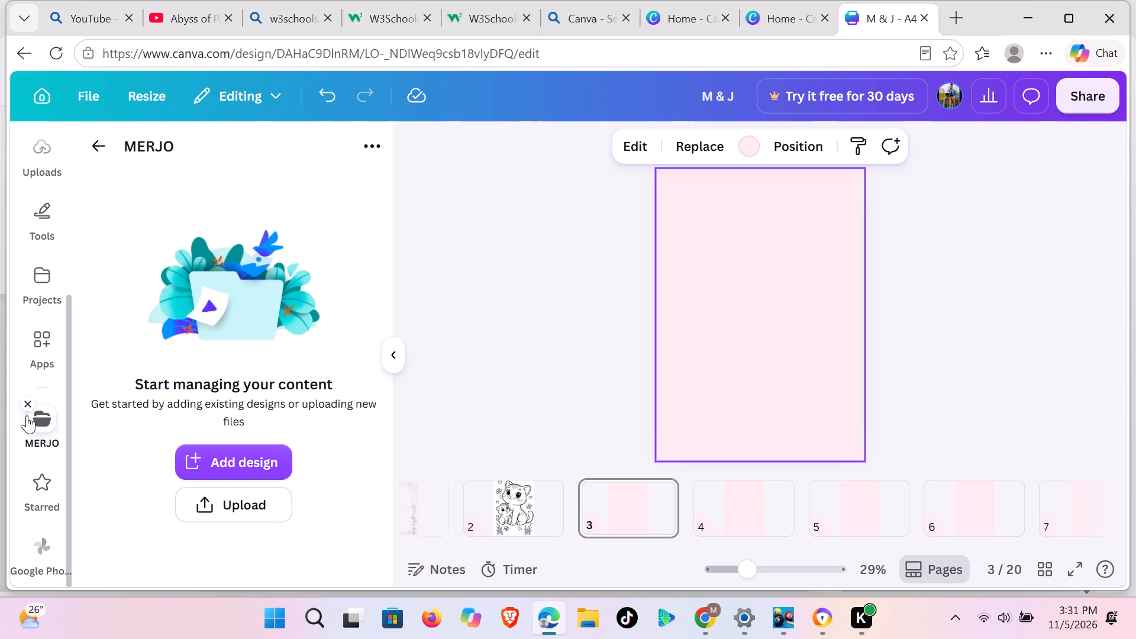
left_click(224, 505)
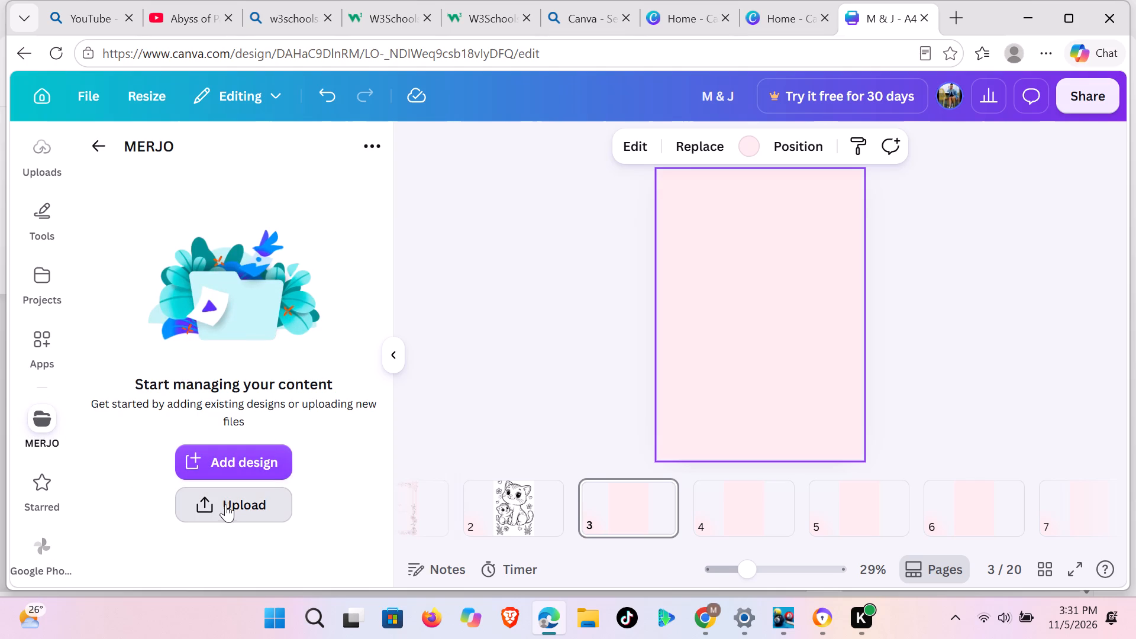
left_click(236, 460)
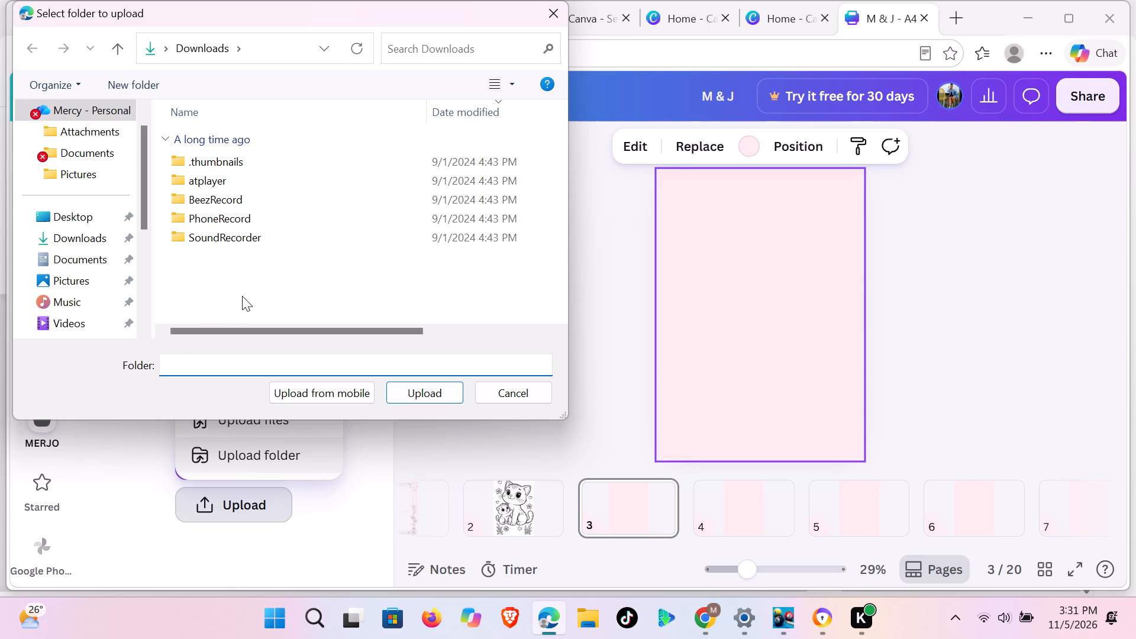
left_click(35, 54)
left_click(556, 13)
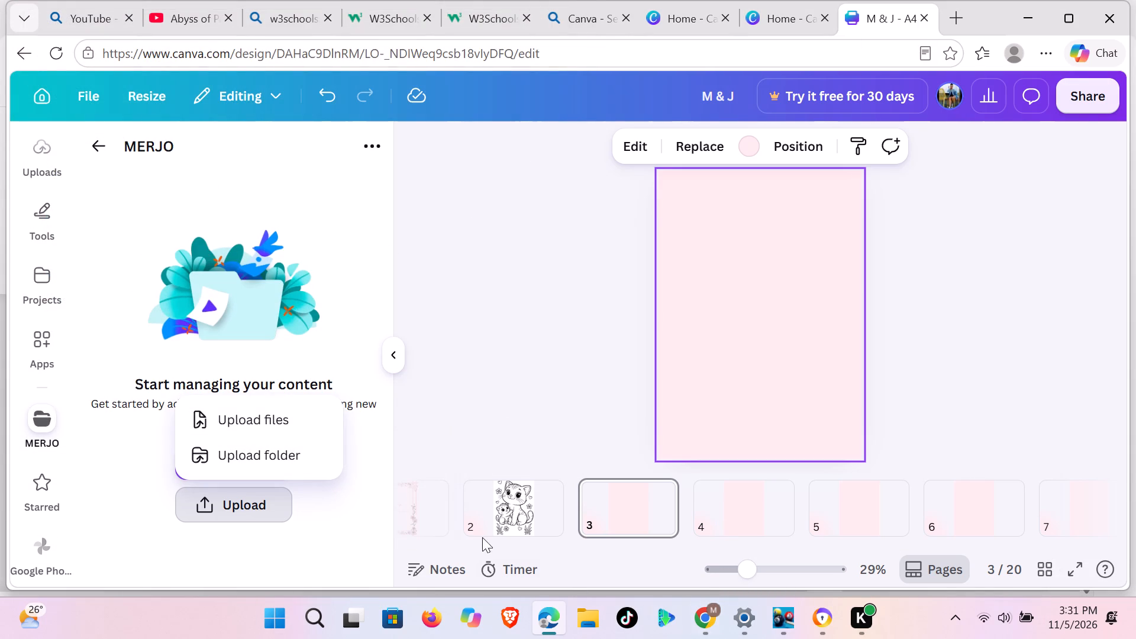
Find and open the Pinterest app.
left_click_drag(343, 624, 353, 626)
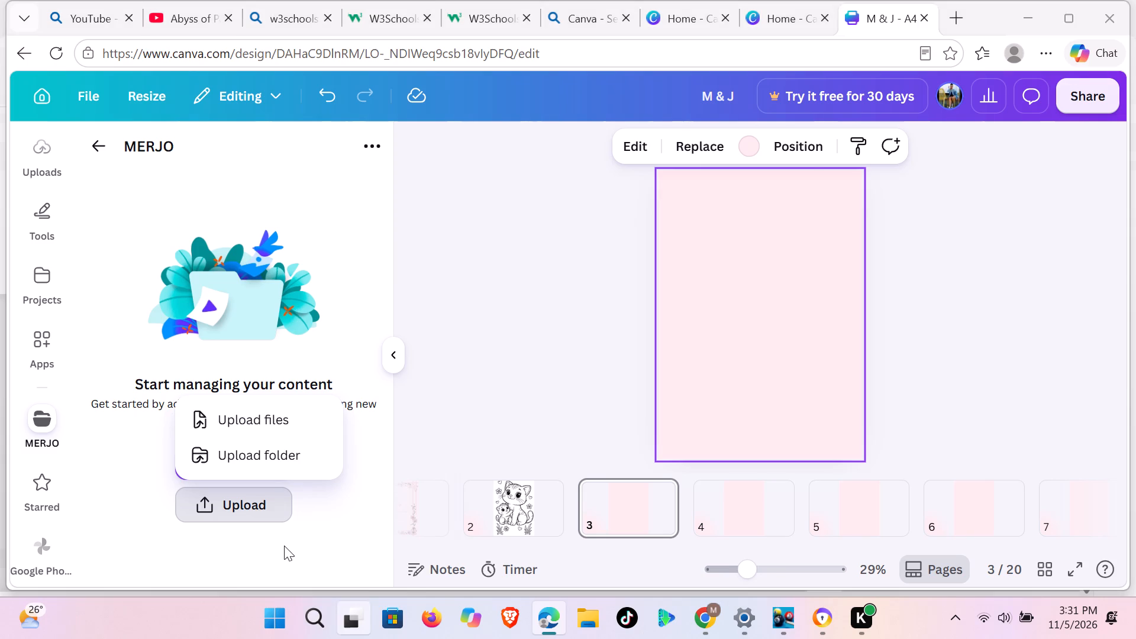
left_click(306, 617)
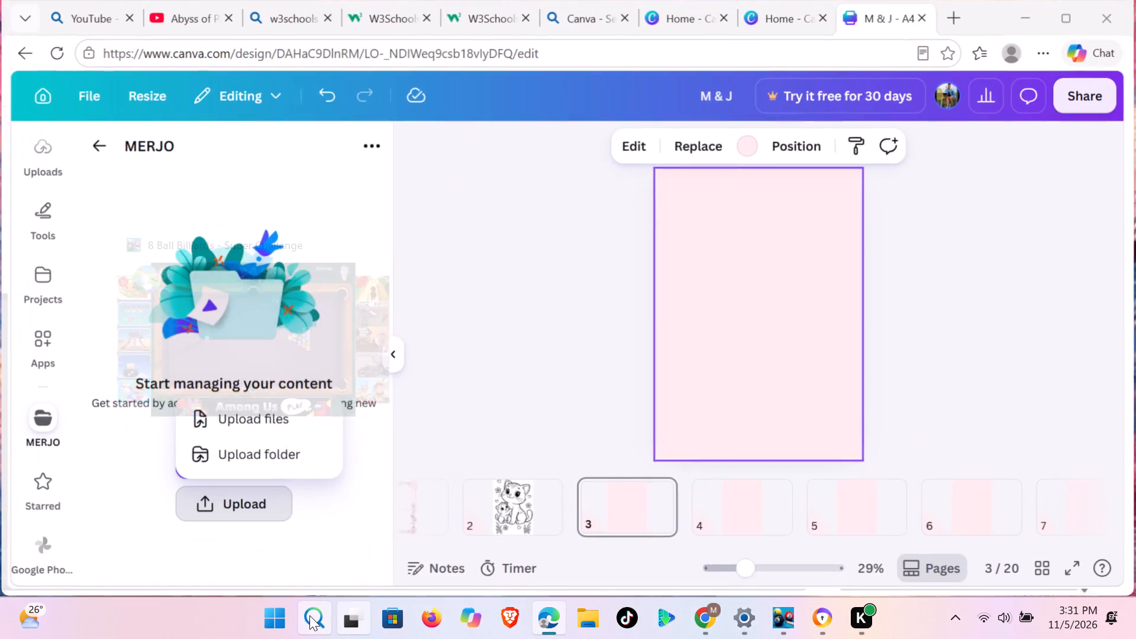
left_click(330, 459)
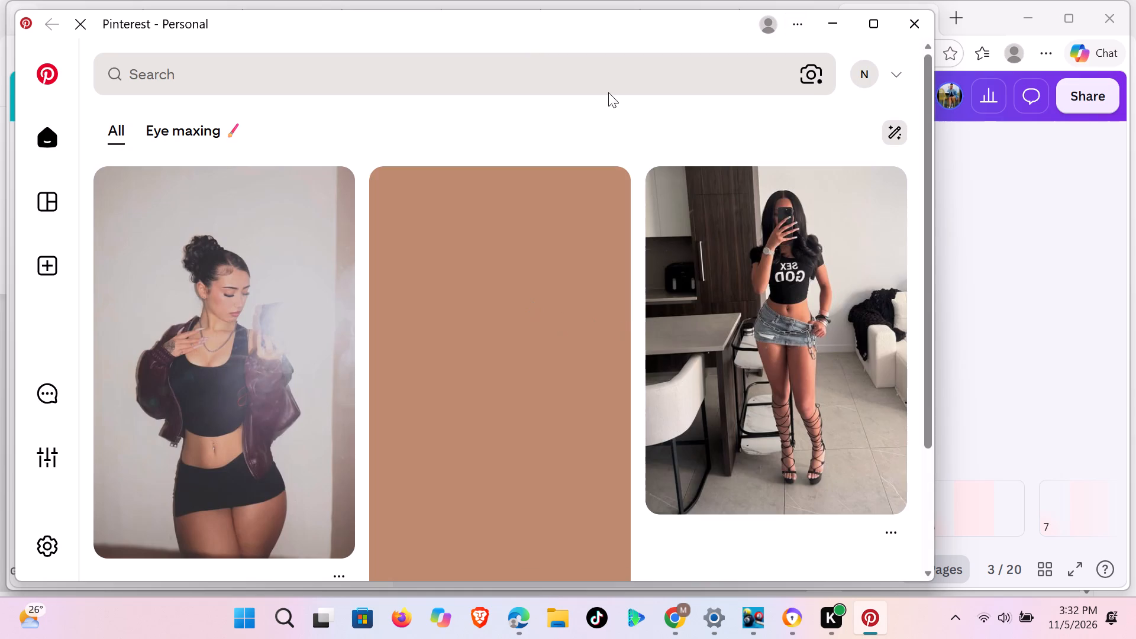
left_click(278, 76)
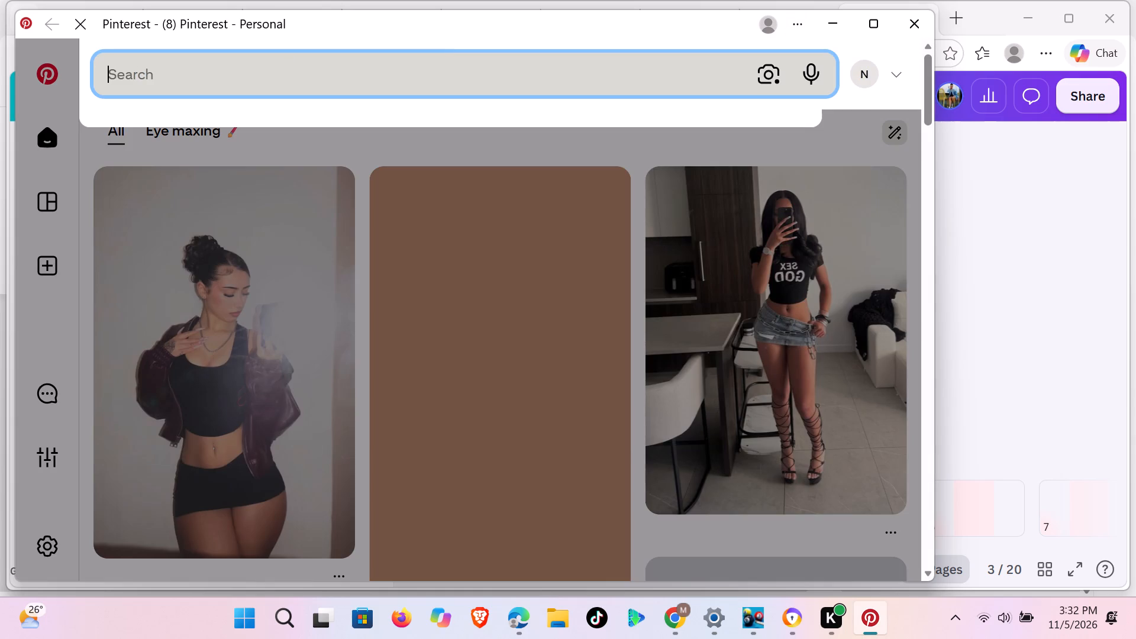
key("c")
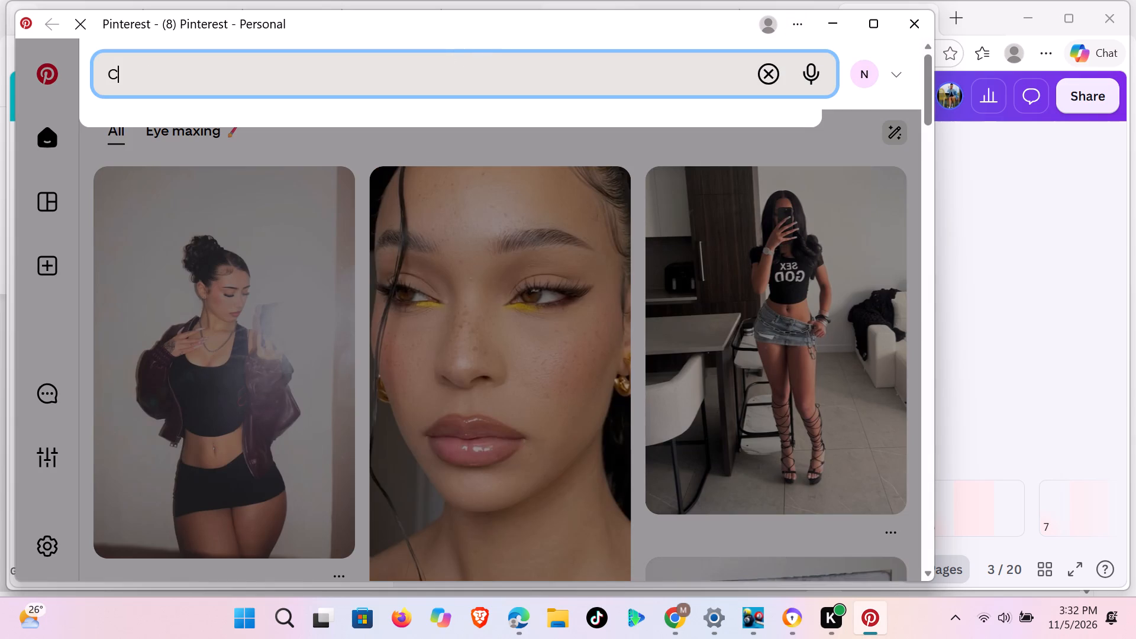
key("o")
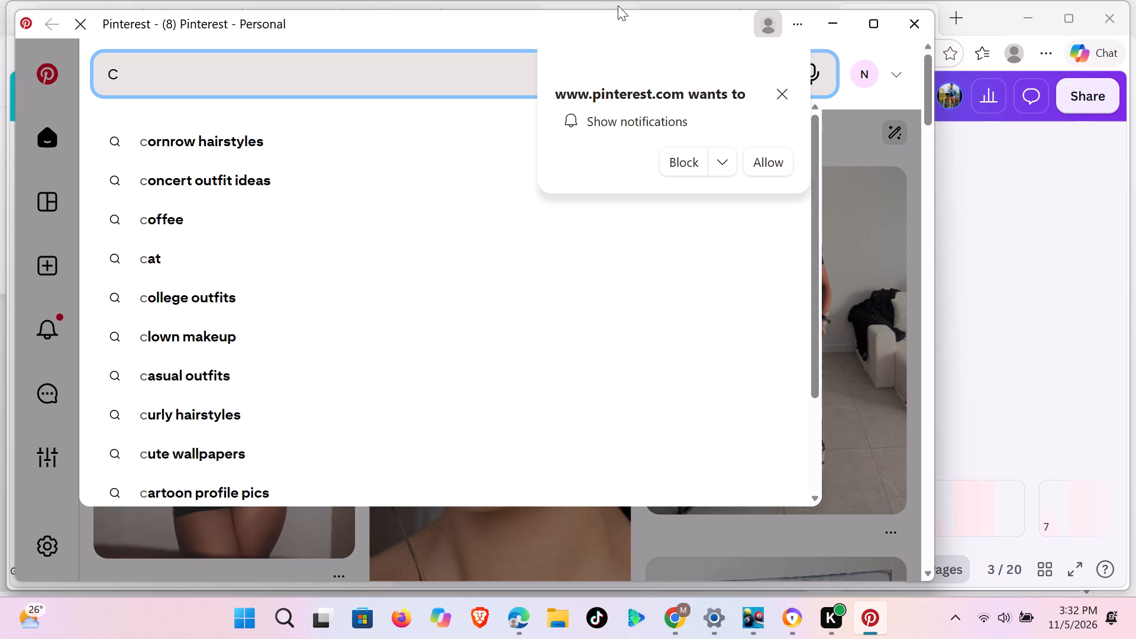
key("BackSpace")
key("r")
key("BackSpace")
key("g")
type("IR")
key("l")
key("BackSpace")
Dismiss Pinterest's request to show notifications.
left_click(785, 96)
Clear the leftover search text and search Pinterest for "girly coloring pages" using the matching suggestion.
left_click(567, 53)
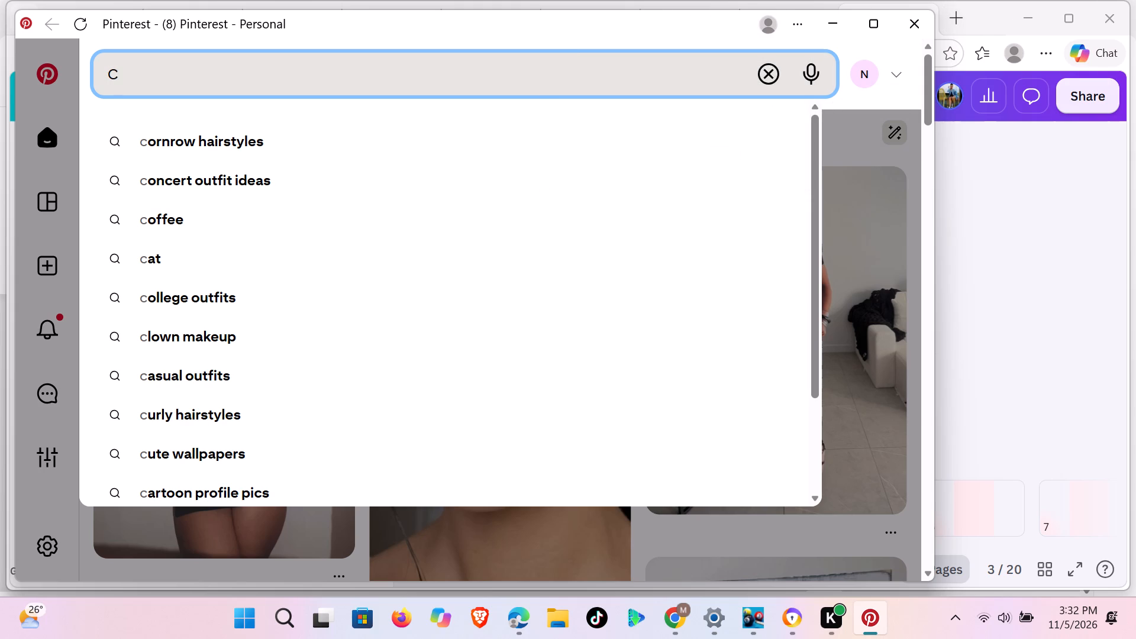
key("BackSpace")
type("GIR")
key("l")
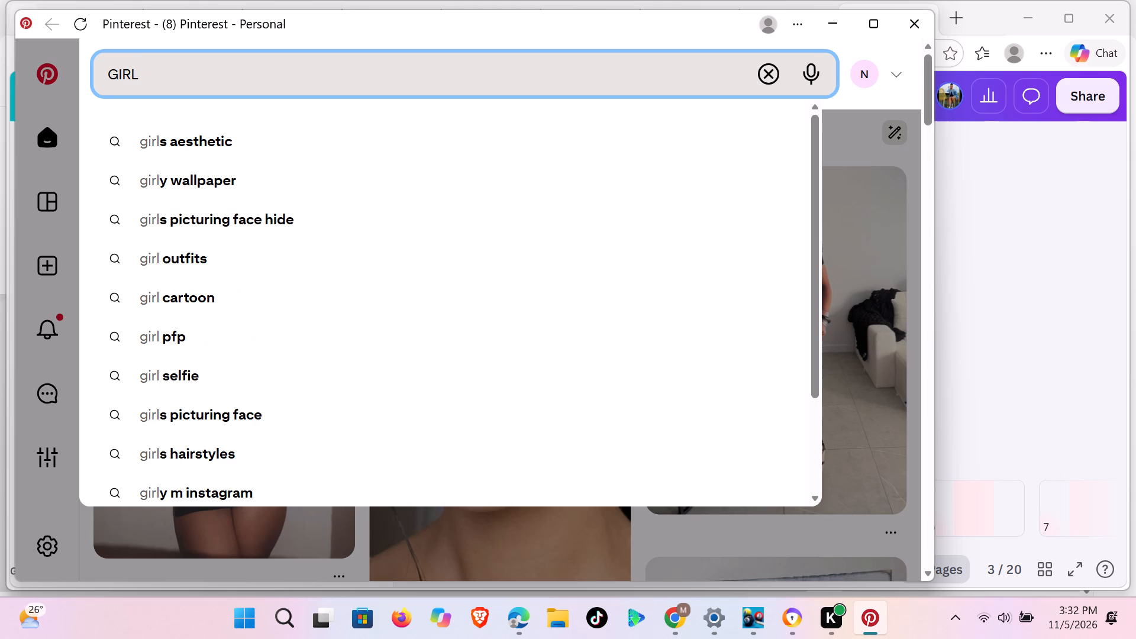
key("y")
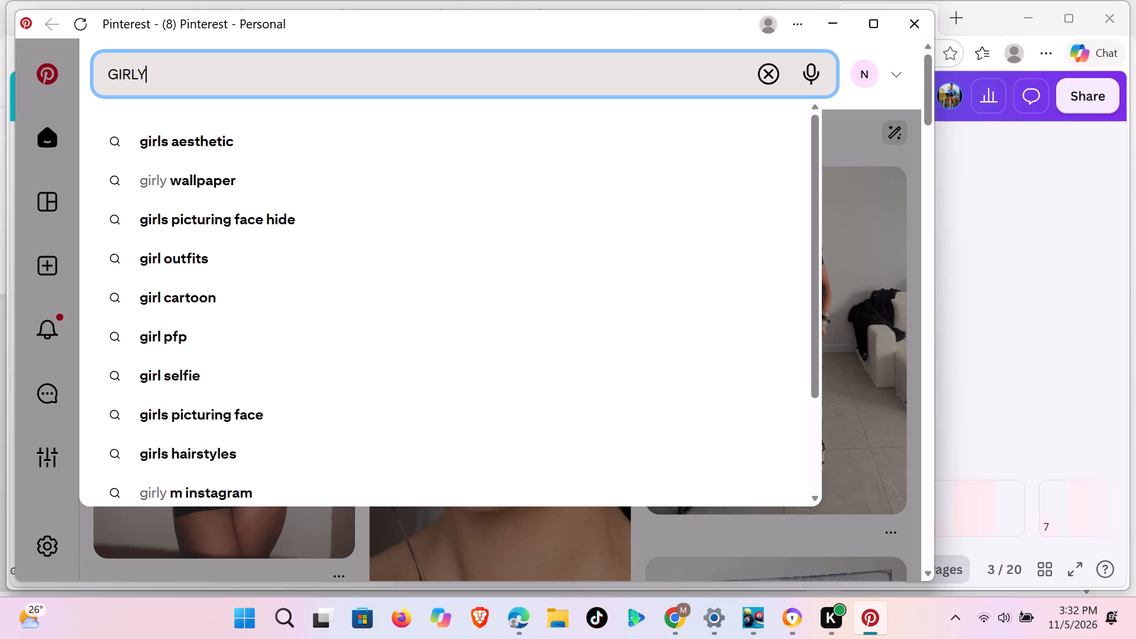
key("space")
type("C")
type("OL")
type("ORI")
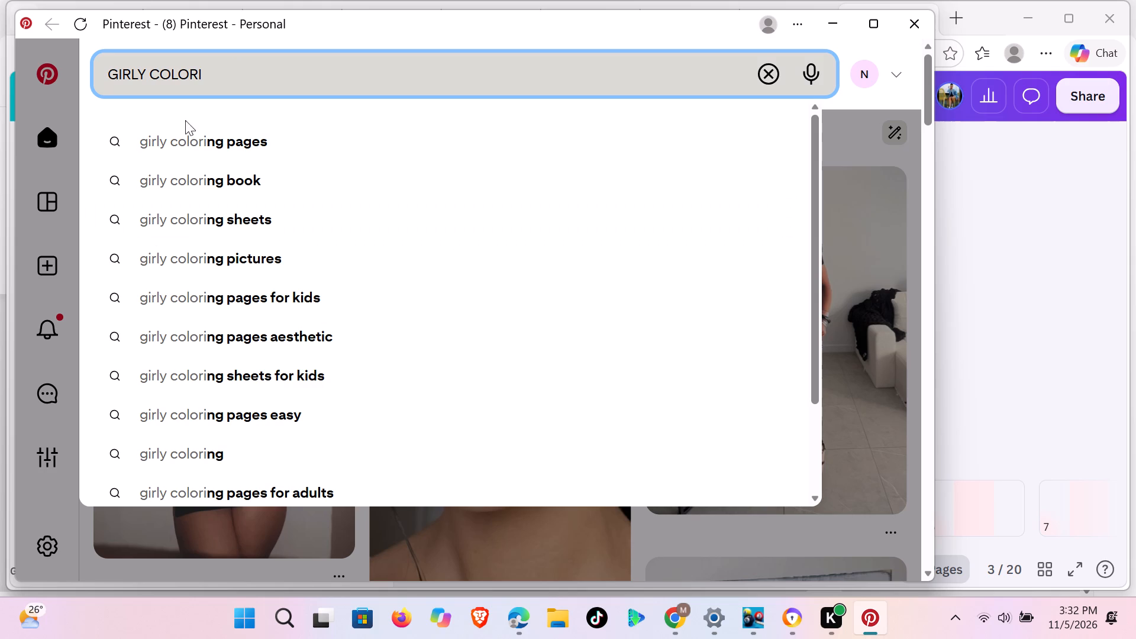
left_click(195, 154)
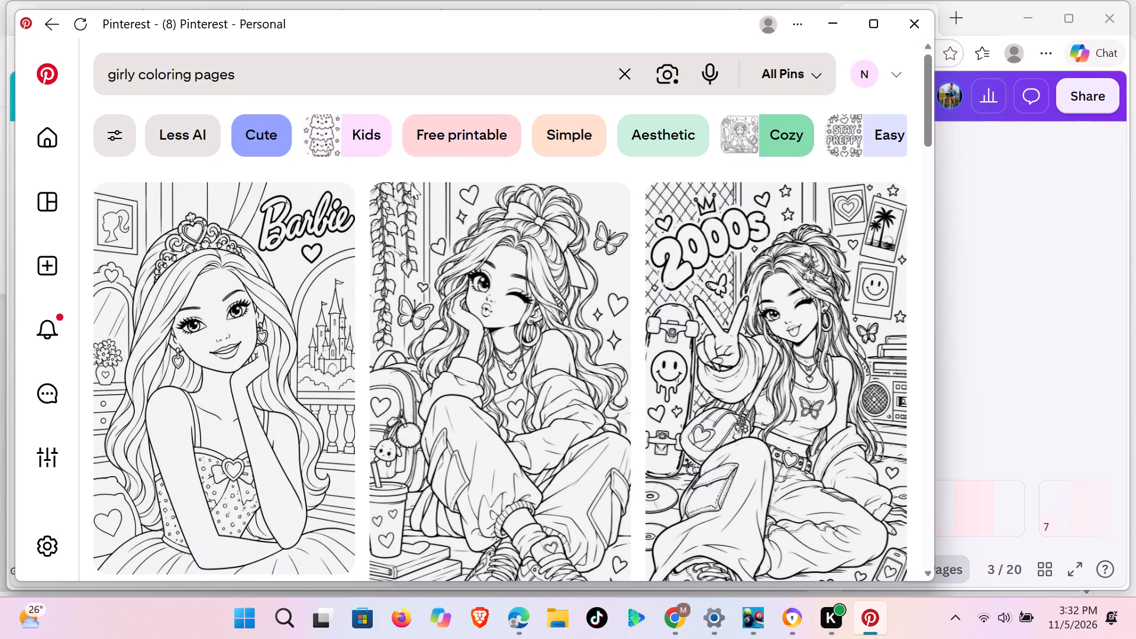
Open the share options of the Barbie coloring pin and look through the available sharing choices.
scroll(289, 362, "down", 2)
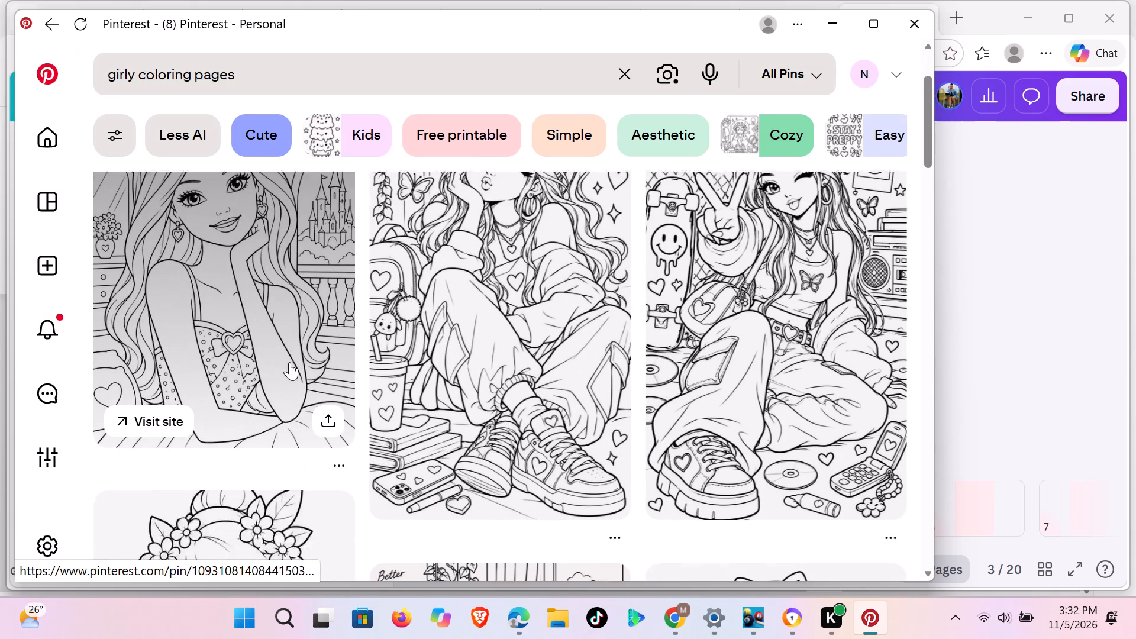
left_click(324, 369)
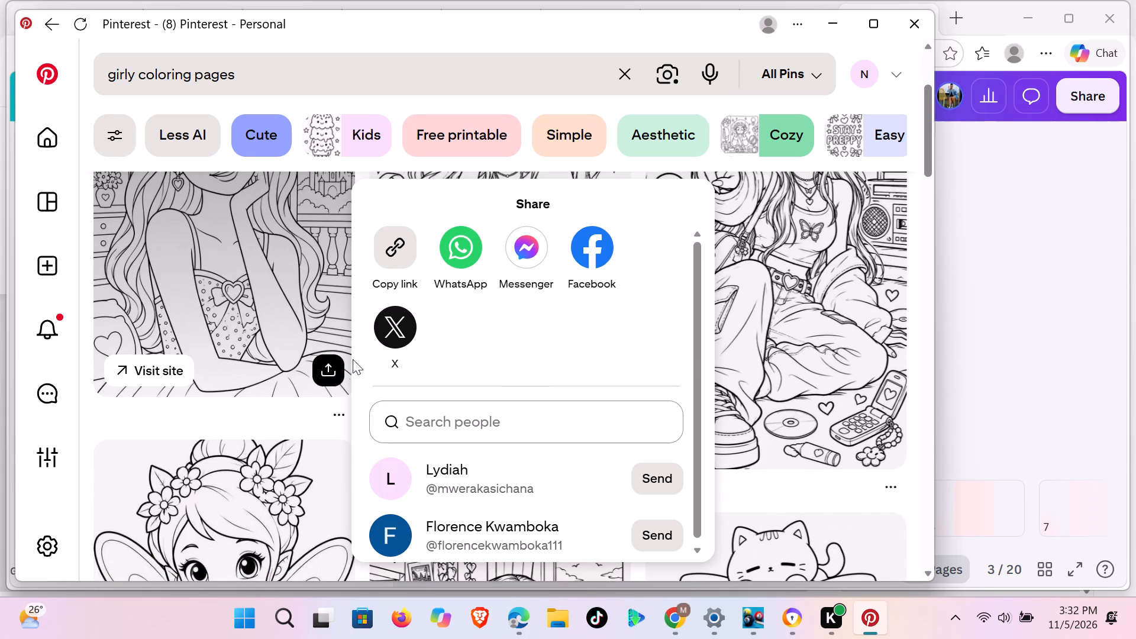
scroll(472, 426, "down", 1)
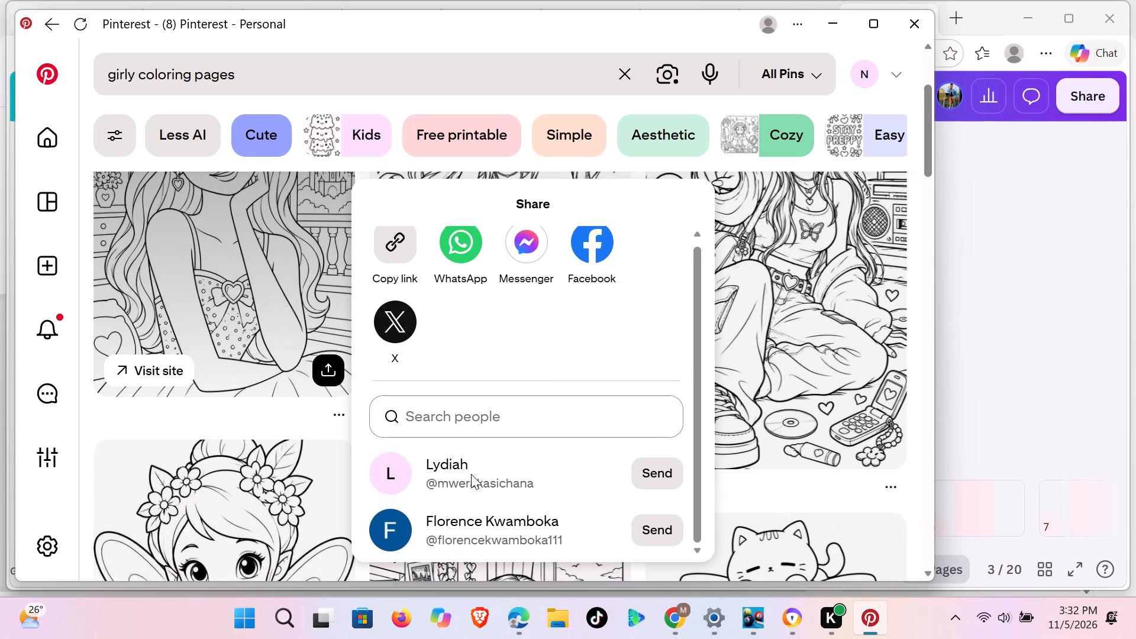
scroll(471, 474, "down", 1)
scroll(514, 351, "down", 1)
scroll(514, 353, "up", 2)
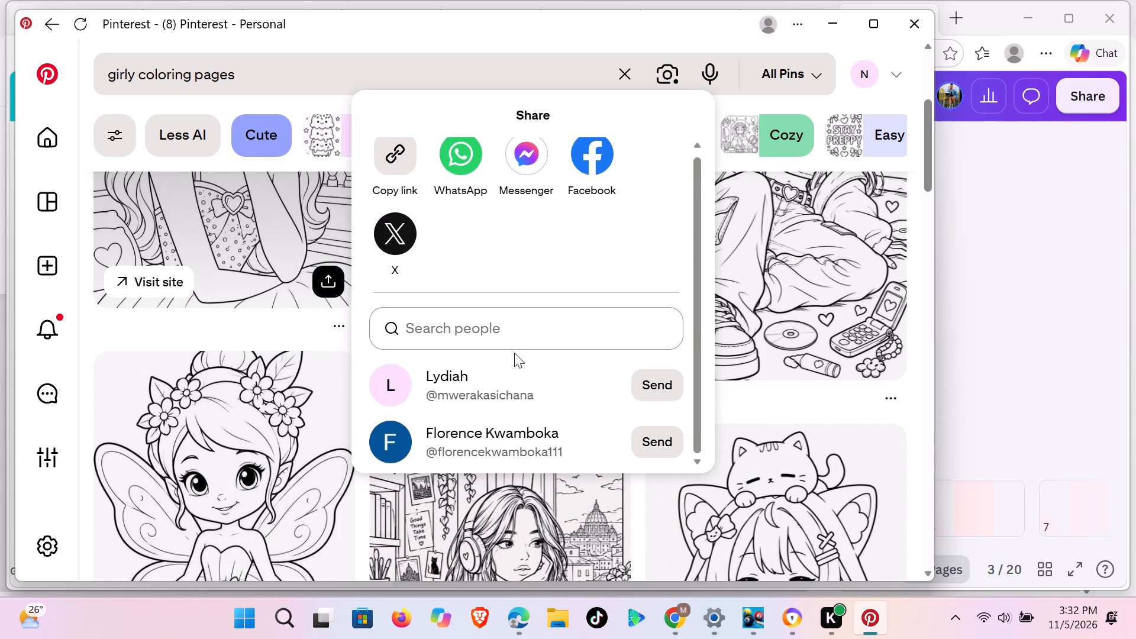
scroll(514, 353, "up", 8)
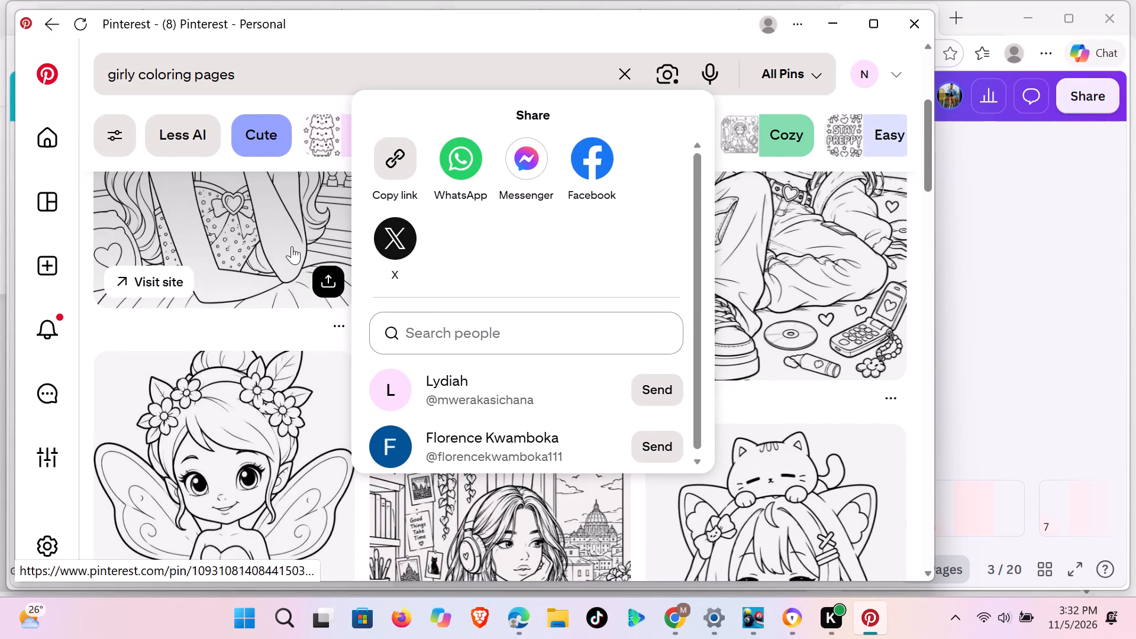
scroll(292, 246, "up", 3)
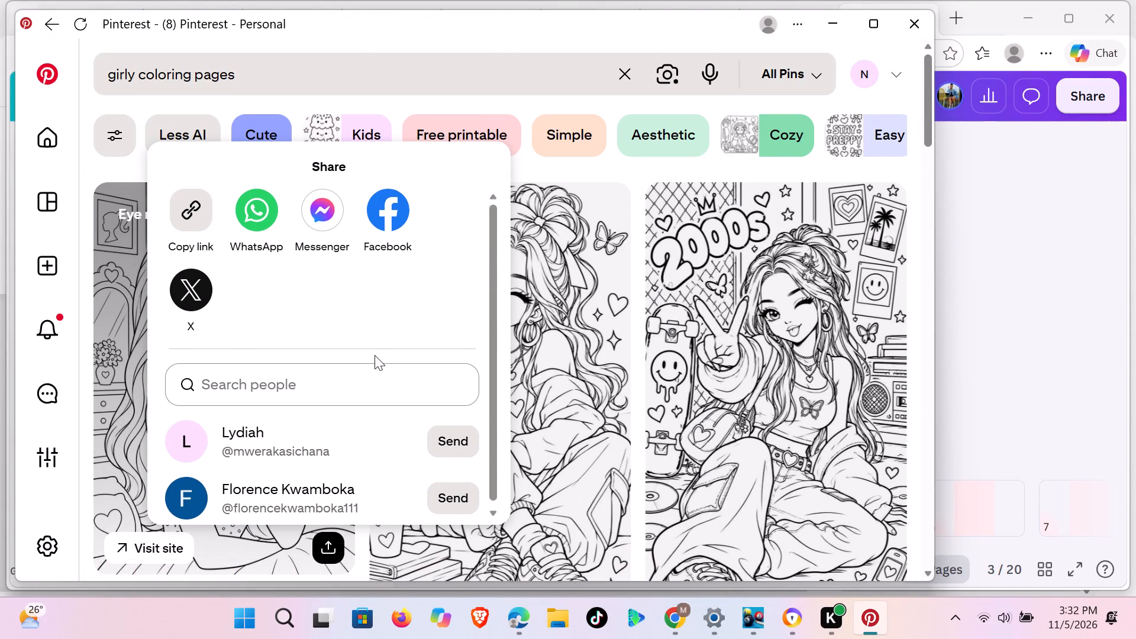
Save the Barbie coloring pin to the "Eye maxing" board and show the saved boards.
left_click(125, 282)
left_click(131, 279)
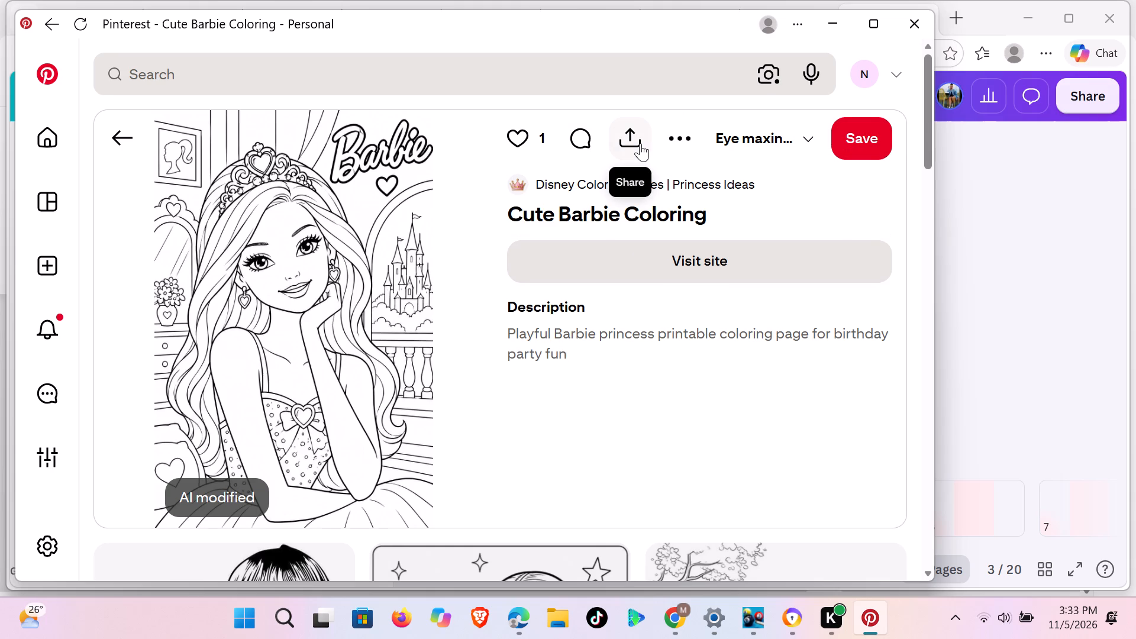
Save the Cute Barbie Coloring pin to the "Eye maxing" board.
left_click(850, 149)
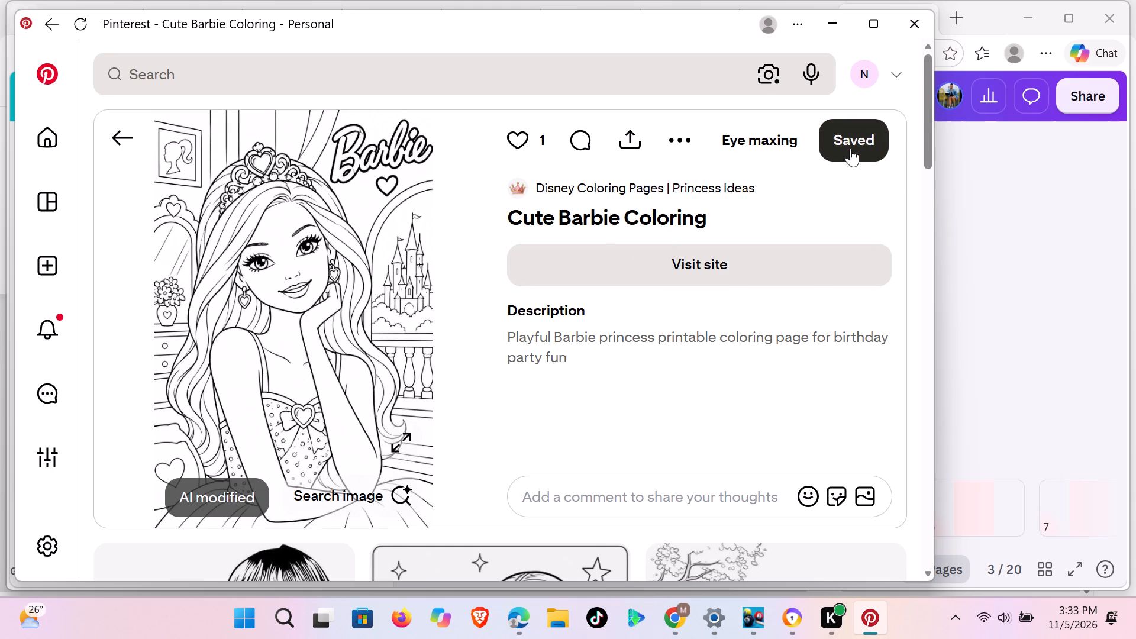
Look through the sharing choices of the saved Barbie coloring pin for a way to export it, and close them.
scroll(545, 266, "down", 1)
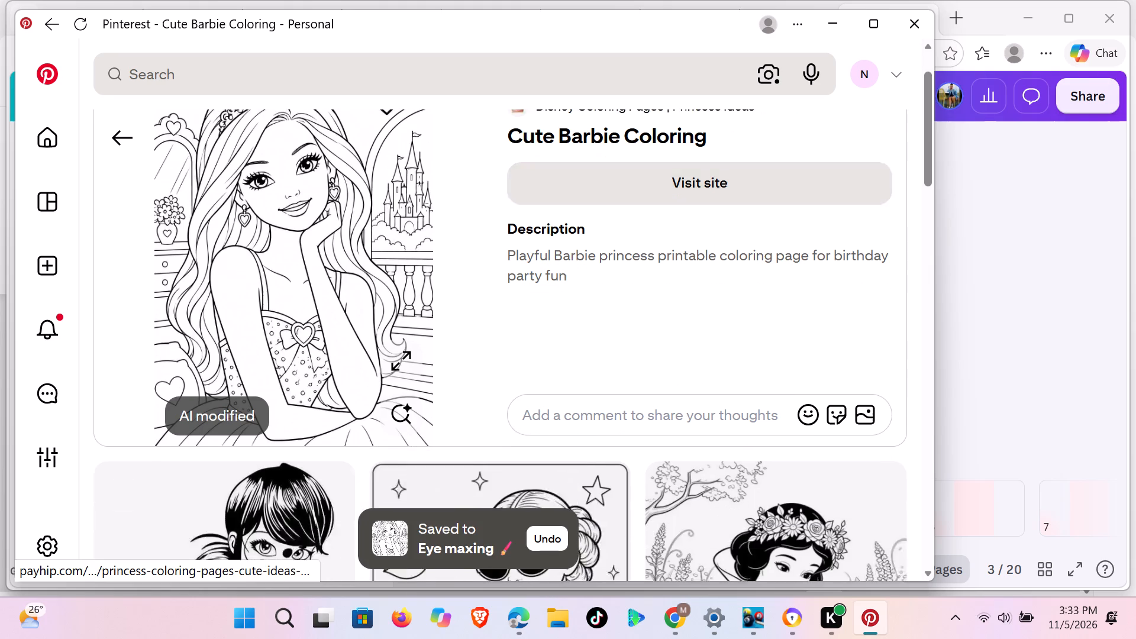
scroll(545, 266, "down", 2)
scroll(544, 266, "up", 4)
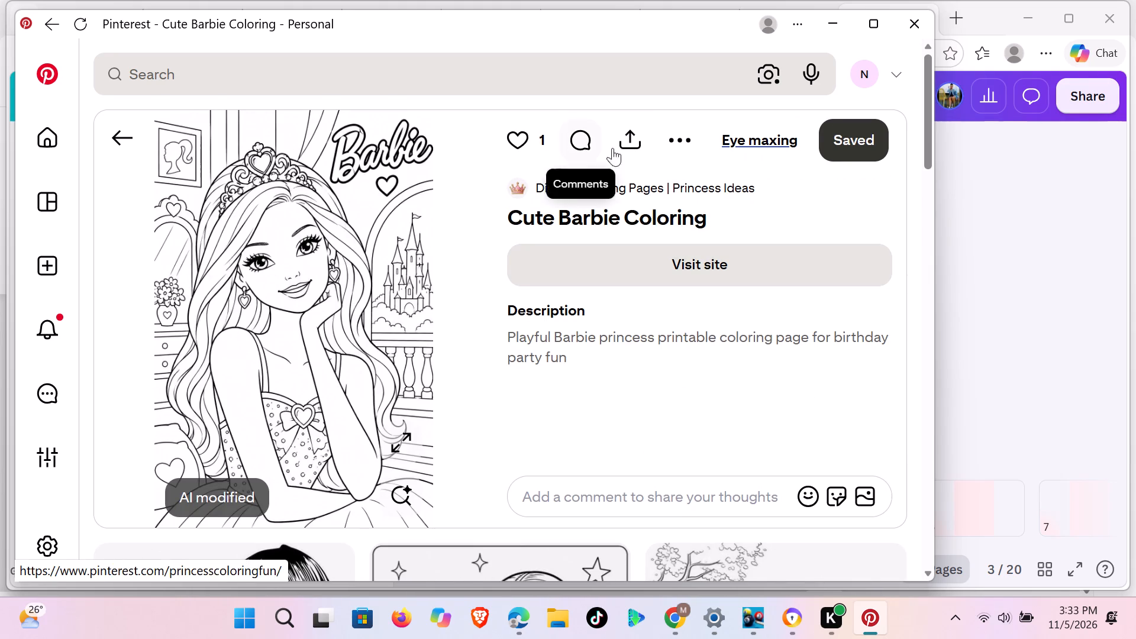
left_click(632, 130)
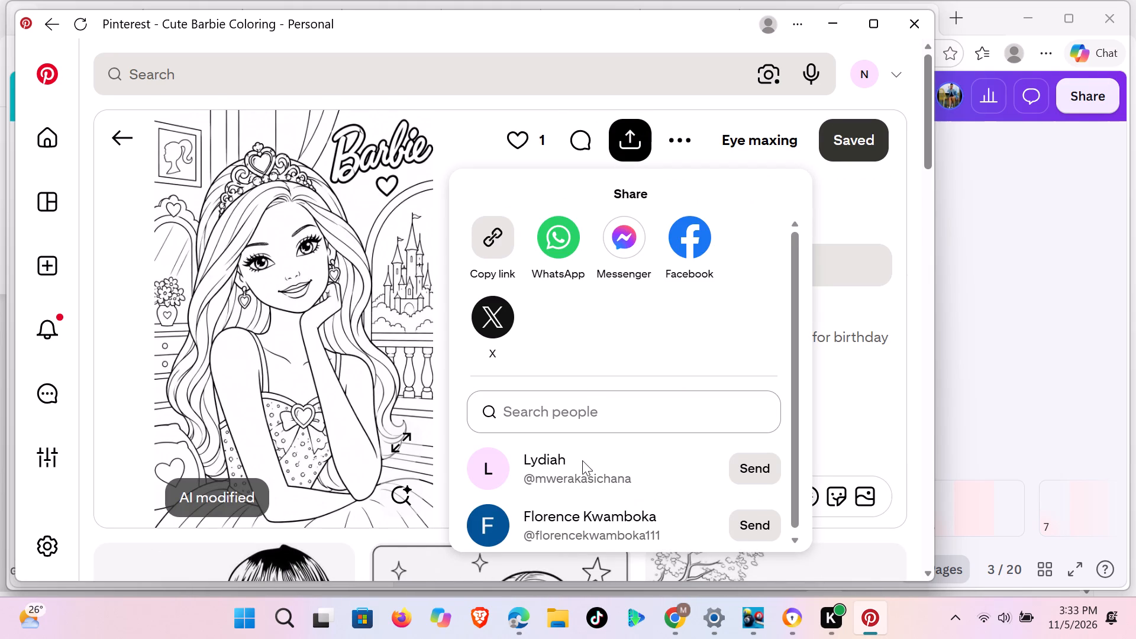
scroll(582, 452, "down", 3)
scroll(582, 451, "up", 10)
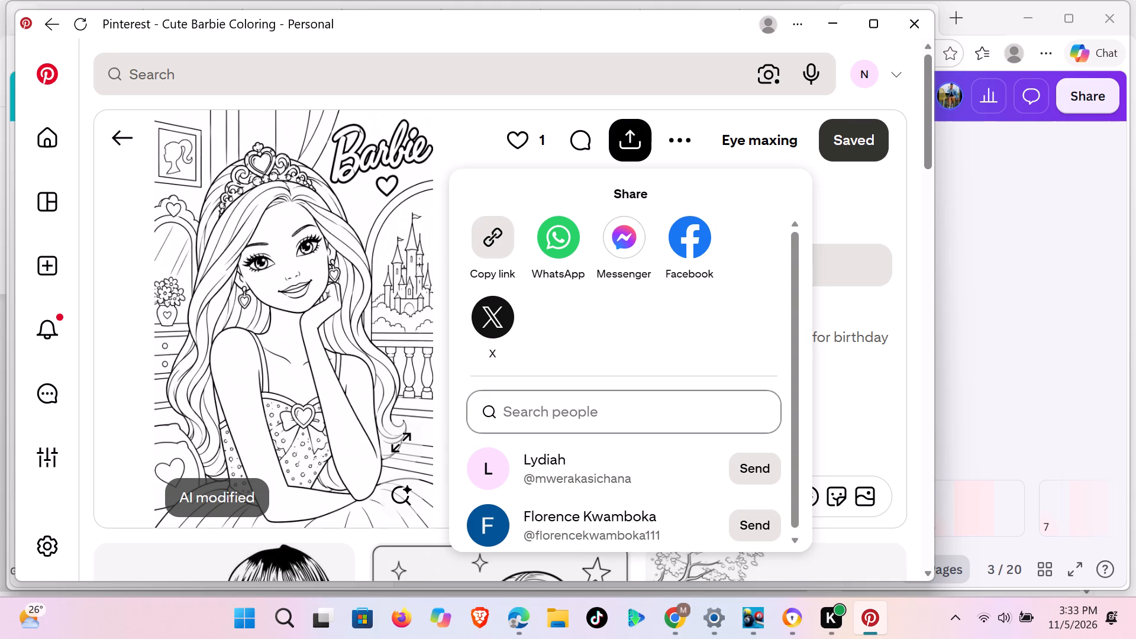
scroll(600, 423, "down", 1)
scroll(601, 420, "up", 9)
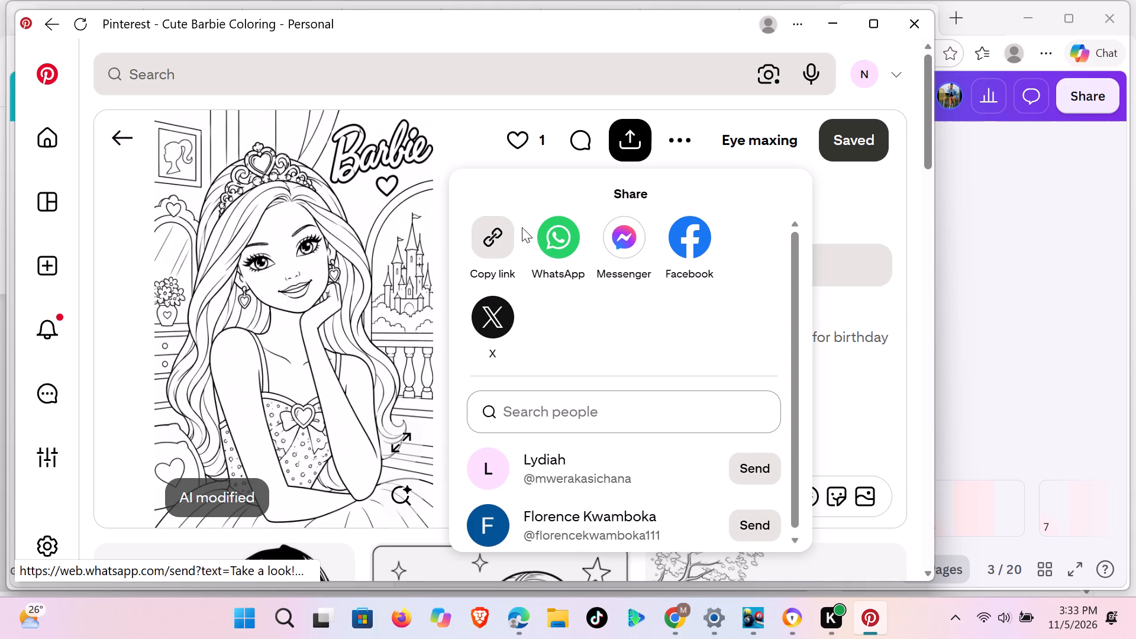
left_click(336, 224)
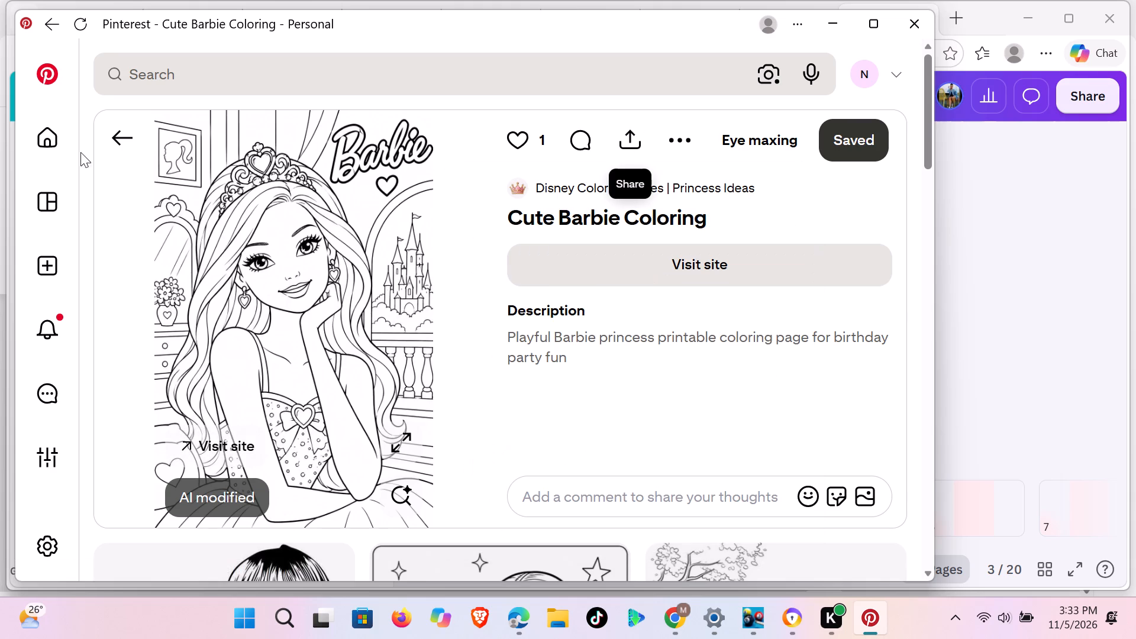
Leave the Barbie pin and open the profile's saved boards.
left_click(59, 143)
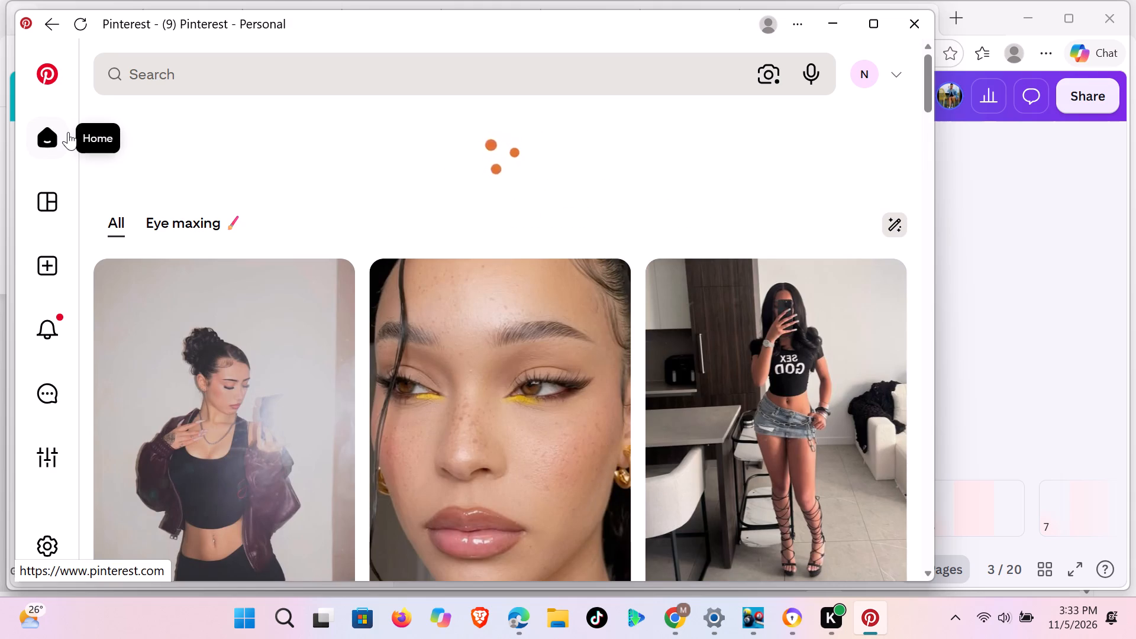
left_click(56, 82)
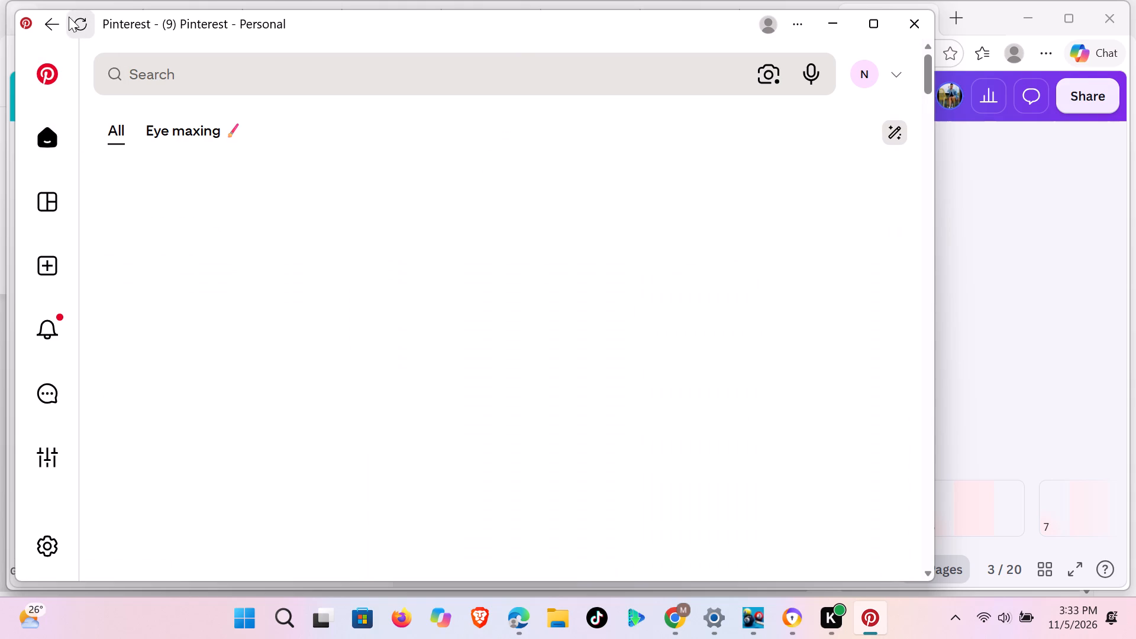
left_click(53, 22)
left_click(870, 75)
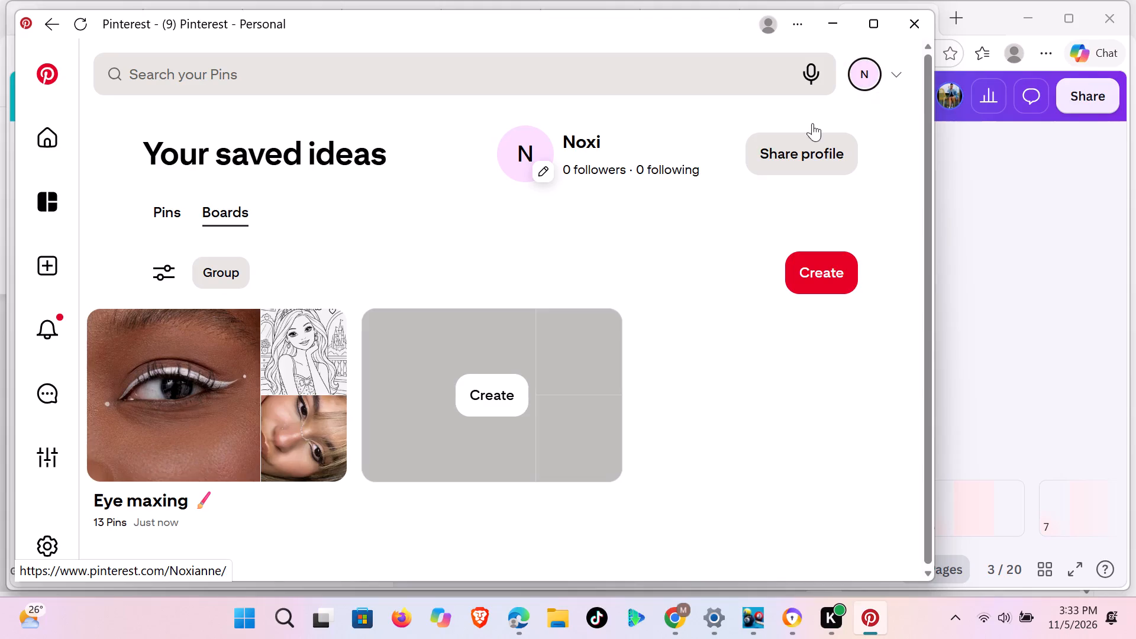
Start adding another existing Pinterest account so it can be logged in to.
left_click(893, 69)
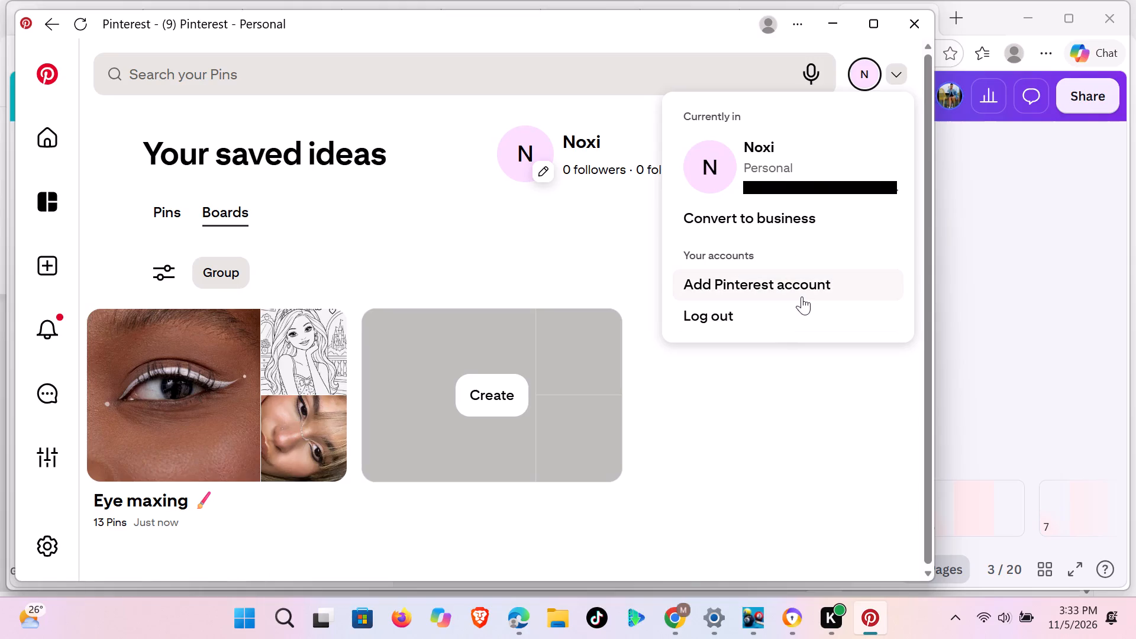
left_click(819, 286)
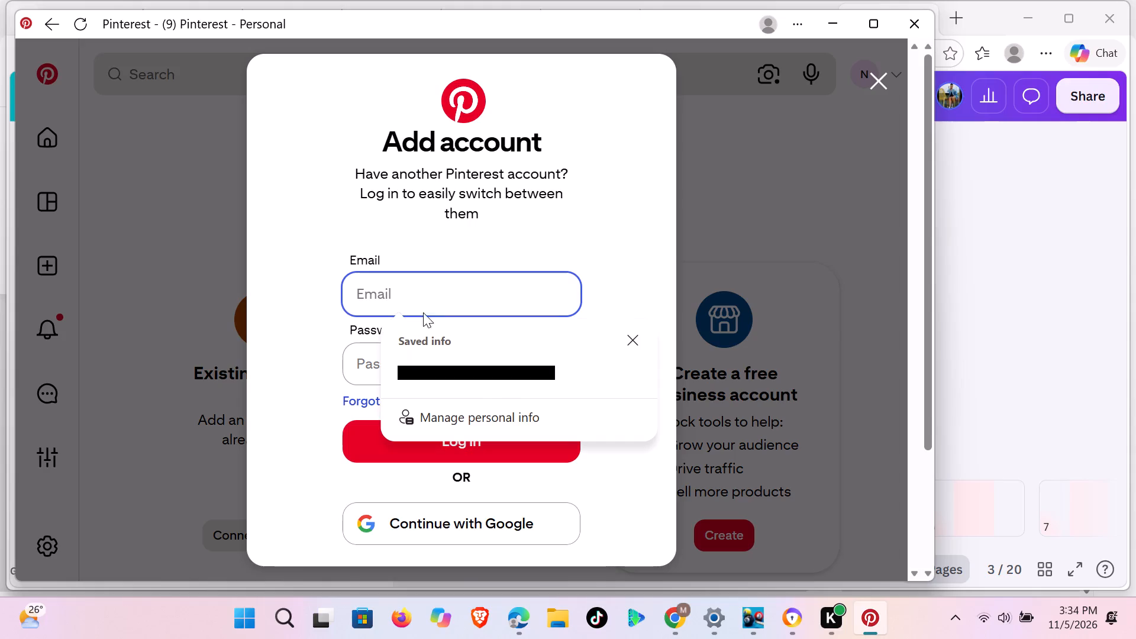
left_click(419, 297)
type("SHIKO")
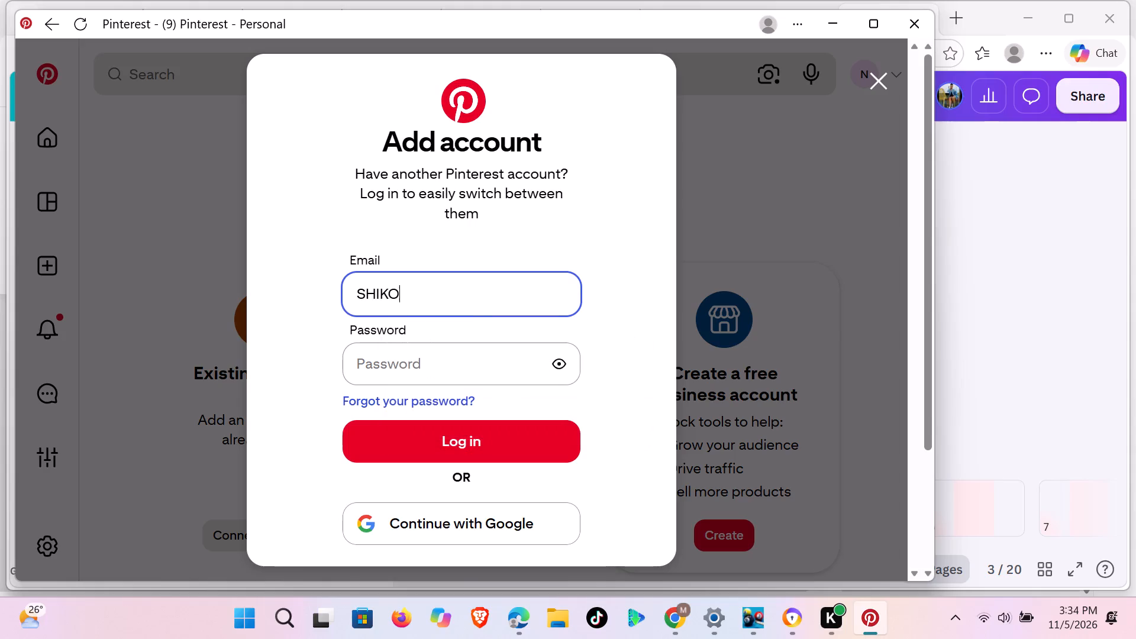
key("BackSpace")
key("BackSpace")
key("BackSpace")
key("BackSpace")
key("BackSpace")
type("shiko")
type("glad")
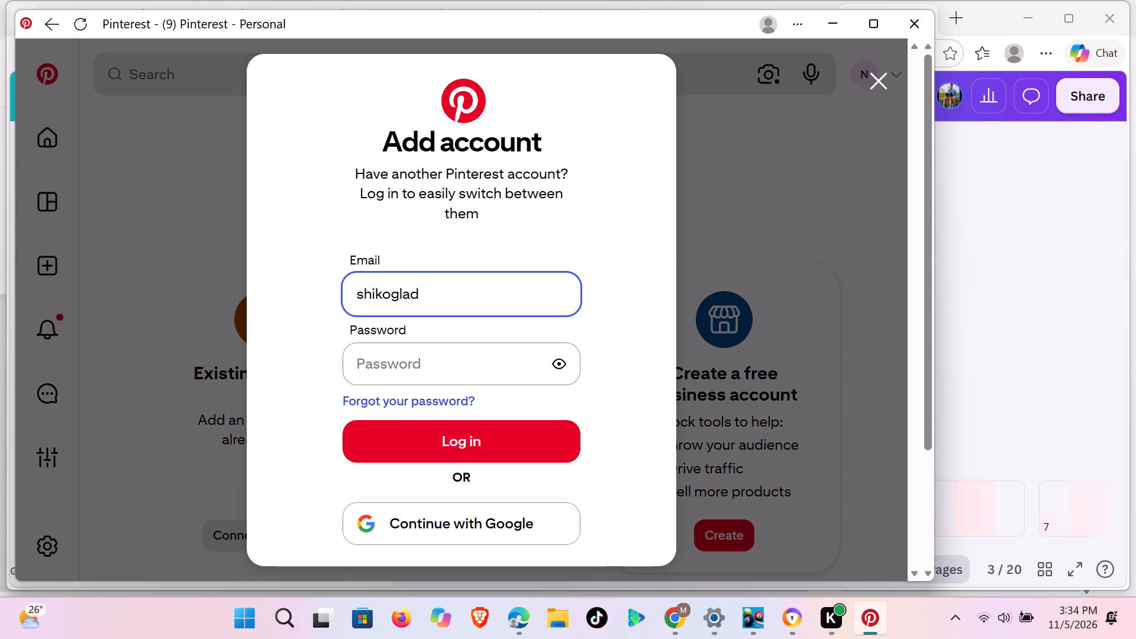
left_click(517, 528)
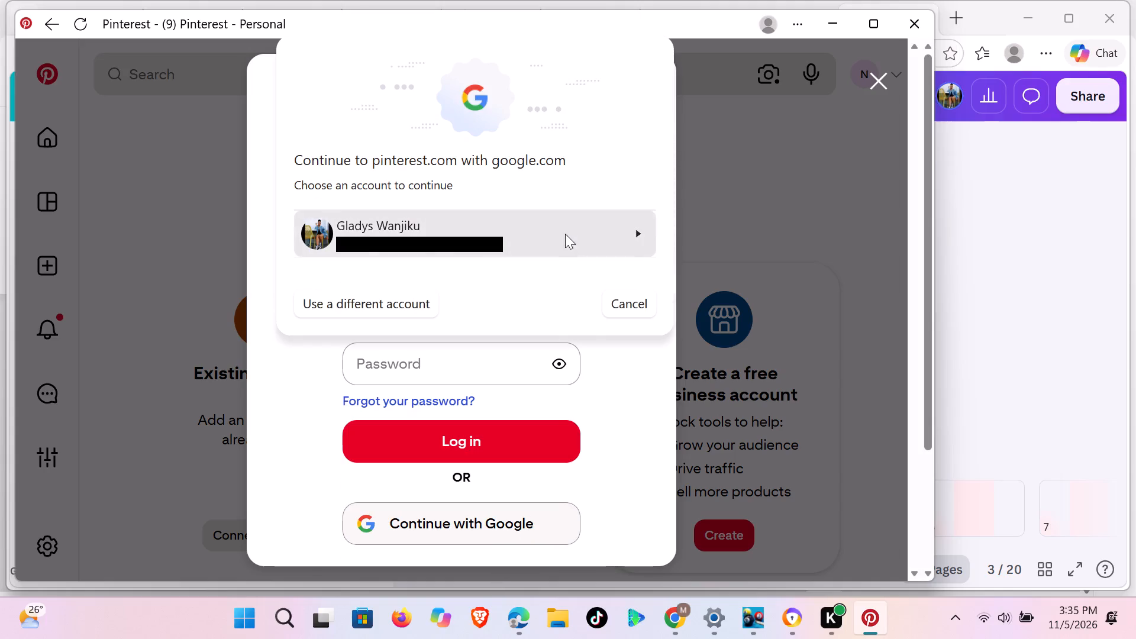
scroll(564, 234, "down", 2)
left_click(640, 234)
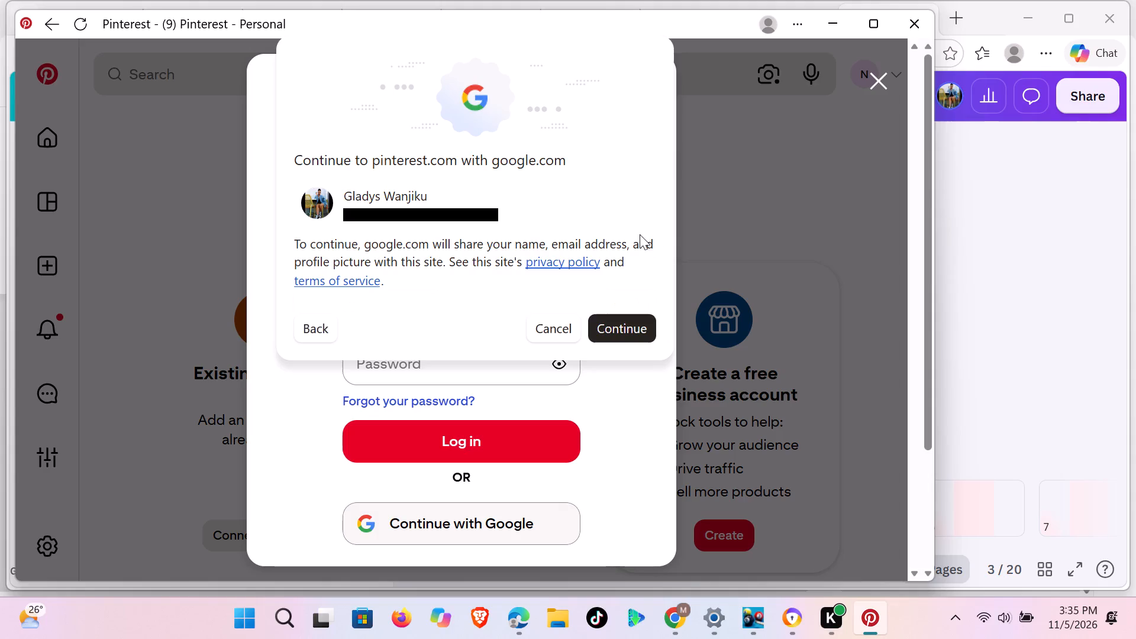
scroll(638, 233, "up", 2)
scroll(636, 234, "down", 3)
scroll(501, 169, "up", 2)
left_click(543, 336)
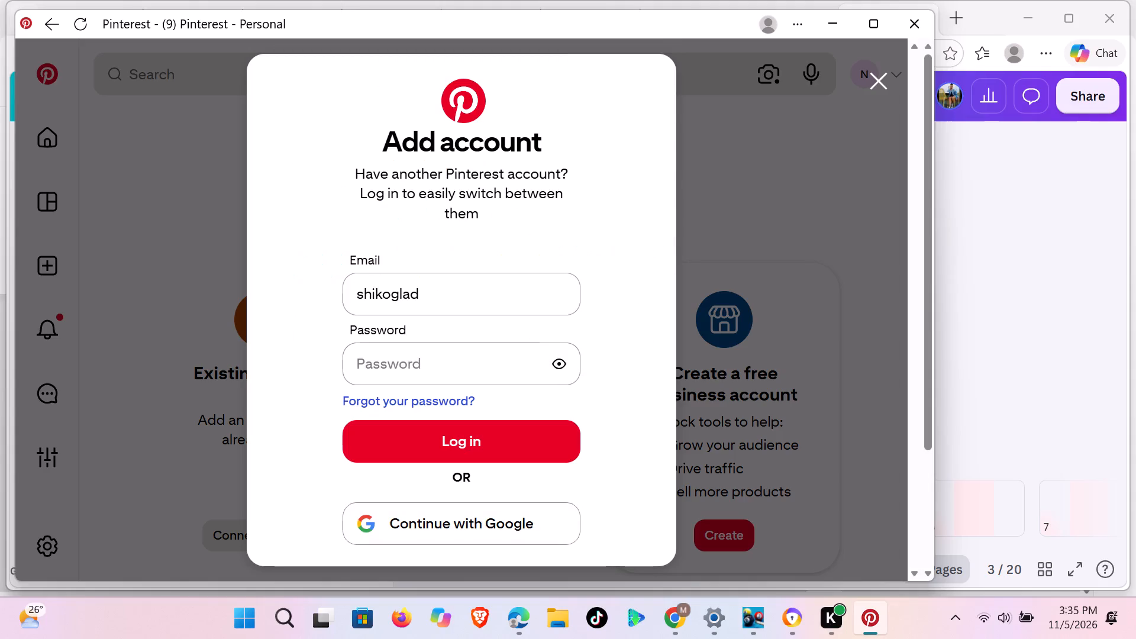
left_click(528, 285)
Continue with Google using a different account and look through the account list for the one to sign in with.
left_click(493, 518)
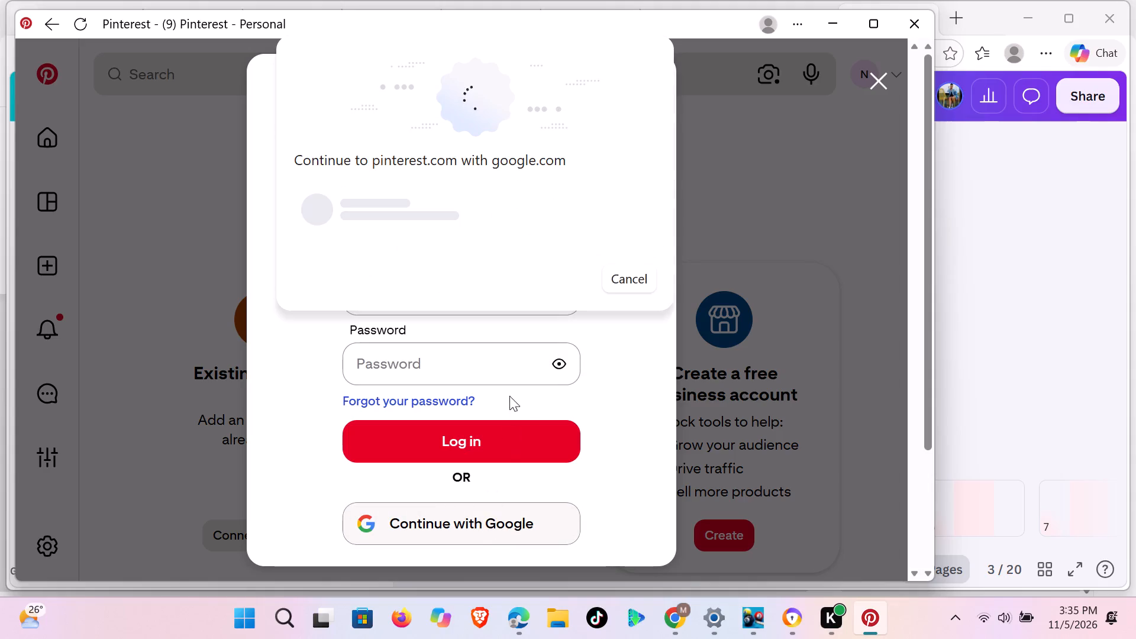
left_click(382, 309)
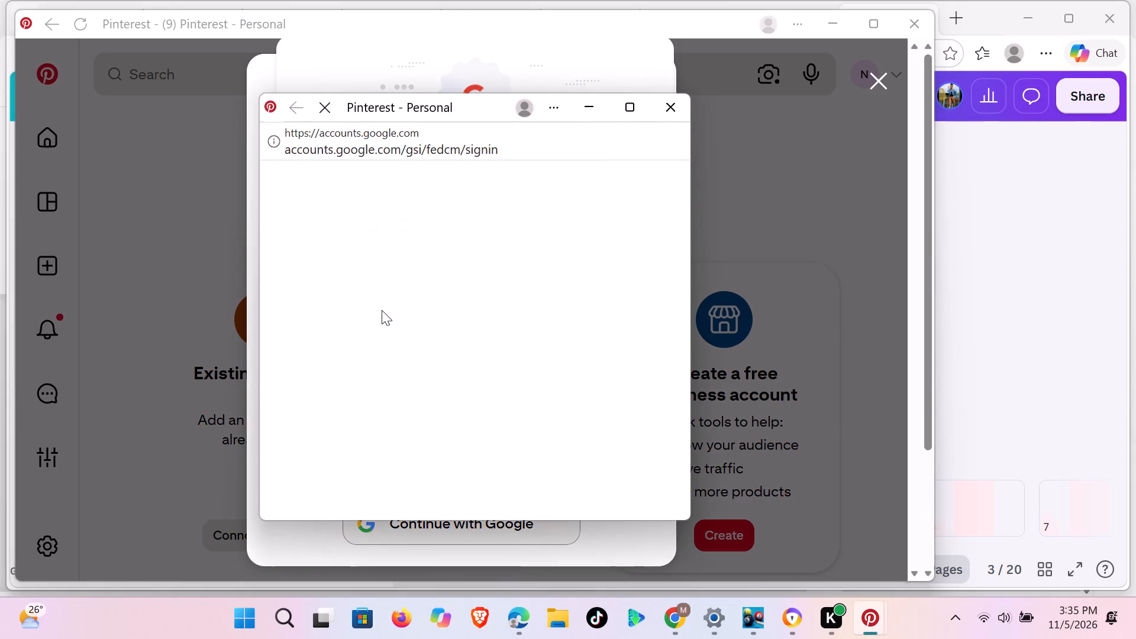
scroll(440, 380, "down", 2)
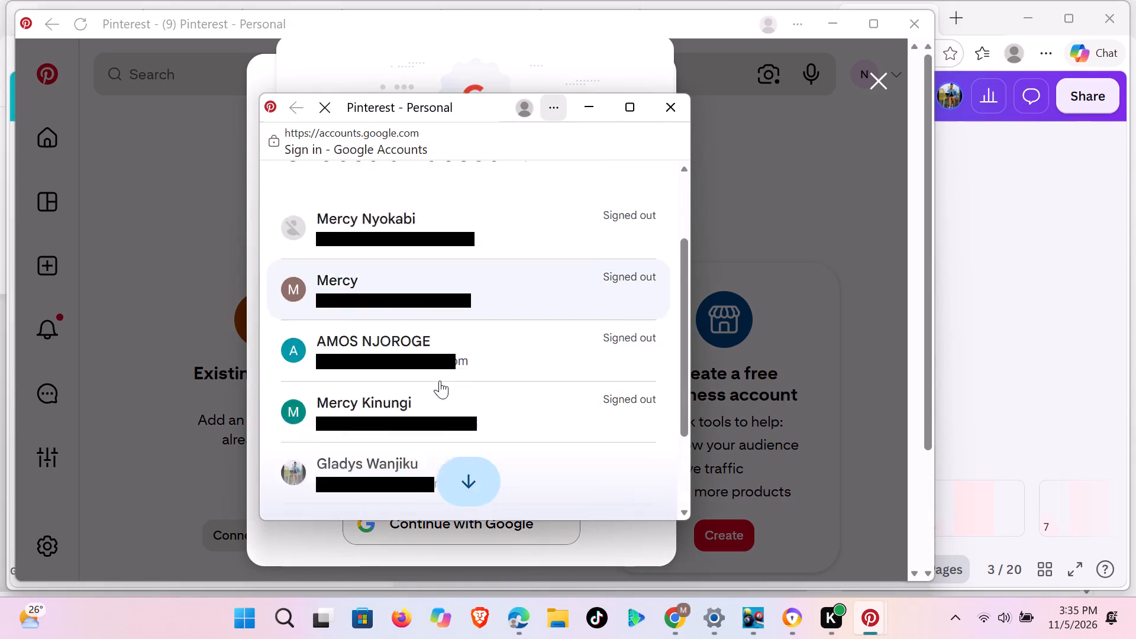
scroll(438, 380, "down", 2)
scroll(437, 380, "up", 2)
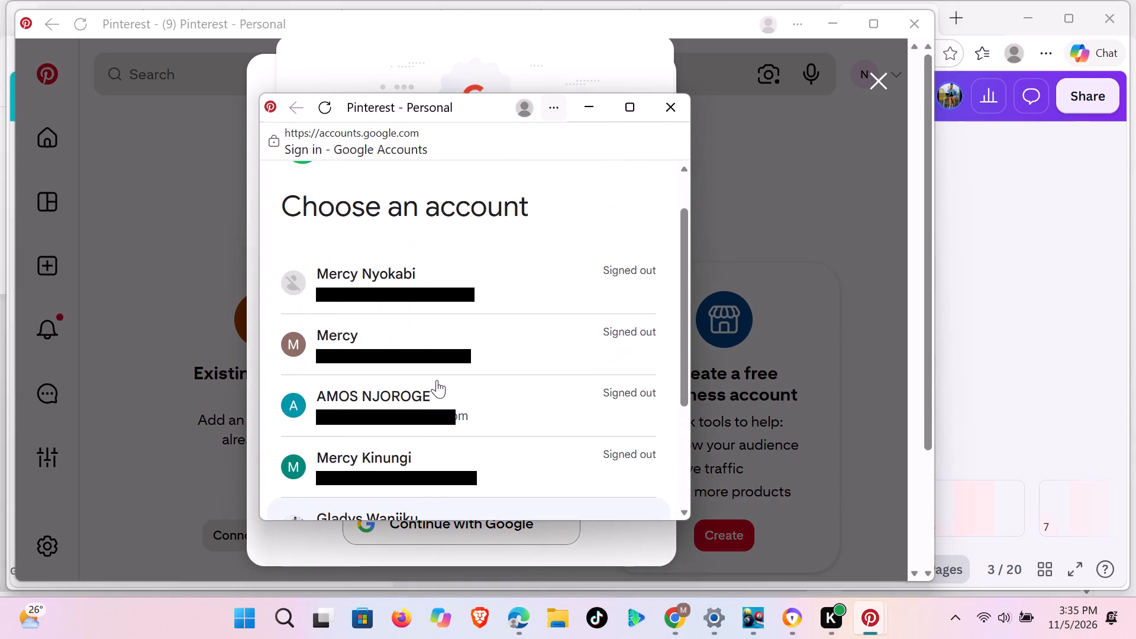
scroll(437, 380, "down", 2)
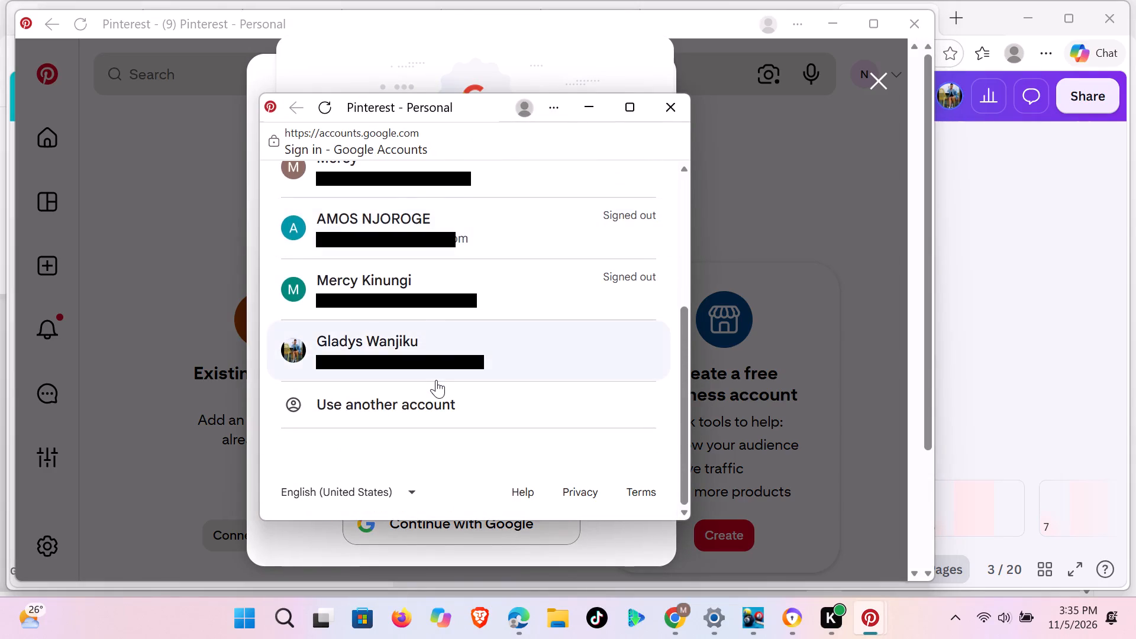
scroll(436, 380, "up", 3)
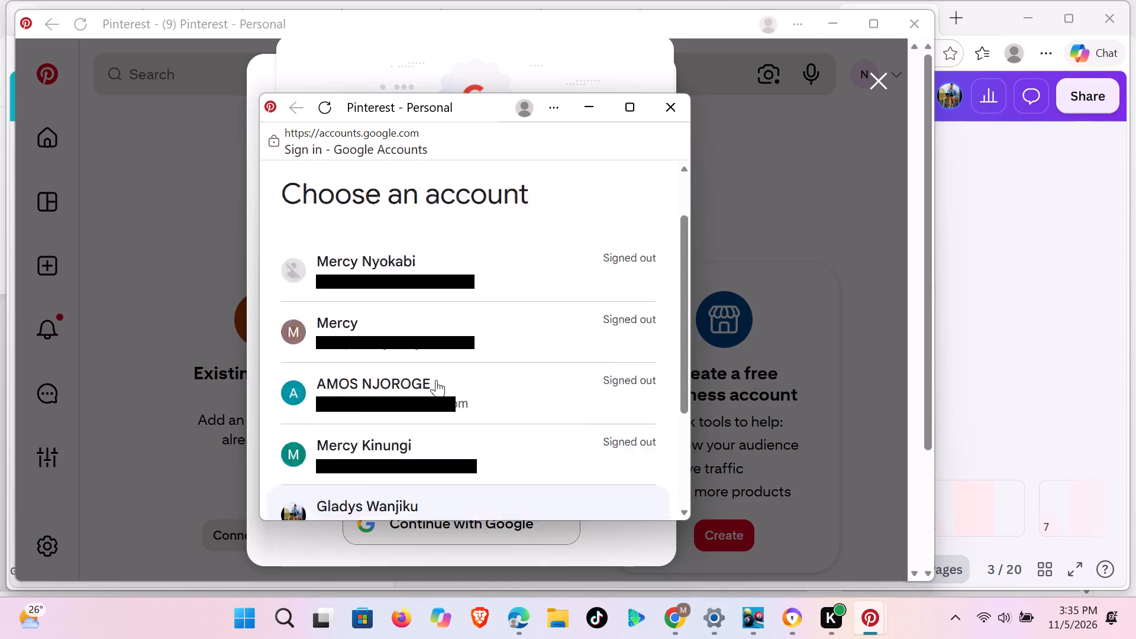
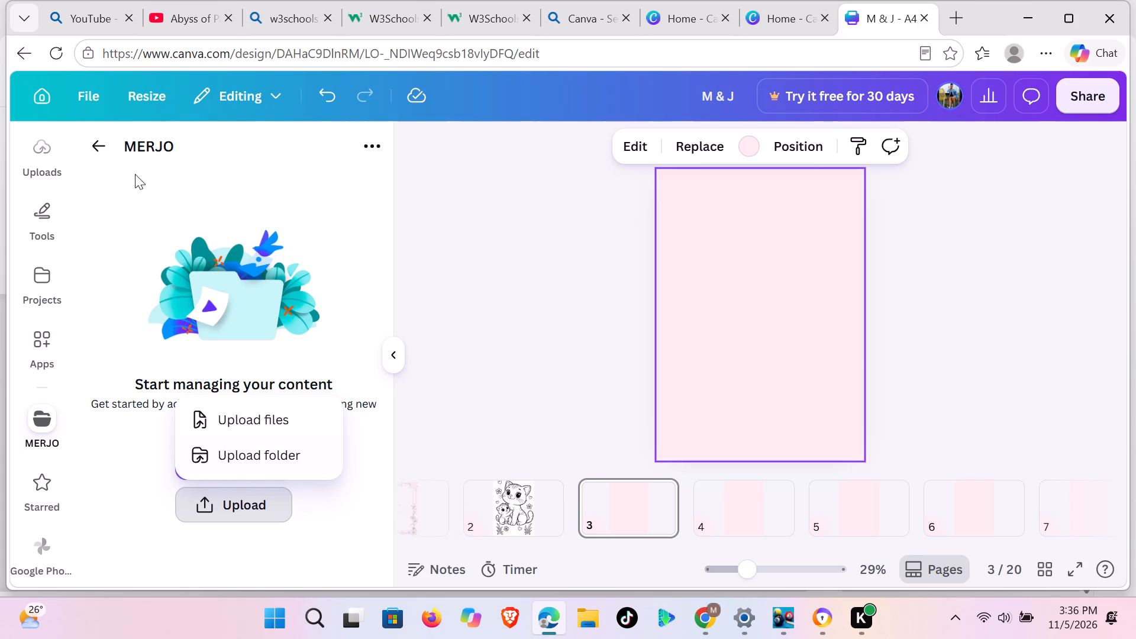
Look through the uploaded designs and images for line drawings to use in the colouring book.
left_click(52, 156)
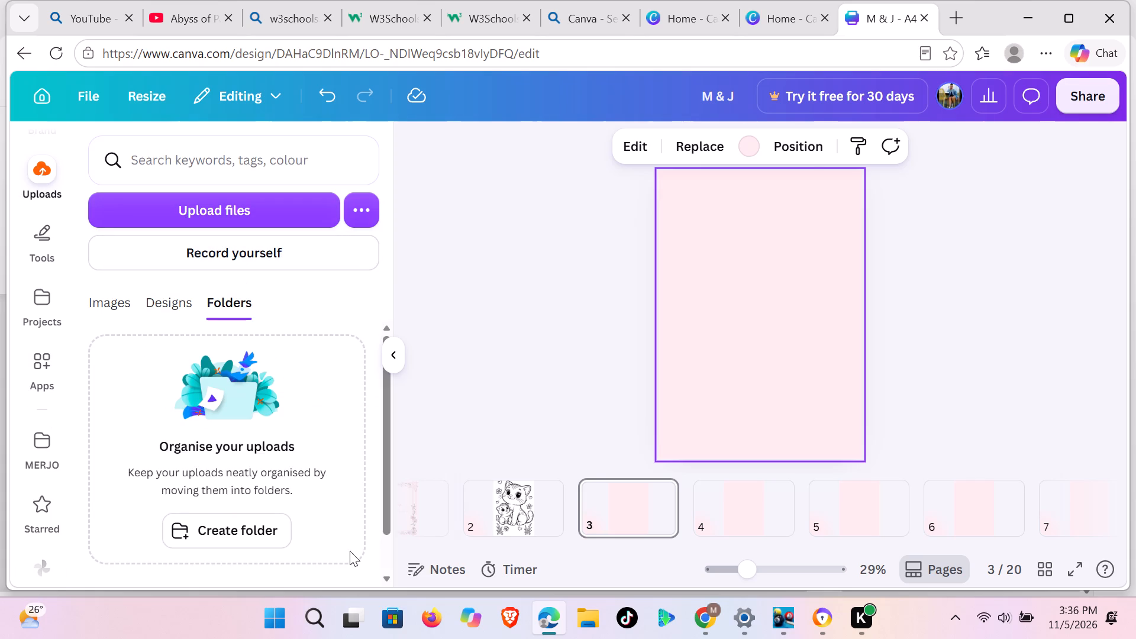
left_click(170, 314)
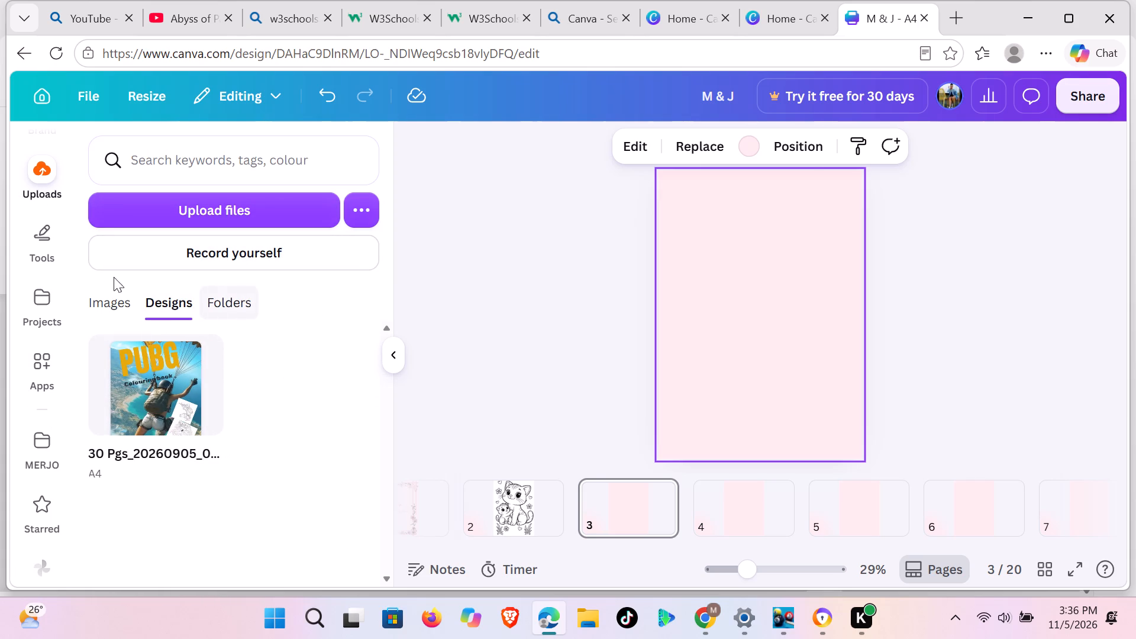
left_click(88, 298)
scroll(167, 505, "down", 4)
scroll(164, 506, "up", 2)
scroll(147, 513, "down", 17)
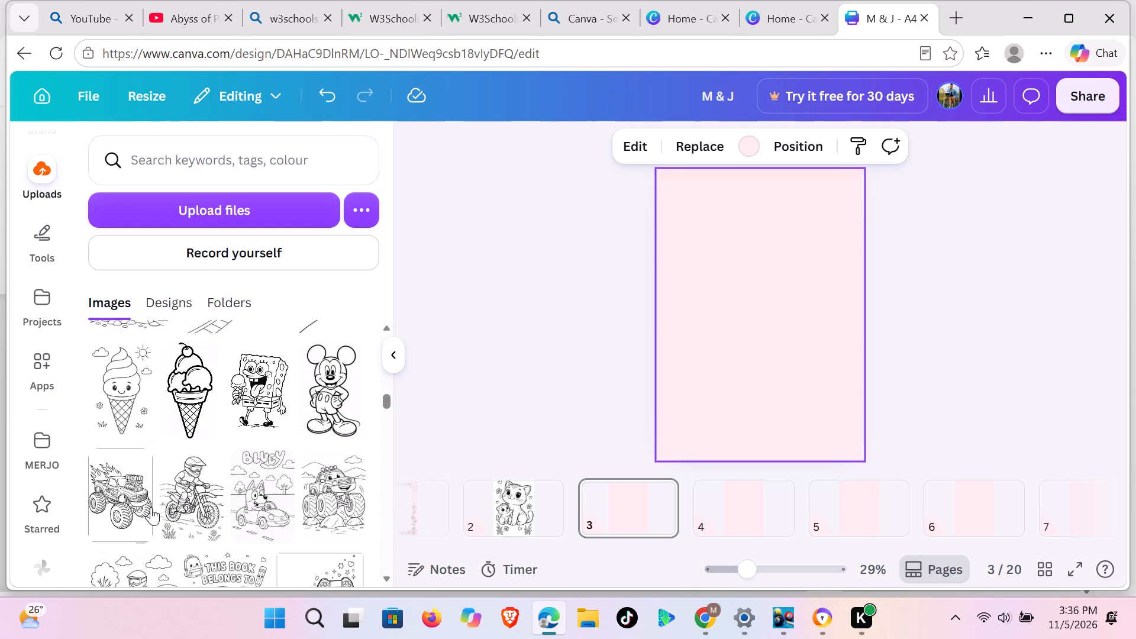
Check the computer's Downloads, Pictures and Documents folders for files to upload, and leave without choosing any.
left_click(254, 214)
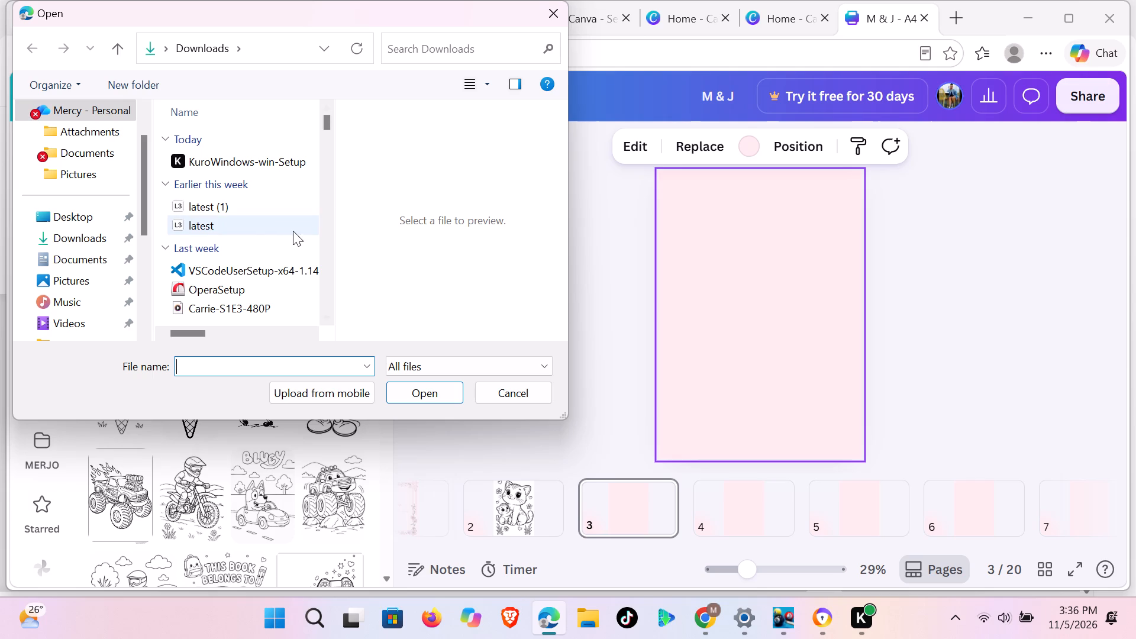
scroll(243, 227, "down", 5)
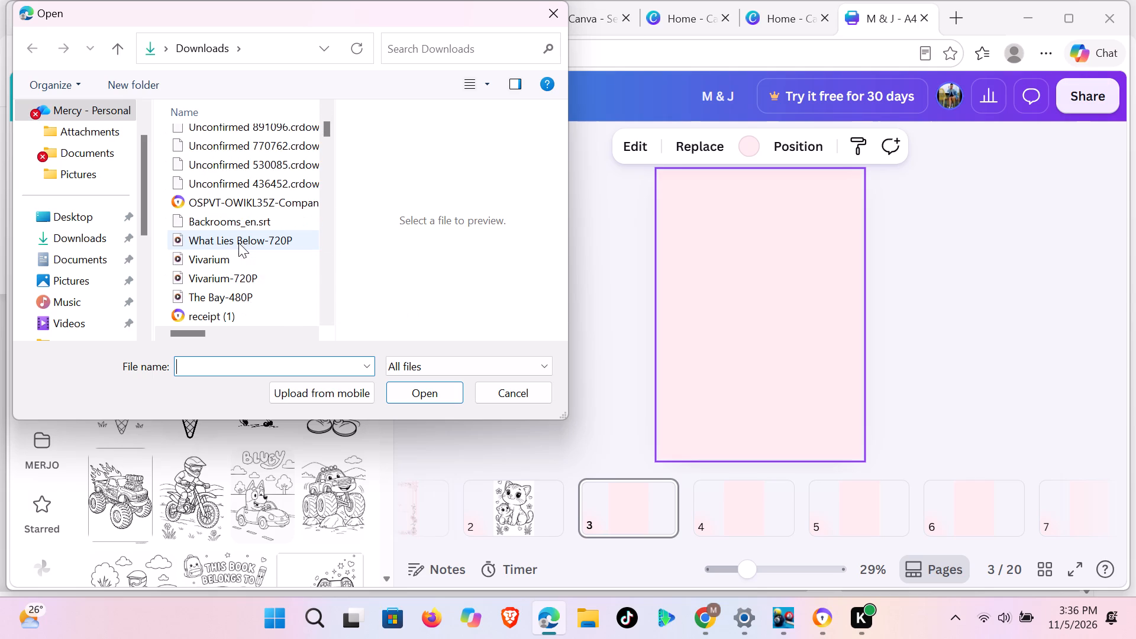
scroll(237, 246, "down", 4)
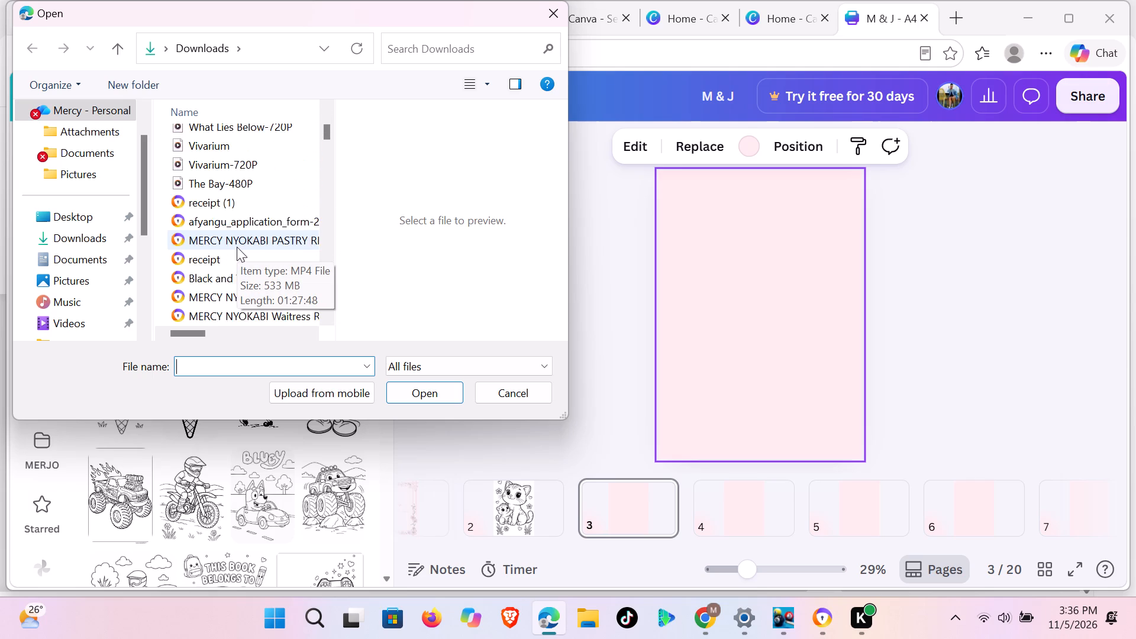
scroll(237, 247, "down", 5)
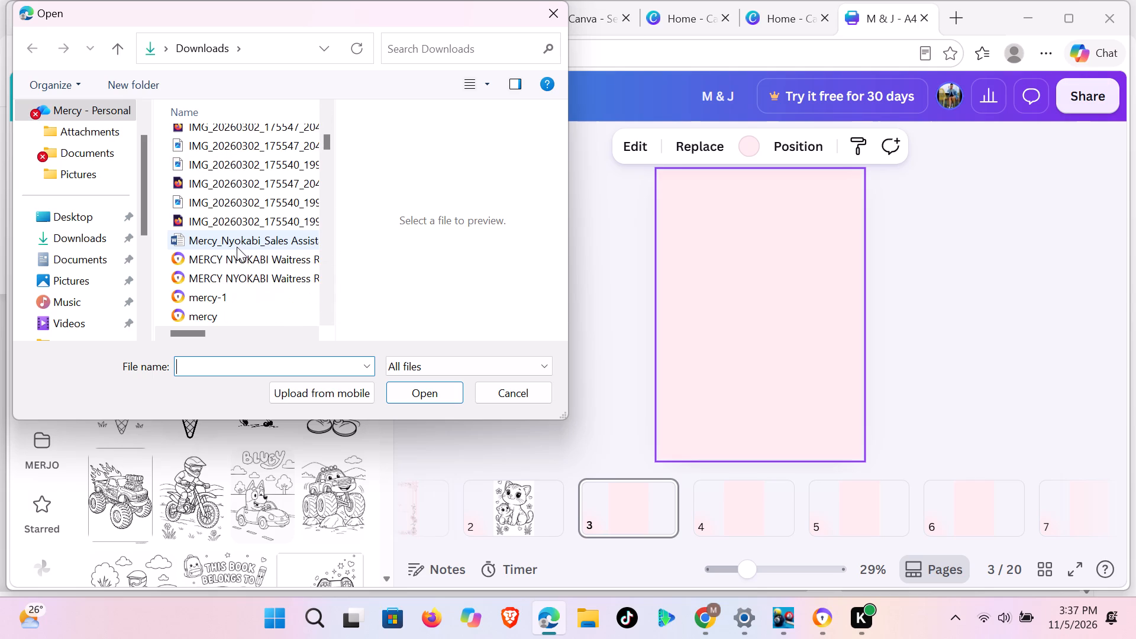
scroll(237, 247, "up", 19)
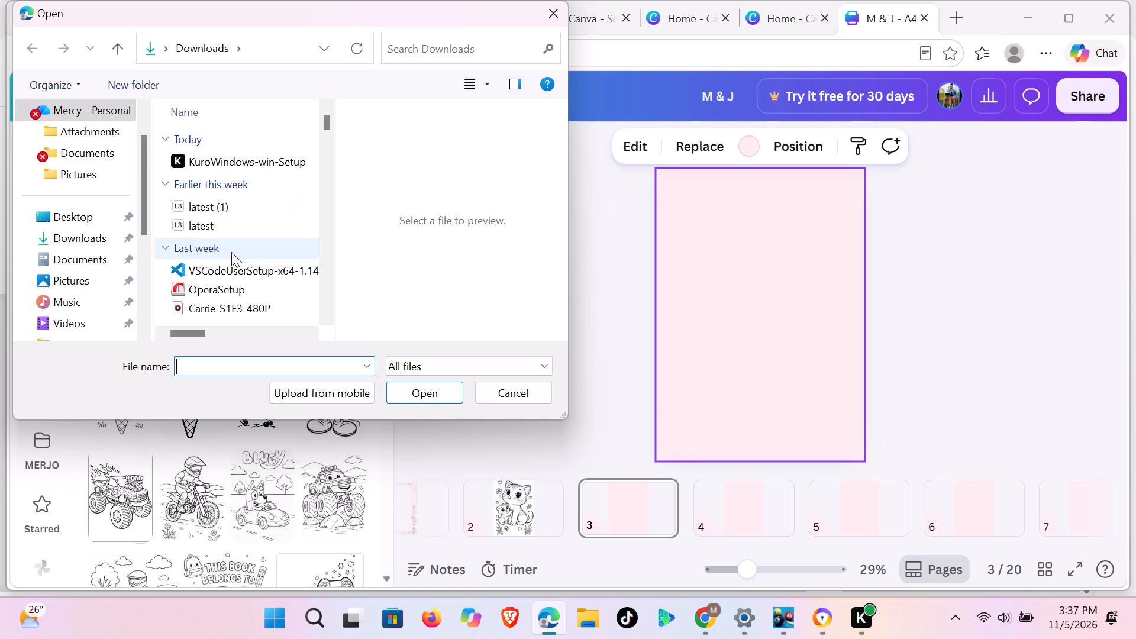
scroll(231, 252, "up", 6)
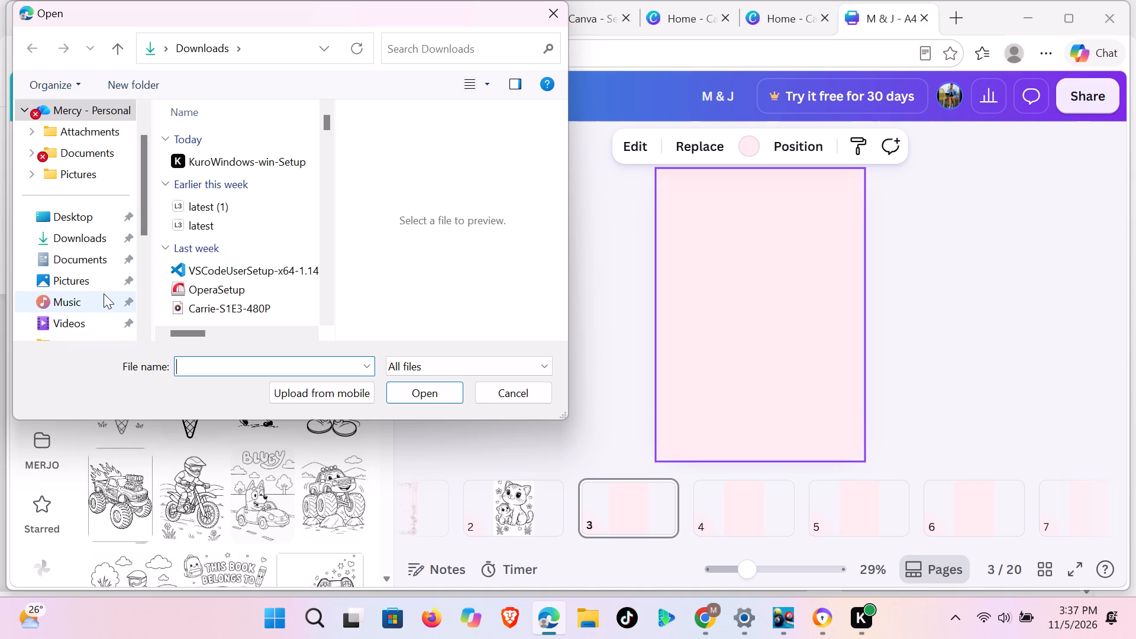
left_click(105, 282)
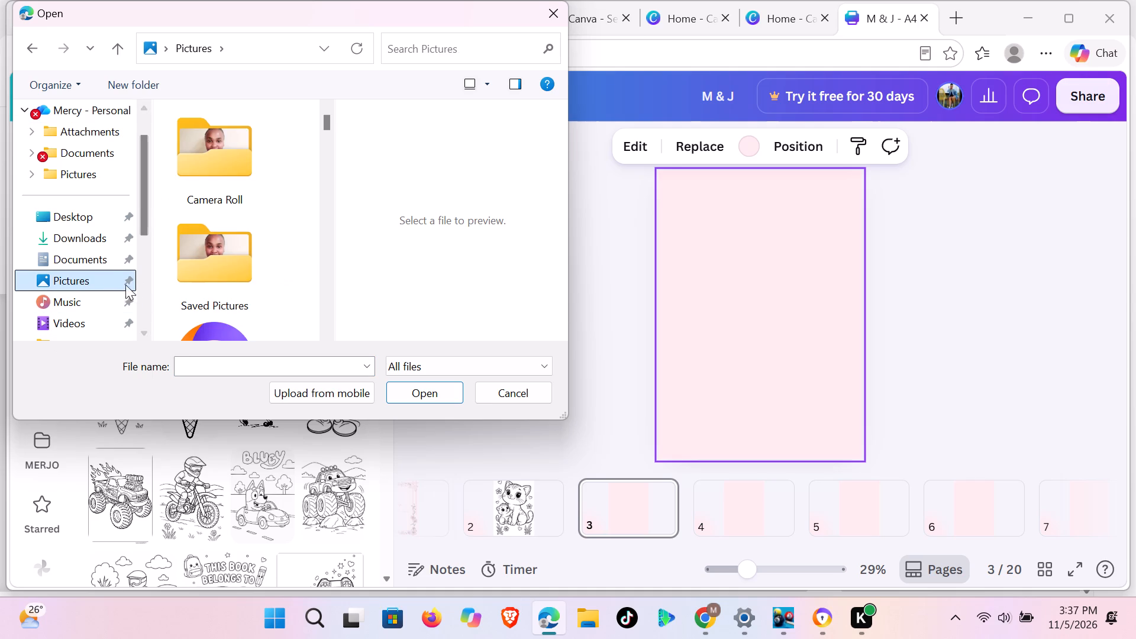
left_click(105, 267)
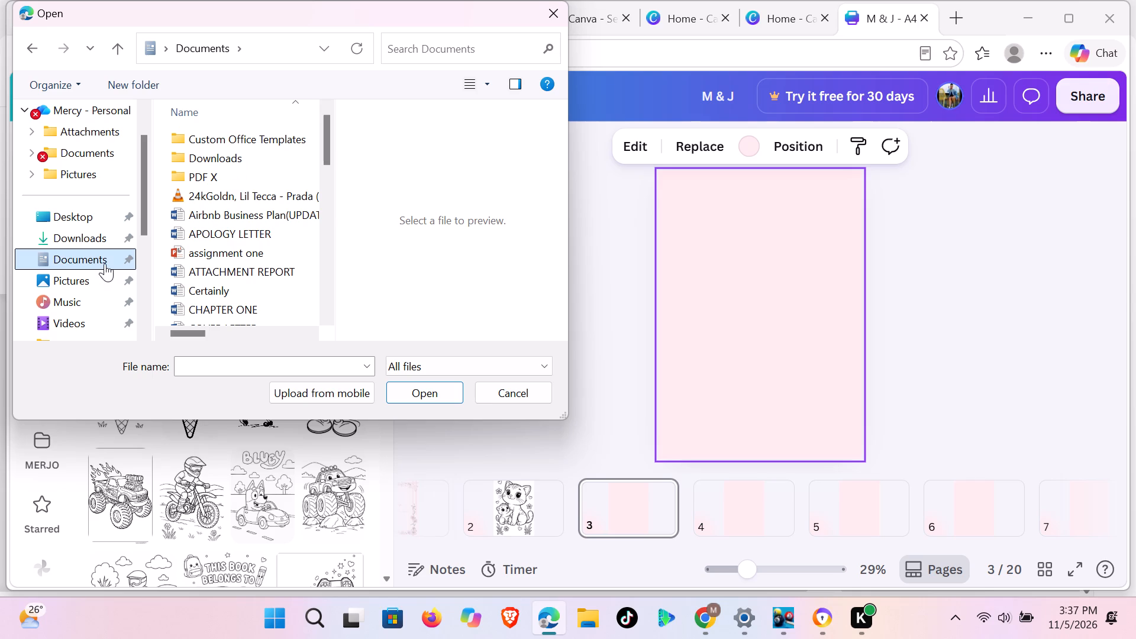
left_click(104, 246)
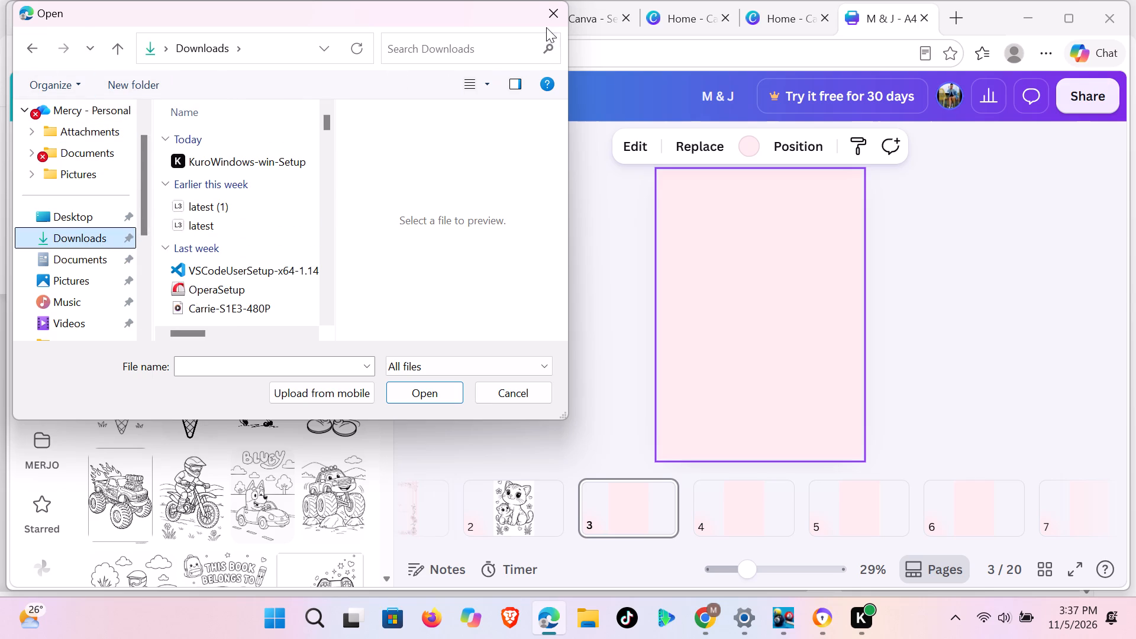
left_click(555, 14)
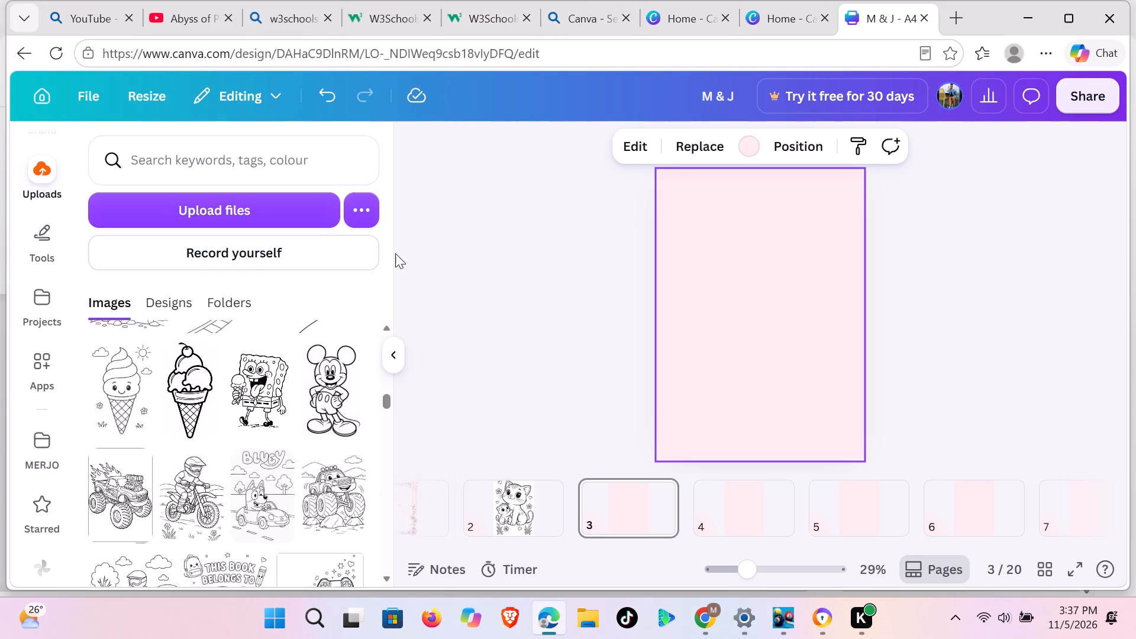
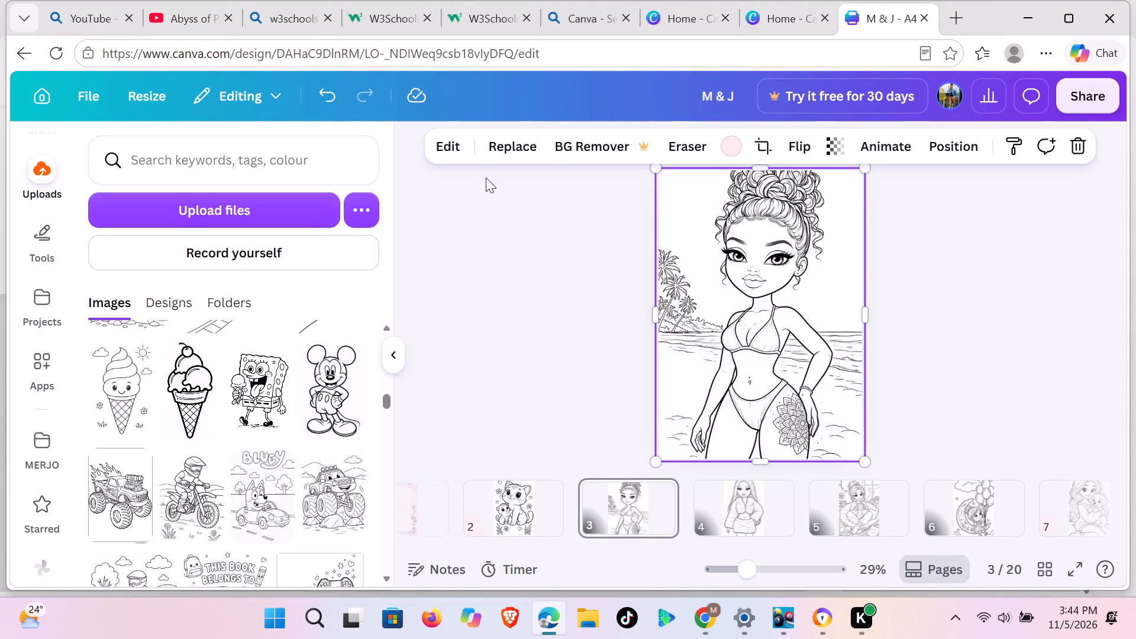
Review all 20 colouring book pages in the grid overview, from the Mercy & Joy cover to the back page.
scroll(1024, 492, "down", 1)
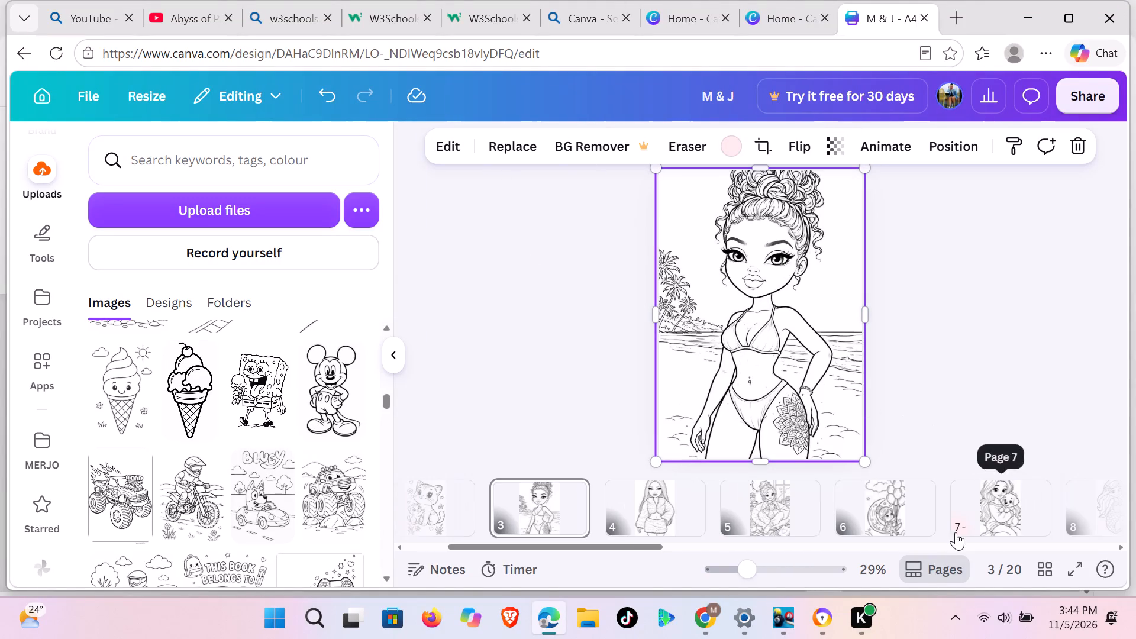
left_click_drag(1054, 569, 1047, 570)
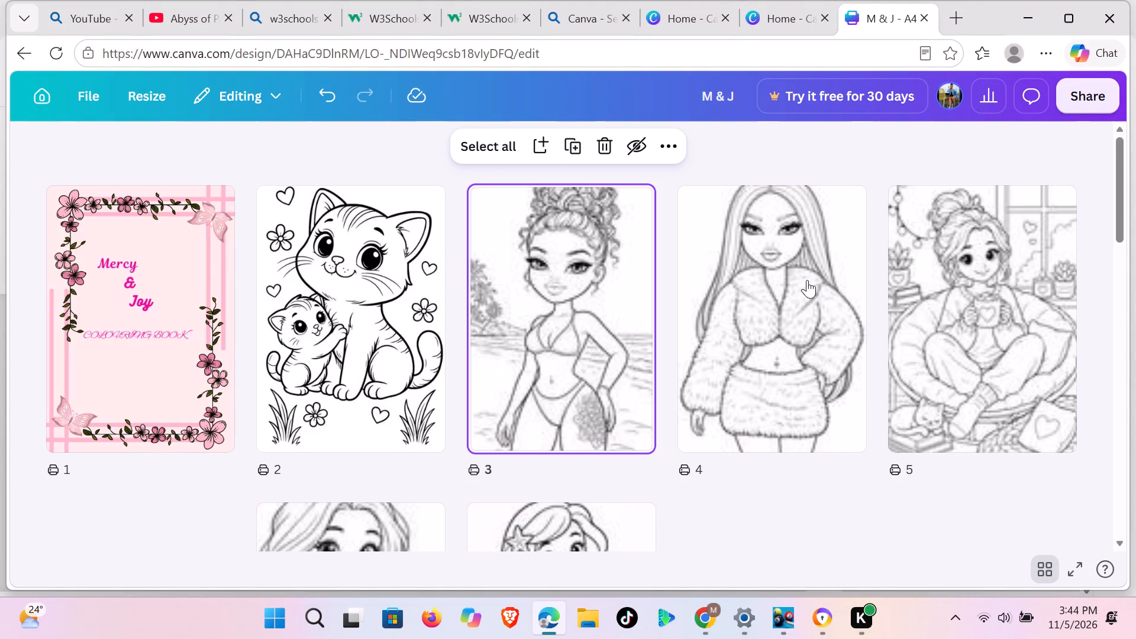
scroll(770, 263, "down", 4)
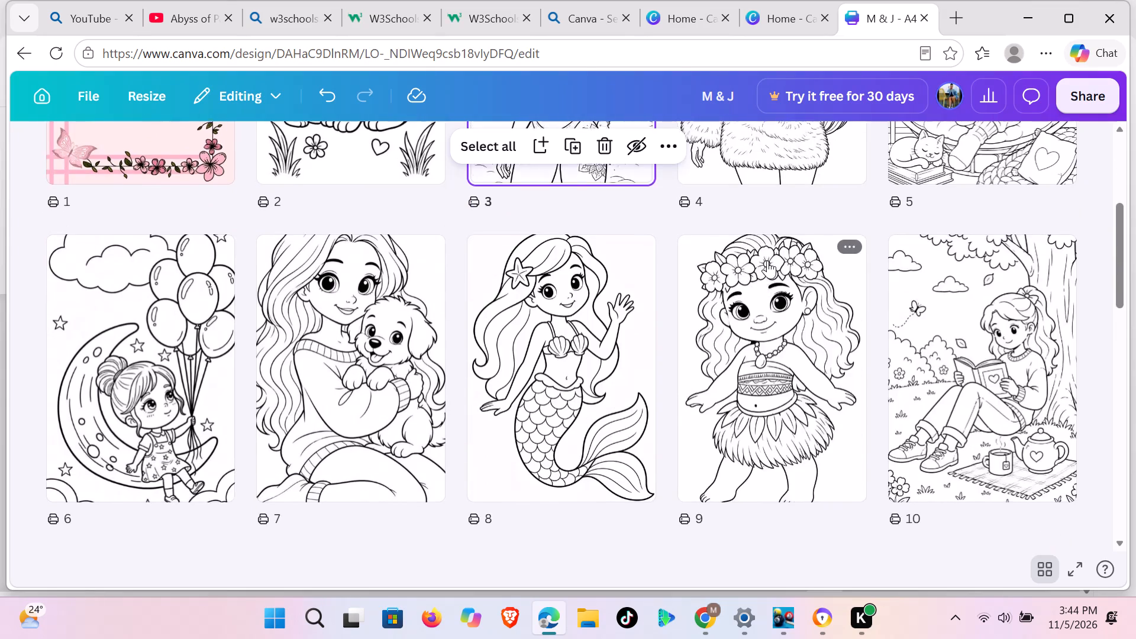
scroll(767, 260, "down", 6)
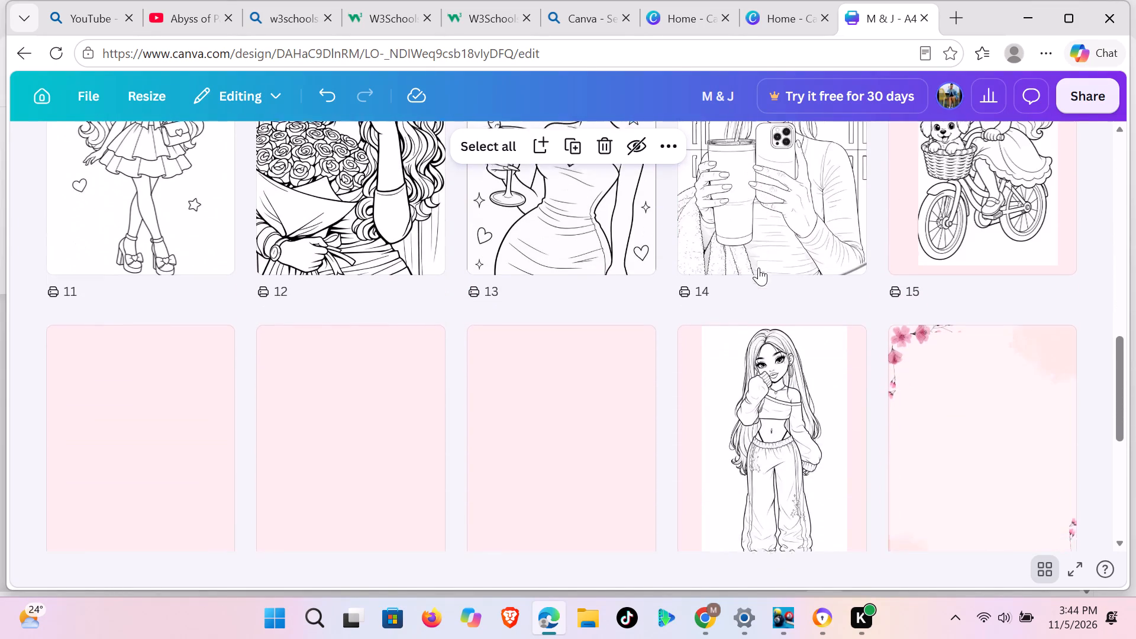
scroll(759, 267, "down", 2)
scroll(759, 267, "up", 7)
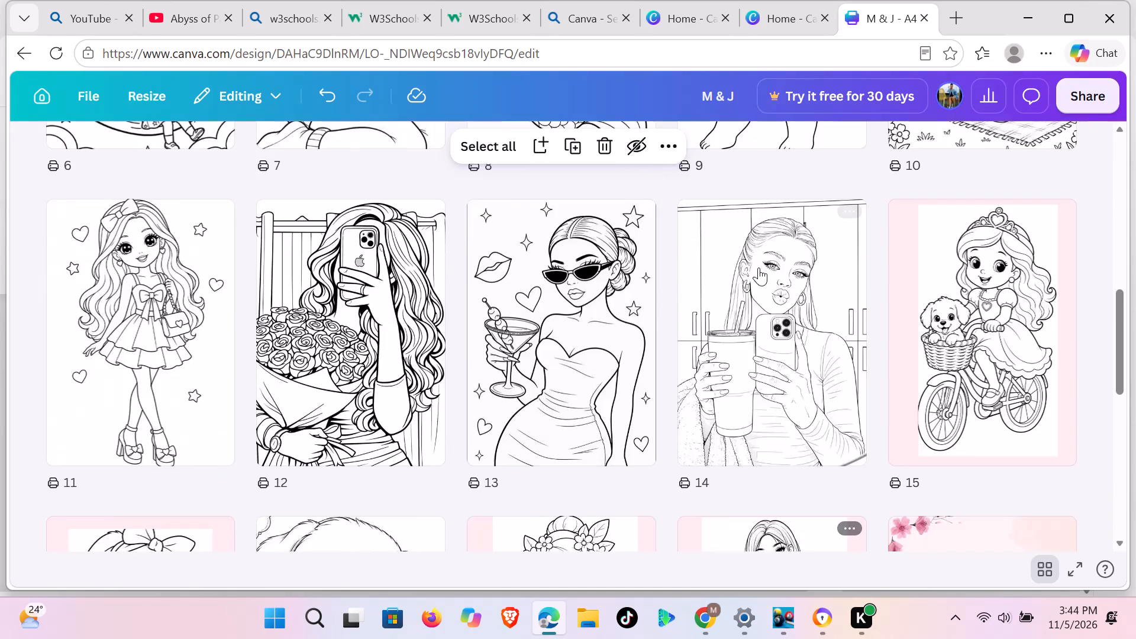
scroll(759, 267, "up", 7)
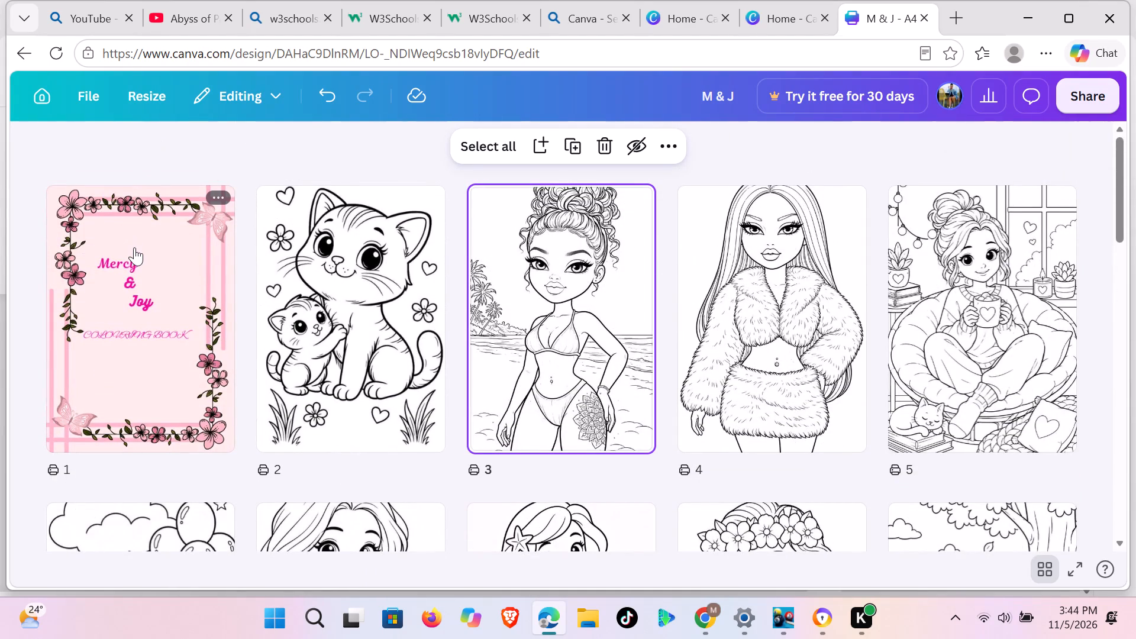
left_click(144, 248)
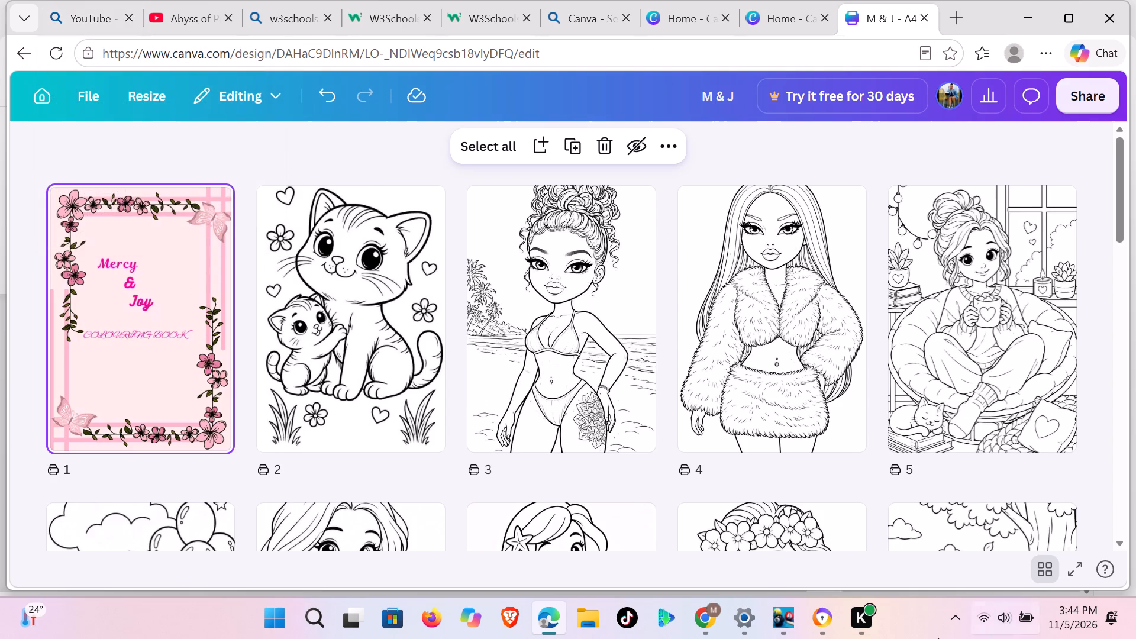
scroll(792, 339, "down", 2)
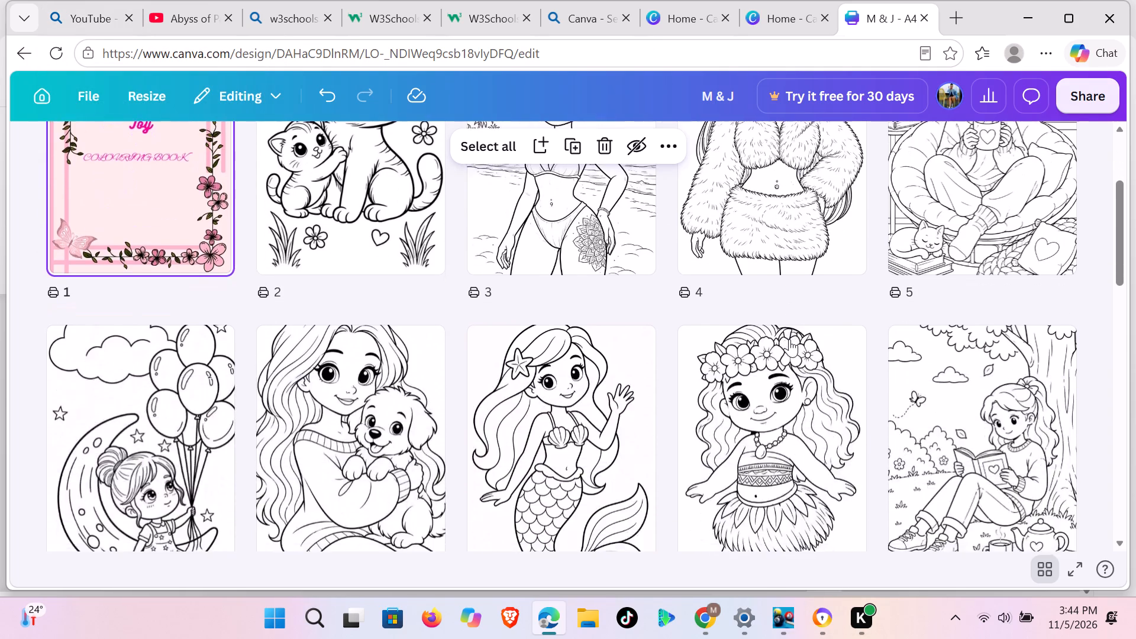
scroll(789, 339, "up", 4)
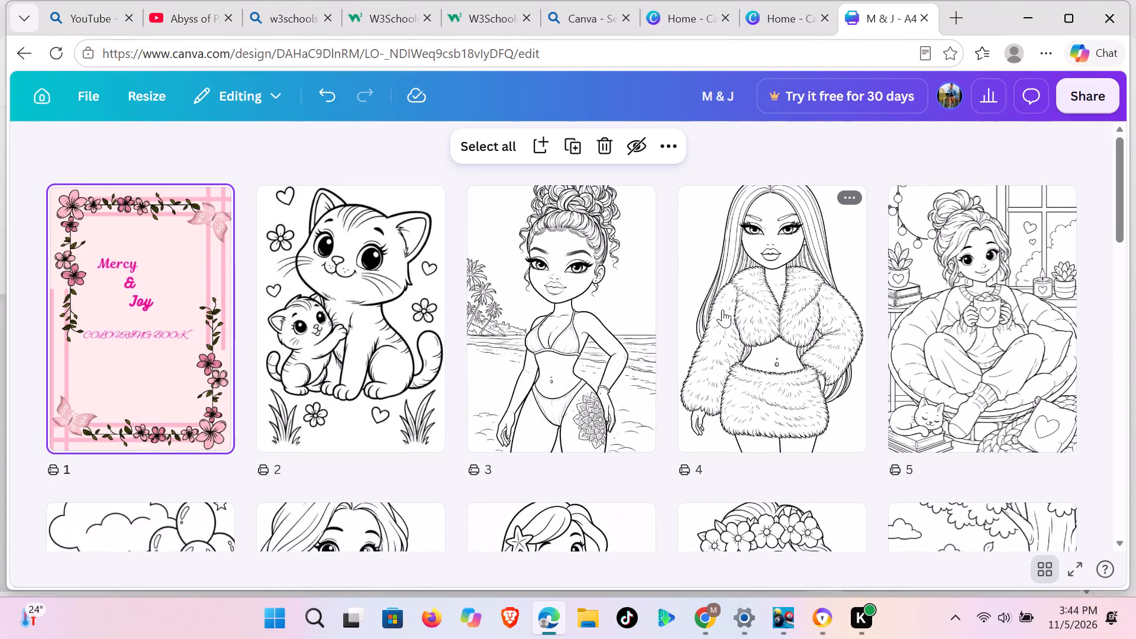
scroll(722, 309, "down", 5)
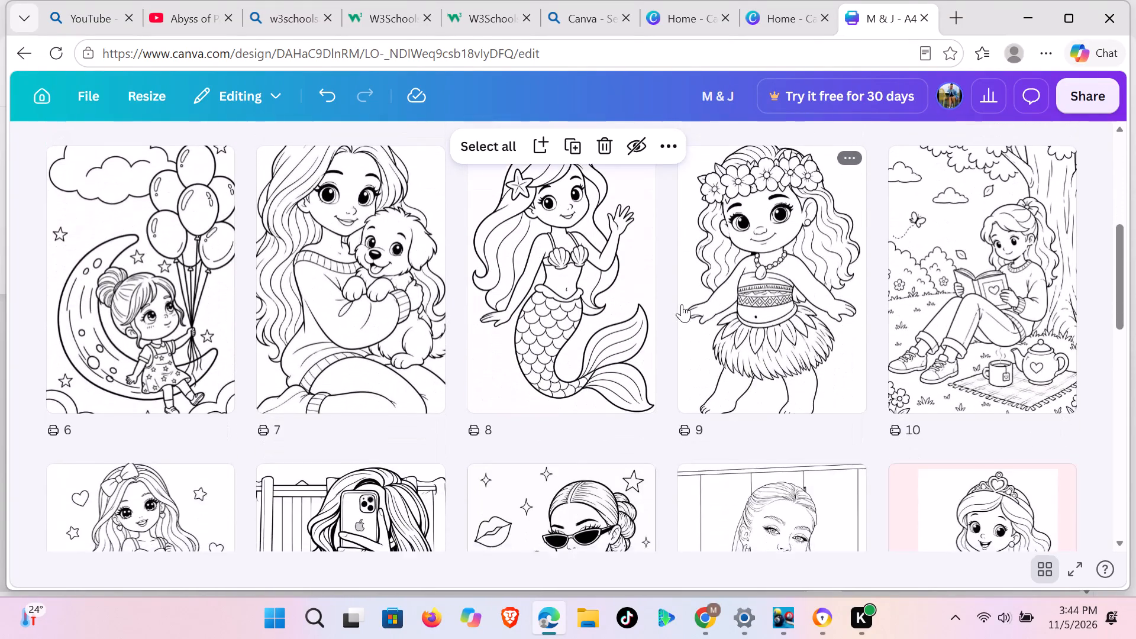
scroll(682, 304, "down", 6)
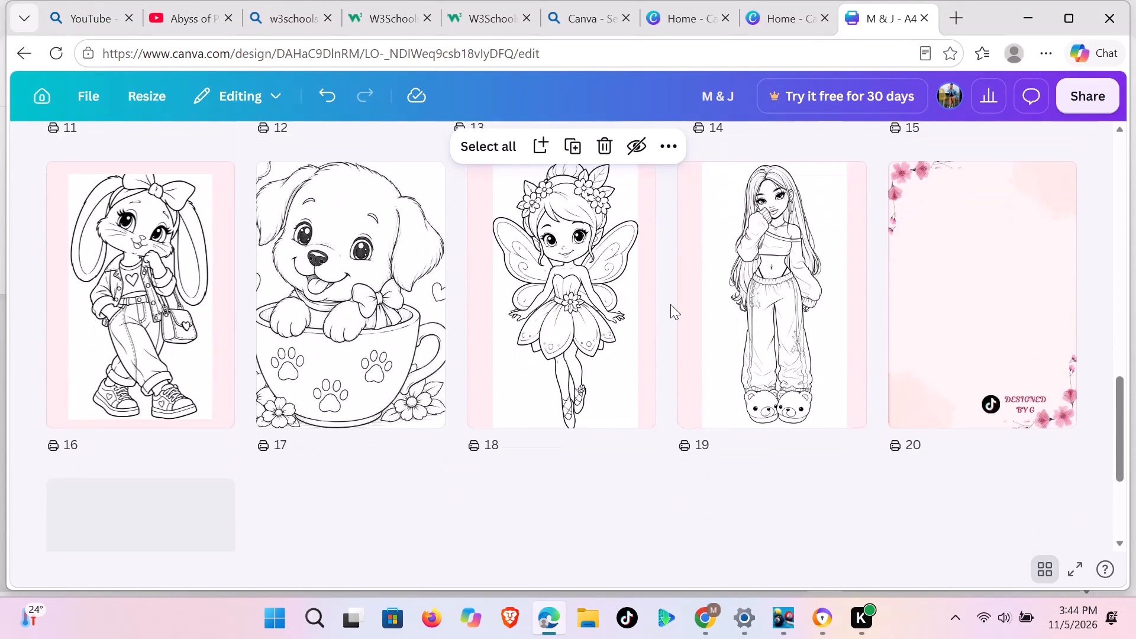
scroll(642, 292, "up", 5)
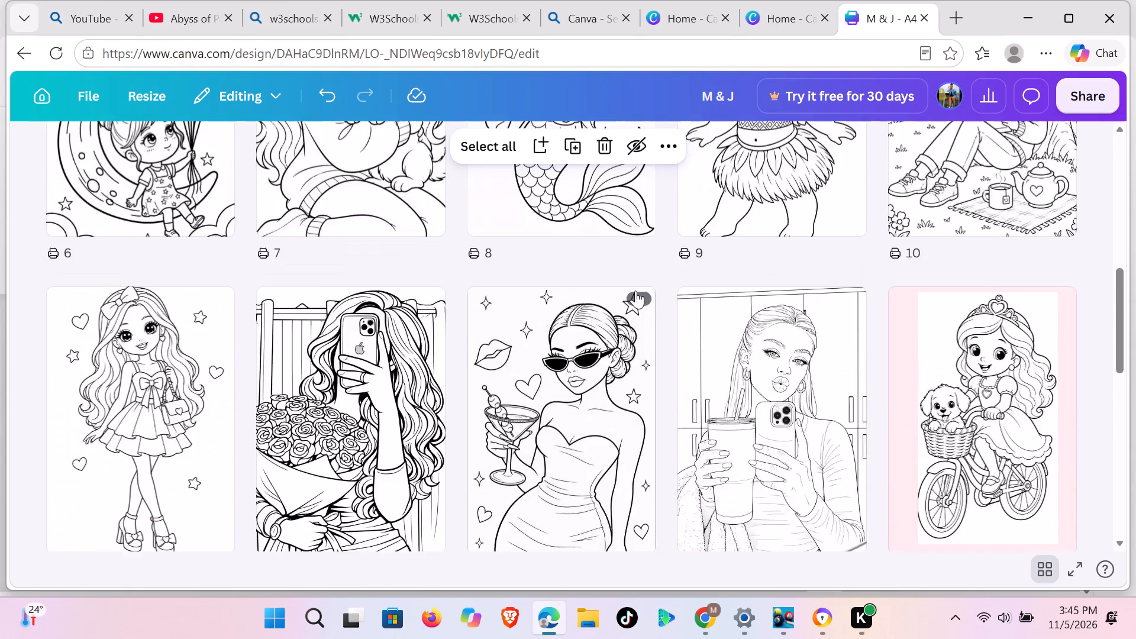
scroll(635, 290, "up", 4)
scroll(635, 290, "down", 2)
scroll(634, 289, "up", 3)
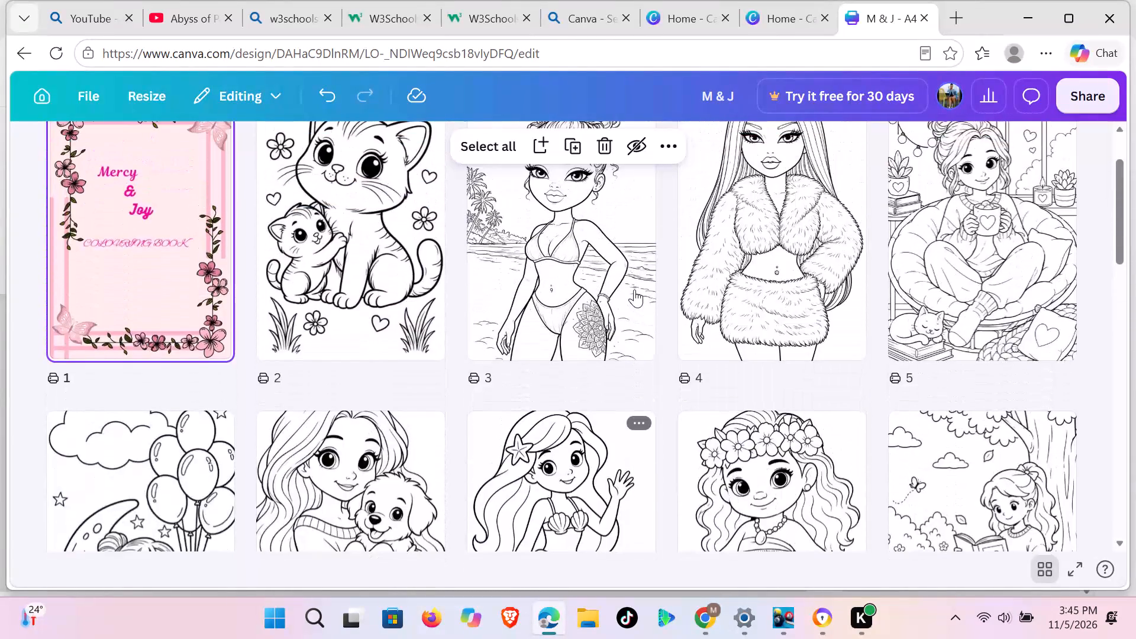
scroll(634, 289, "up", 1)
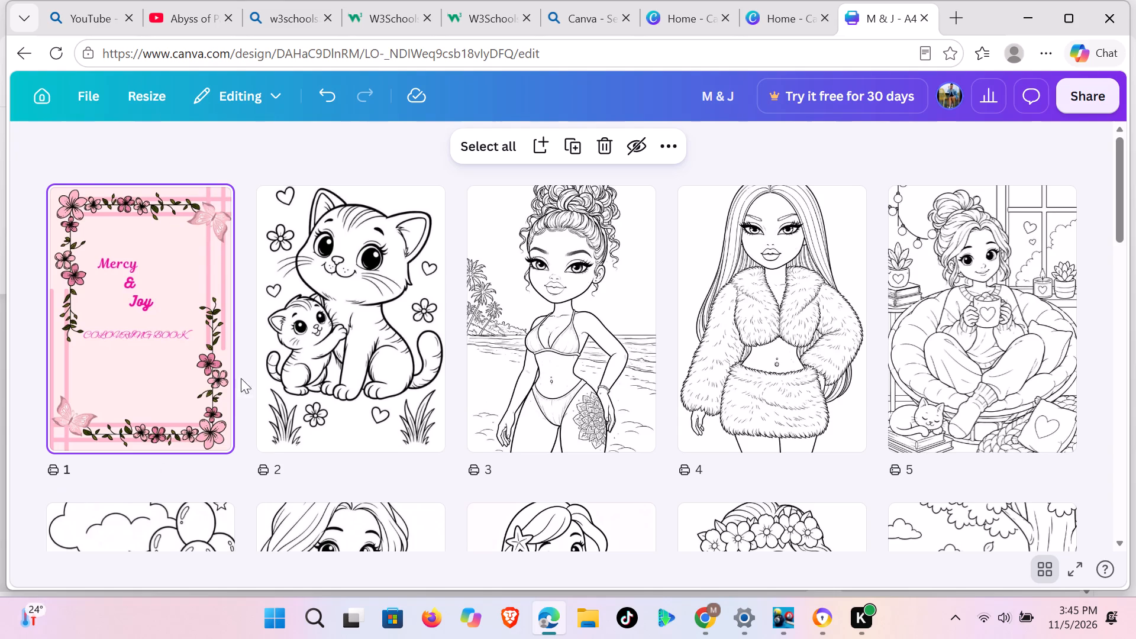
scroll(363, 407, "down", 12)
scroll(353, 393, "up", 2)
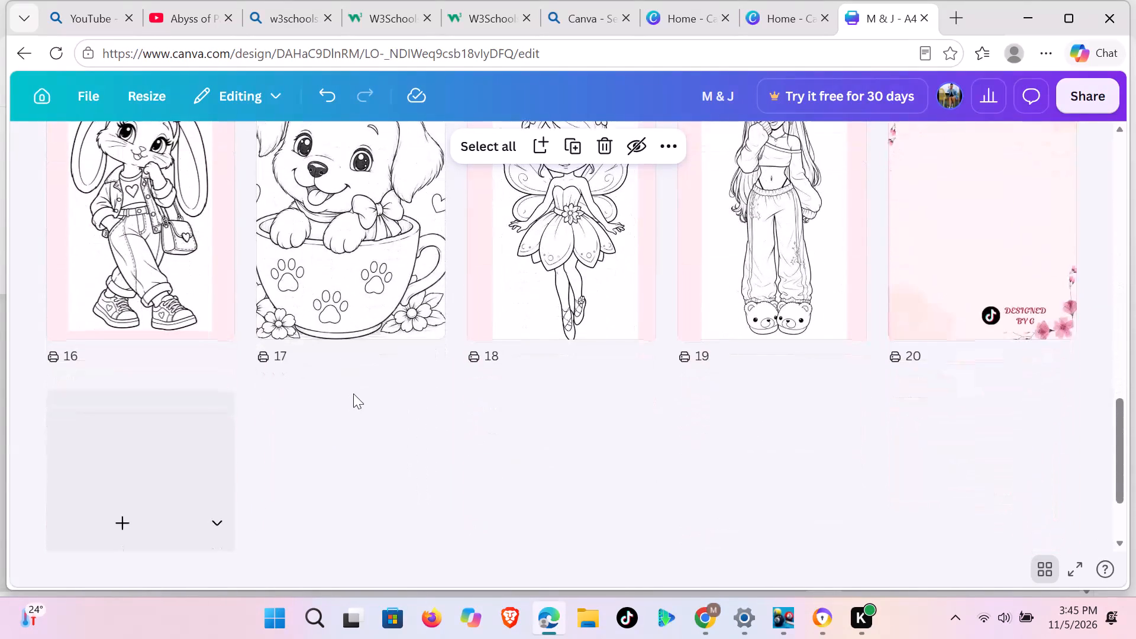
scroll(353, 393, "up", 15)
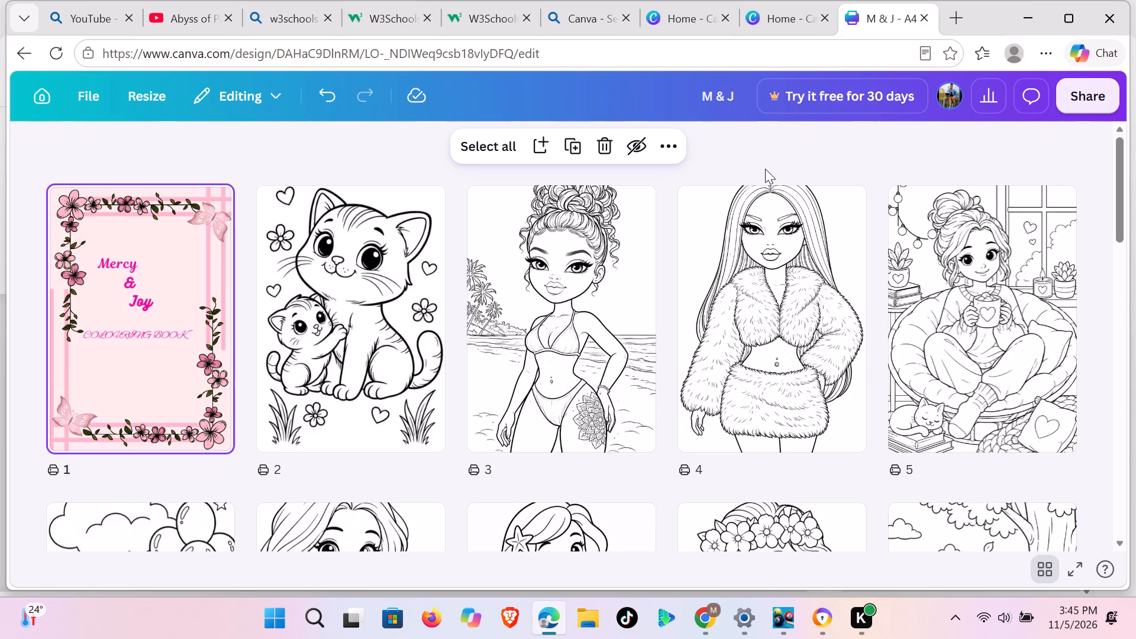
Download all pages of the M & J design as a PDF with the Digital preset.
left_click(1090, 101)
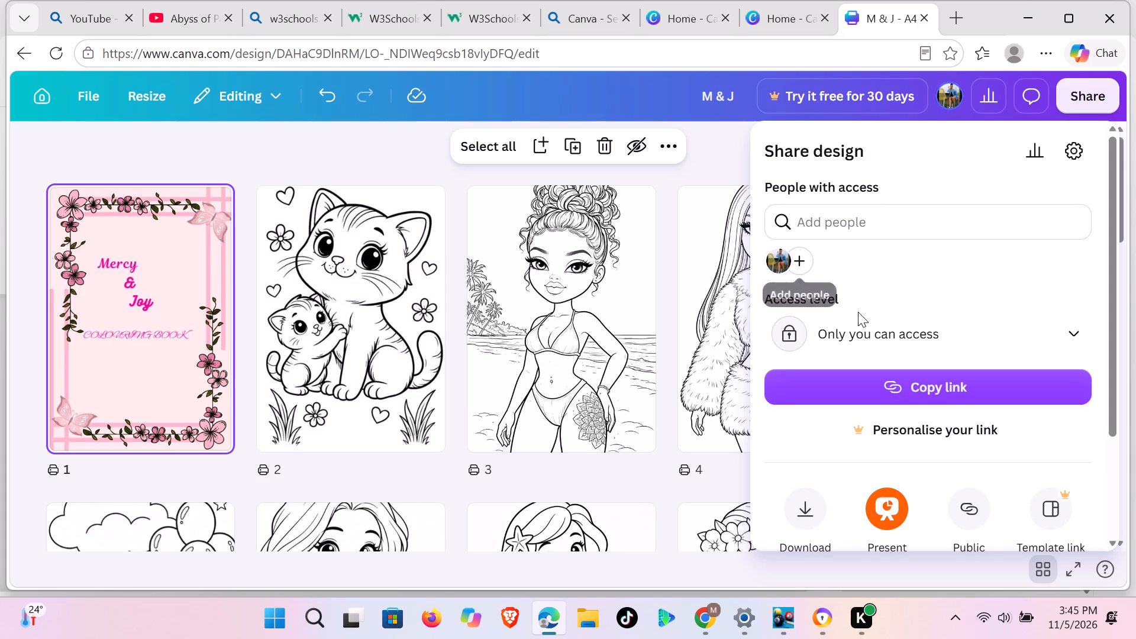
scroll(872, 318, "down", 2)
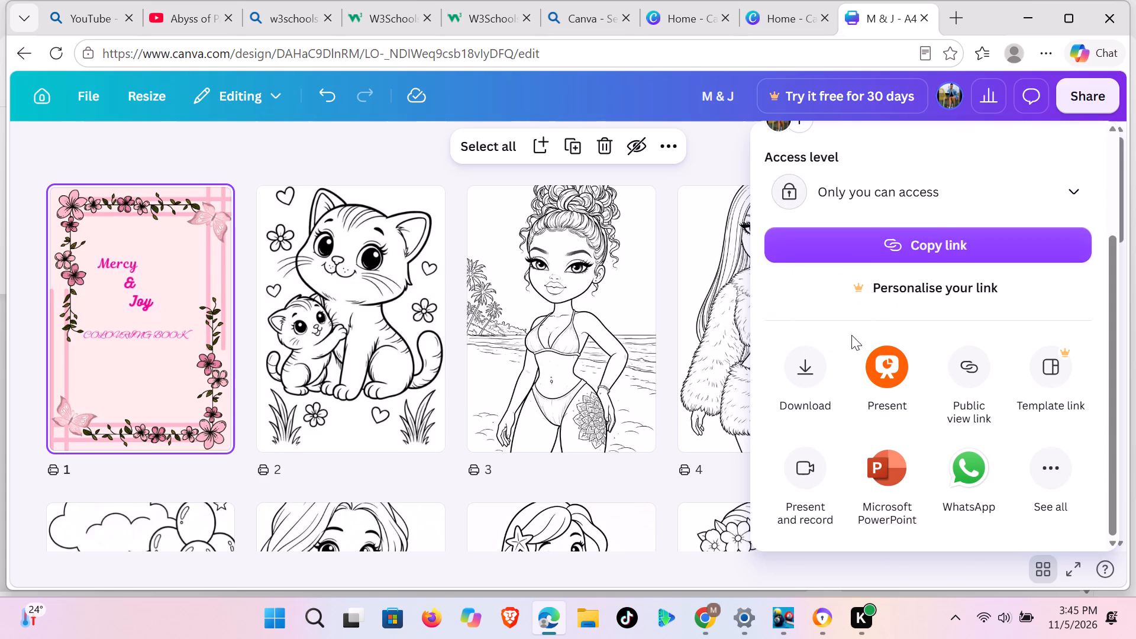
left_click(797, 352)
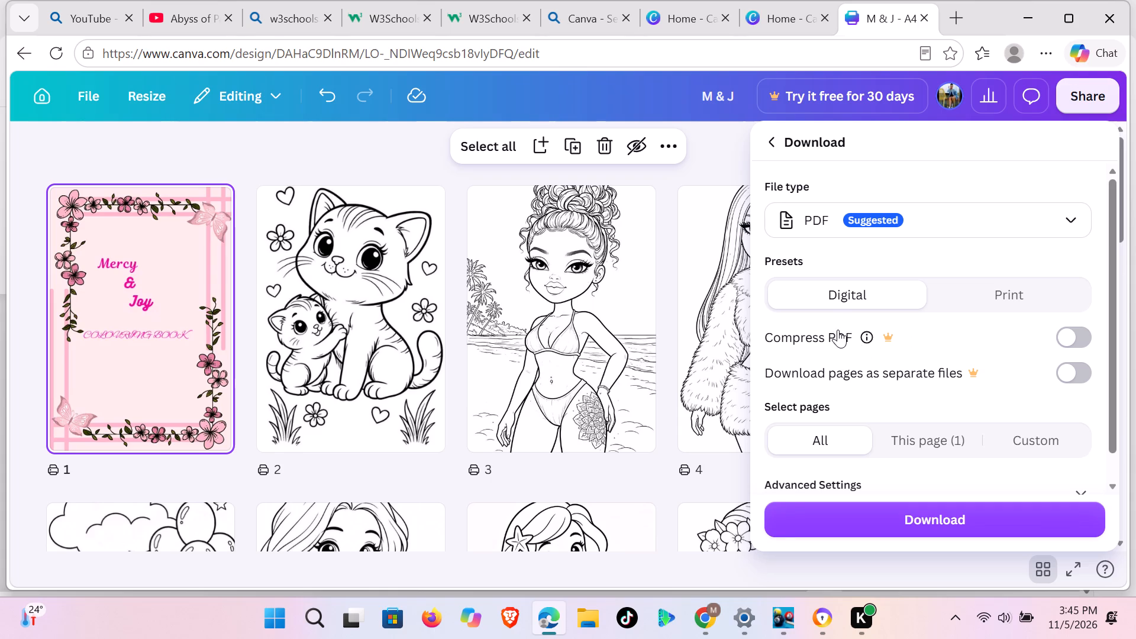
scroll(958, 348, "down", 2)
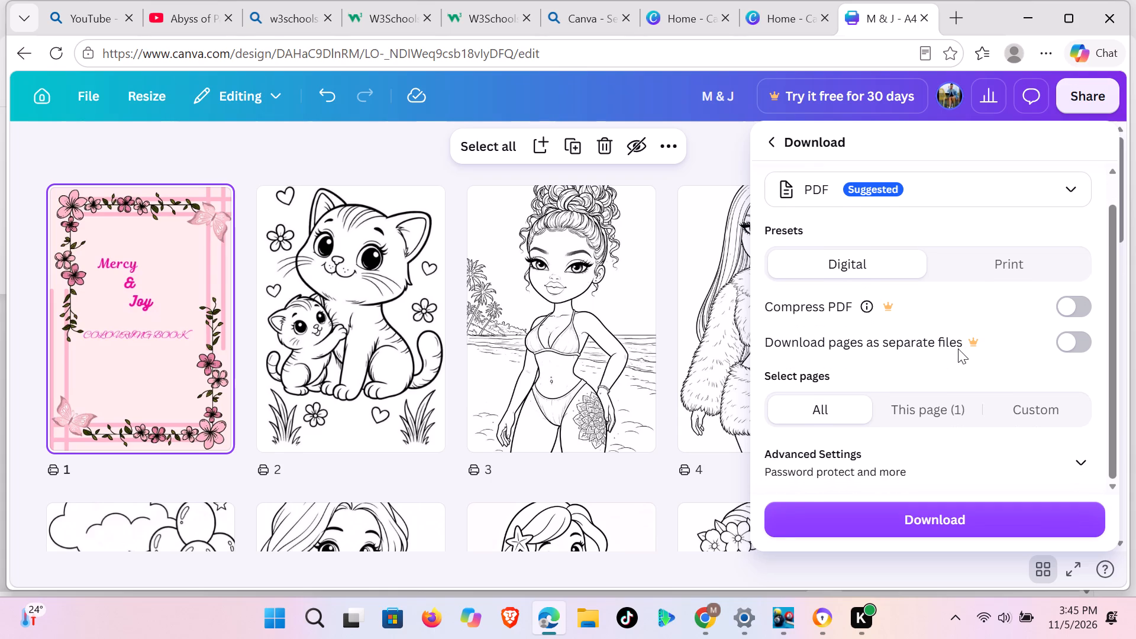
scroll(958, 348, "down", 1)
left_click(953, 511)
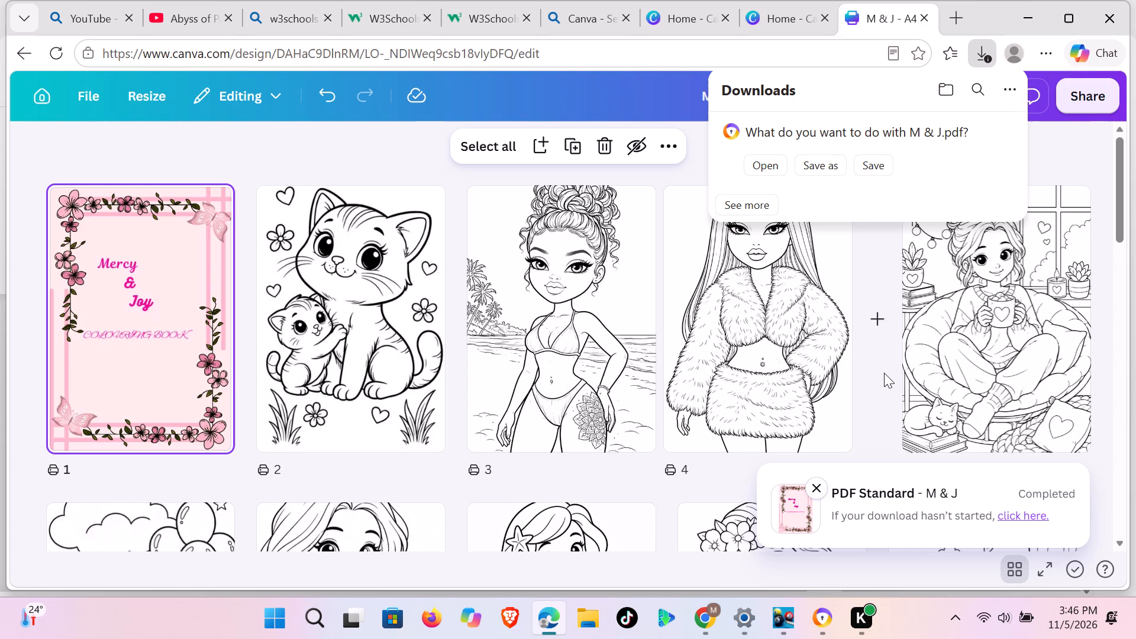
left_click(1060, 492)
left_click(964, 488)
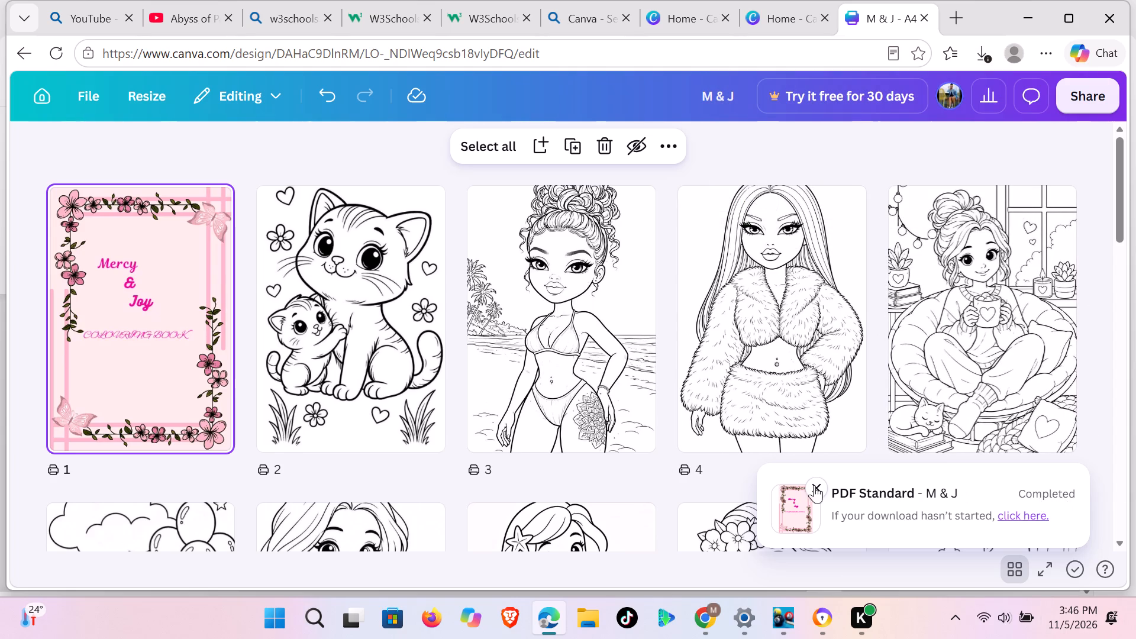
left_click(783, 522)
Return to the Canva home page and reopen the M & J design from the recent designs.
left_click(35, 102)
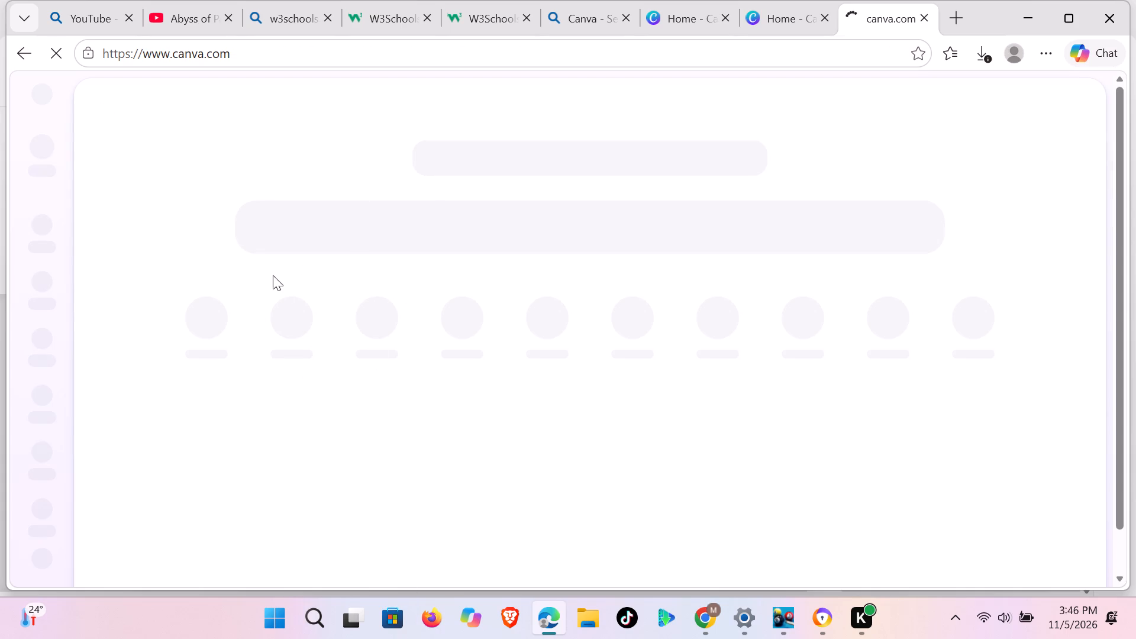
scroll(114, 229, "down", 3)
scroll(106, 234, "up", 4)
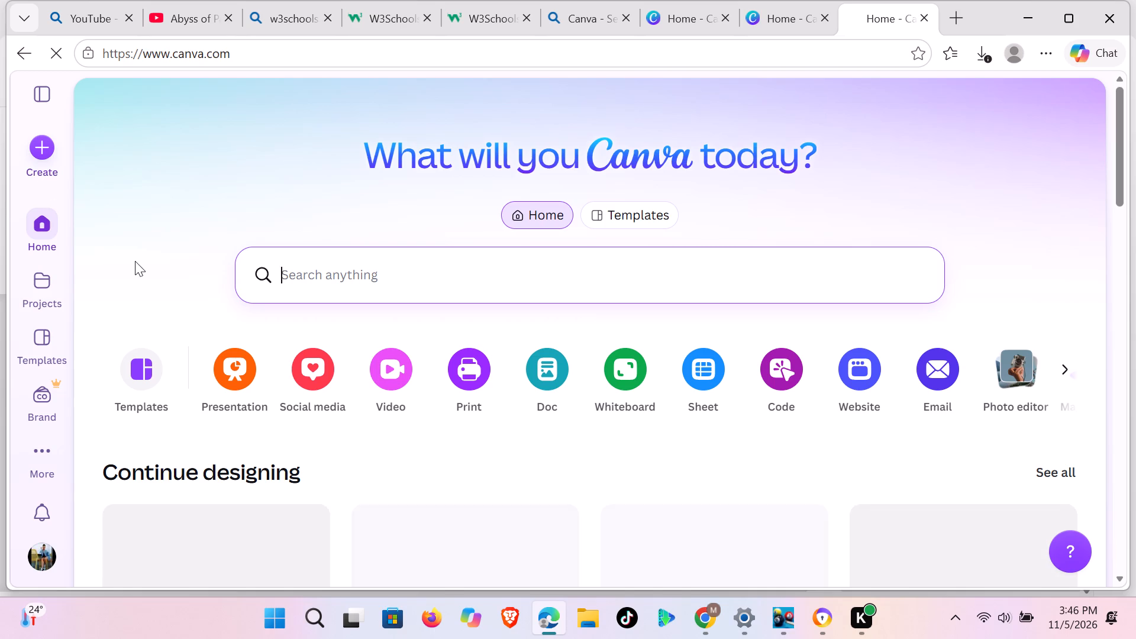
scroll(135, 261, "down", 5)
scroll(170, 263, "up", 2)
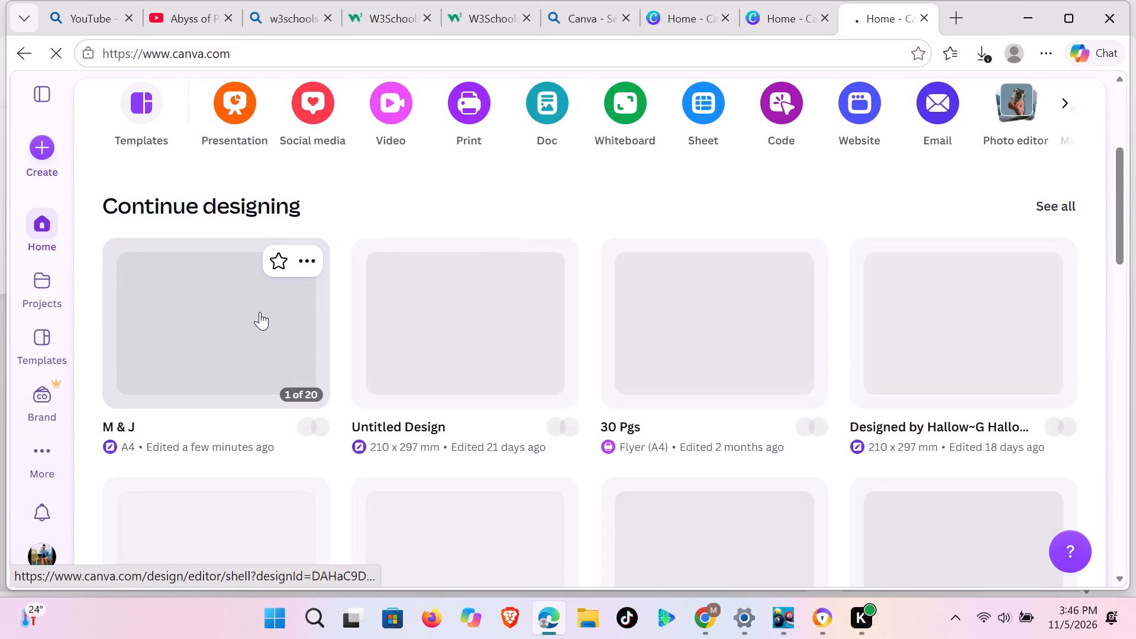
scroll(263, 309, "down", 1)
scroll(263, 309, "up", 1)
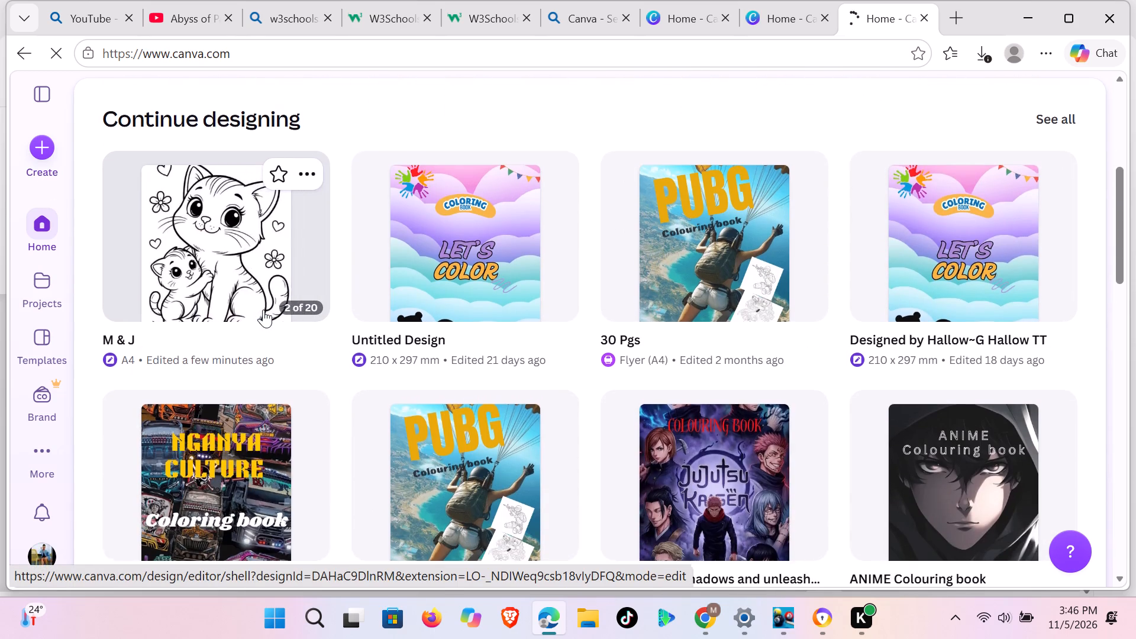
scroll(263, 309, "up", 1)
left_click(193, 372)
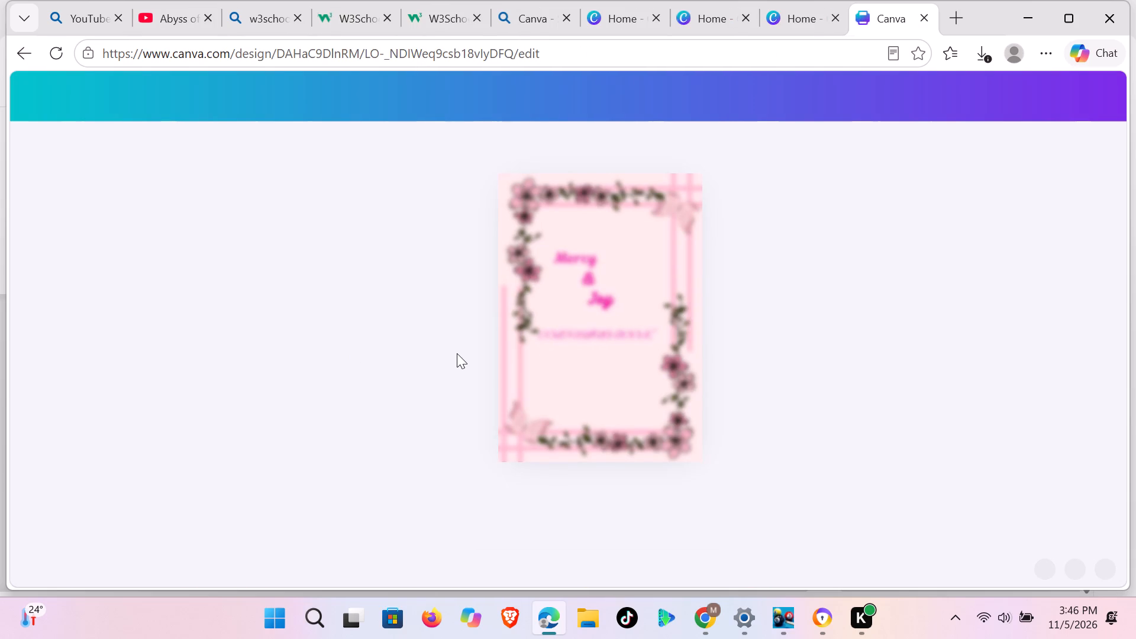
scroll(455, 354, "down", 1)
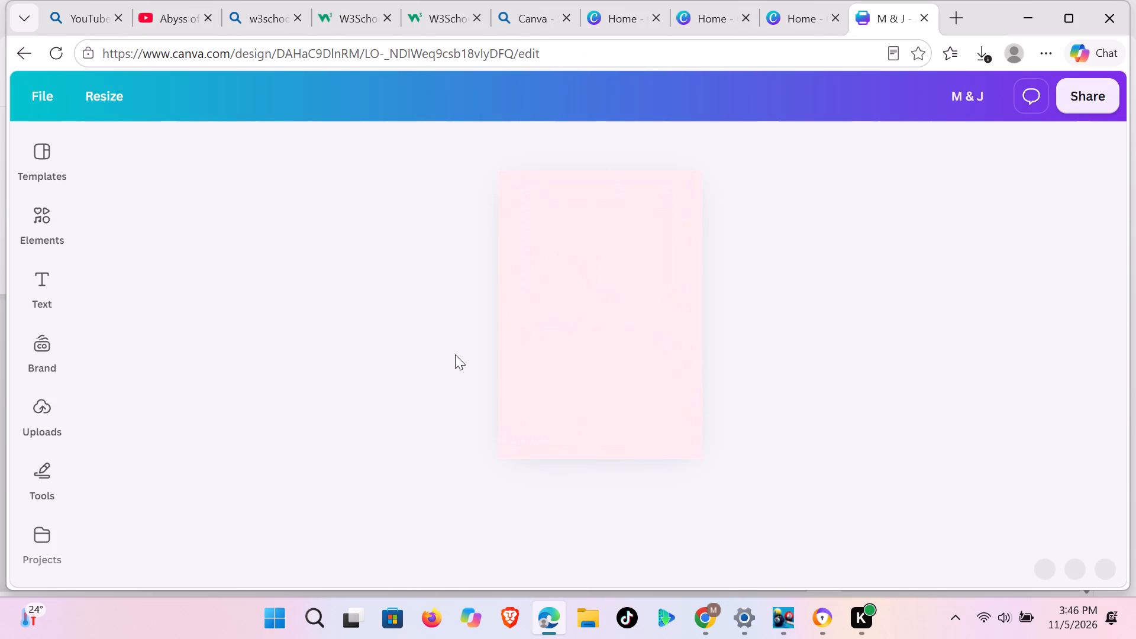
scroll(766, 467, "up", 2)
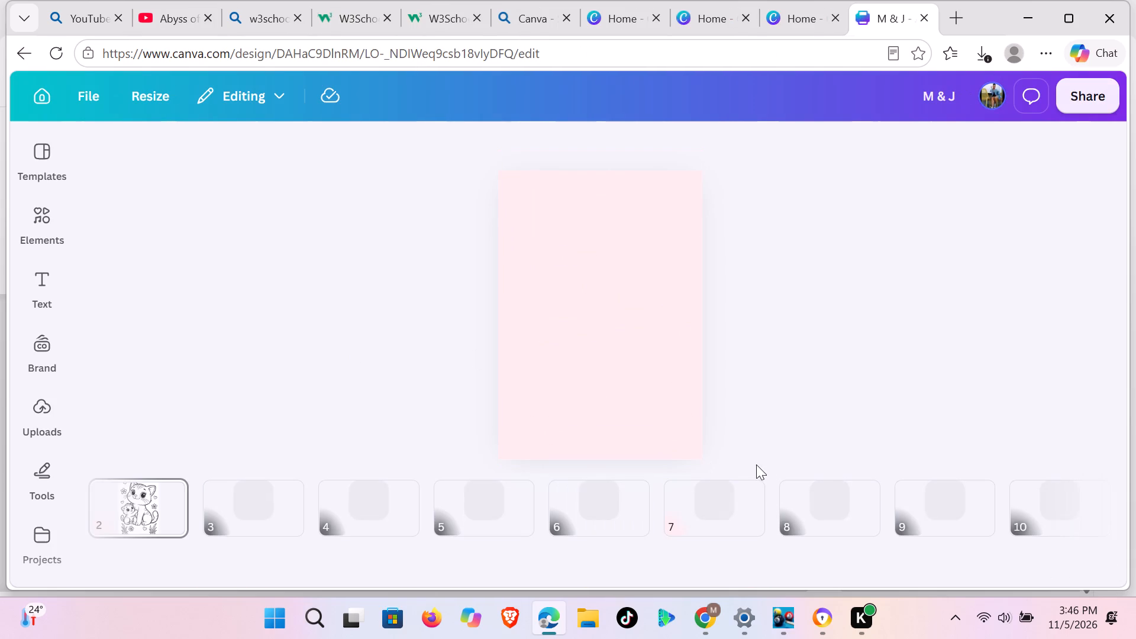
scroll(402, 249, "down", 3)
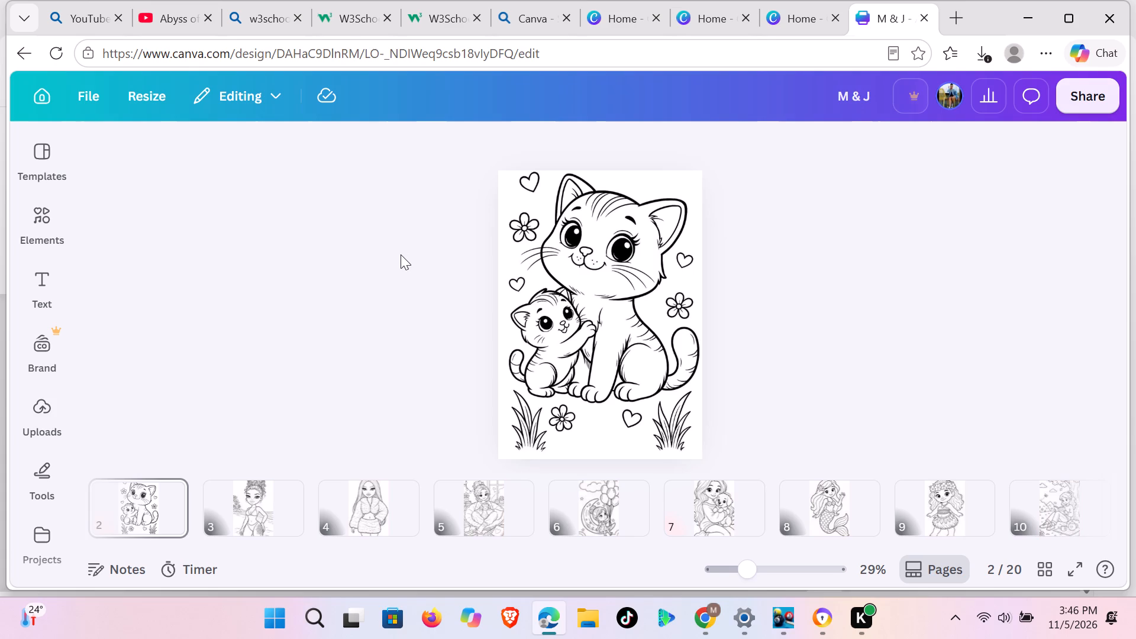
scroll(401, 254, "down", 4)
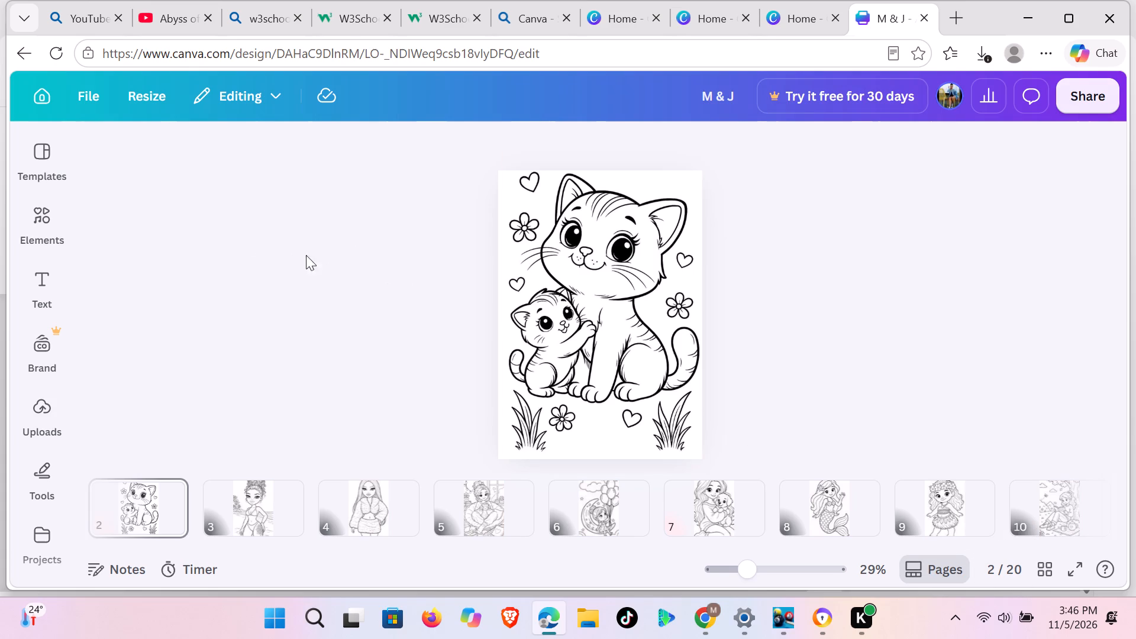
Start the design's timer at 05:00 and minimise it.
left_click(177, 573)
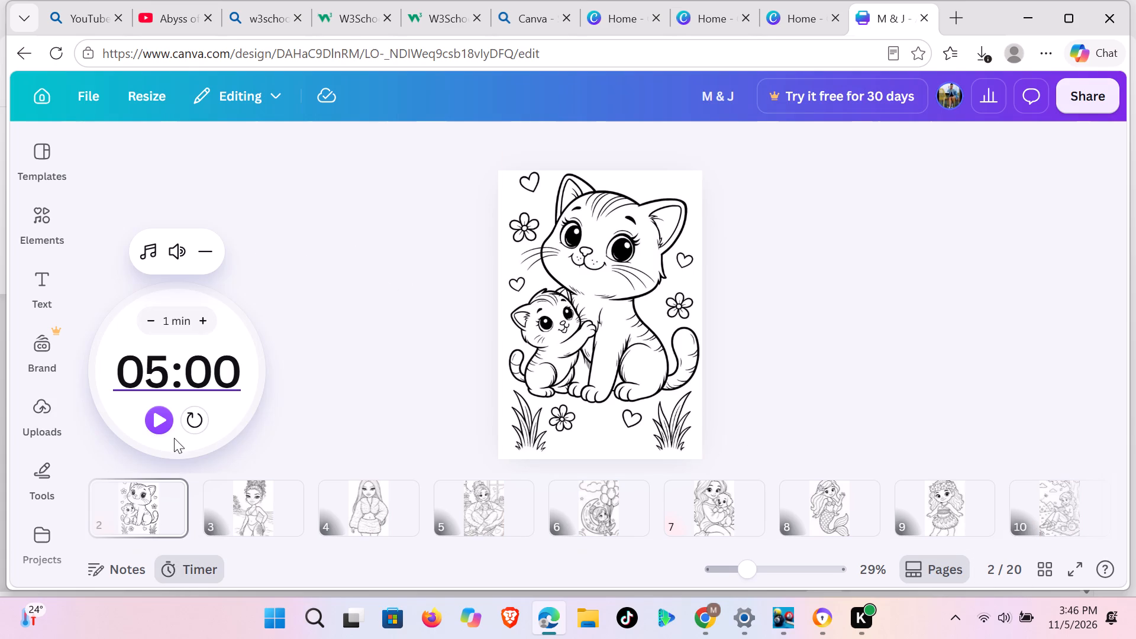
left_click(163, 415)
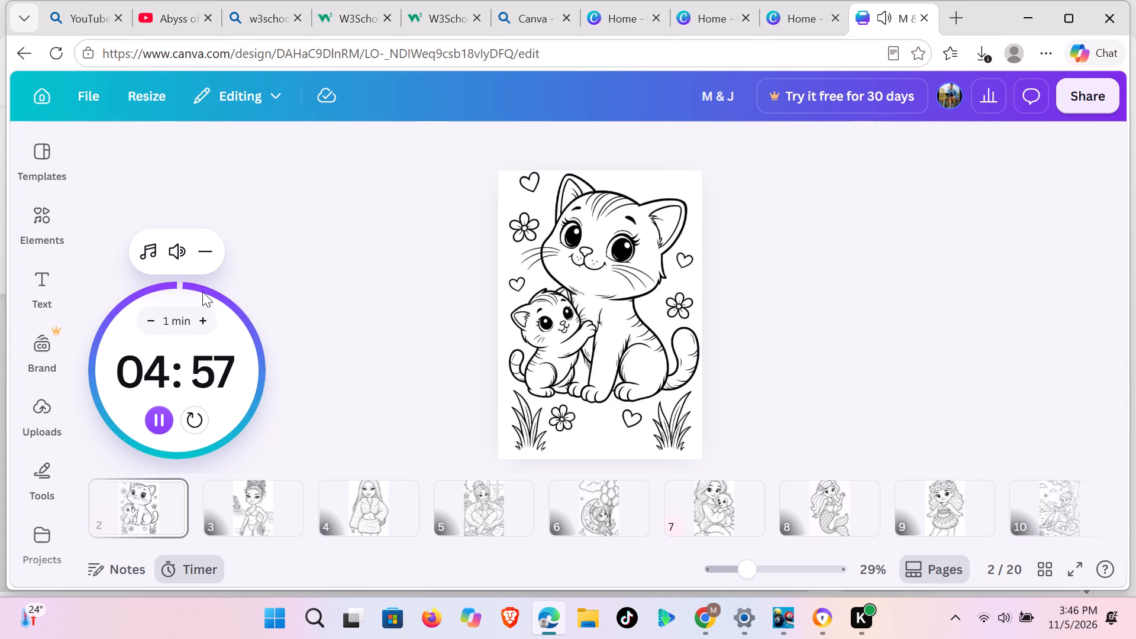
left_click(201, 254)
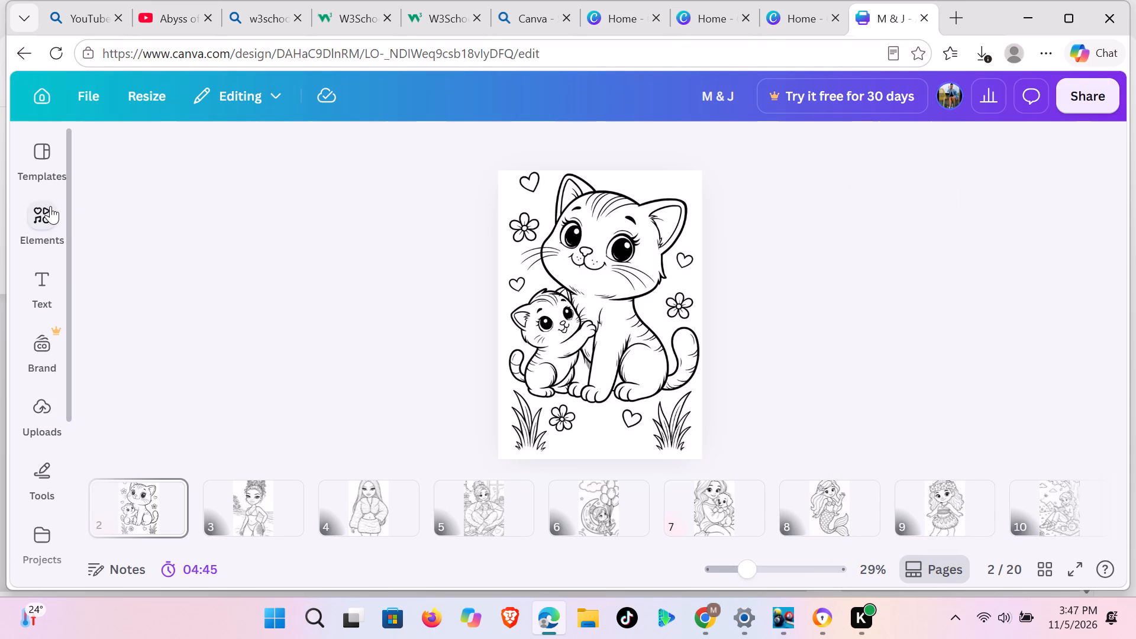
Return to the Canva home page and reopen the M & J design from the recent designs.
left_click(37, 125)
left_click(40, 99)
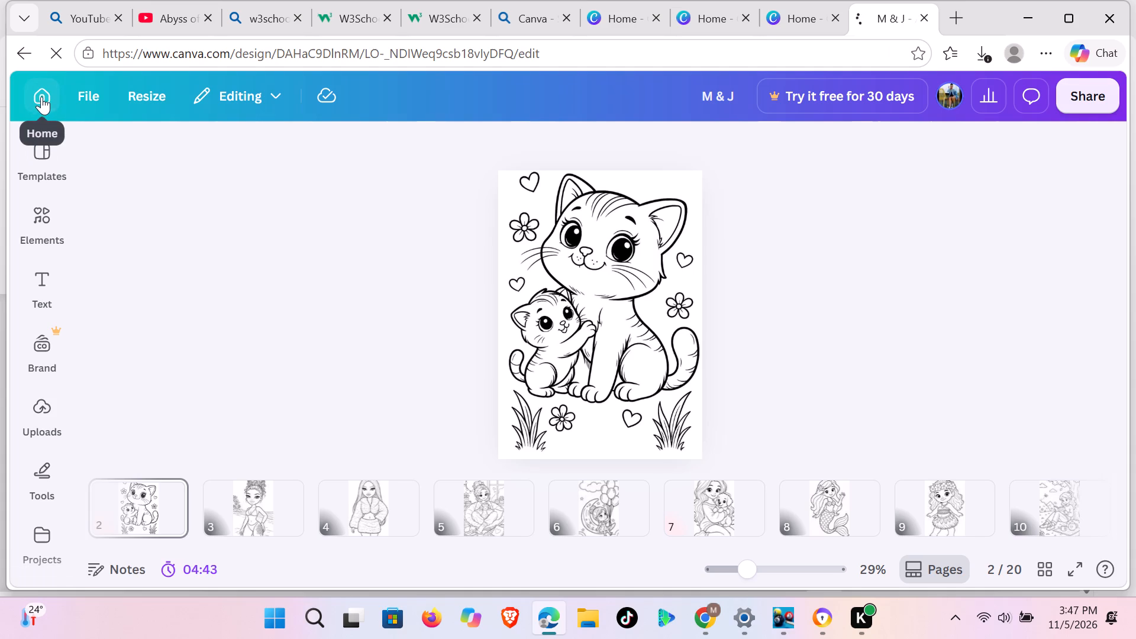
left_click(687, 322)
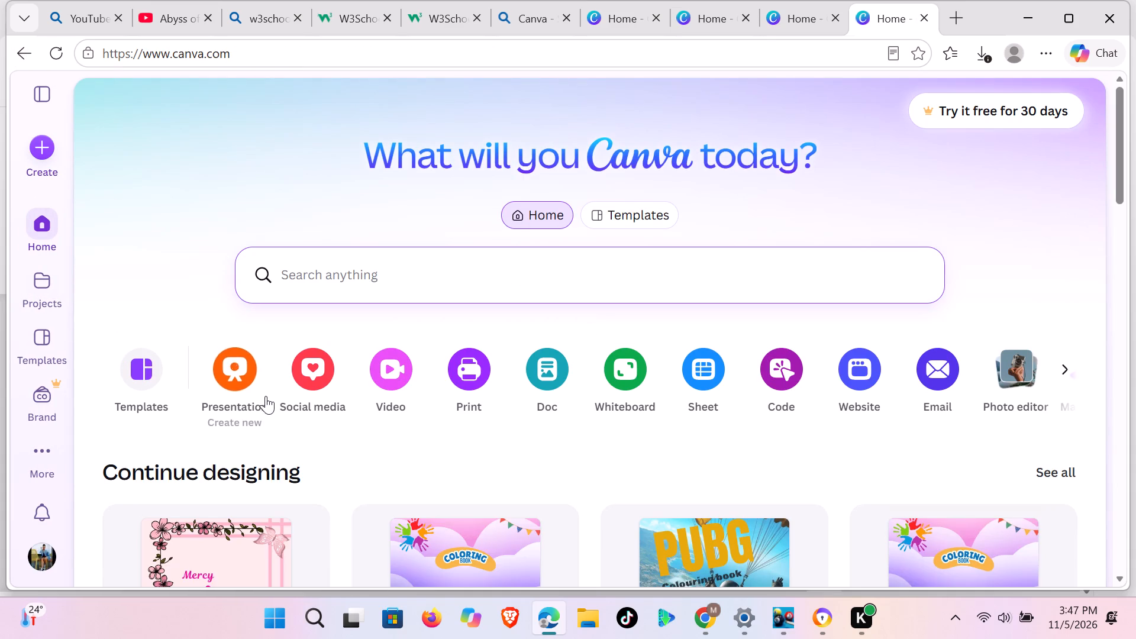
scroll(273, 386, "down", 2)
left_click(234, 390)
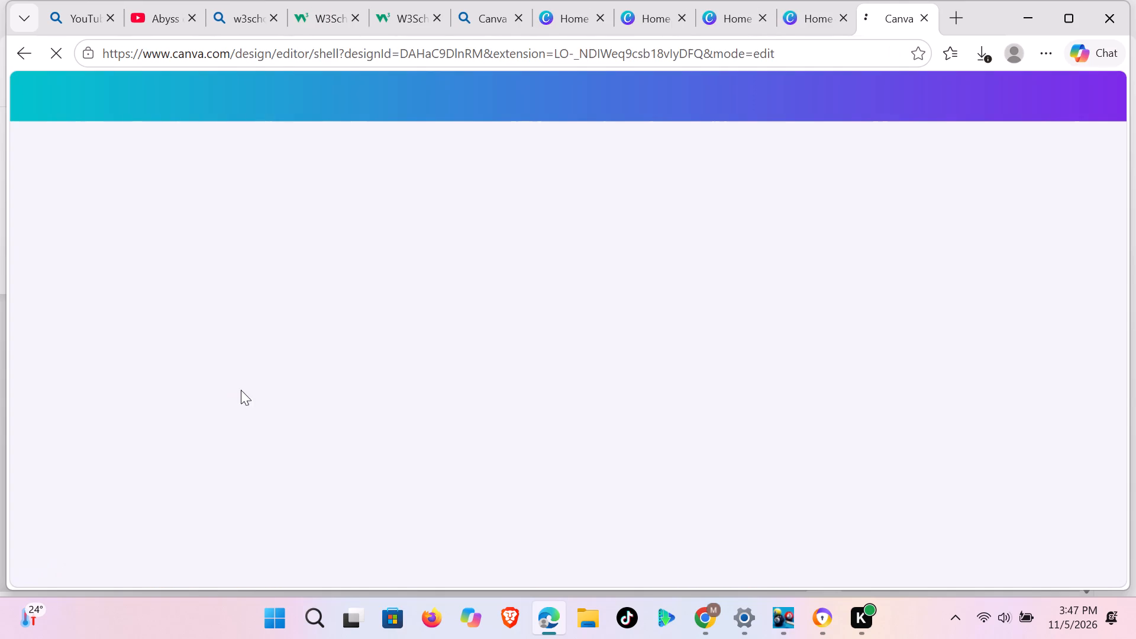
left_click(577, 291)
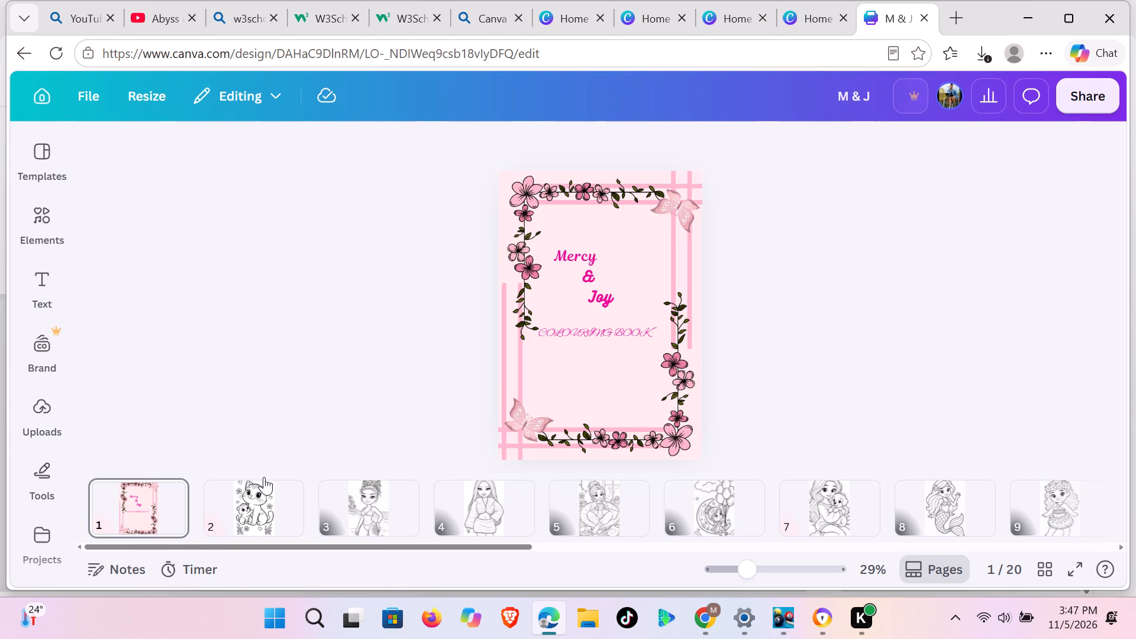
Inspect the cat and kitten drawing on page 2 at several zoom levels, then pages 3 and 4 at 61%.
left_click(273, 499)
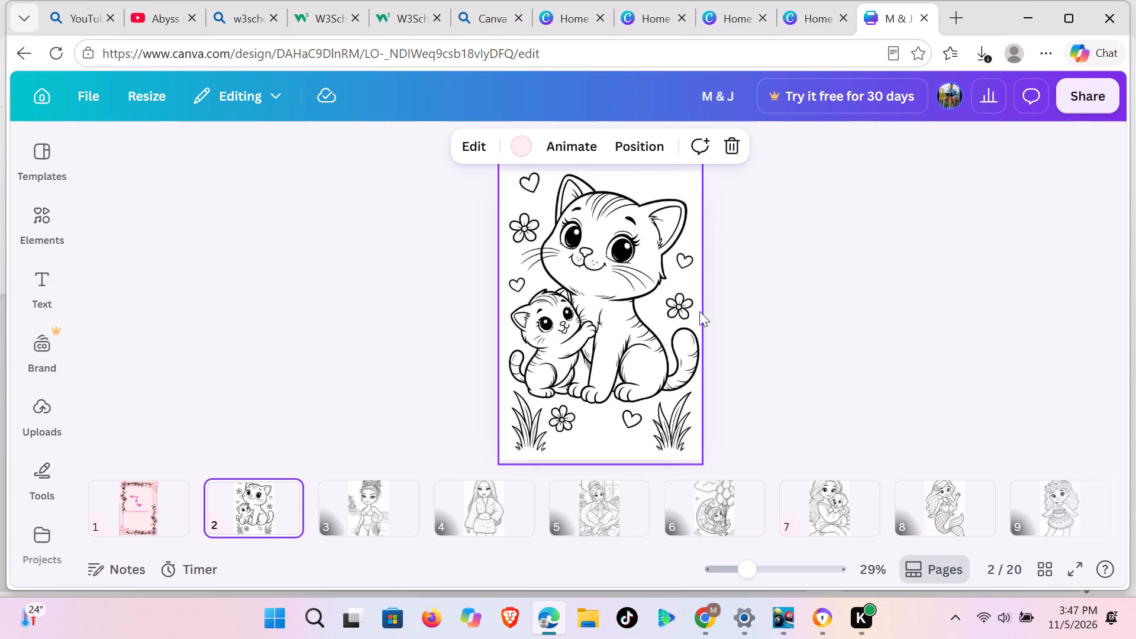
left_click(837, 568)
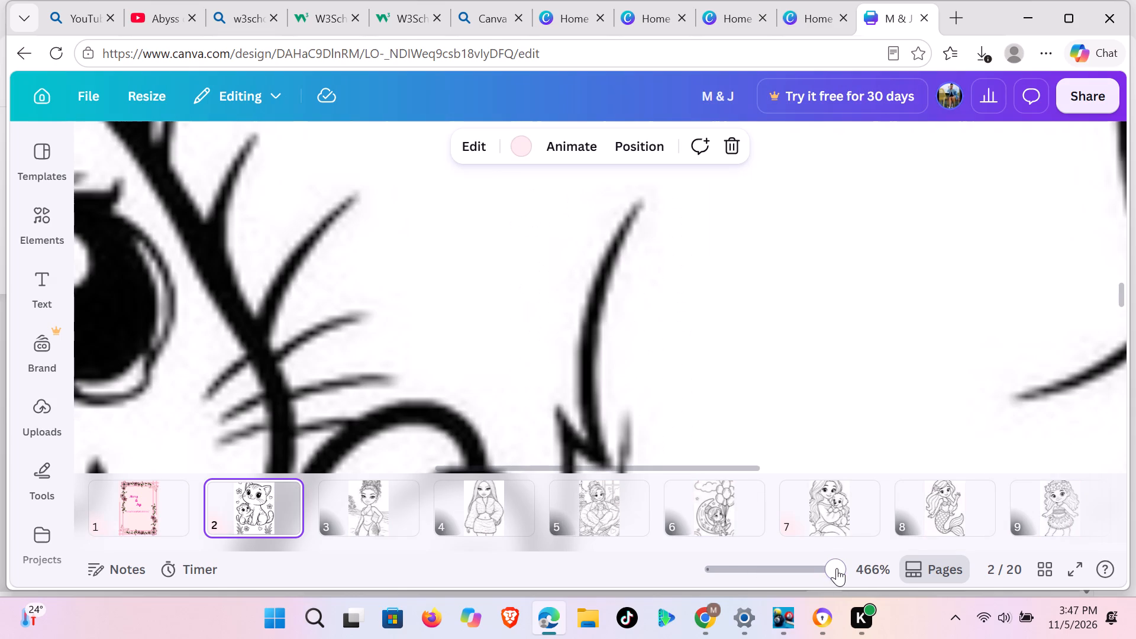
left_click(796, 569)
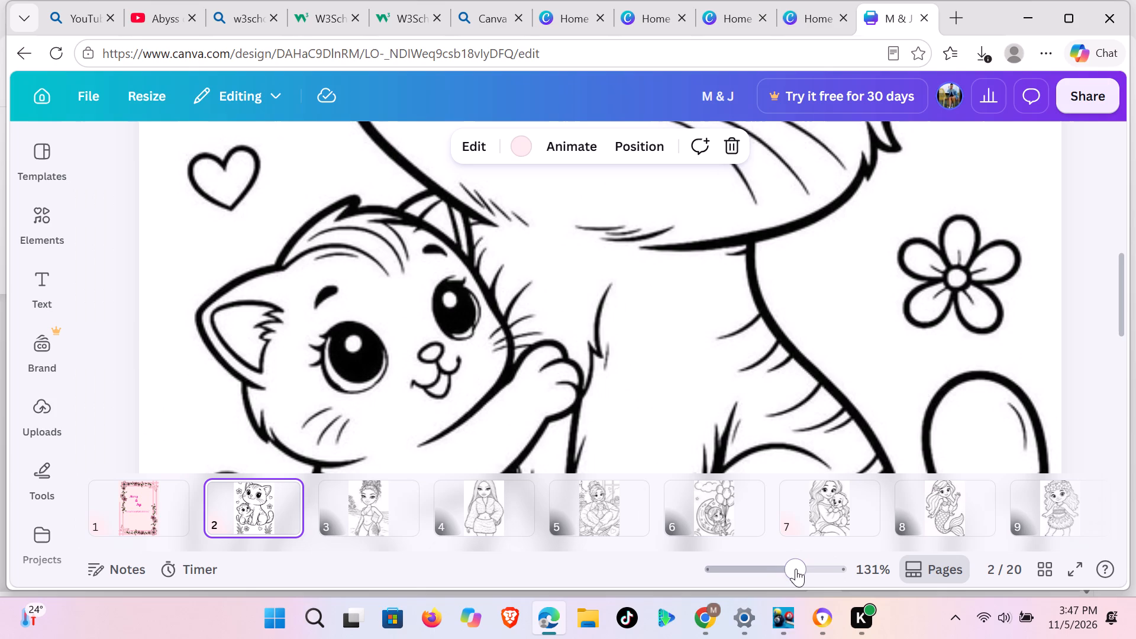
left_click(796, 569)
left_click(761, 569)
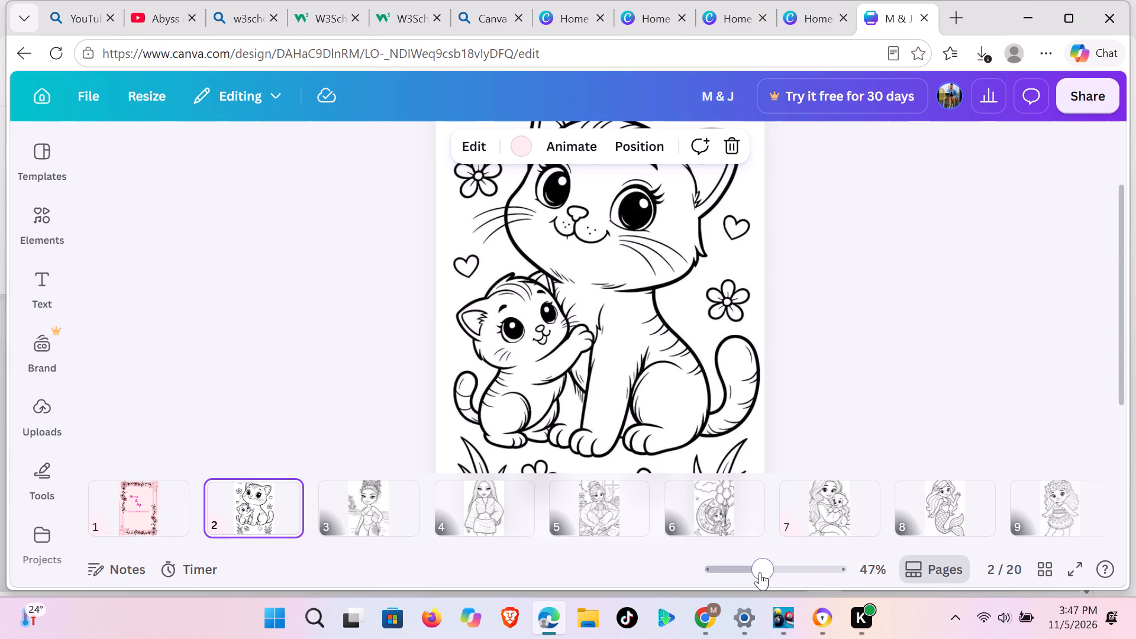
left_click(741, 569)
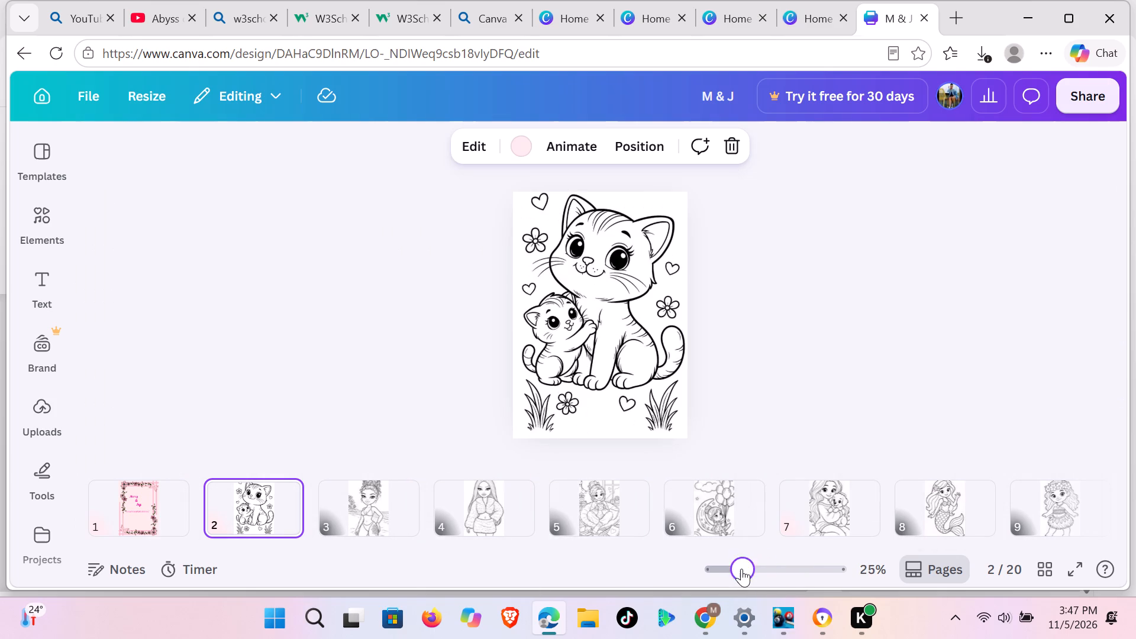
left_click(772, 576)
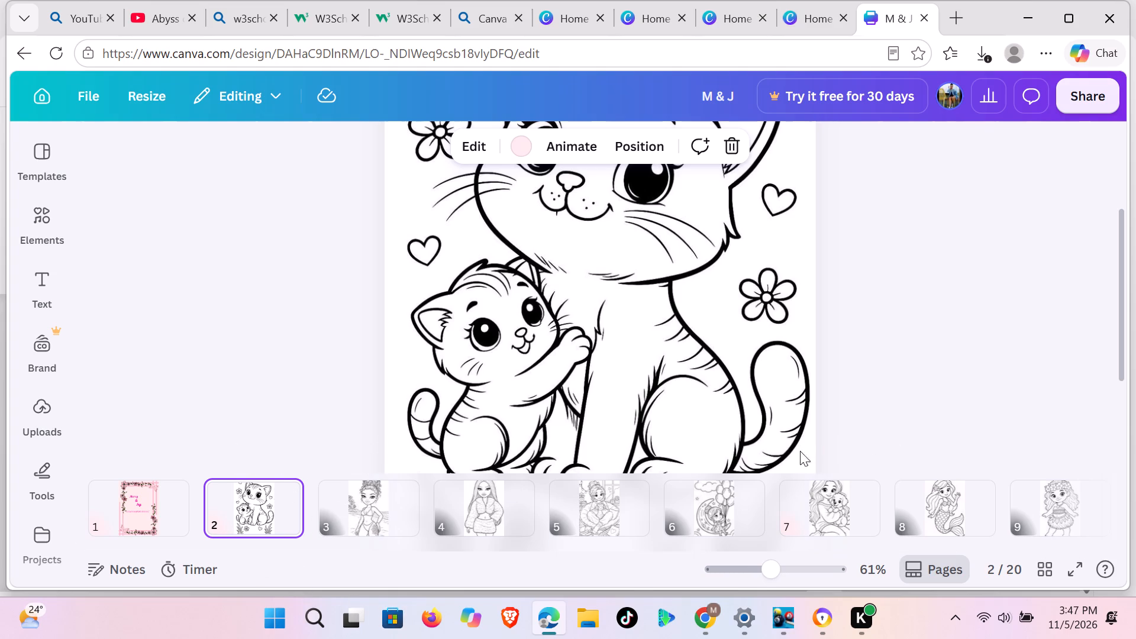
left_click(366, 510)
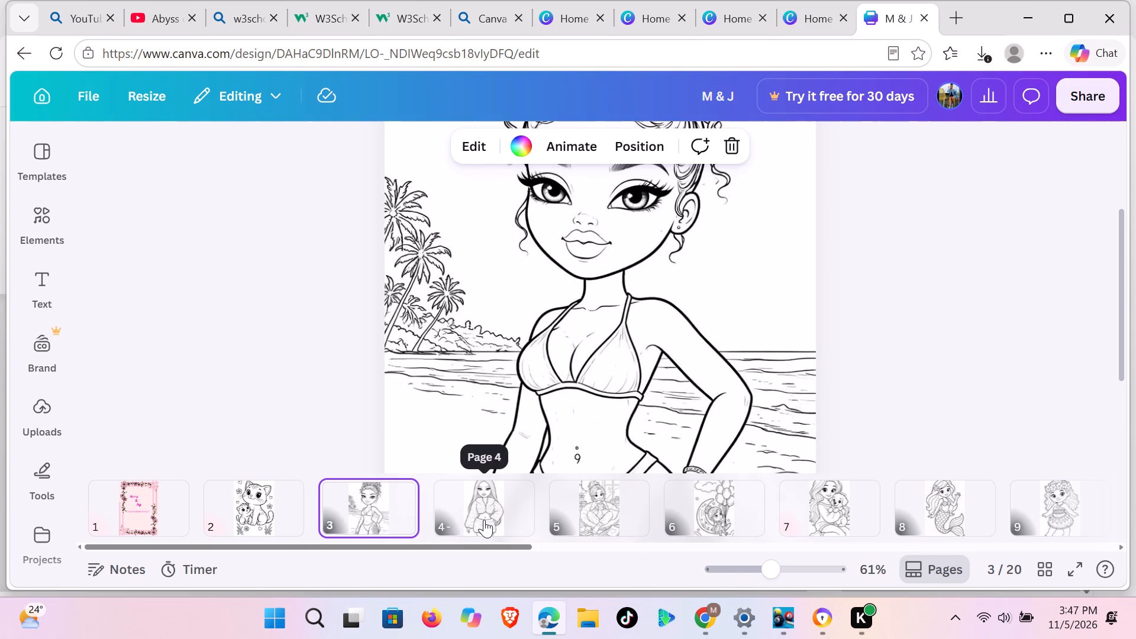
left_click(484, 519)
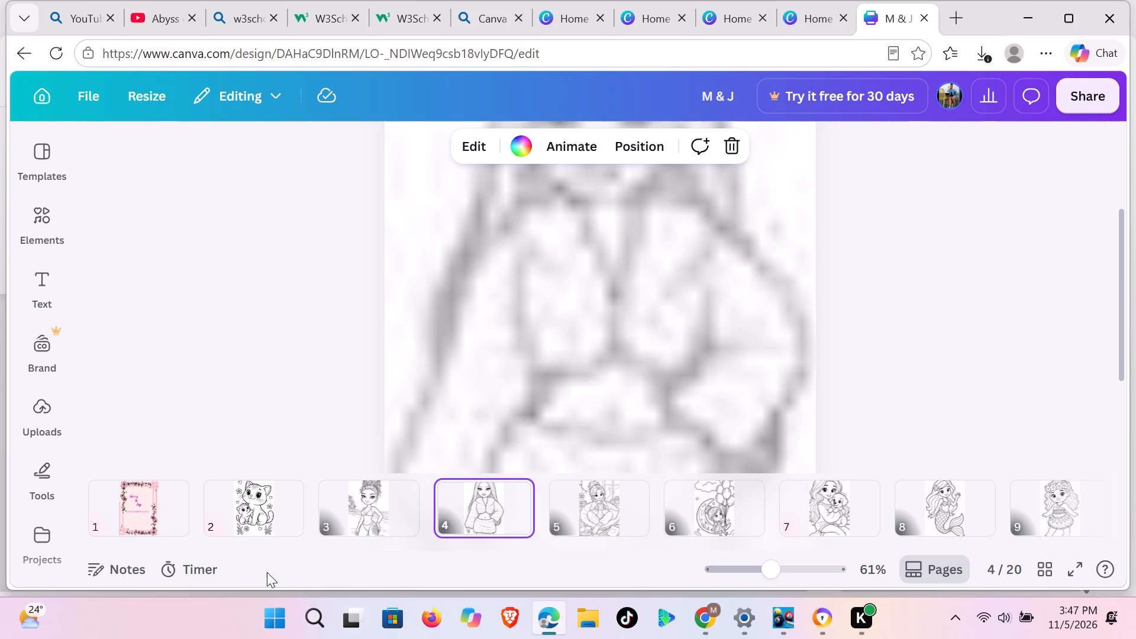
Start the design's timer at 05:00 and minimise it.
left_click(191, 563)
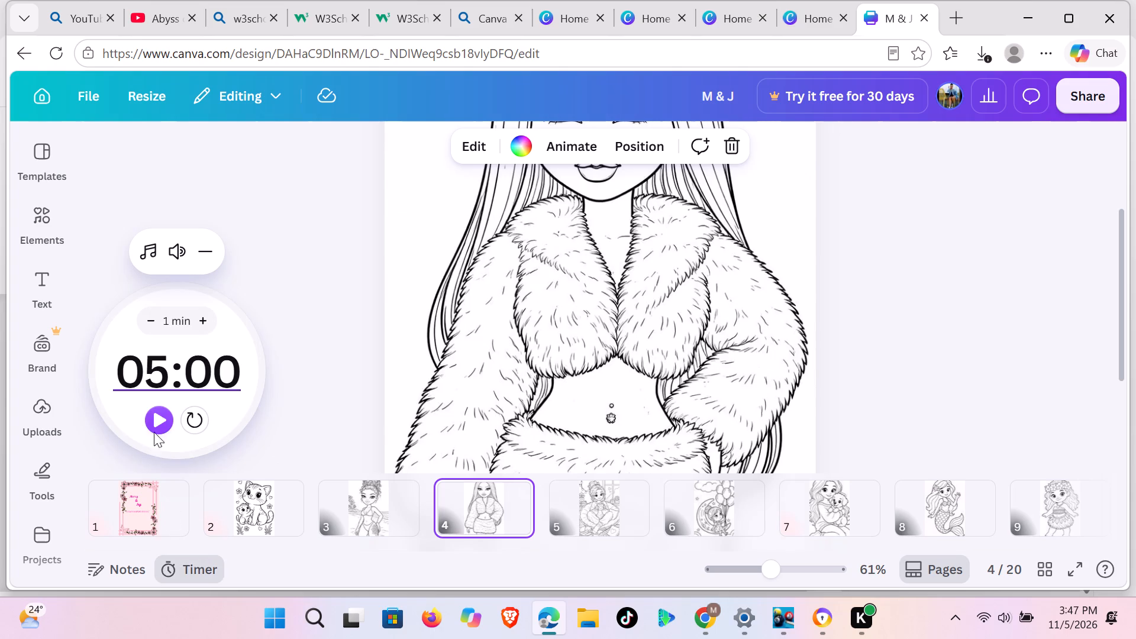
left_click(168, 421)
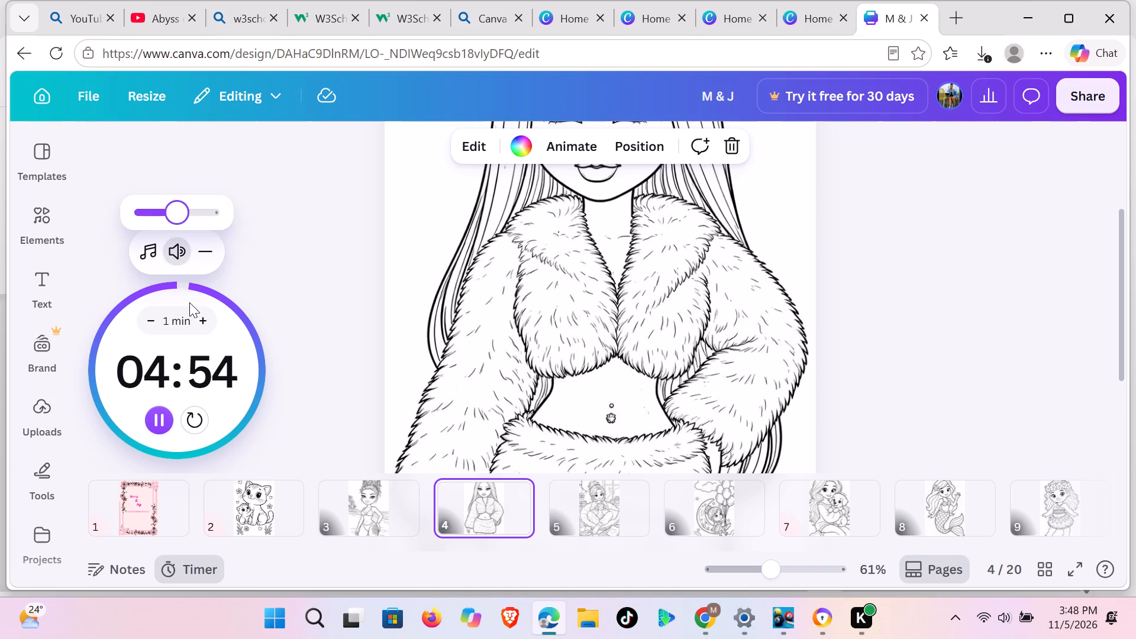
left_click(196, 253)
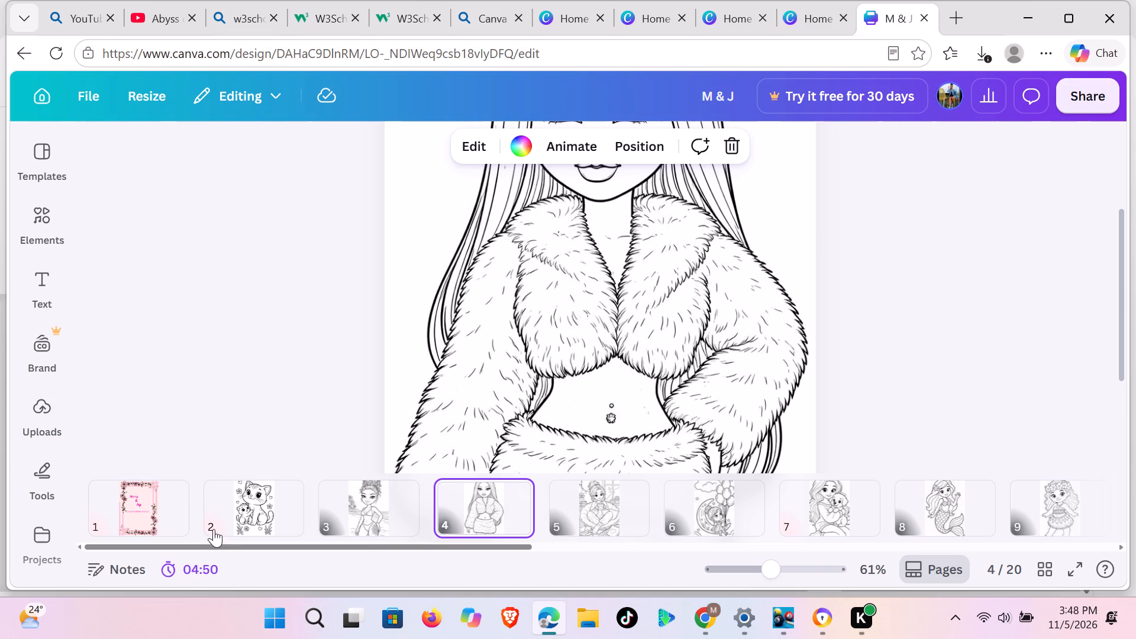
Reopen the running timer and pause its countdown.
left_click(194, 566)
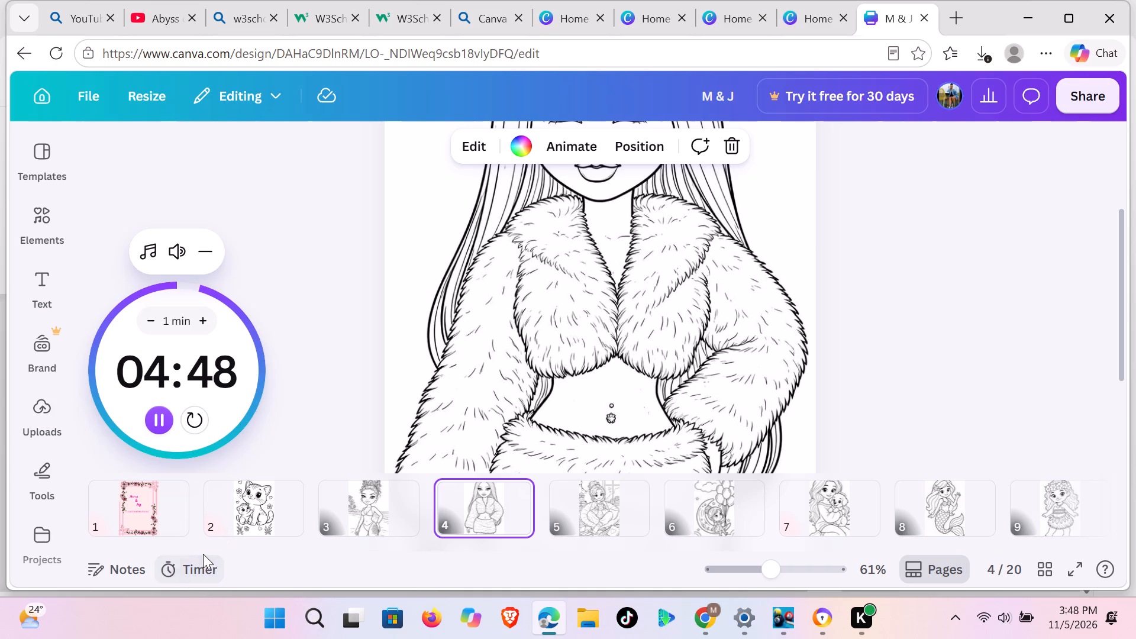
left_click(159, 419)
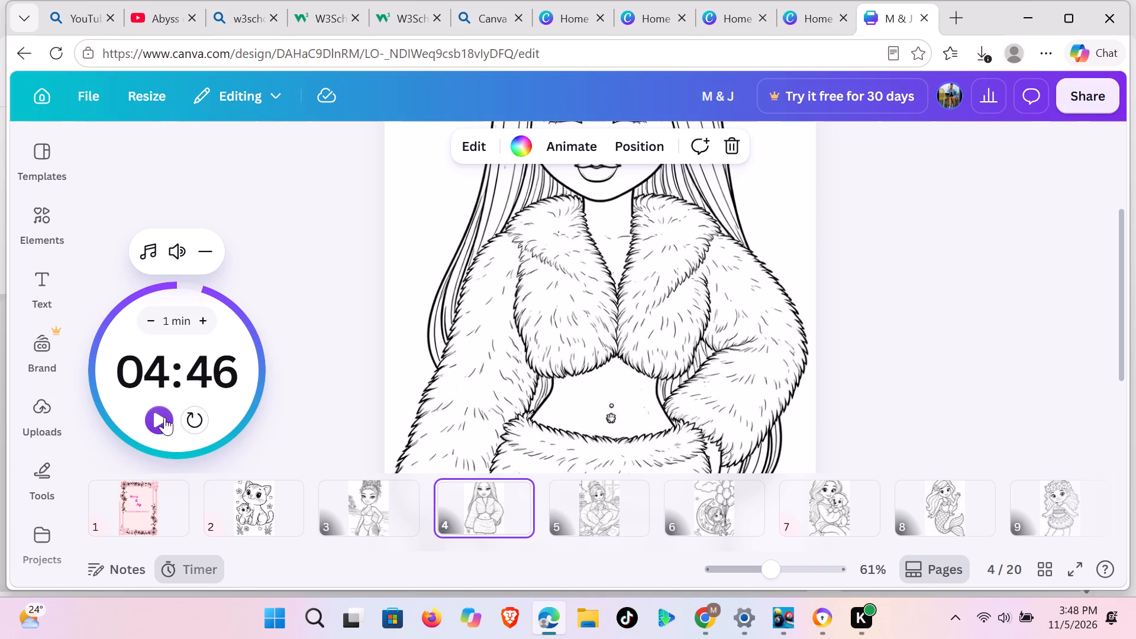
left_click(218, 250)
left_click(268, 244)
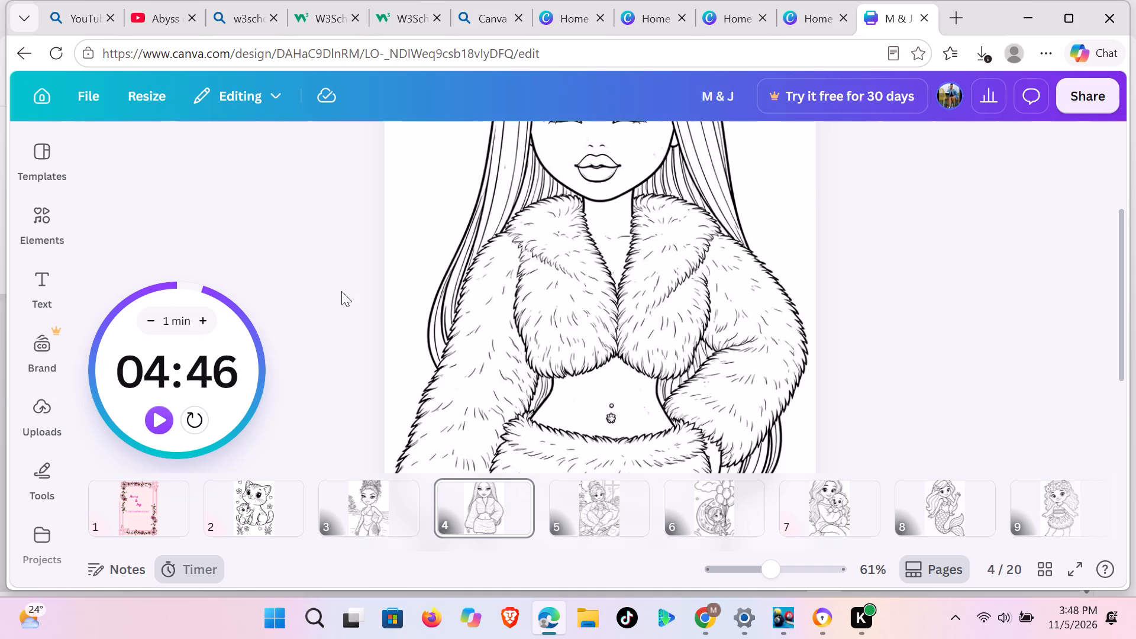
left_click(341, 291)
left_click(593, 512)
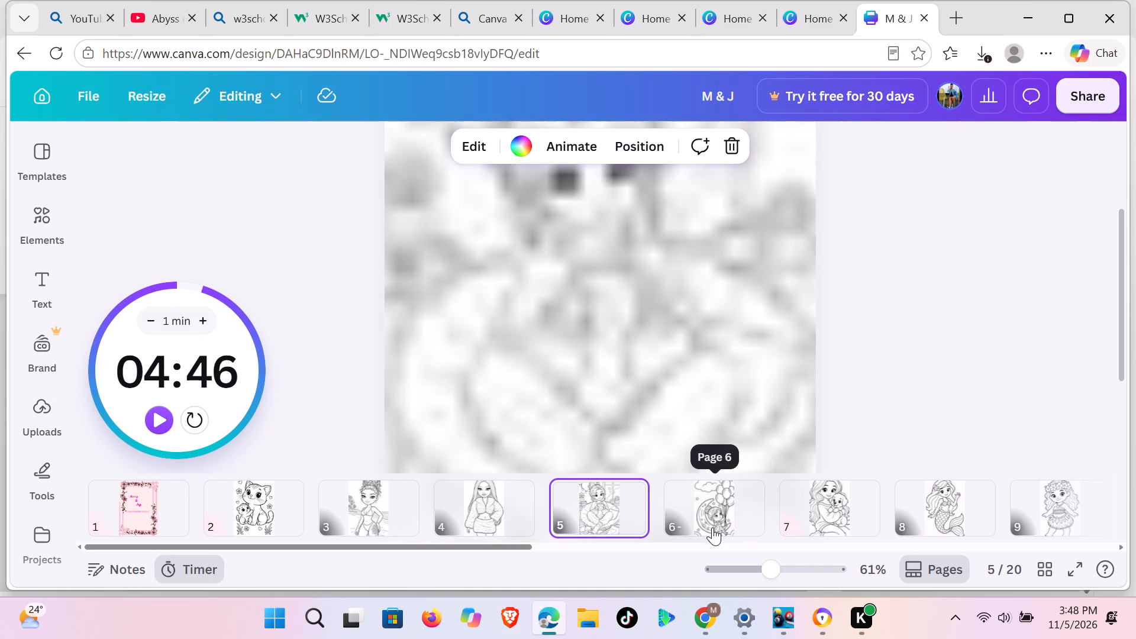
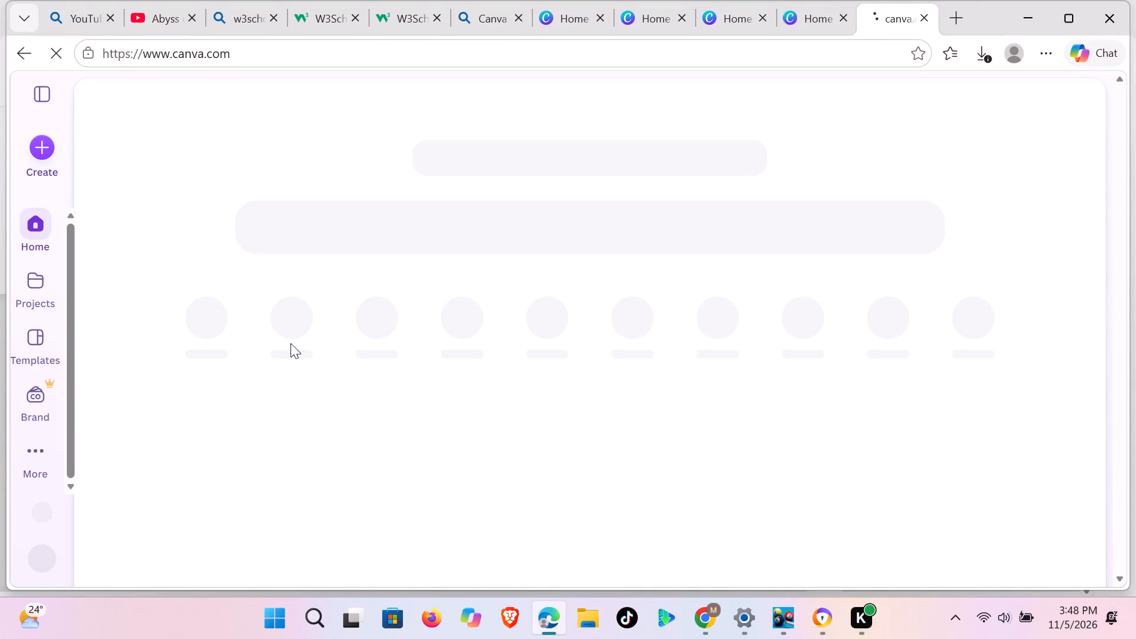
scroll(406, 431, "down", 1)
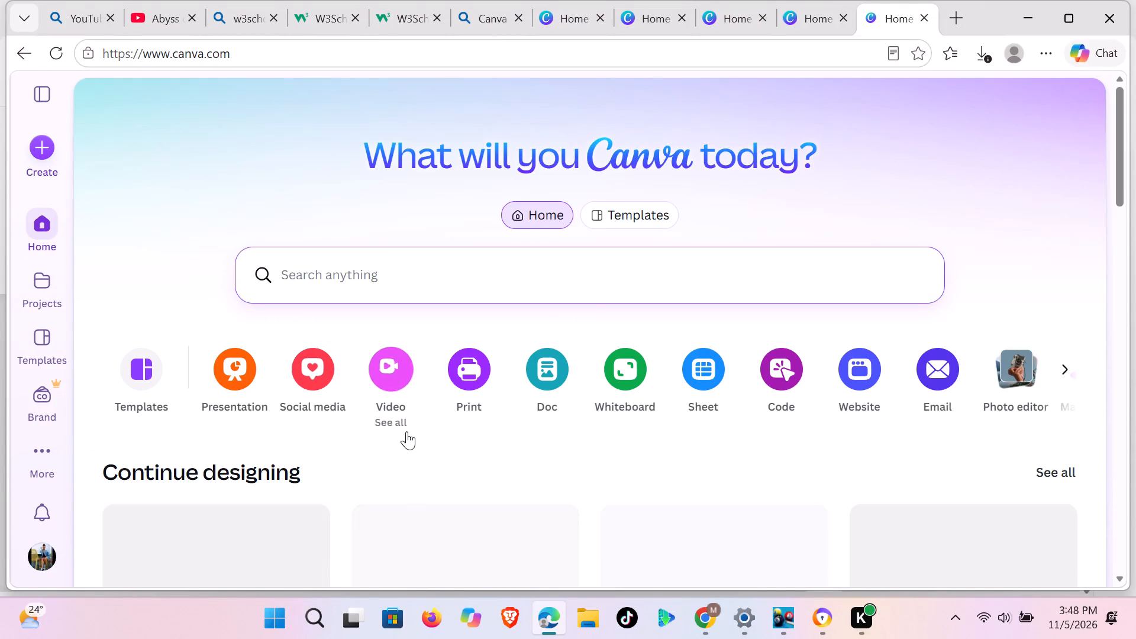
scroll(406, 431, "down", 3)
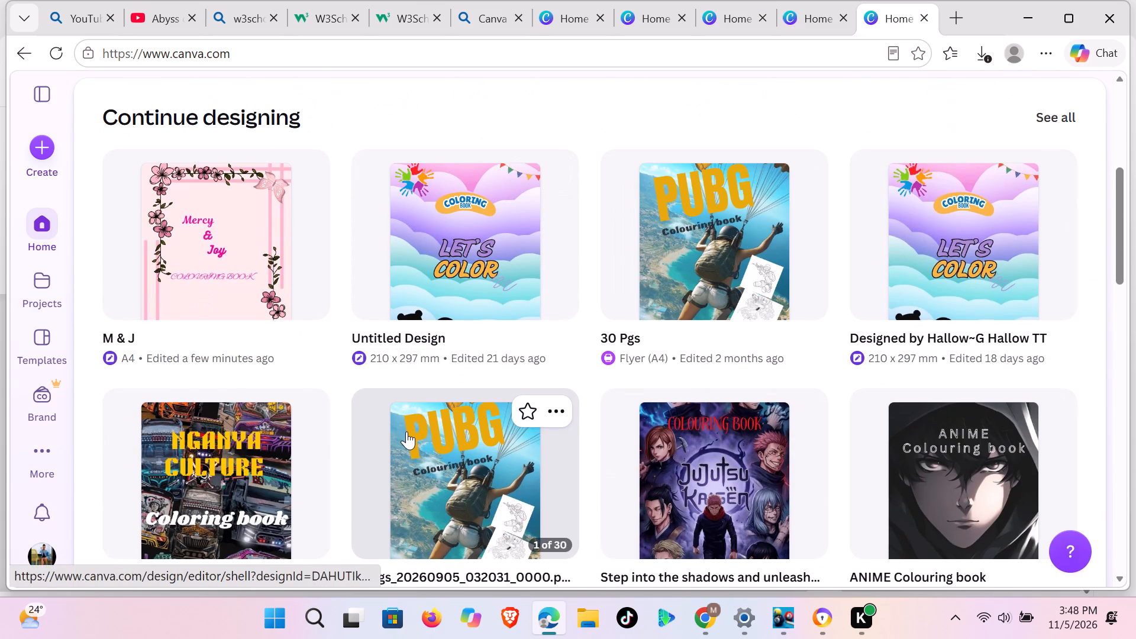